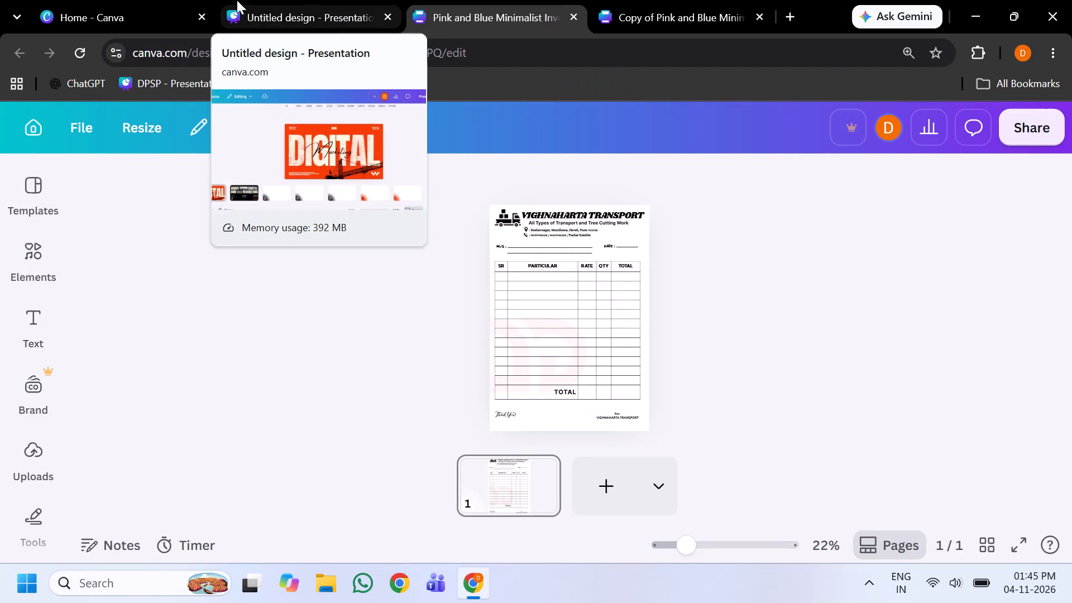
# Open the design "Copy of Pink and Blue Minimalist Invoice" from the recent designs on the Canva home page.
pyautogui.click(149, 8)
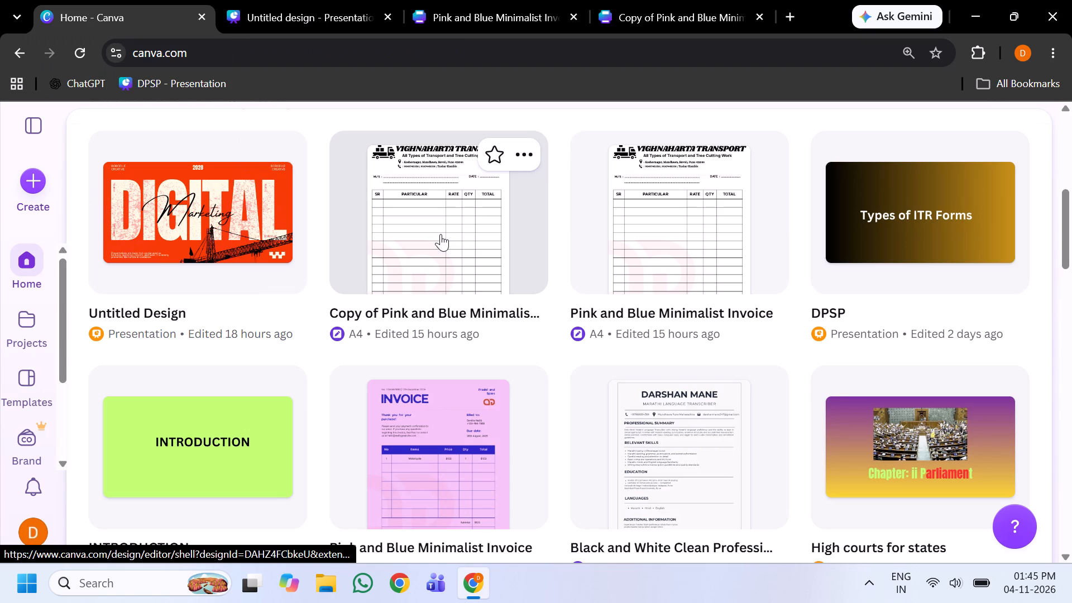
pyautogui.click(439, 232)
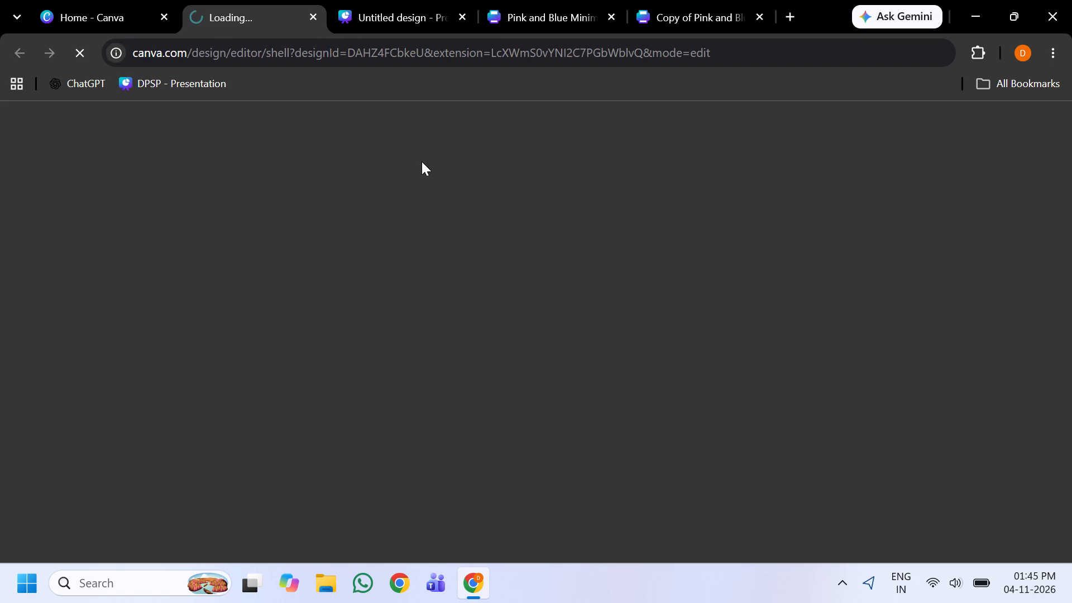
# Close the three previously opened design tabs: the untitled presentation, the Pink and Blue Minimalist Invoice and its older copy.
pyautogui.click(462, 18)
pyautogui.click(616, 20)
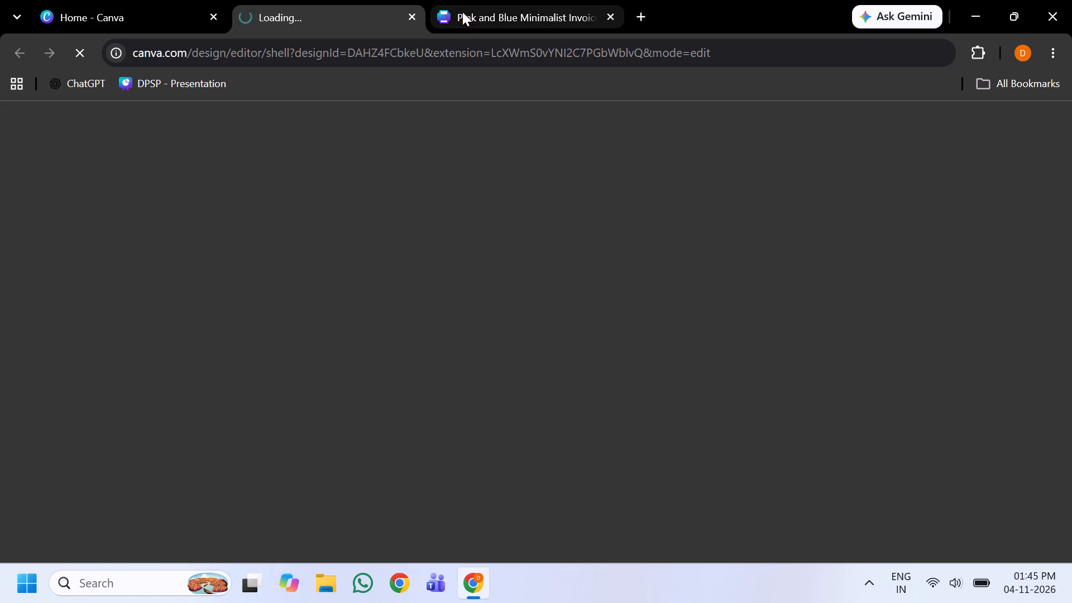
pyautogui.click(612, 22)
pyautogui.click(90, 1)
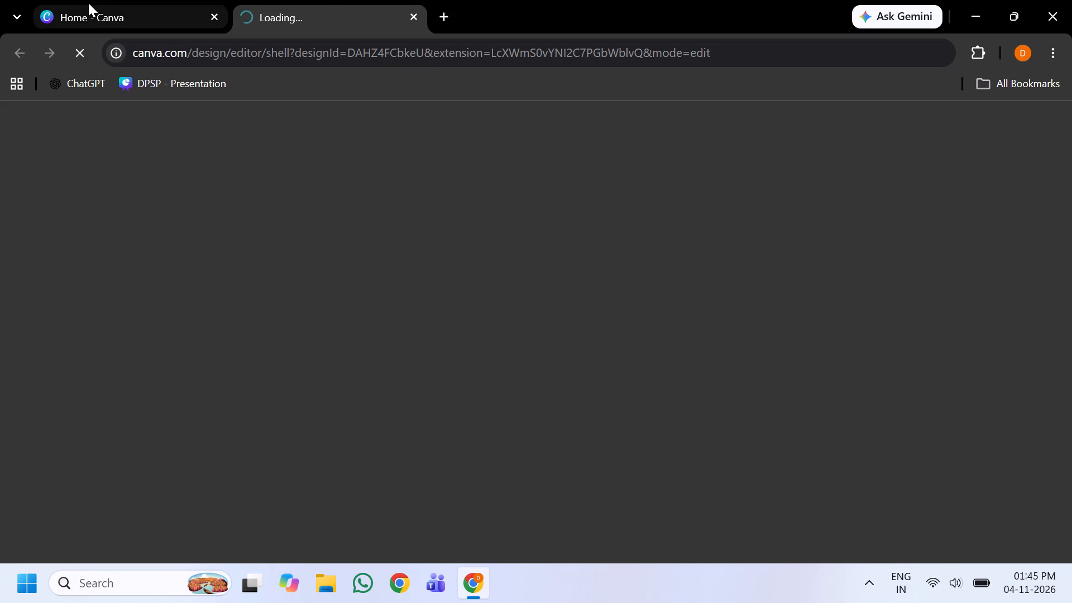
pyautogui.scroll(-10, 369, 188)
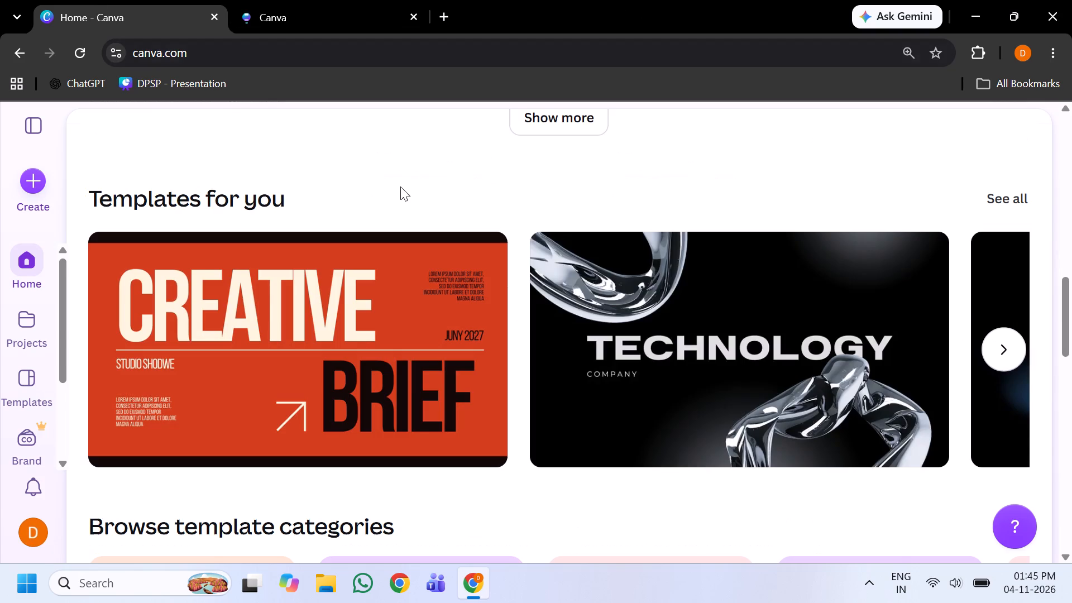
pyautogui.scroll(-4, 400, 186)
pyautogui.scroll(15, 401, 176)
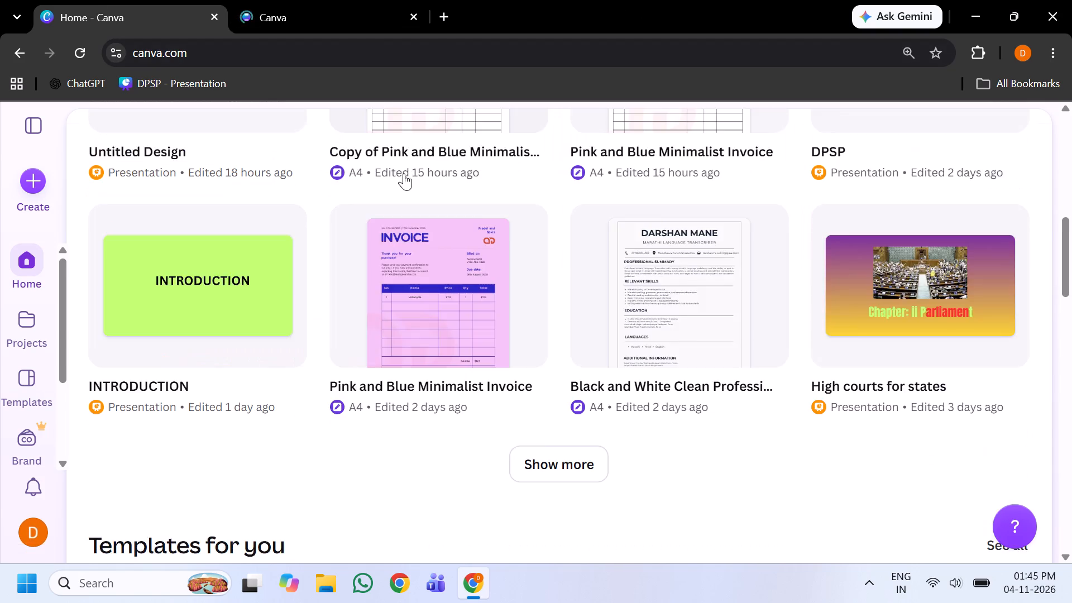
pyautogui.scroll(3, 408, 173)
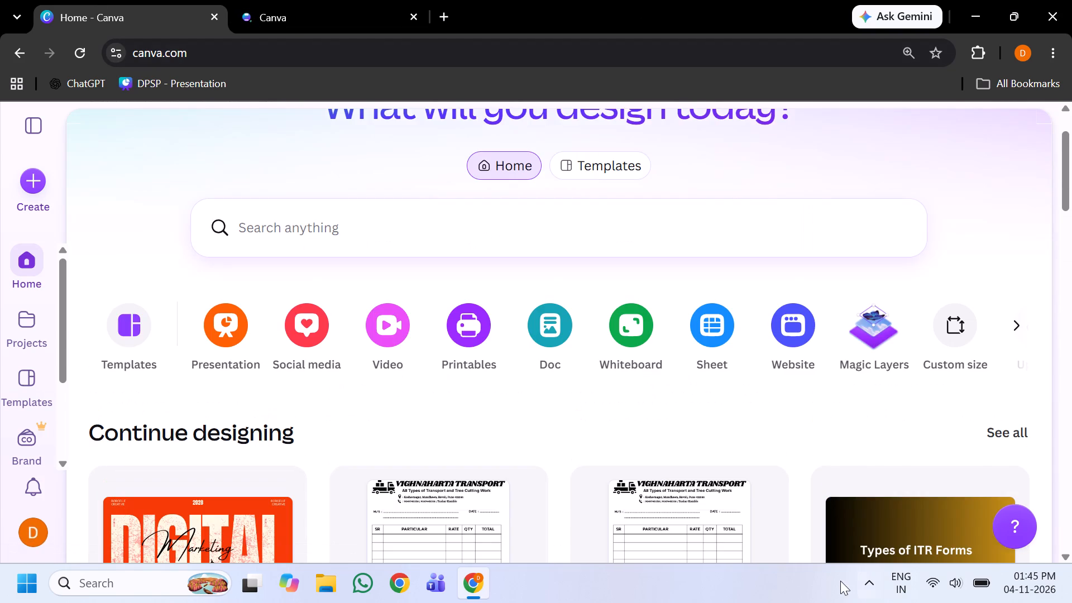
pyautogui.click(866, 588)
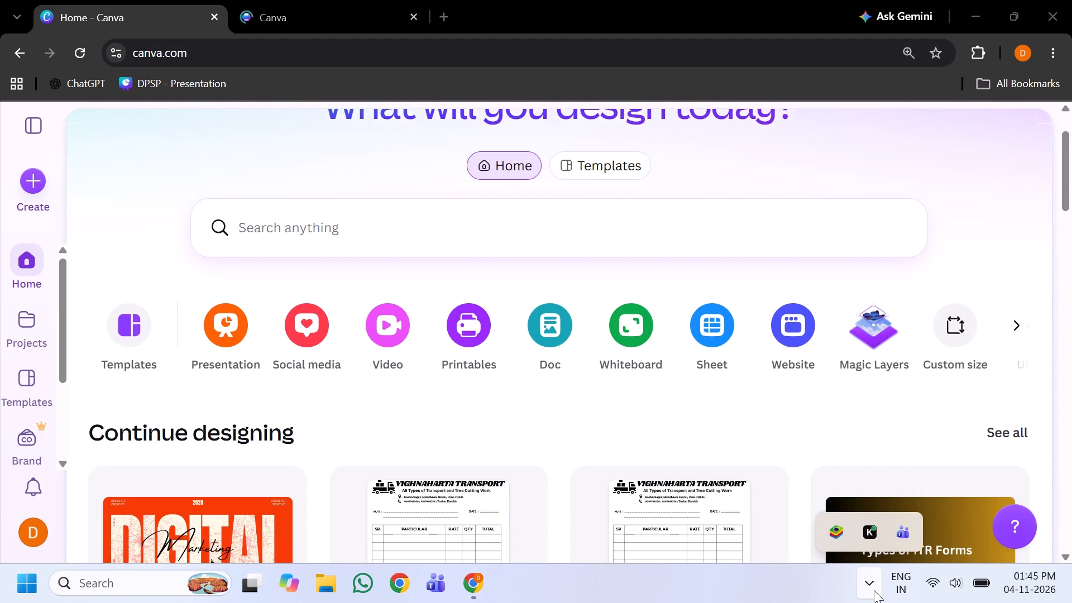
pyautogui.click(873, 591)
# Switch to the newly opened copy of the Vighnaharta Transport invoice design.
pyautogui.click(282, 15)
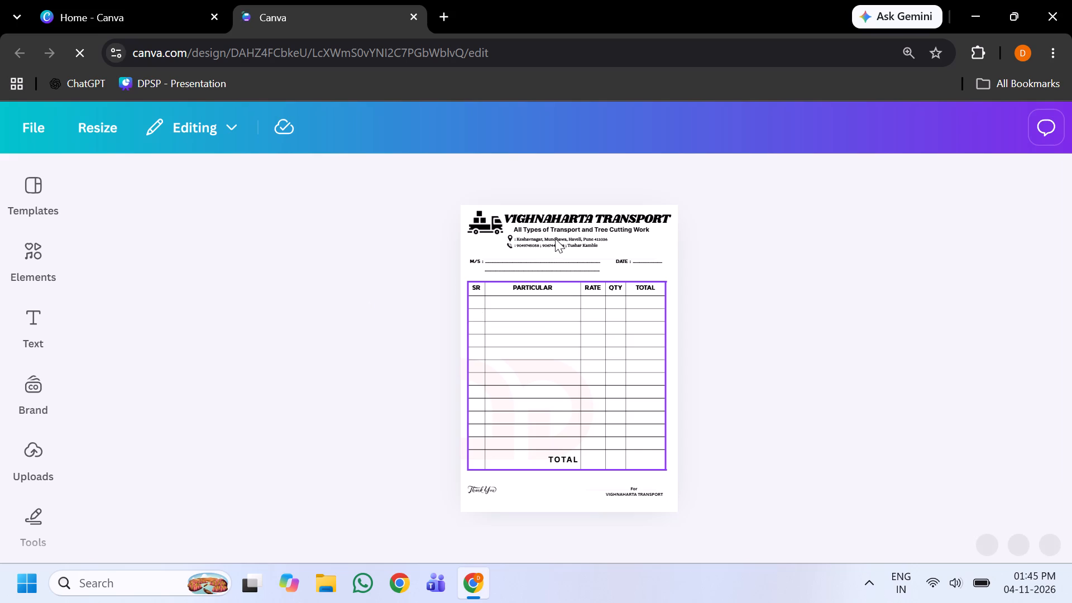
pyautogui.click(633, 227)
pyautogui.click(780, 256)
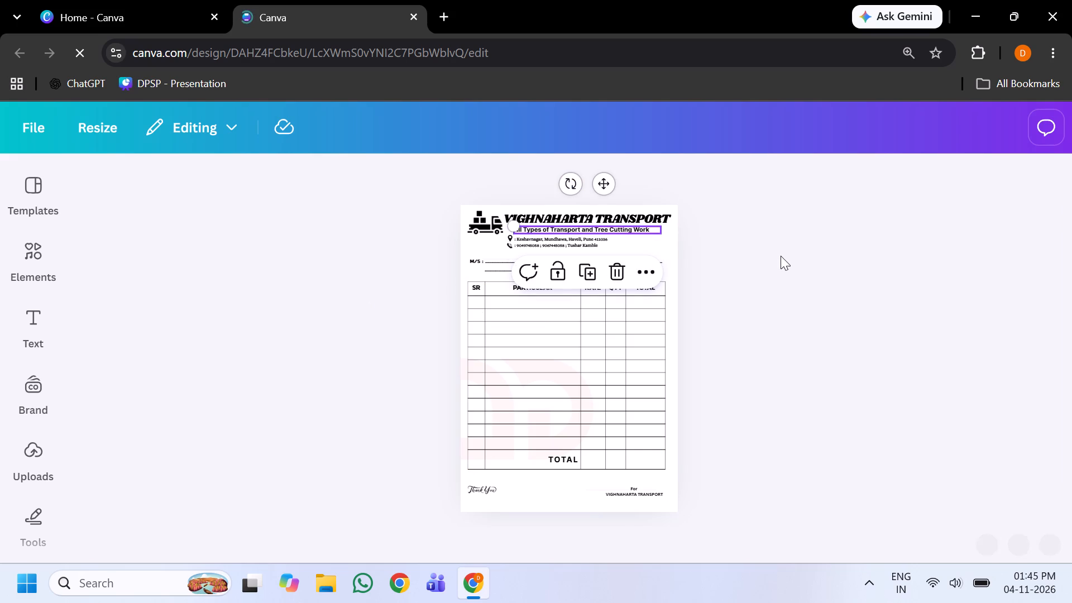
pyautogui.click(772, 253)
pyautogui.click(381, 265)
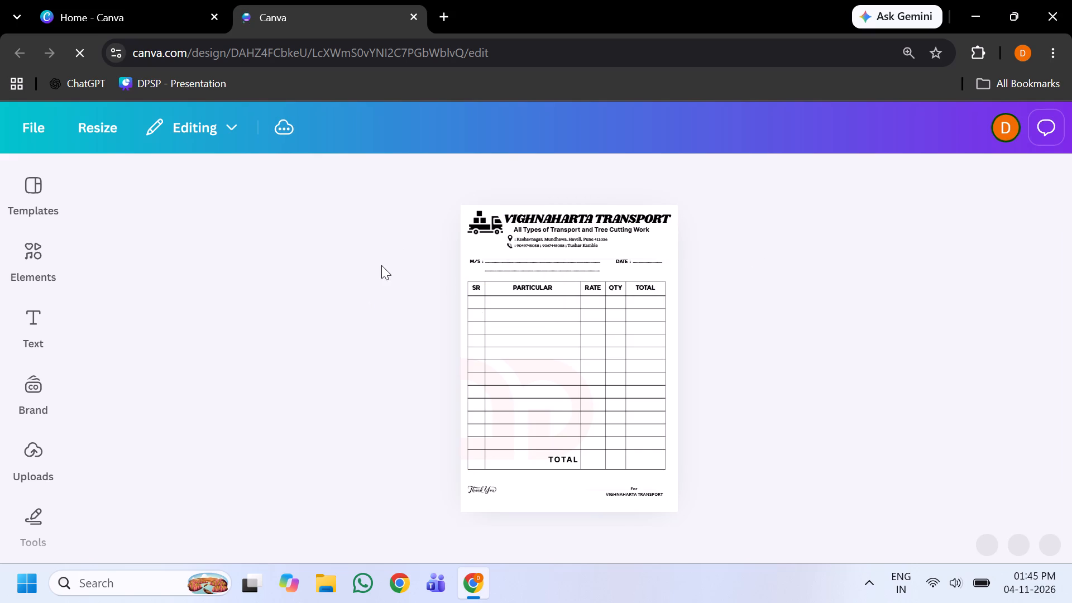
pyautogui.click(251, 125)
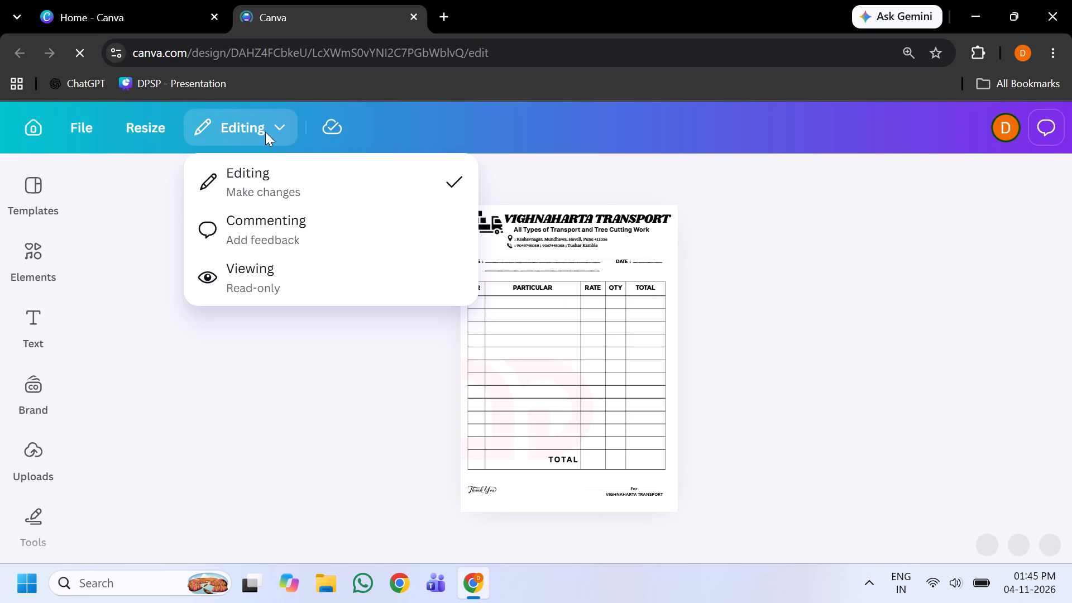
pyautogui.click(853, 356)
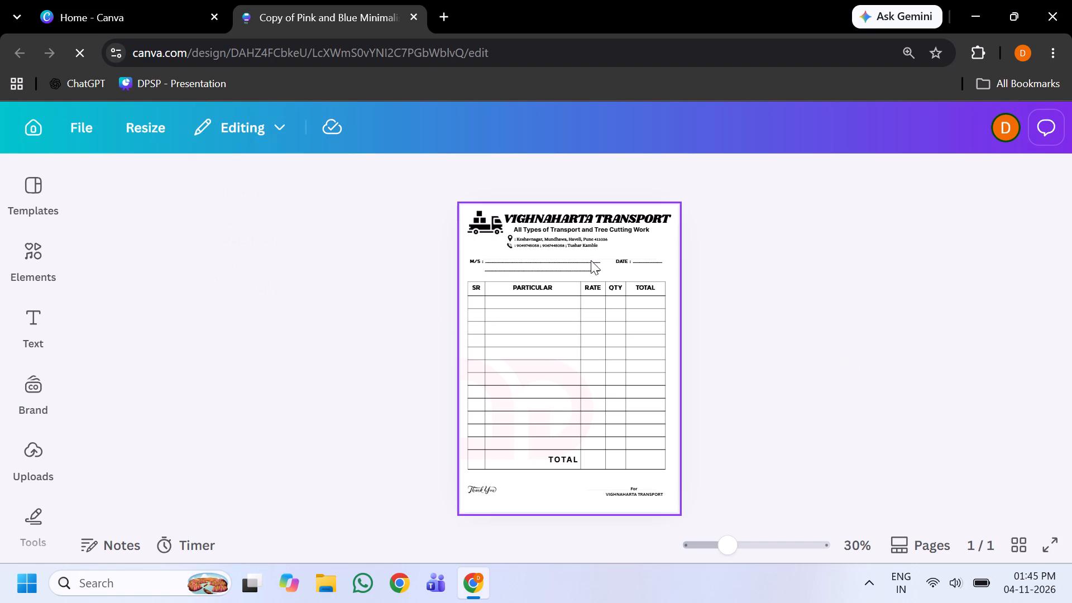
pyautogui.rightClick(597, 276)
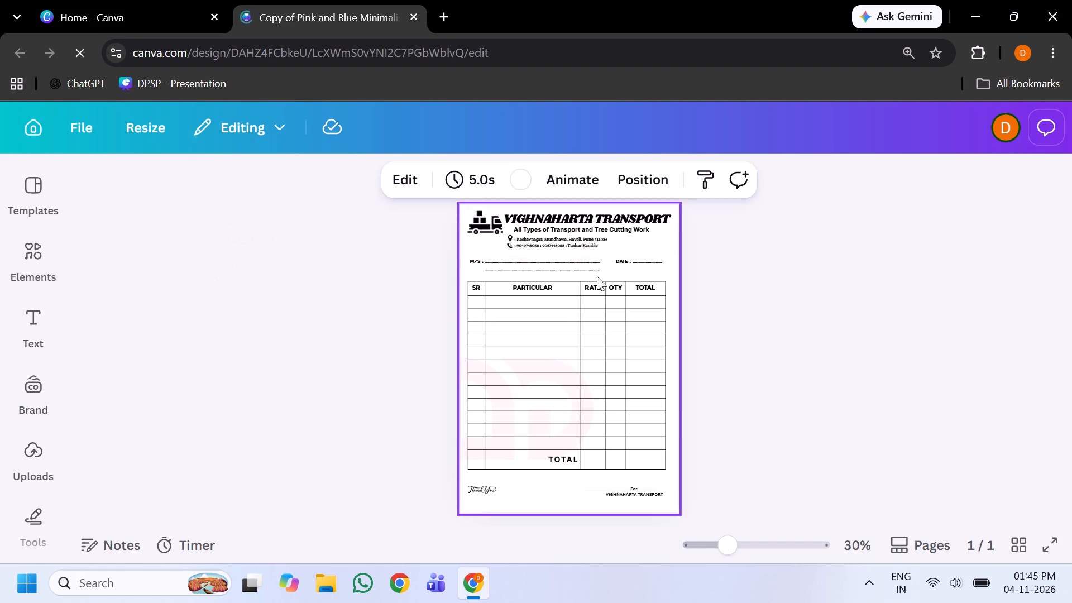
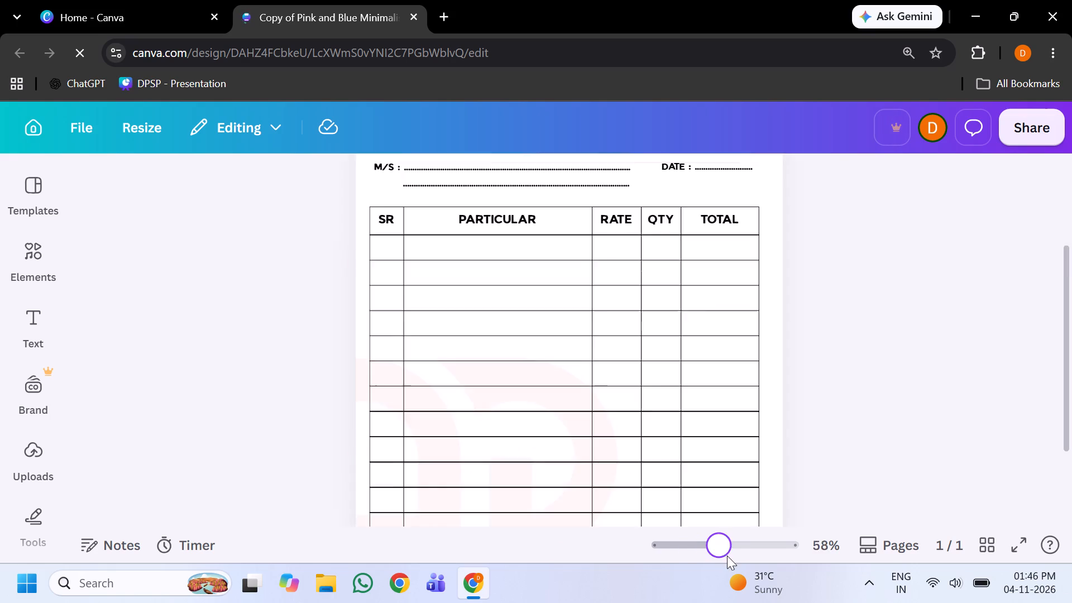
pyautogui.moveTo(727, 556); pyautogui.dragTo(728, 556)
pyautogui.scroll(3, 662, 505)
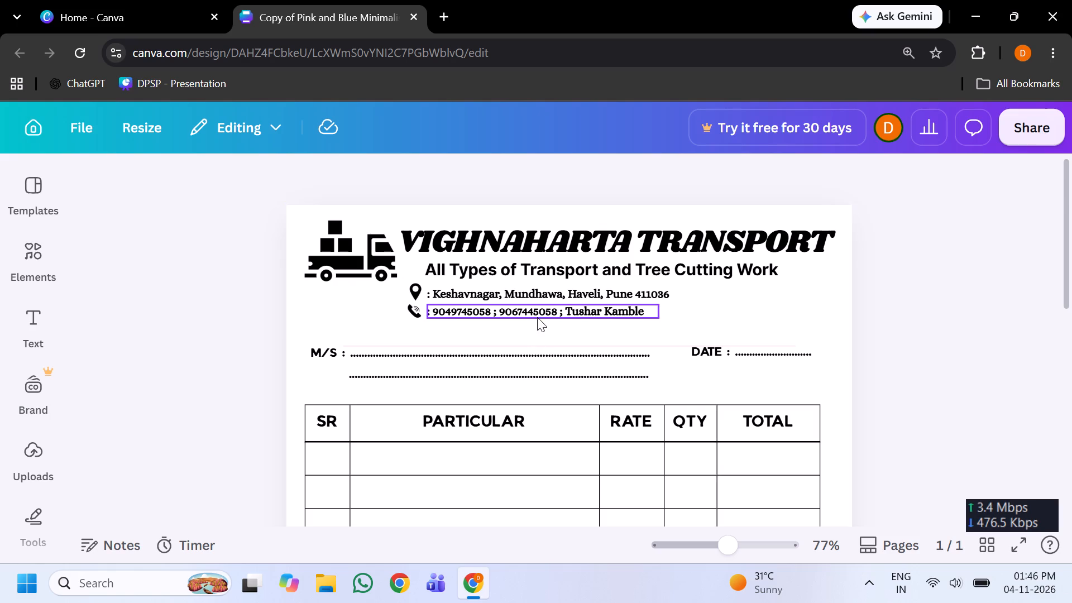
pyautogui.scroll(-8, 725, 325)
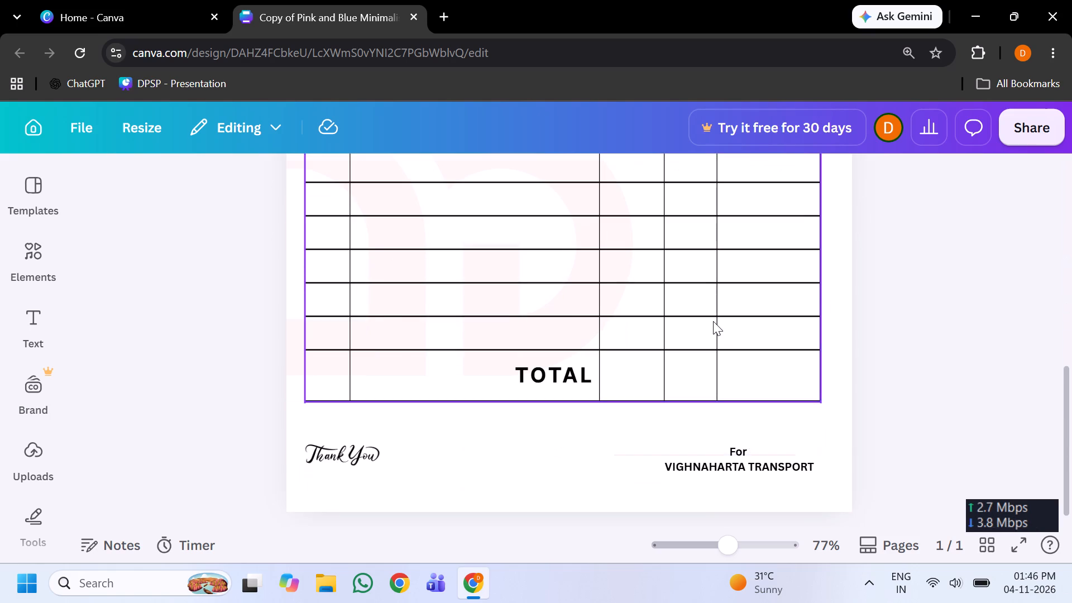
# Download the Vighnaharta Transport invoice design as a PDF using the Digital preset.
pyautogui.scroll(6, 713, 320)
pyautogui.click(1021, 137)
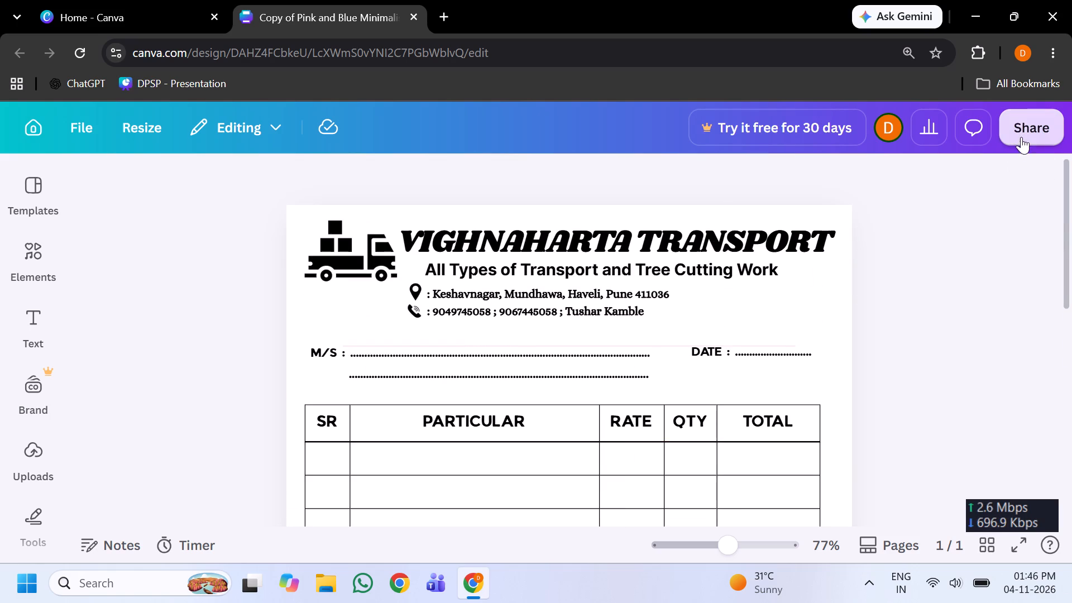
pyautogui.scroll(-3, 820, 375)
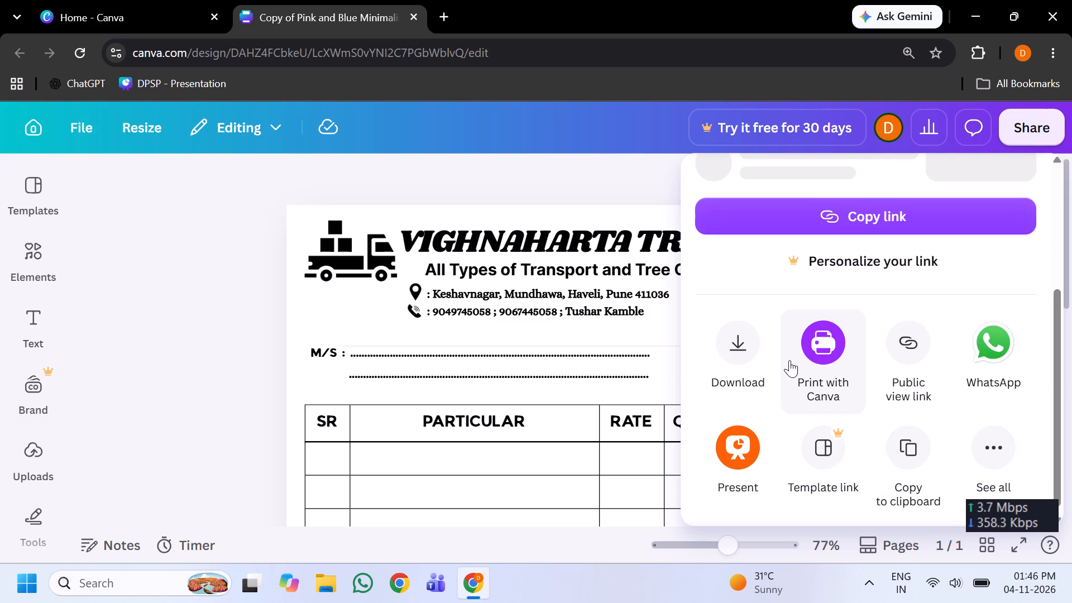
pyautogui.click(729, 334)
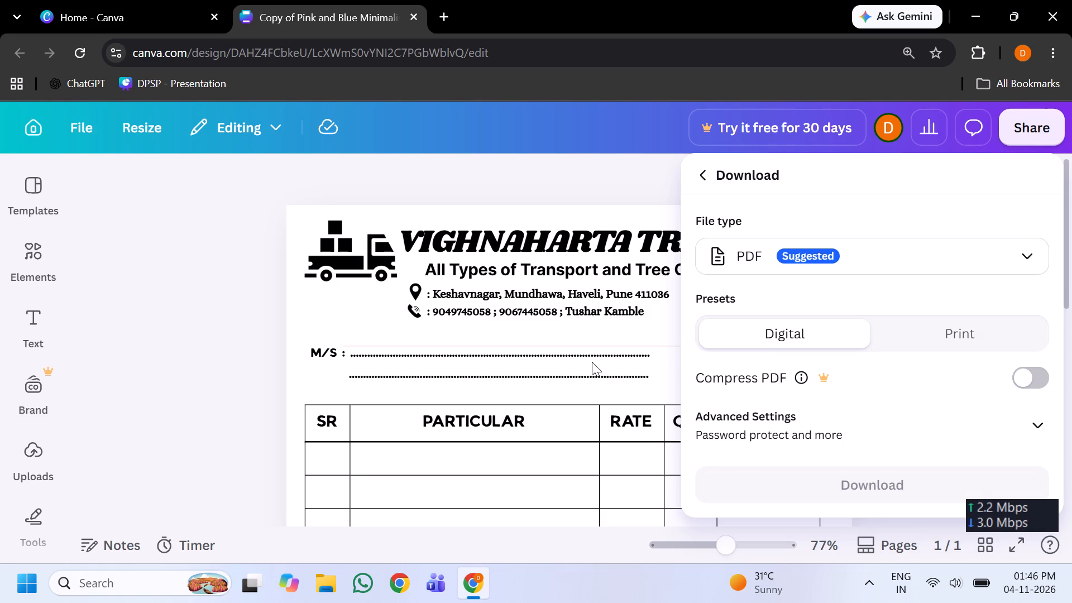
pyautogui.scroll(-4, 592, 362)
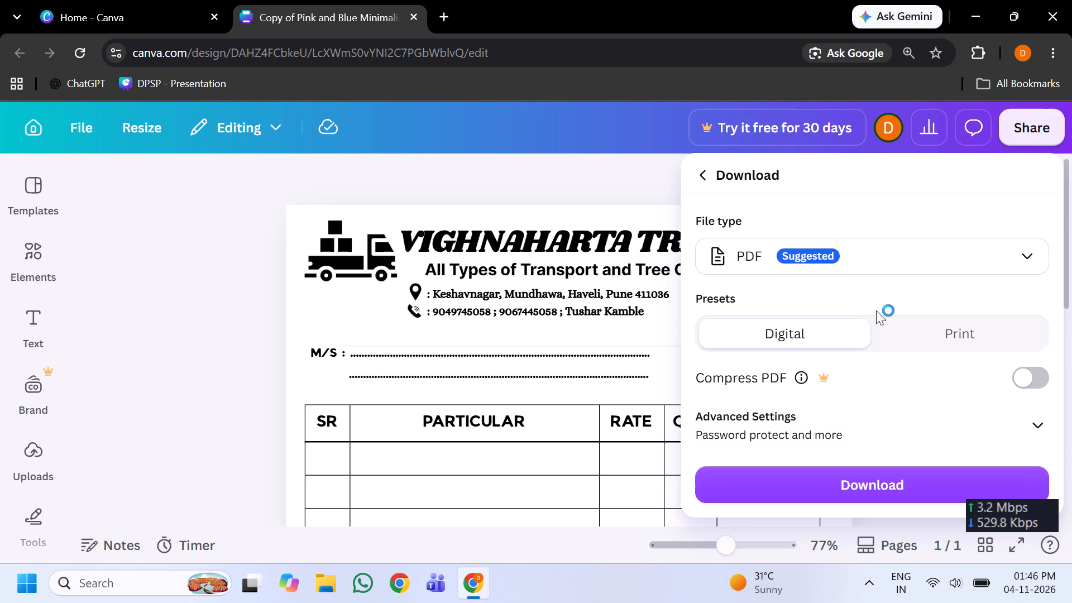
pyautogui.click(893, 484)
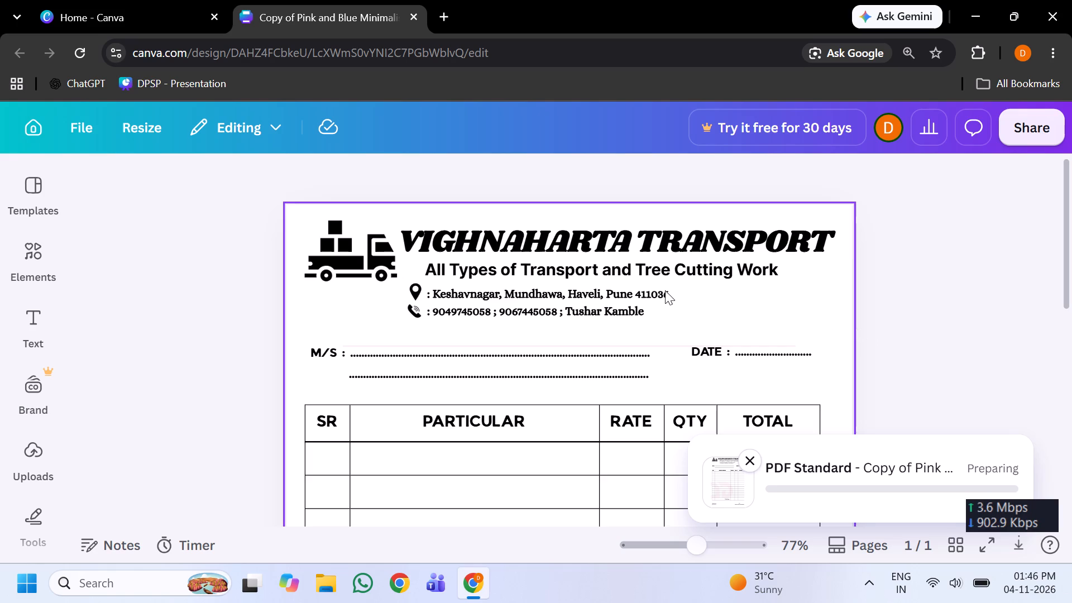
pyautogui.scroll(-6, 624, 281)
pyautogui.scroll(2, 614, 280)
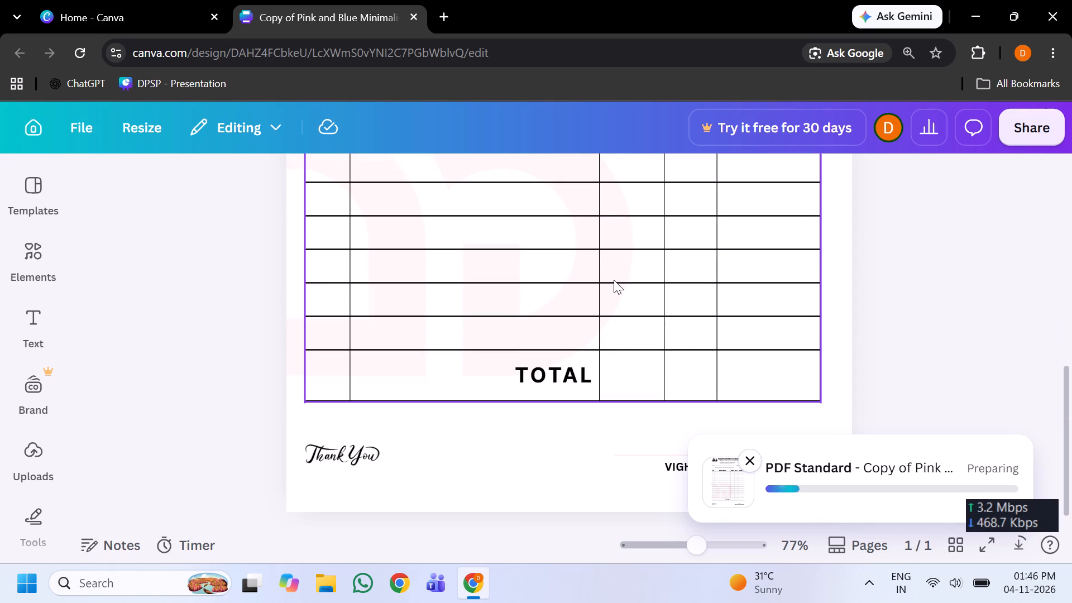
pyautogui.scroll(4, 614, 280)
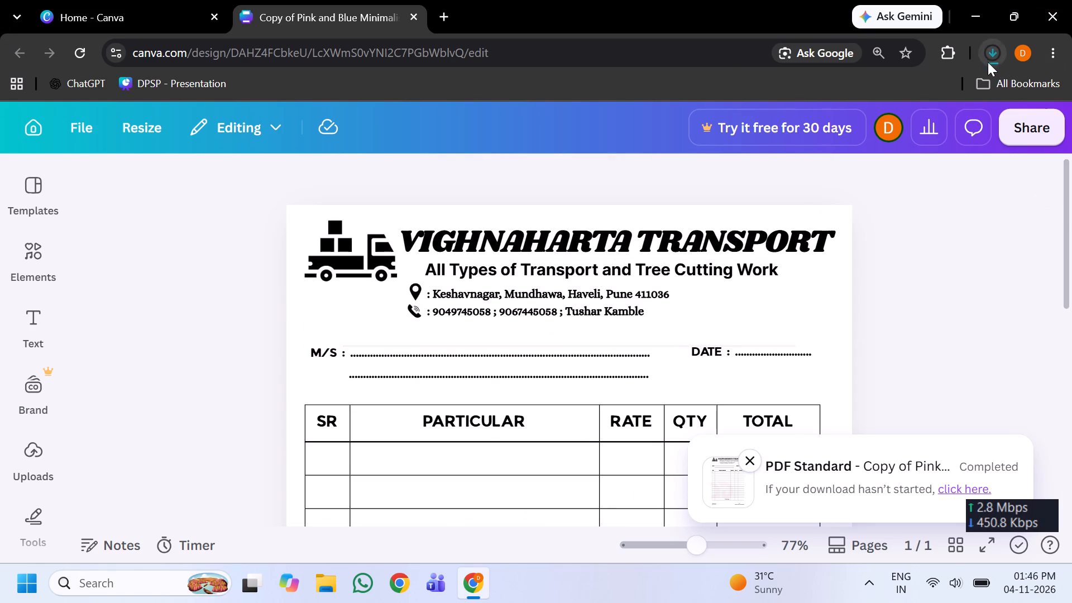
# Open the downloaded invoice PDF and look over its header and table layout.
pyautogui.click(876, 110)
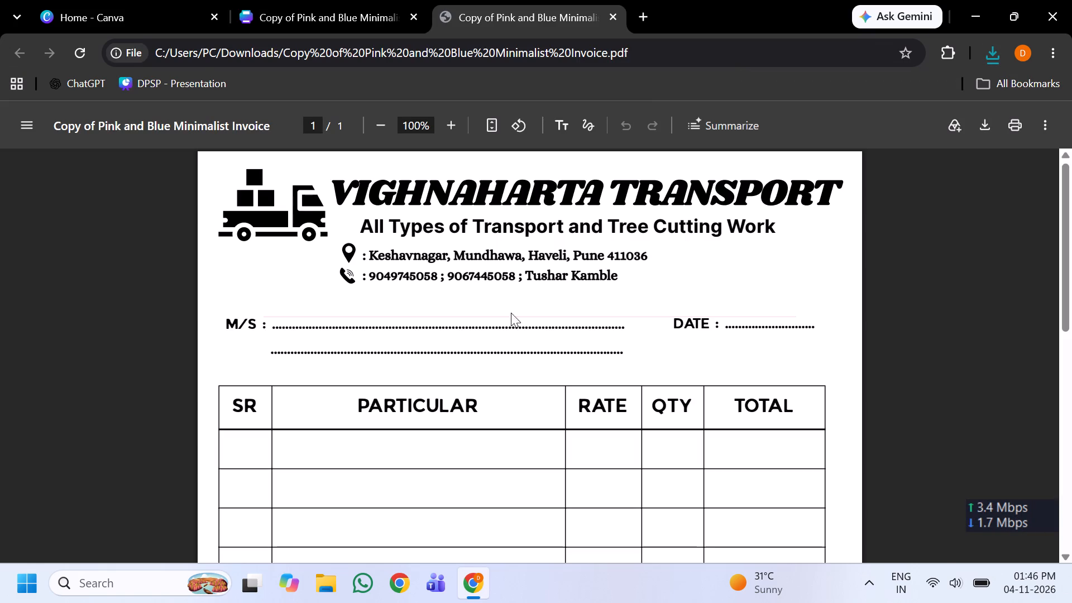
pyautogui.scroll(-3, 542, 299)
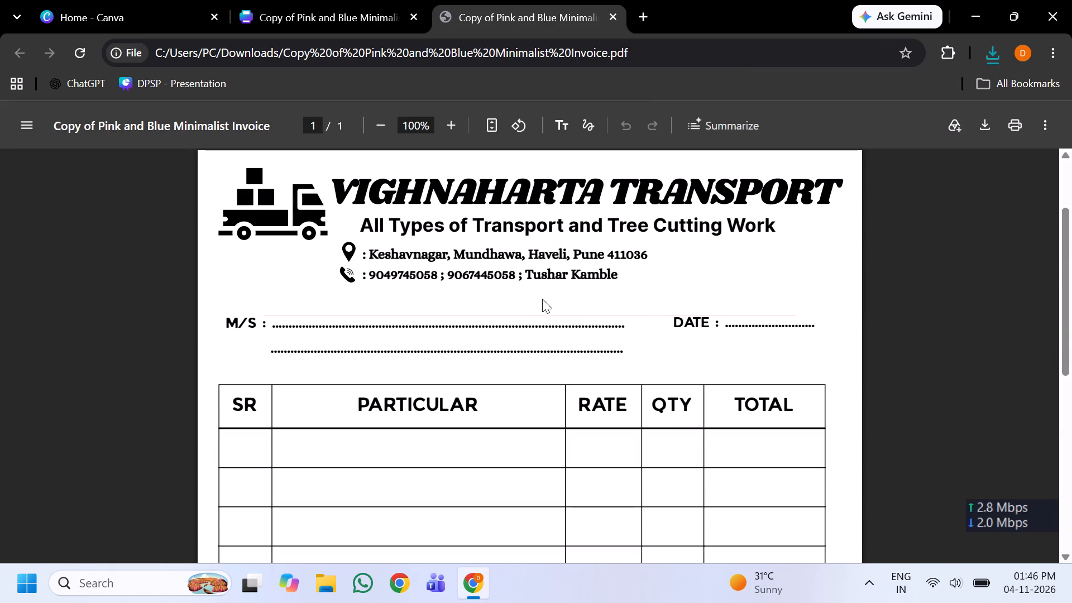
pyautogui.scroll(-6, 545, 295)
pyautogui.scroll(7, 552, 292)
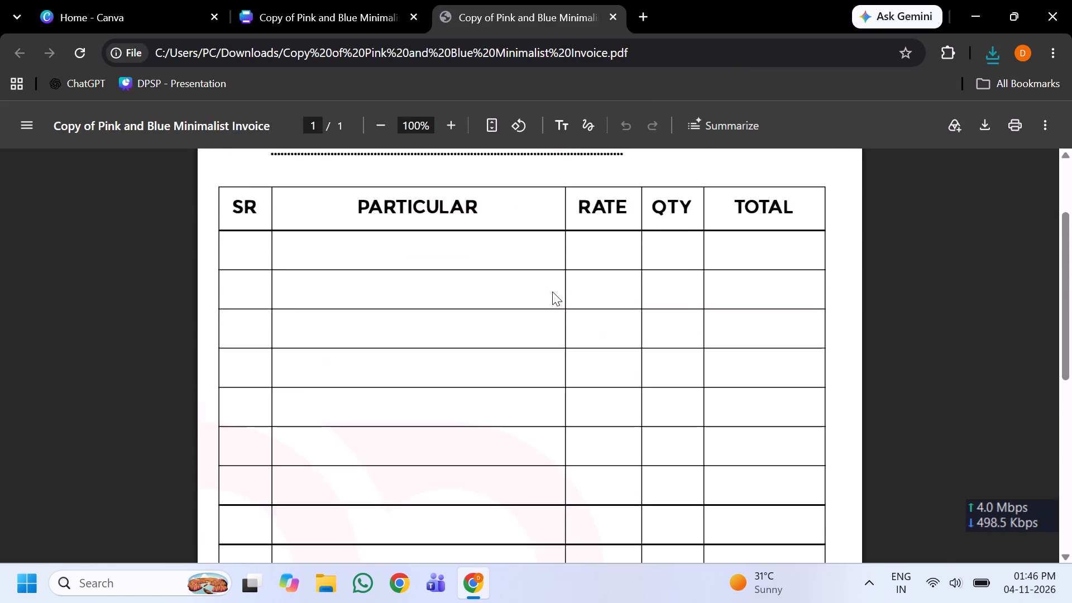
pyautogui.scroll(1, 552, 291)
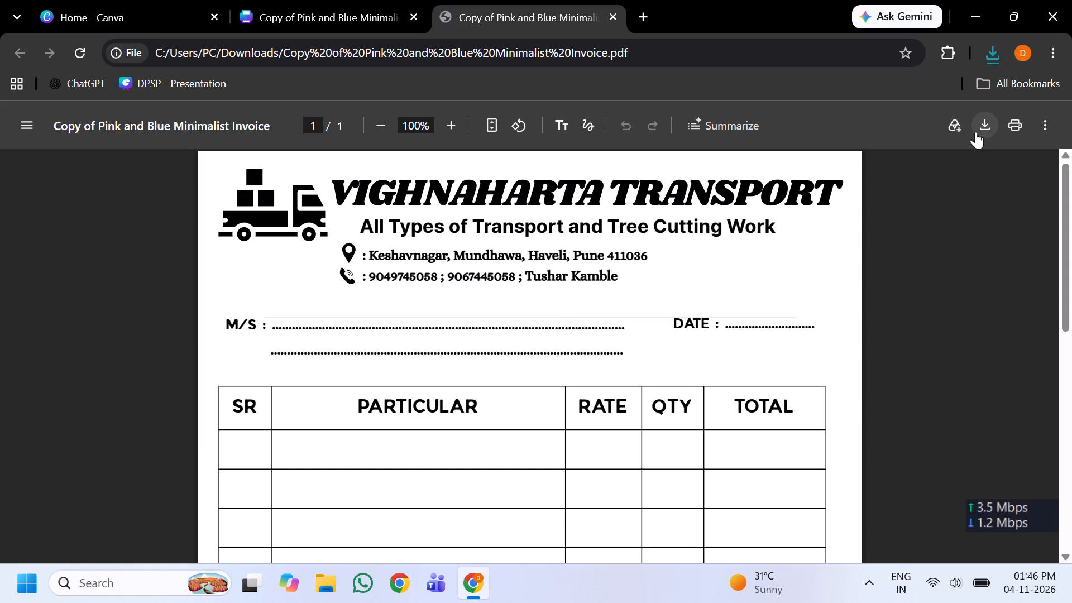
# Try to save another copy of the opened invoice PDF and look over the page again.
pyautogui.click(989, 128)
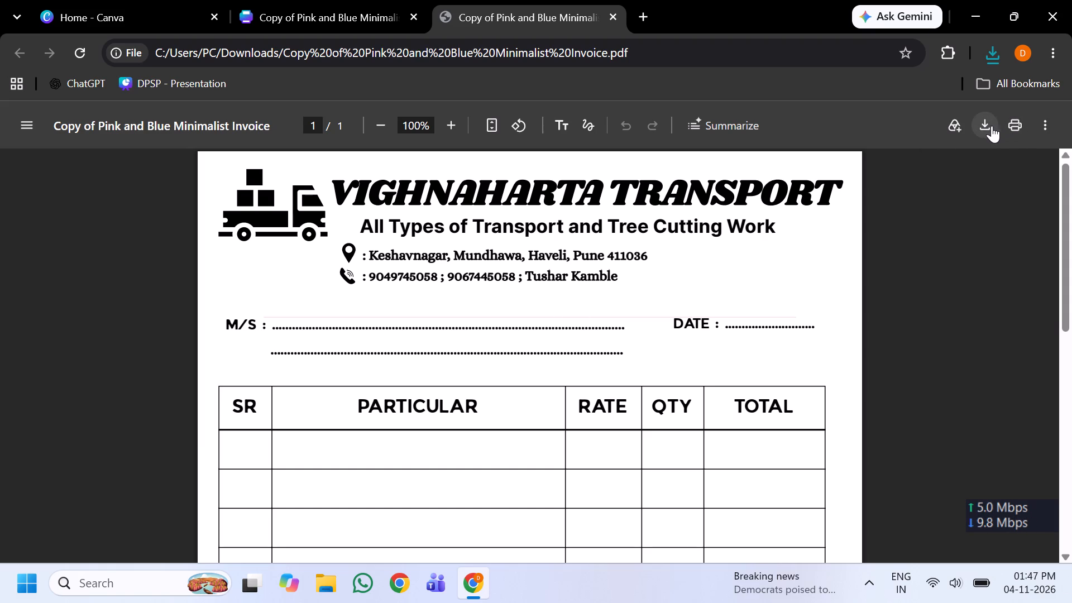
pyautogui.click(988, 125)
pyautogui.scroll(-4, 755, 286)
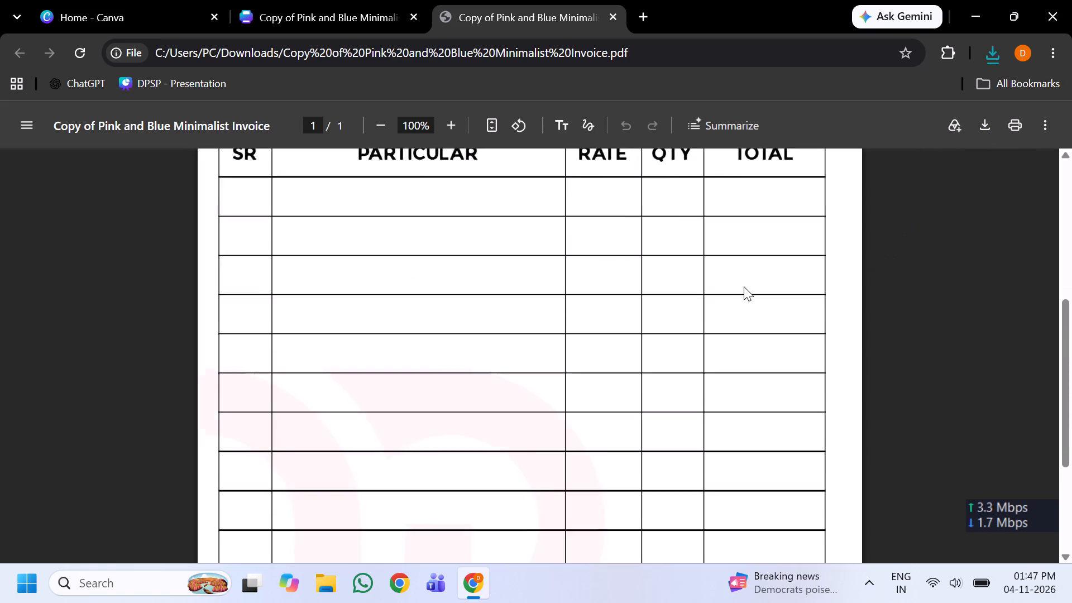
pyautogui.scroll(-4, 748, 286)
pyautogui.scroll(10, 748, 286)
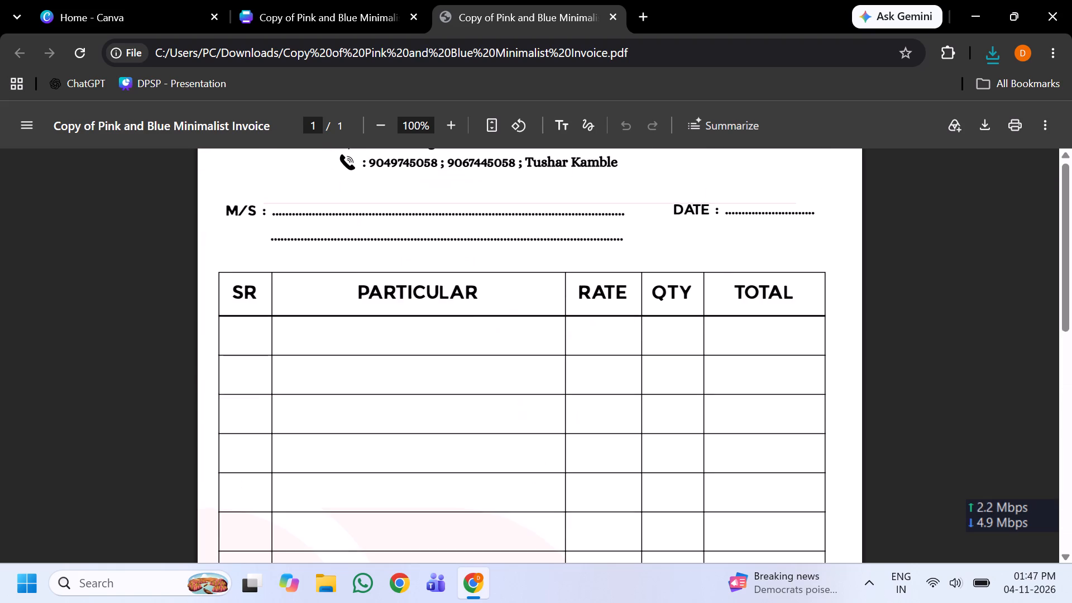
# Return to the invoice design in Canva and dismiss the PDF download notification.
pyautogui.click(337, 9)
pyautogui.scroll(-2, 547, 341)
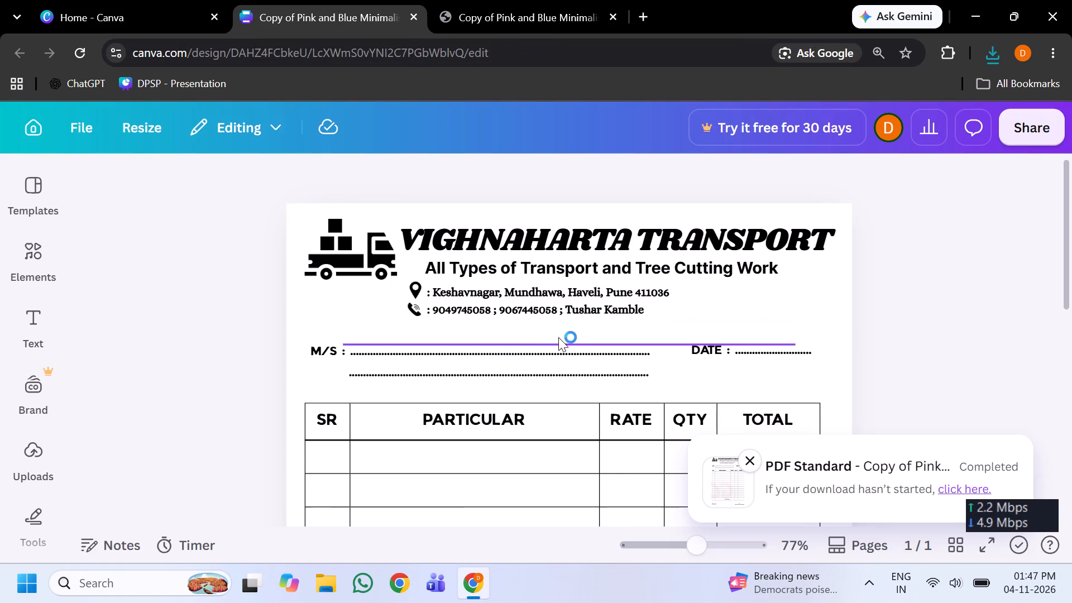
pyautogui.scroll(-5, 558, 337)
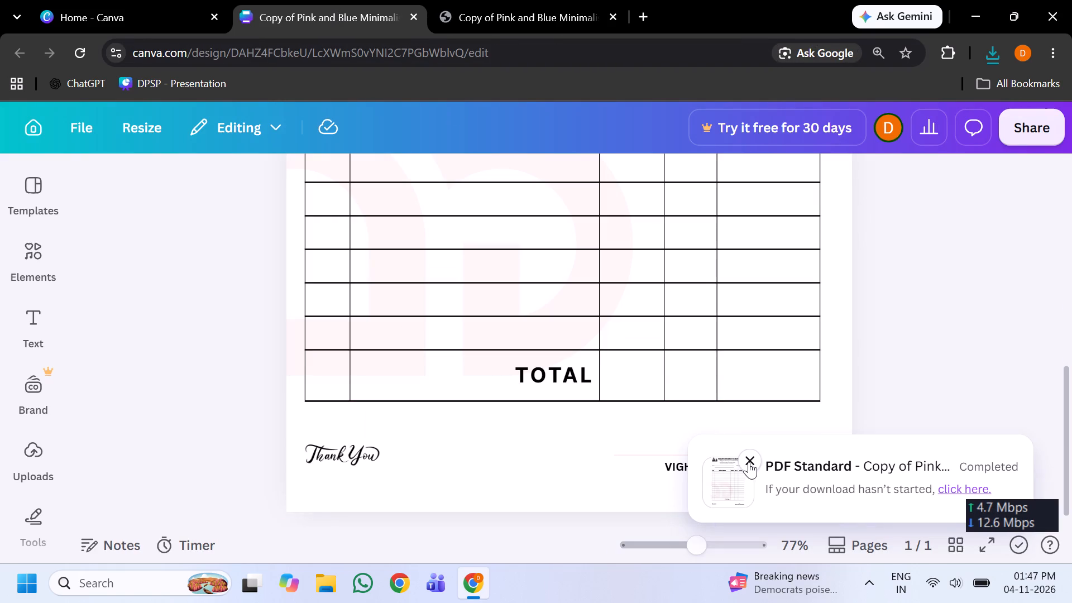
pyautogui.click(746, 462)
# Create a new blank presentation from the Canva home page.
pyautogui.click(132, 9)
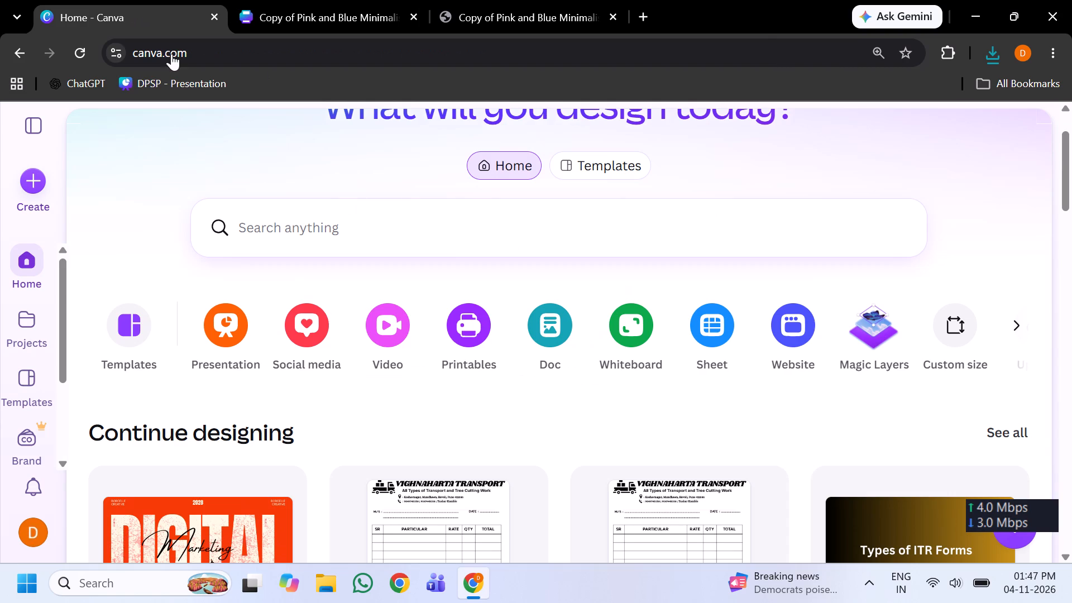
pyautogui.scroll(-3, 313, 401)
pyautogui.scroll(4, 322, 390)
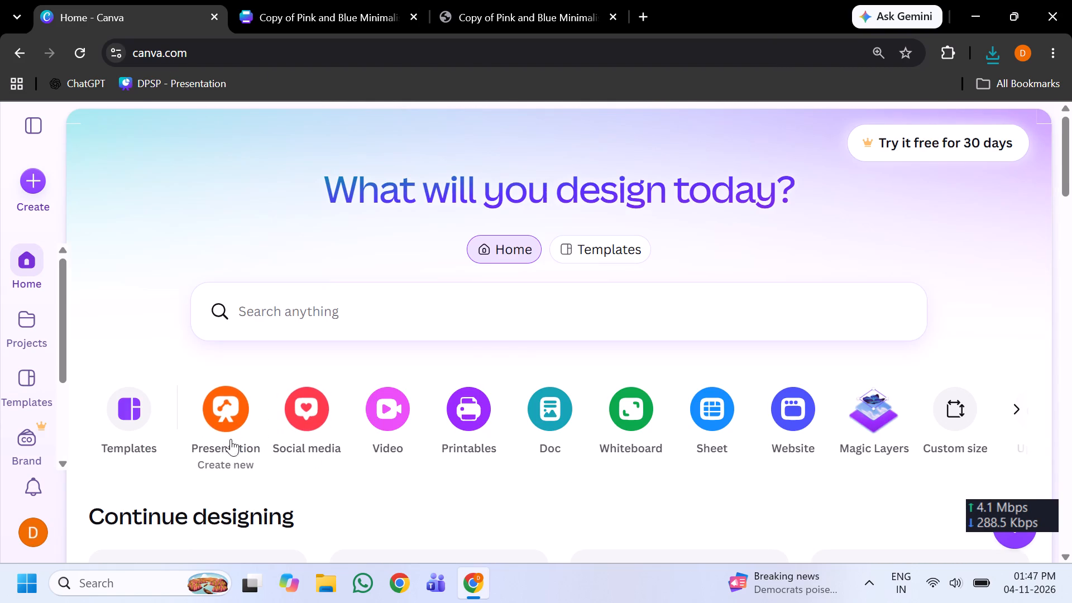
pyautogui.click(221, 423)
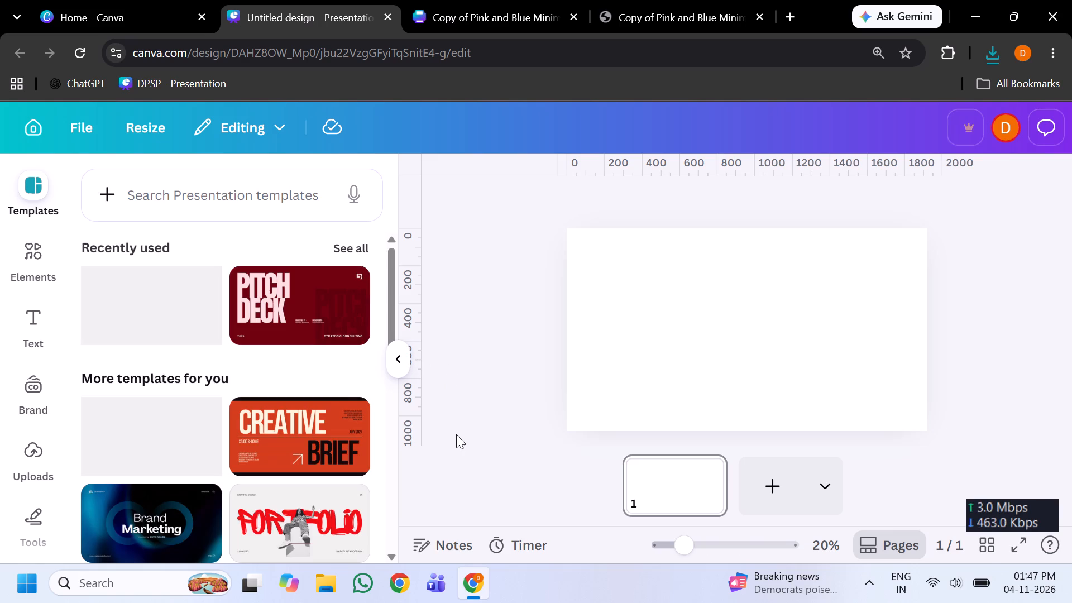
pyautogui.scroll(-3, 331, 414)
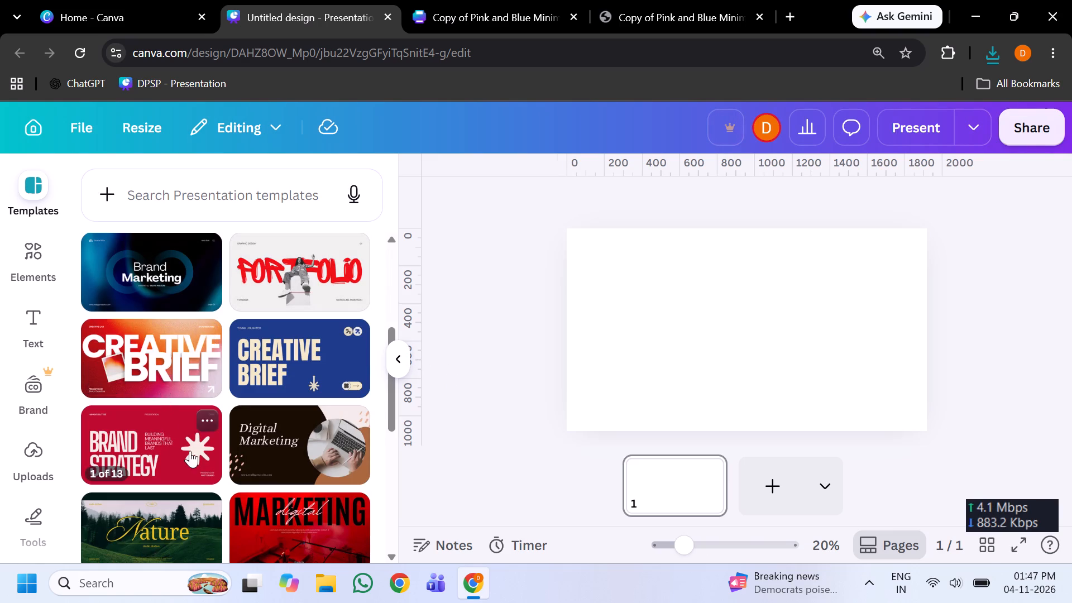
pyautogui.scroll(-3, 197, 444)
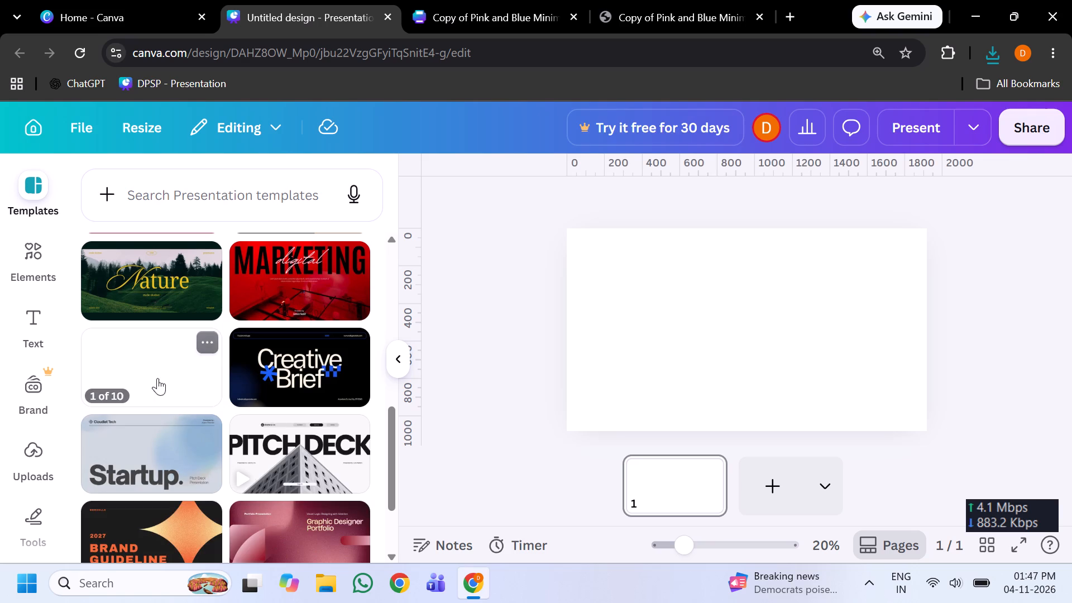
pyautogui.moveTo(182, 366); pyautogui.dragTo(188, 368)
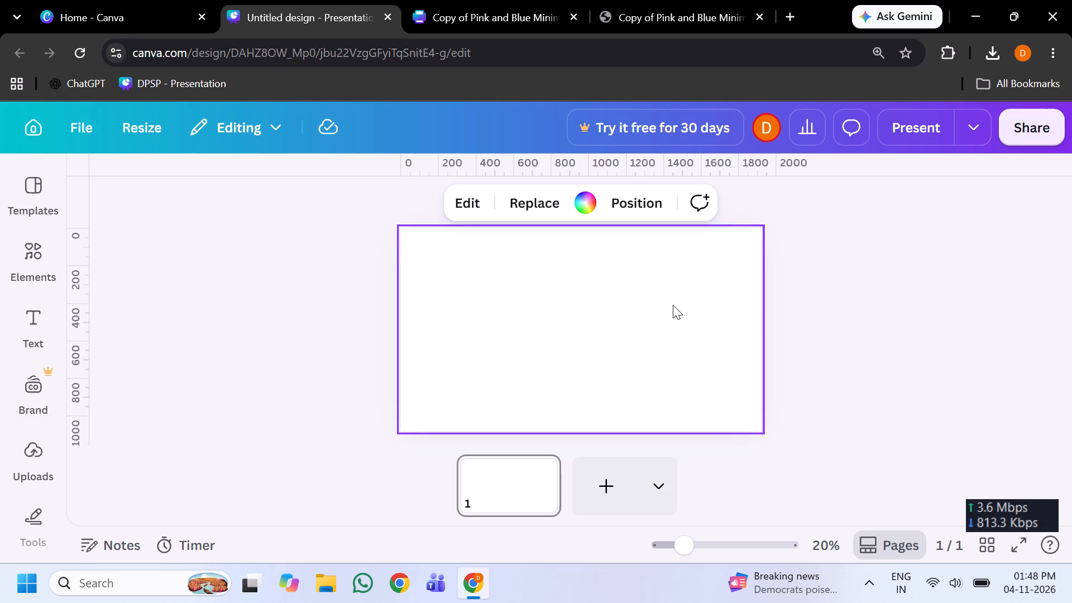
pyautogui.click(583, 196)
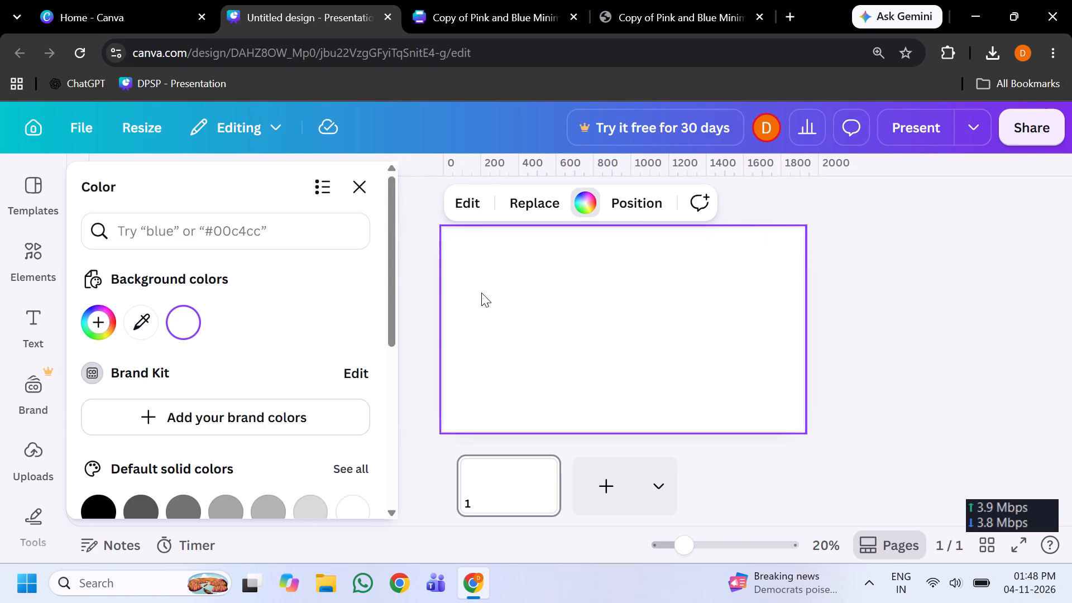
pyautogui.scroll(-5, 246, 401)
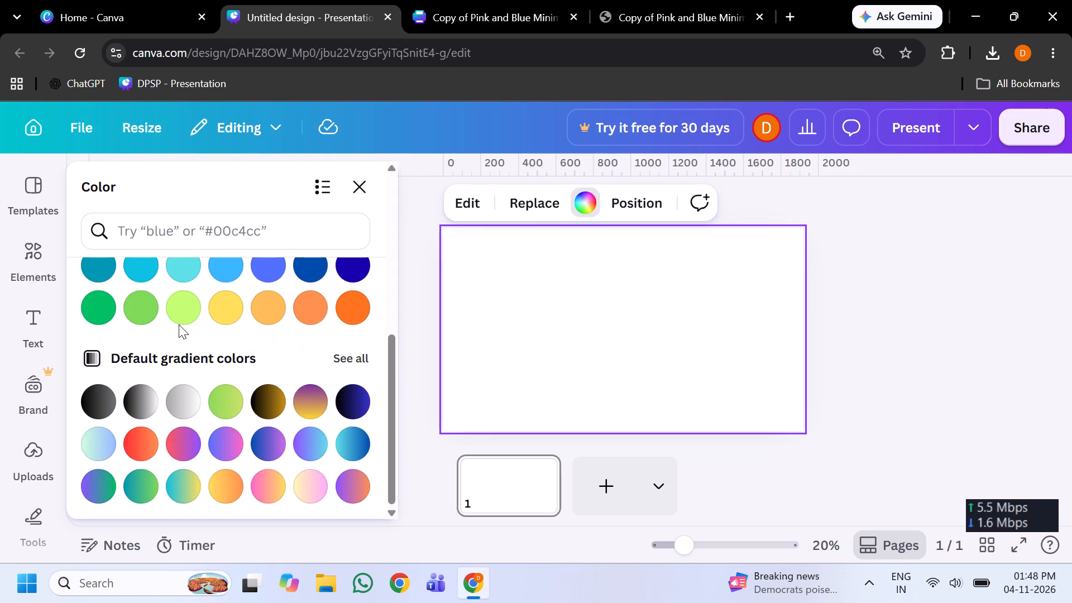
pyautogui.click(140, 310)
pyautogui.moveTo(956, 362); pyautogui.dragTo(965, 367)
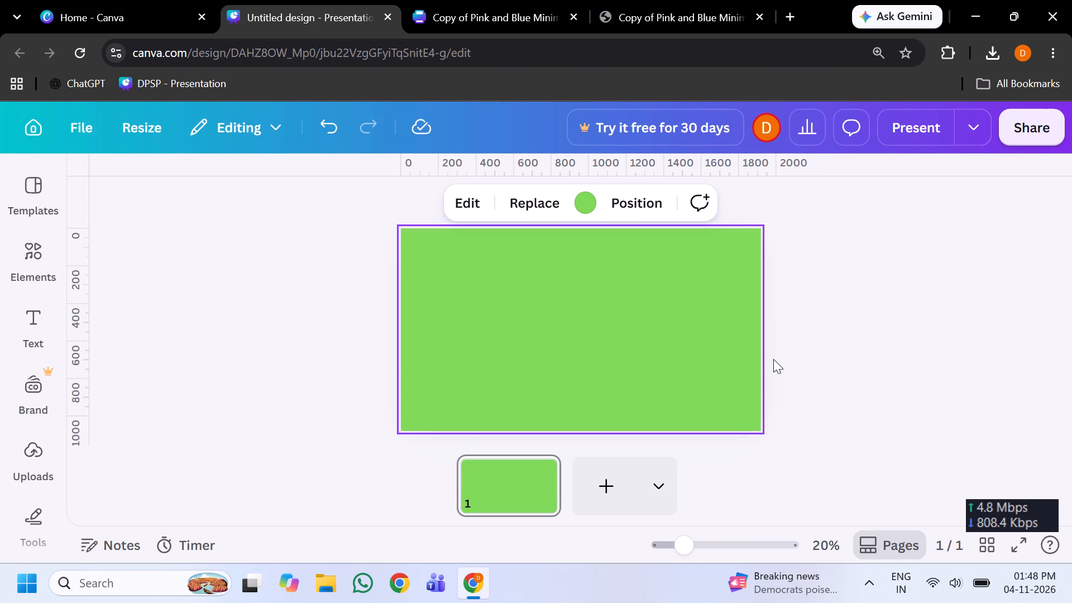
# Show the text styles available for adding text to the presentation.
pyautogui.click(51, 328)
pyautogui.scroll(-3, 321, 440)
pyautogui.scroll(2, 324, 422)
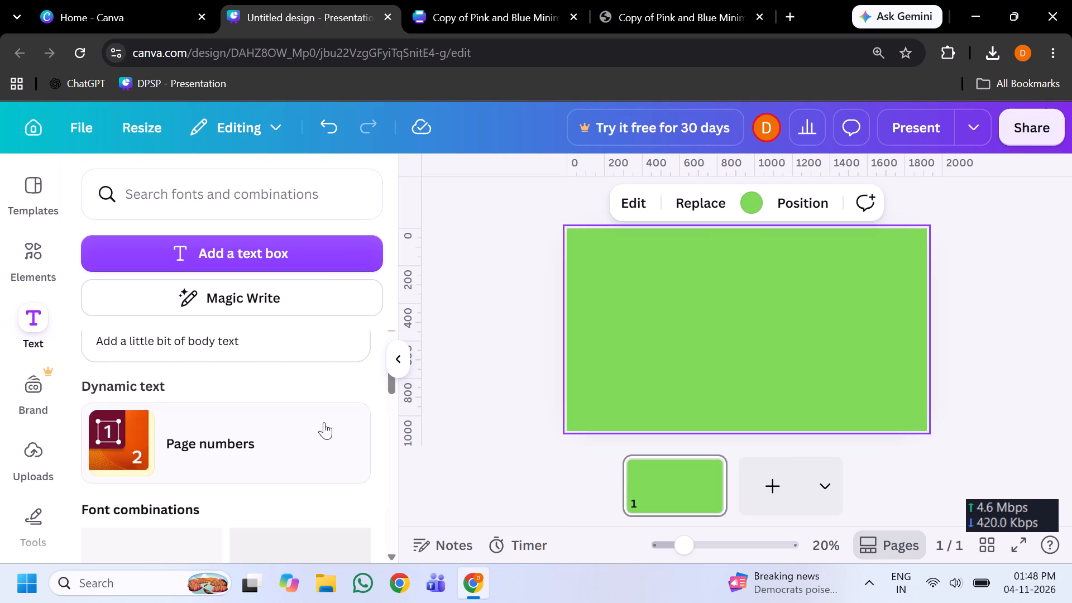
pyautogui.scroll(1, 324, 422)
# Add two more pages to the green presentation, making three pages in all.
pyautogui.click(827, 496)
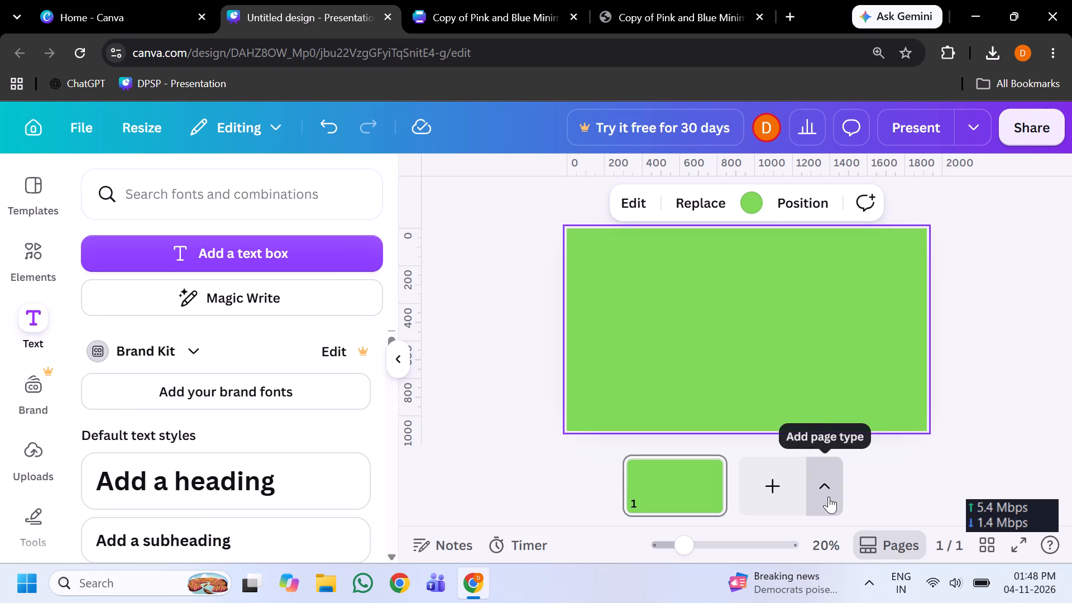
pyautogui.click(826, 493)
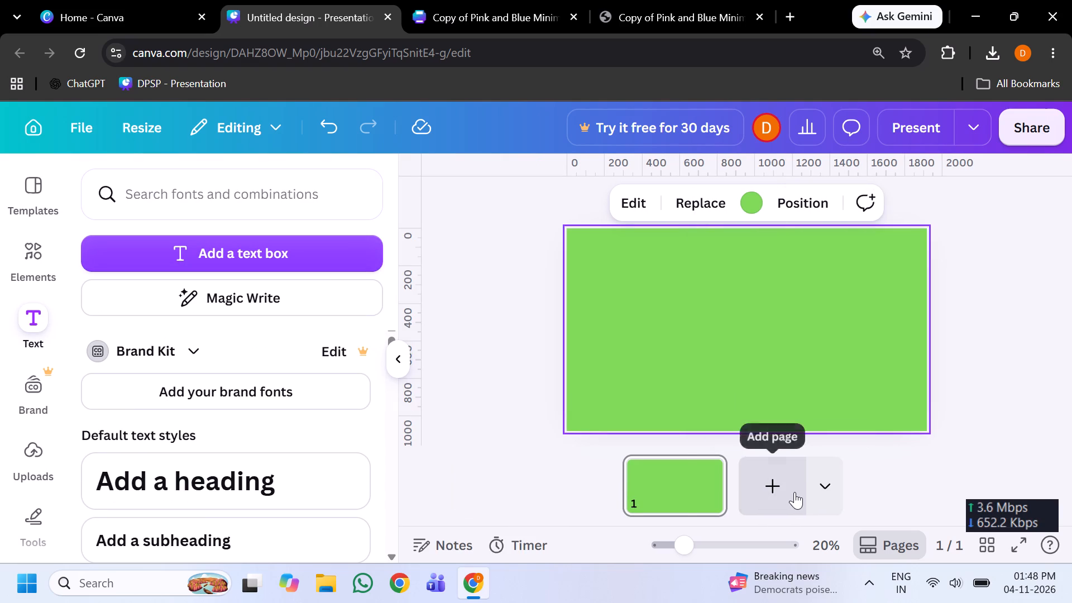
pyautogui.click(793, 492)
pyautogui.moveTo(798, 492); pyautogui.dragTo(806, 491)
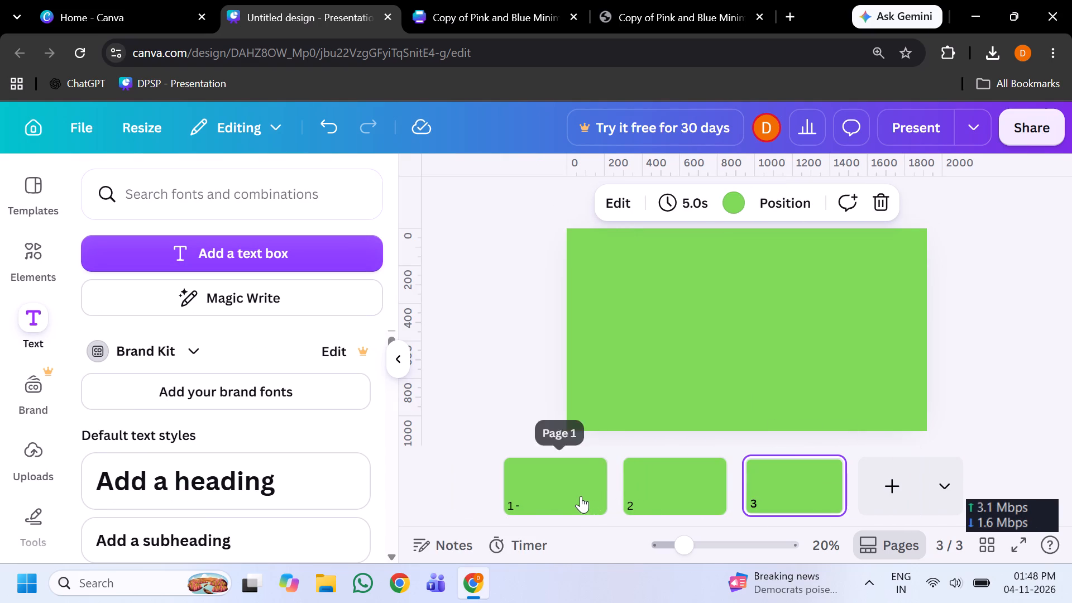
# Add a heading near the top of page 1 that reads "Income from salary".
pyautogui.click(581, 496)
pyautogui.moveTo(285, 487); pyautogui.dragTo(865, 309)
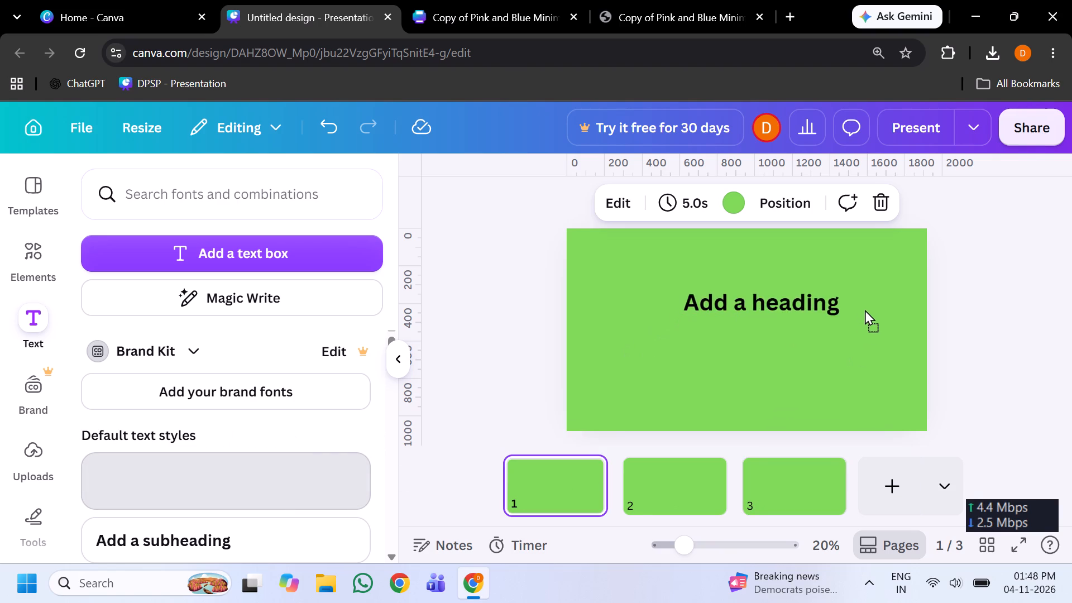
pyautogui.moveTo(865, 309); pyautogui.dragTo(850, 264)
pyautogui.click(789, 252)
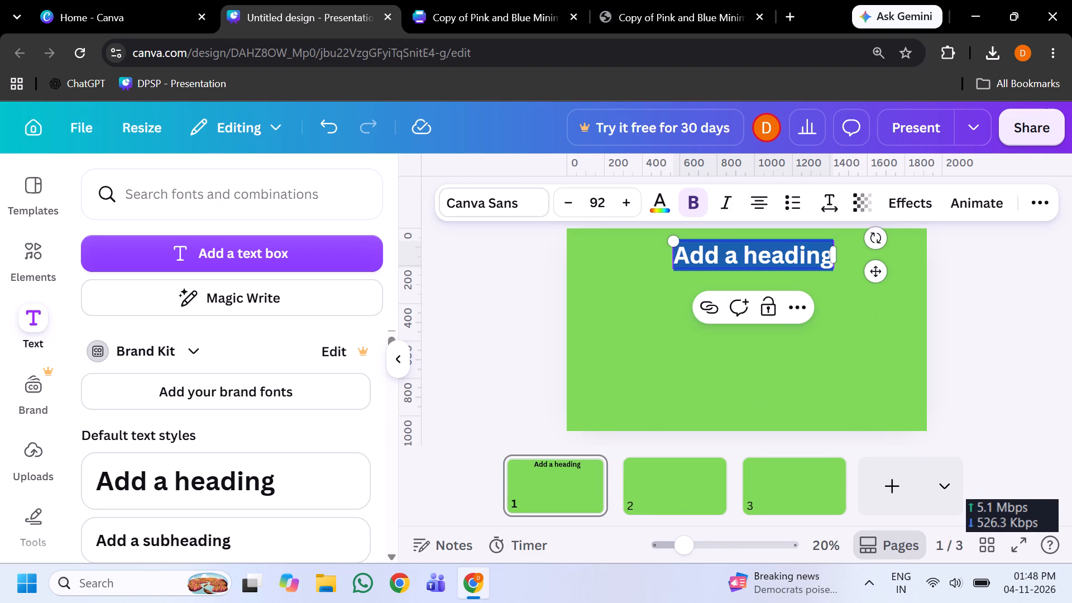
pyautogui.click(795, 252)
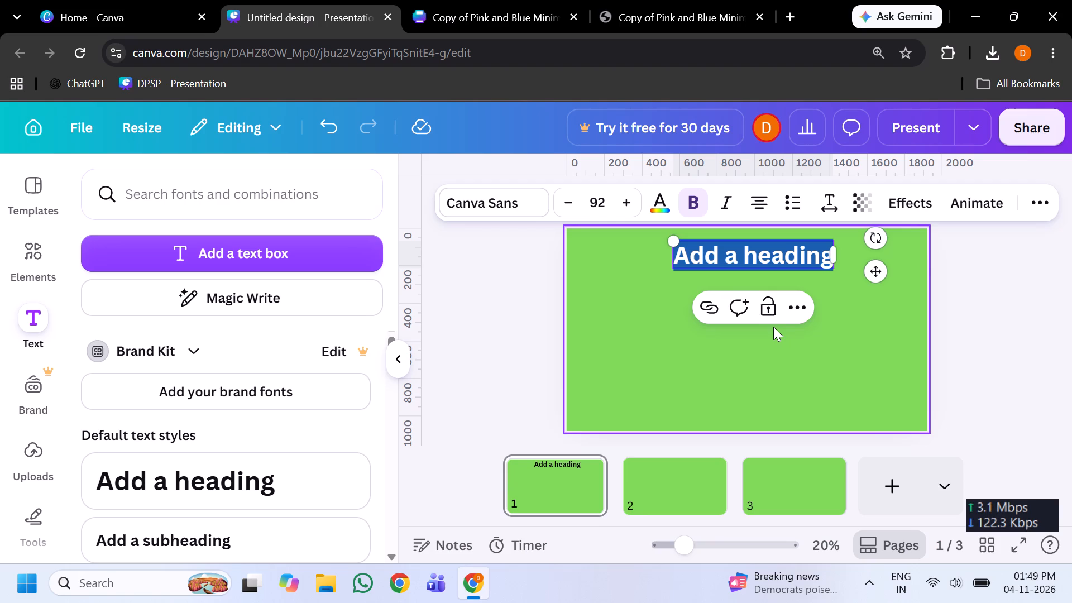
pyautogui.hotkey('shift', 'i')
pyautogui.write('ncome')
pyautogui.press('space')
pyautogui.write('from salary')
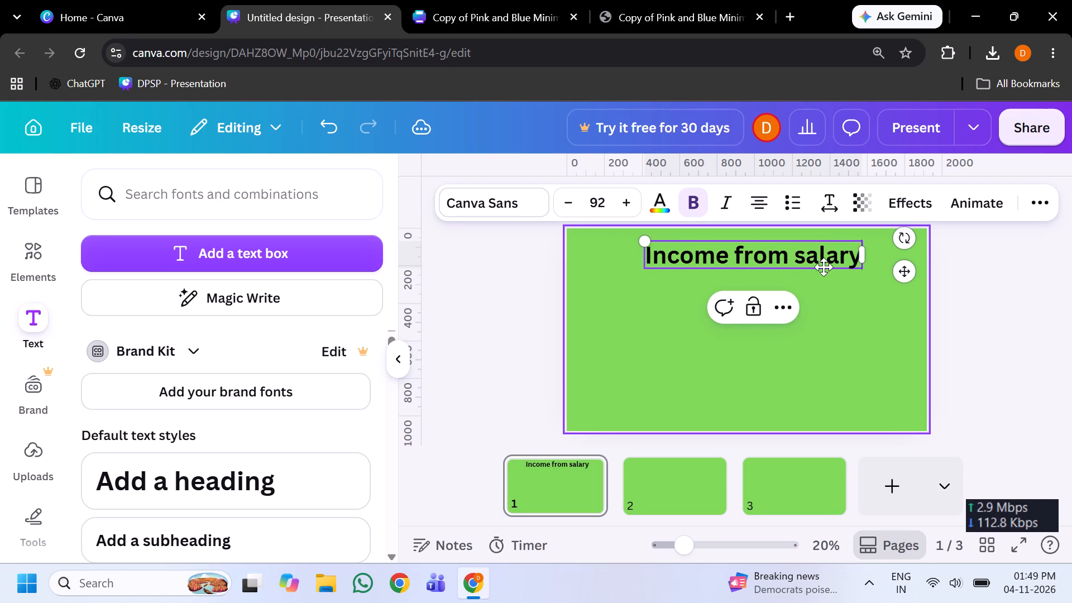
# Move the "Income from salary" heading to the centre of page 1.
pyautogui.moveTo(812, 337); pyautogui.dragTo(817, 332)
pyautogui.moveTo(809, 245); pyautogui.dragTo(809, 246)
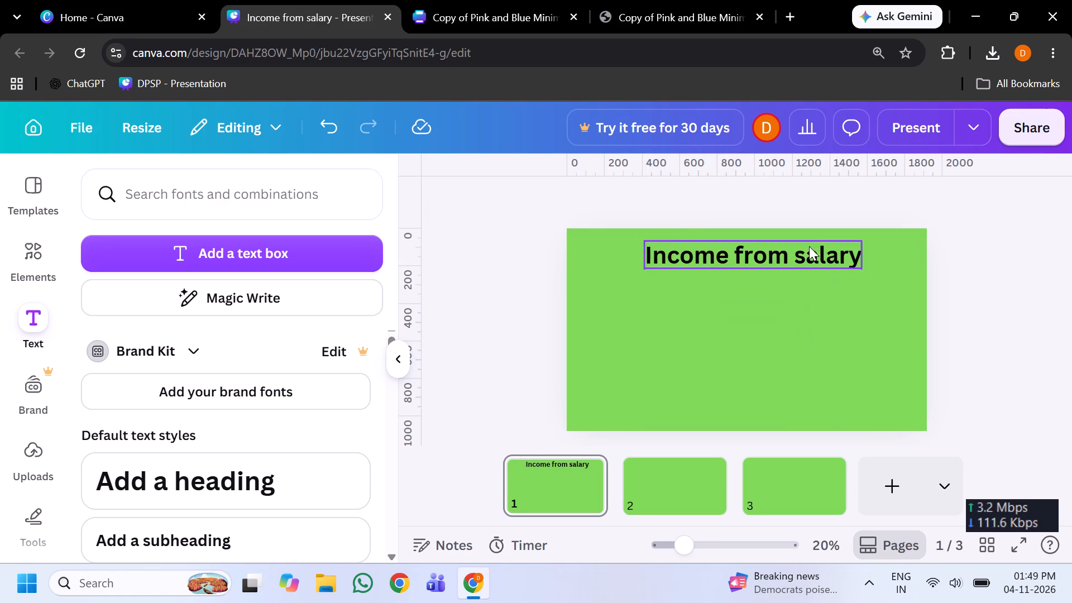
pyautogui.moveTo(809, 246); pyautogui.dragTo(801, 314)
# Insert the recently used table element, with three columns and four rows, on page 2.
pyautogui.click(664, 476)
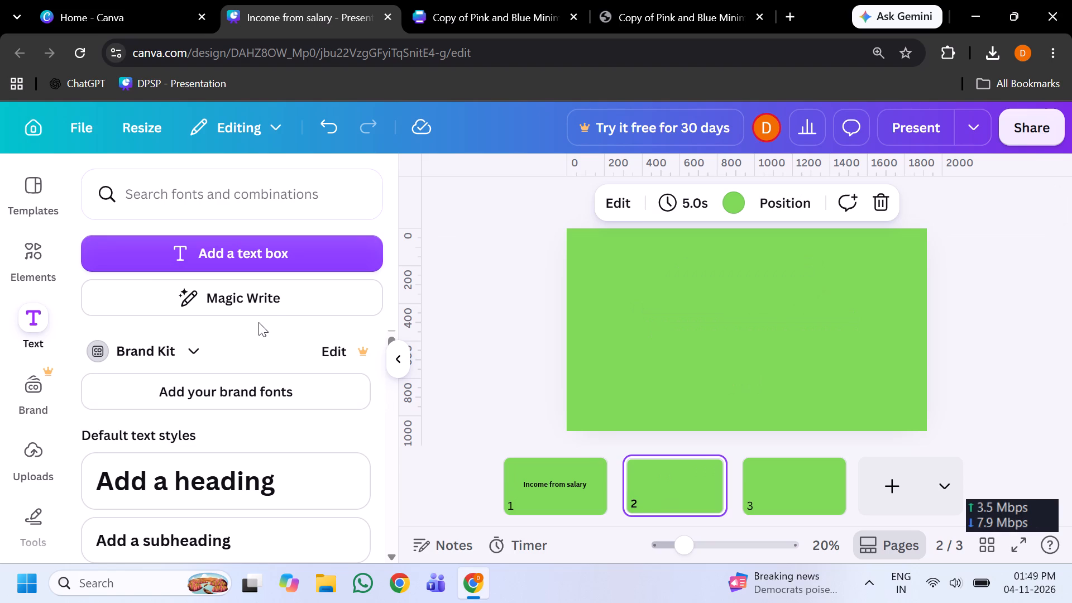
pyautogui.click(44, 267)
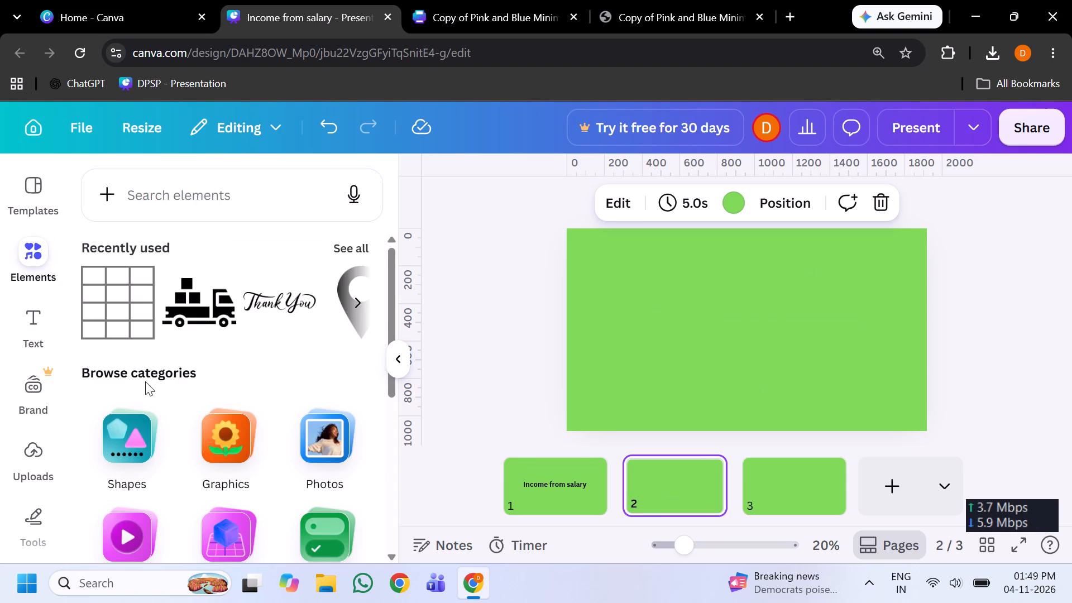
pyautogui.scroll(-2, 149, 384)
pyautogui.scroll(3, 162, 372)
pyautogui.moveTo(112, 315); pyautogui.dragTo(759, 335)
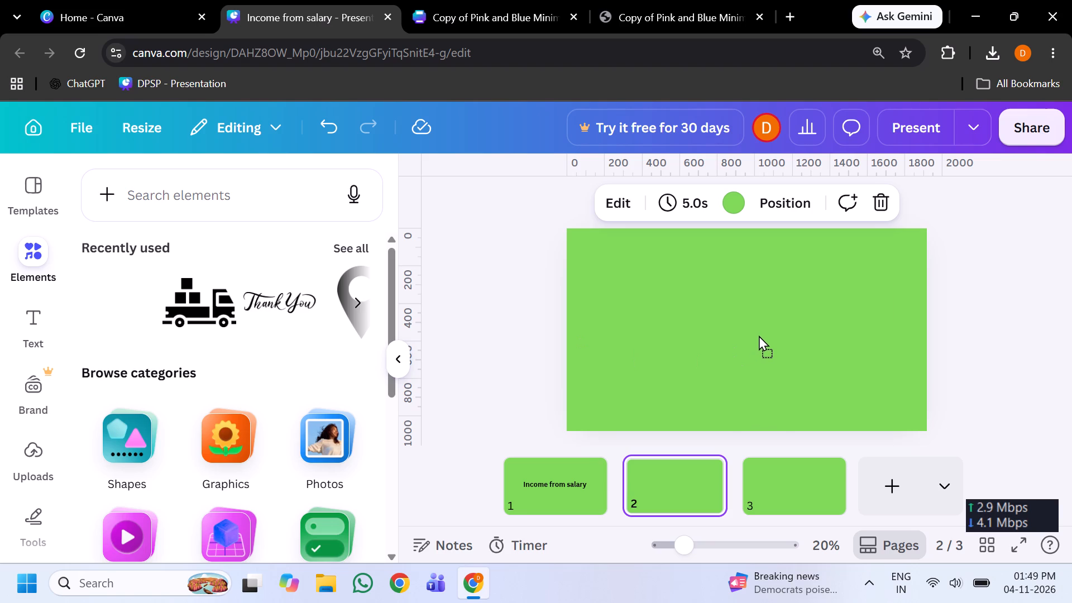
pyautogui.moveTo(759, 335); pyautogui.dragTo(758, 332)
pyautogui.moveTo(757, 324); pyautogui.dragTo(733, 305)
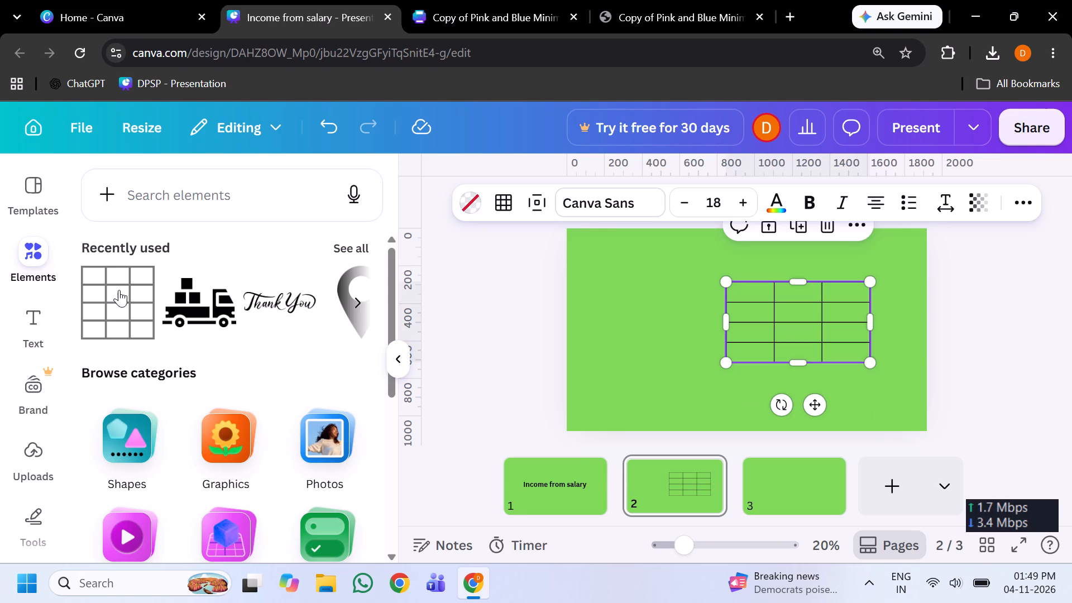
# Move the table on page 2 so it aligns with the page's upper-left margin corner.
pyautogui.click(517, 350)
pyautogui.moveTo(784, 324); pyautogui.dragTo(767, 322)
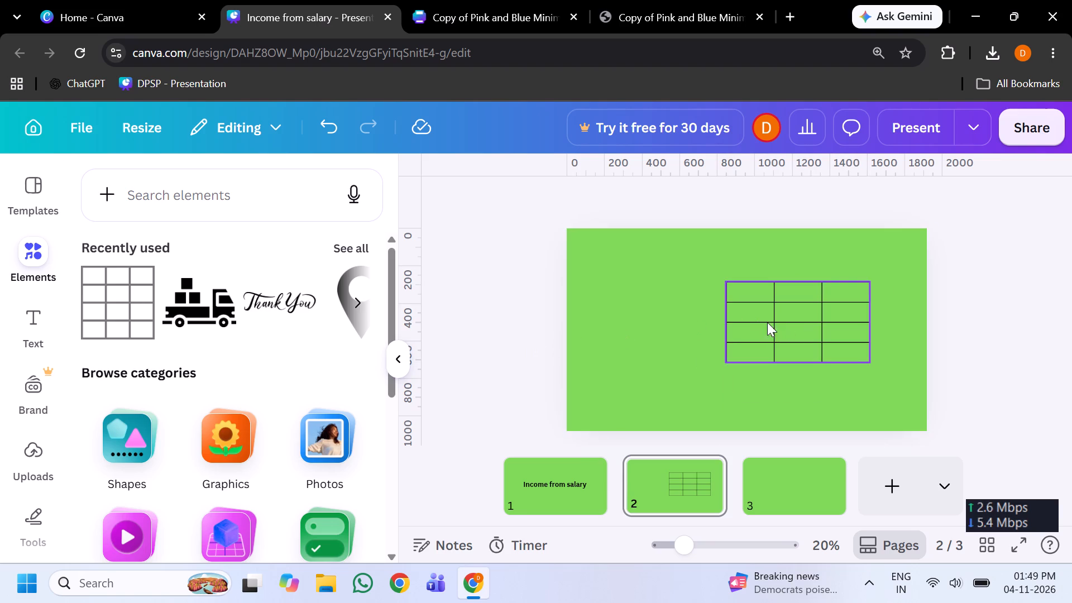
pyautogui.moveTo(767, 322); pyautogui.dragTo(662, 297)
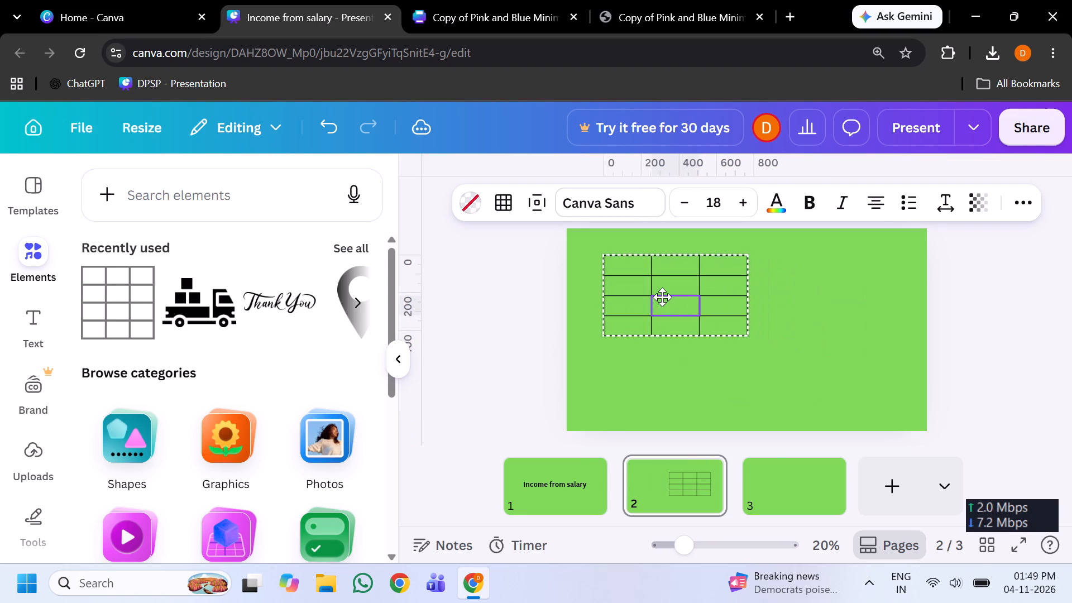
pyautogui.moveTo(662, 297); pyautogui.dragTo(666, 294)
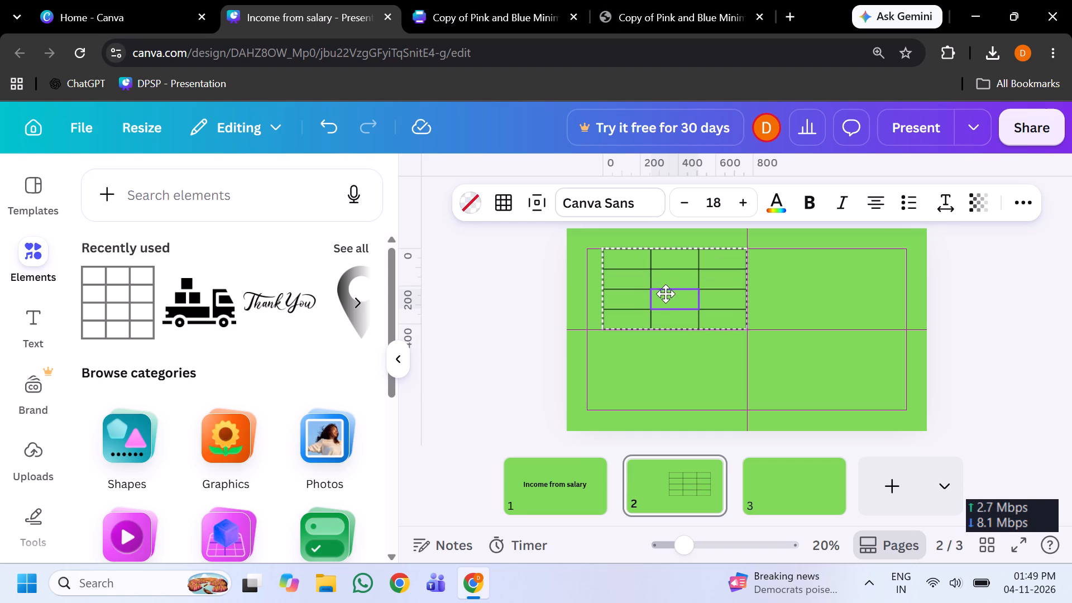
pyautogui.moveTo(666, 294); pyautogui.dragTo(647, 271)
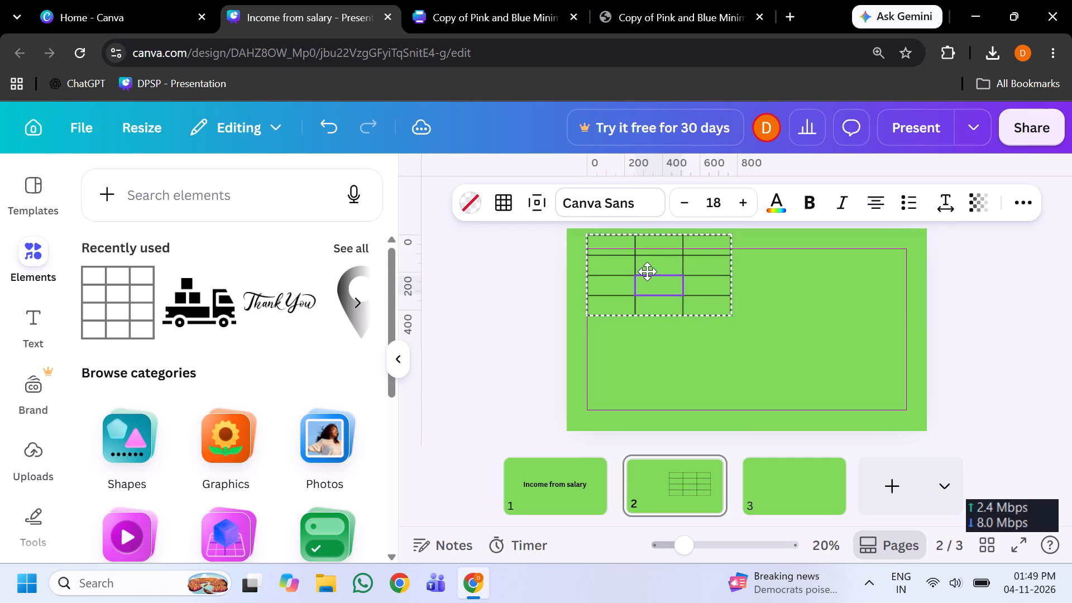
pyautogui.moveTo(647, 271); pyautogui.dragTo(649, 295)
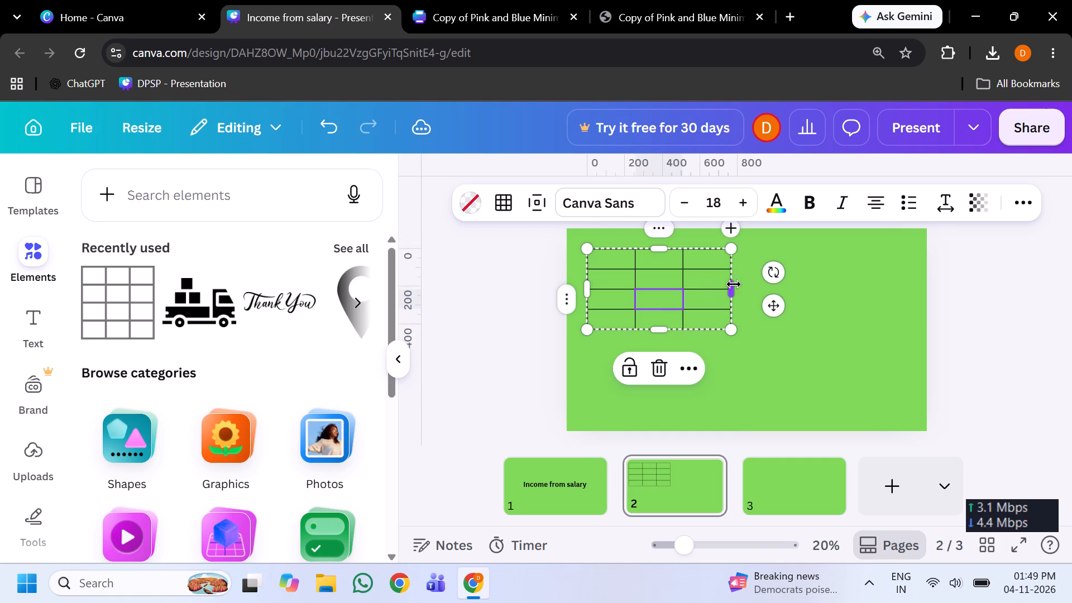
# Widen the table's middle column to about 323 by shifting its divider towards the third column.
pyautogui.click(733, 291)
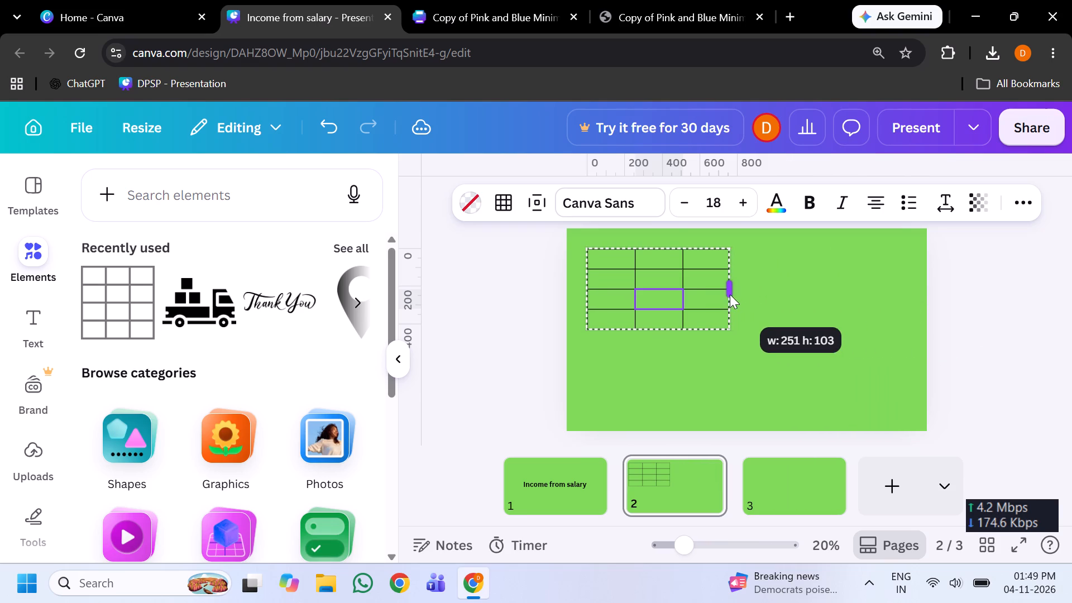
pyautogui.moveTo(687, 280); pyautogui.dragTo(700, 281)
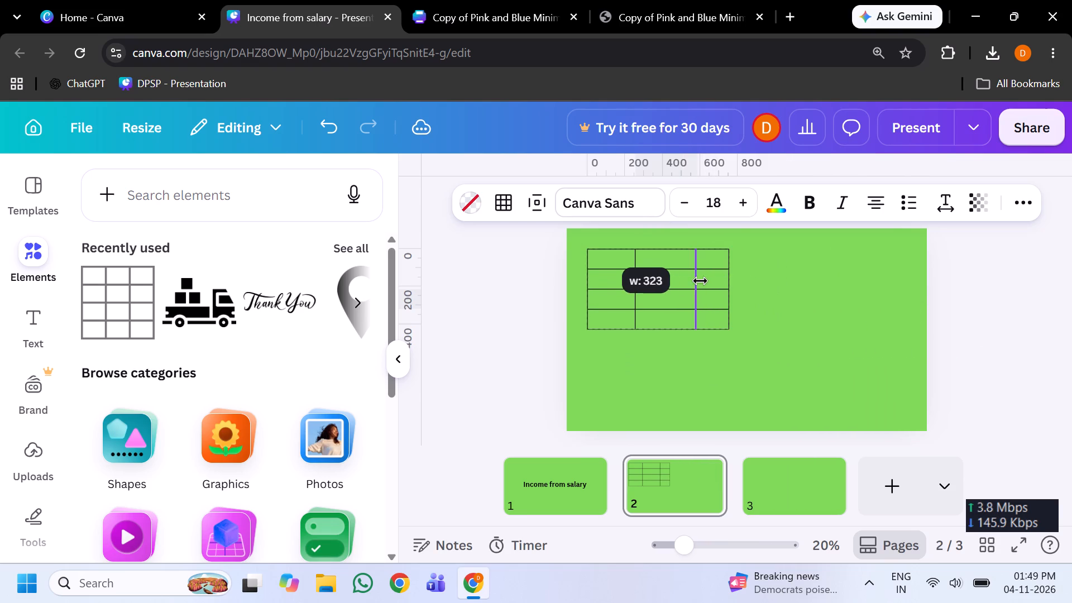
pyautogui.moveTo(700, 281); pyautogui.dragTo(701, 281)
# Enlarge the table from its lower-right corner until it reaches the right margin and nearly fills page 2.
pyautogui.moveTo(730, 332); pyautogui.dragTo(860, 391)
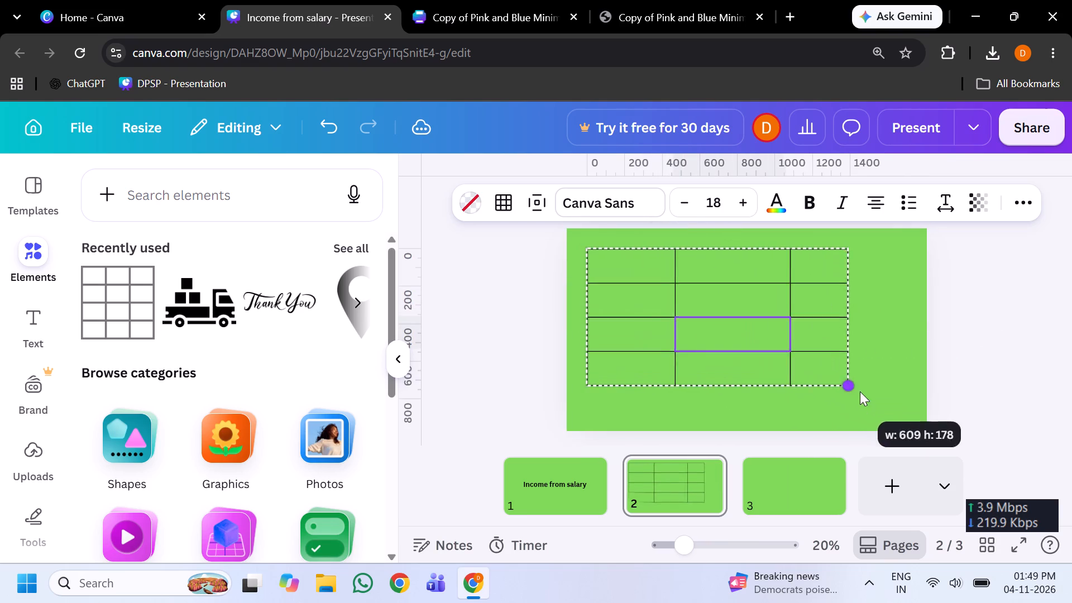
pyautogui.moveTo(860, 391); pyautogui.dragTo(916, 424)
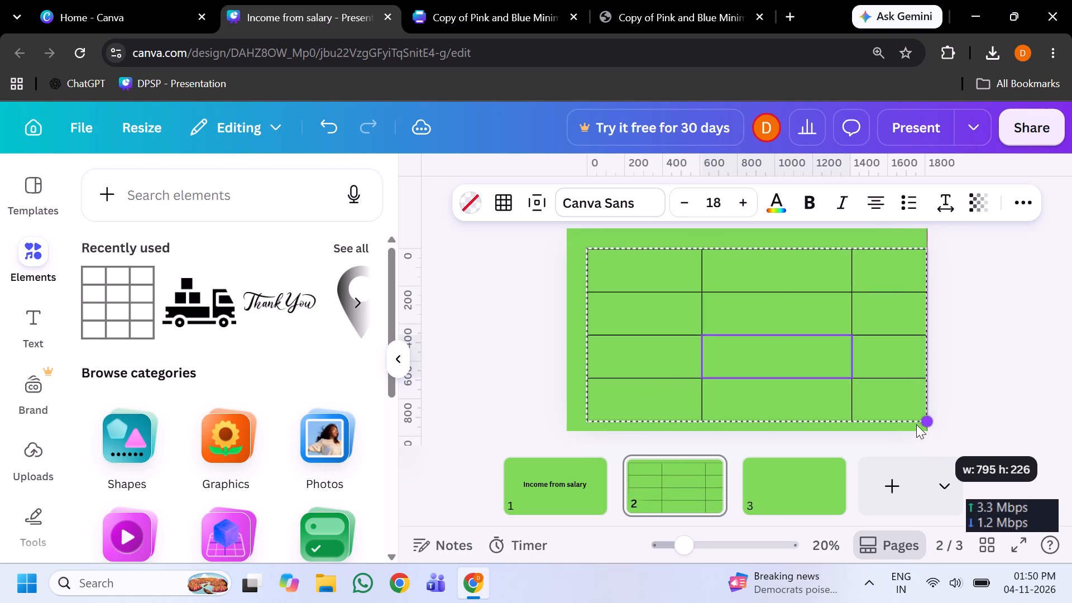
pyautogui.moveTo(916, 424); pyautogui.dragTo(906, 417)
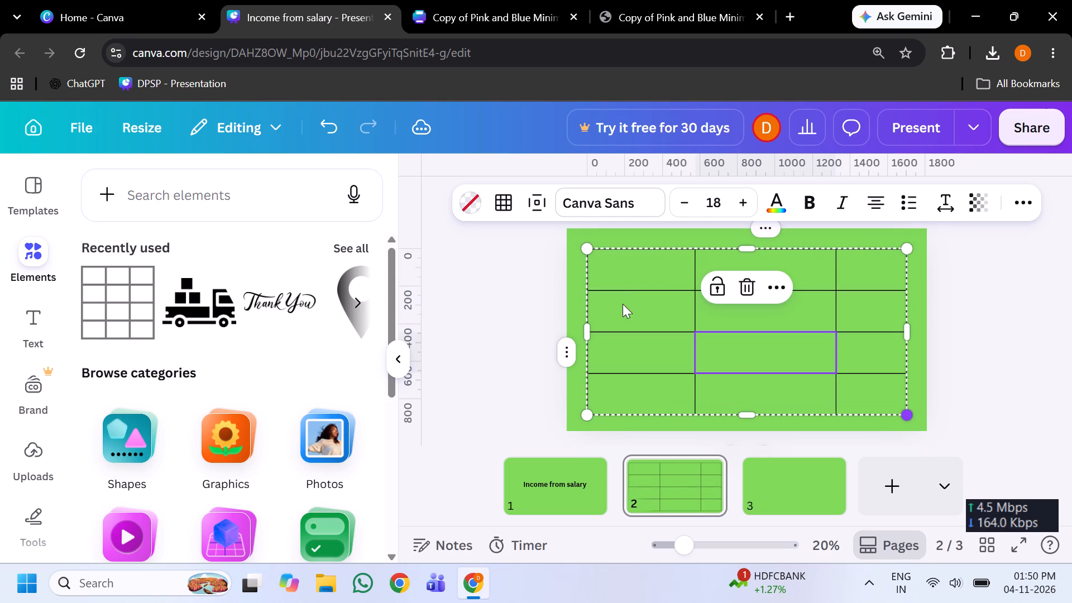
# Narrow the table's first column to roughly one seventh of the table's width.
pyautogui.moveTo(697, 313); pyautogui.dragTo(645, 310)
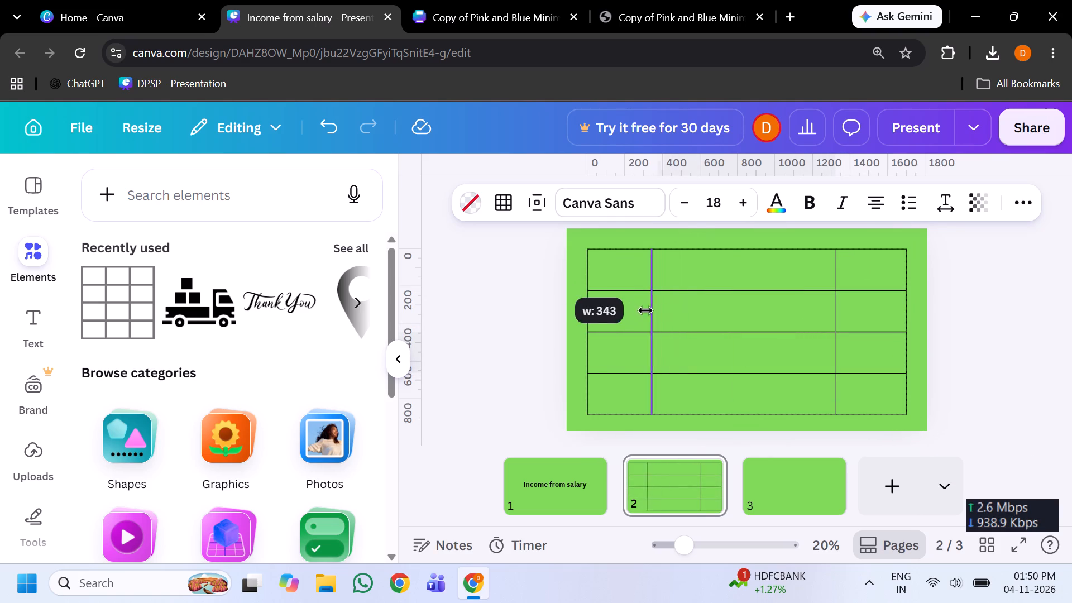
pyautogui.moveTo(645, 310); pyautogui.dragTo(620, 311)
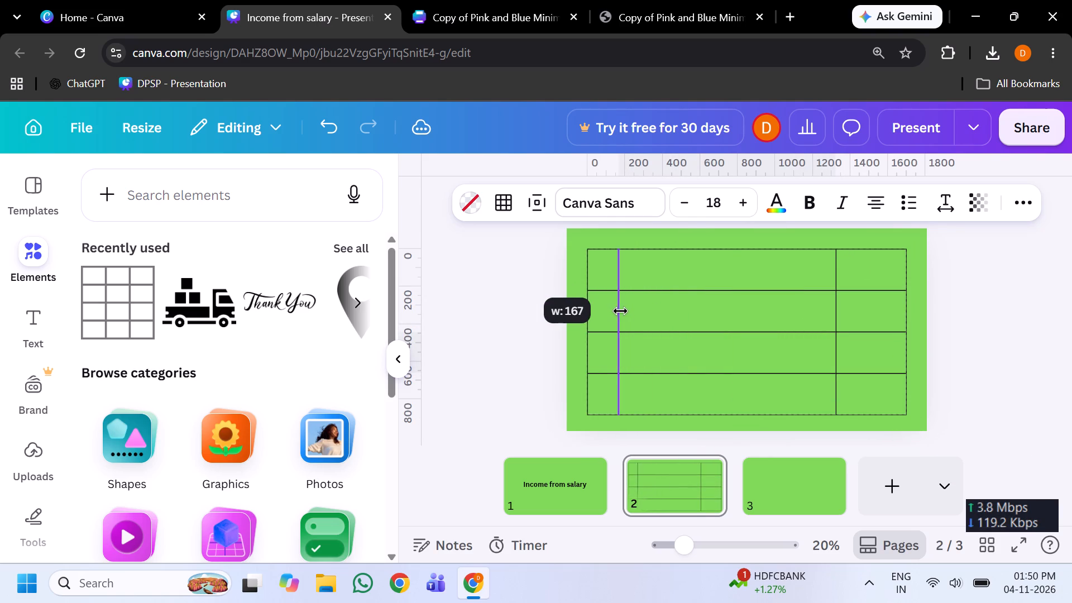
pyautogui.moveTo(620, 311); pyautogui.dragTo(635, 315)
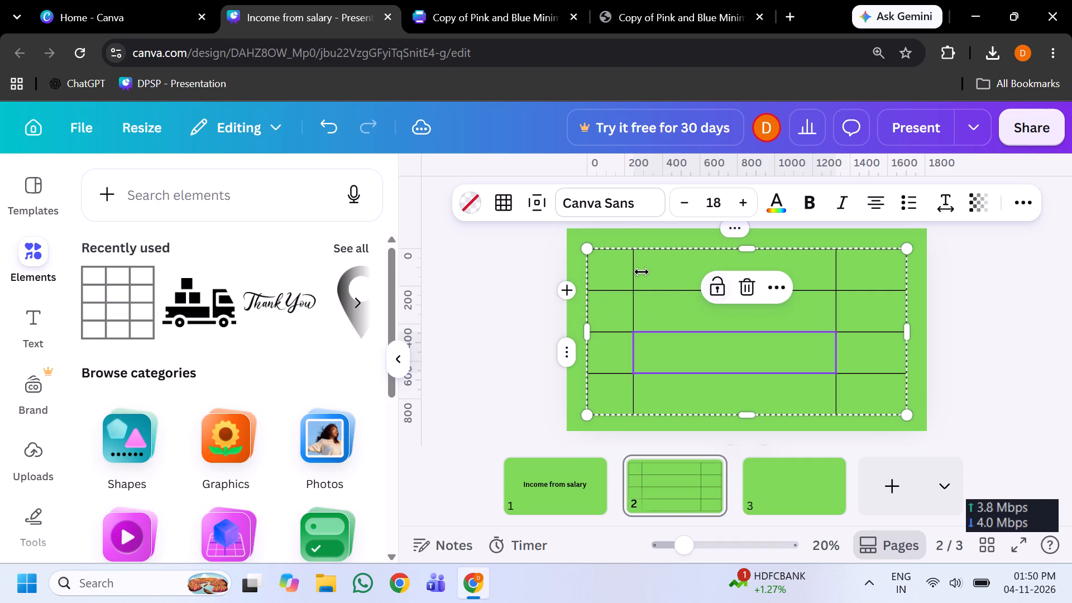
# Lower the table's top edge slightly to leave more space above it on page 2.
pyautogui.moveTo(739, 249); pyautogui.dragTo(739, 252)
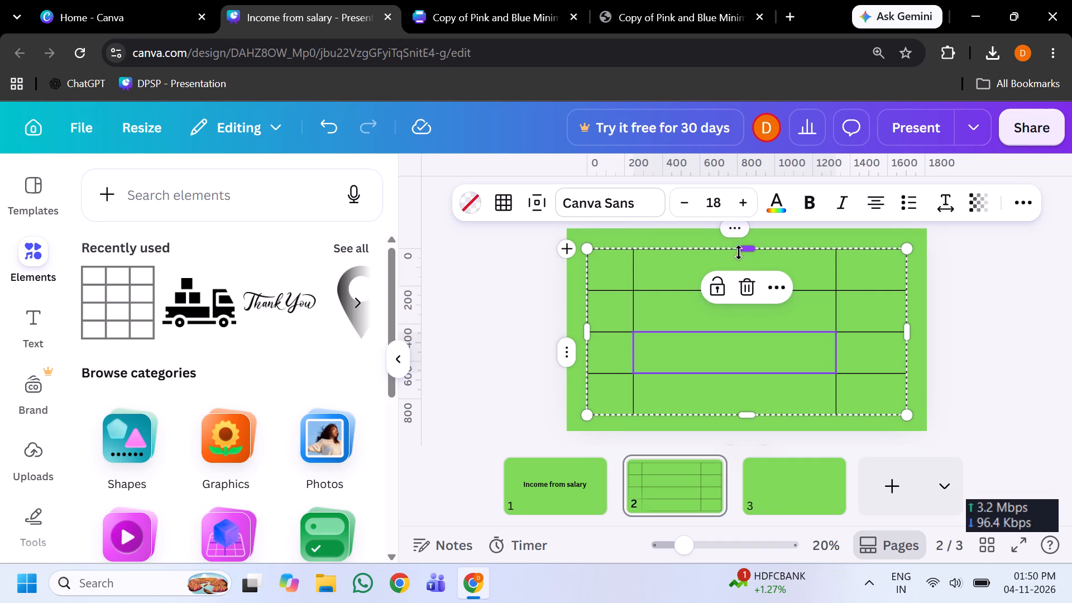
pyautogui.moveTo(739, 252); pyautogui.dragTo(736, 261)
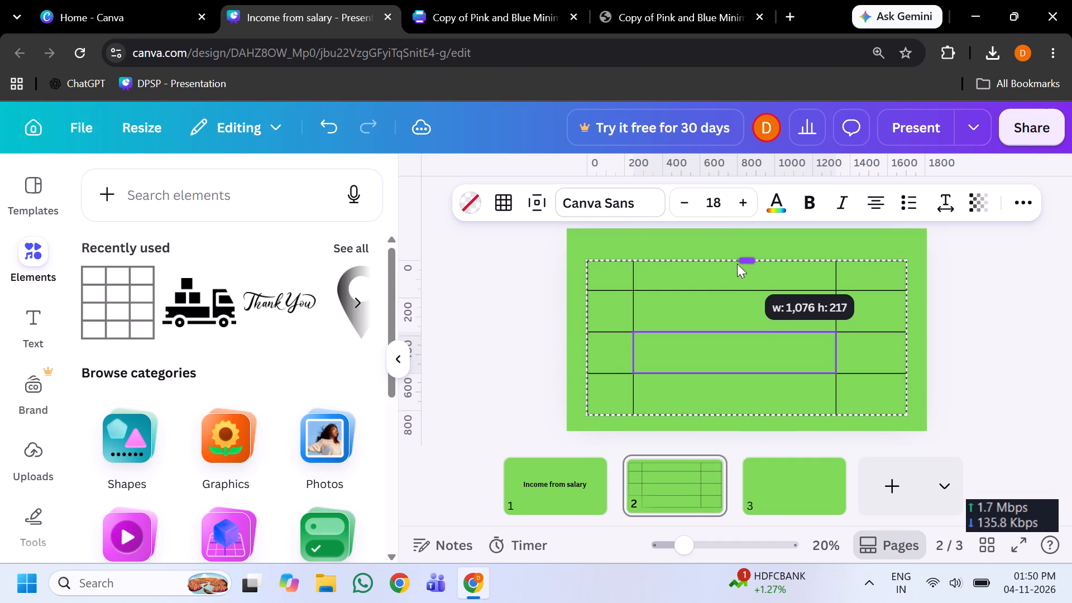
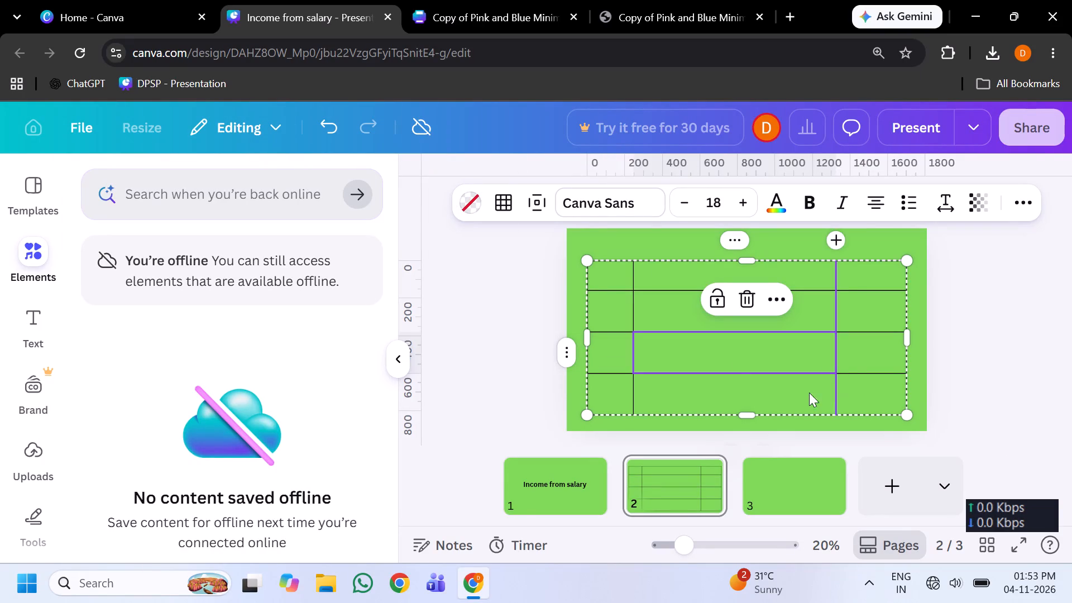
# Select the first cell in the header row of the table on page 2.
pyautogui.moveTo(610, 289); pyautogui.dragTo(606, 284)
pyautogui.click(605, 283)
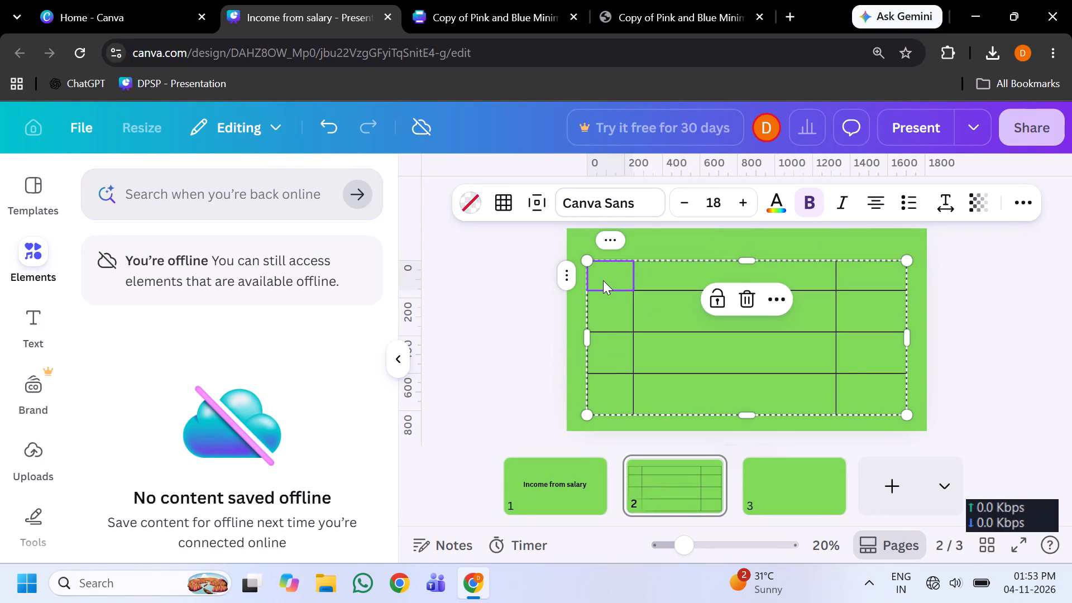
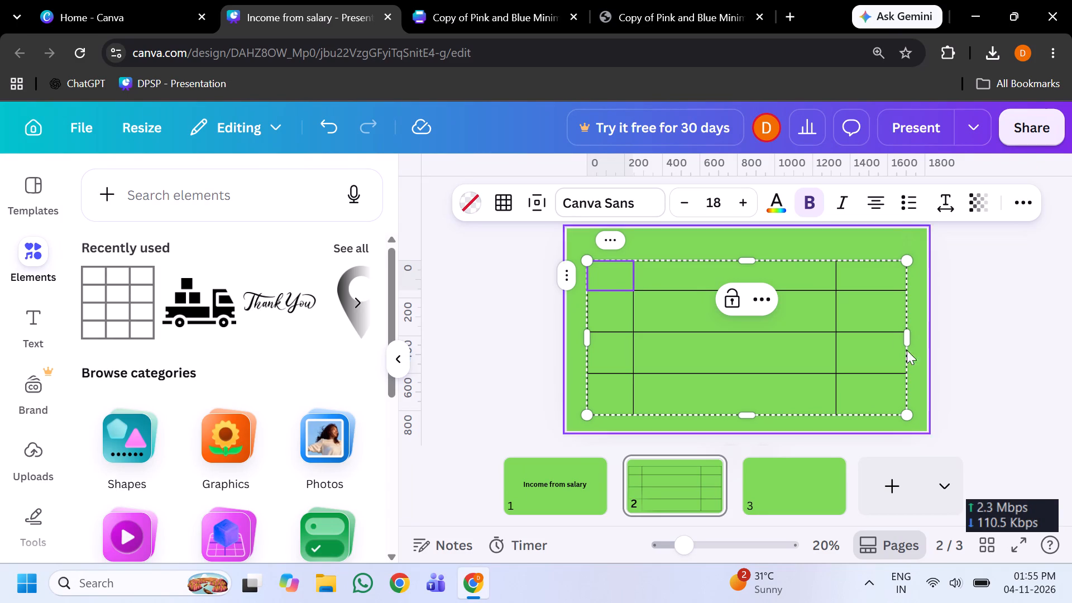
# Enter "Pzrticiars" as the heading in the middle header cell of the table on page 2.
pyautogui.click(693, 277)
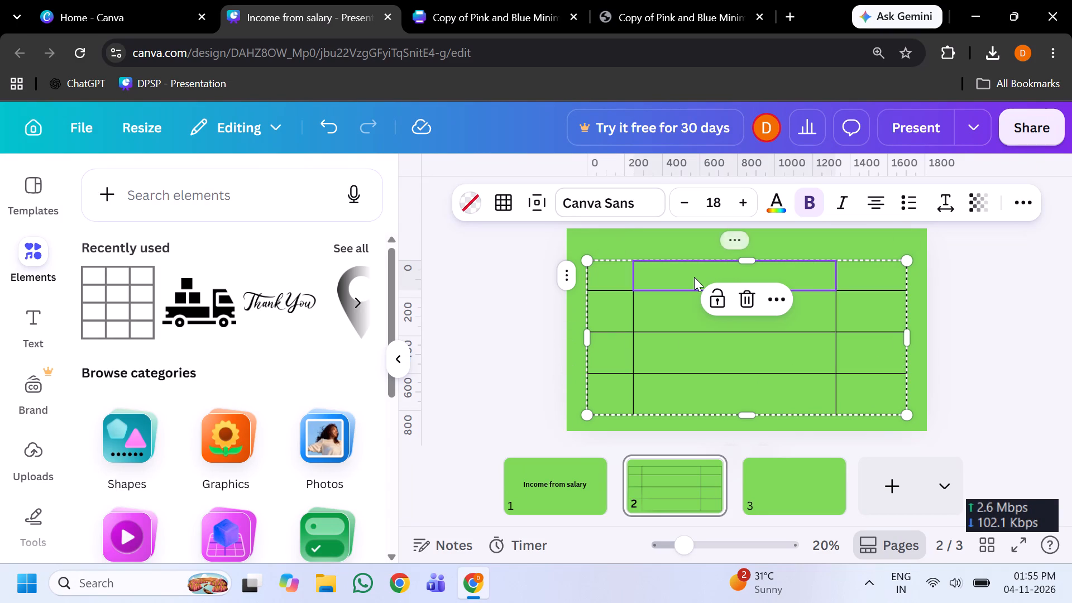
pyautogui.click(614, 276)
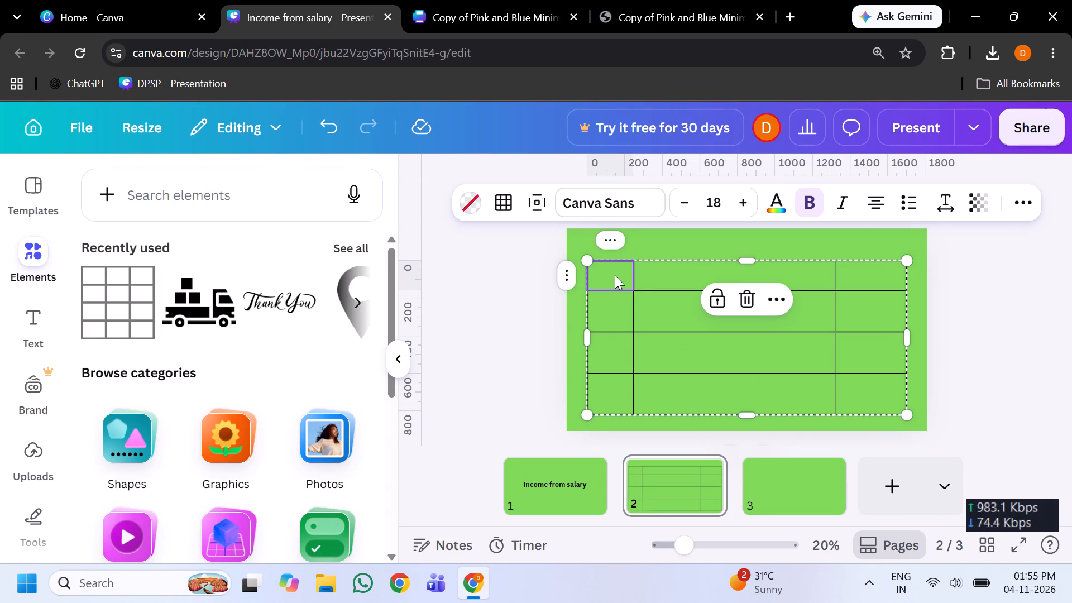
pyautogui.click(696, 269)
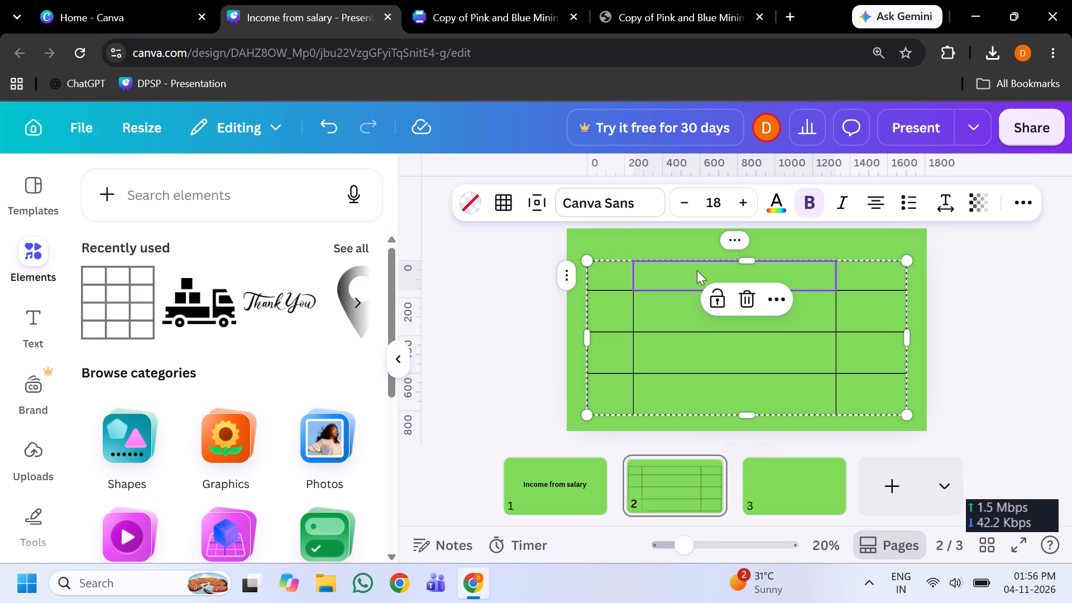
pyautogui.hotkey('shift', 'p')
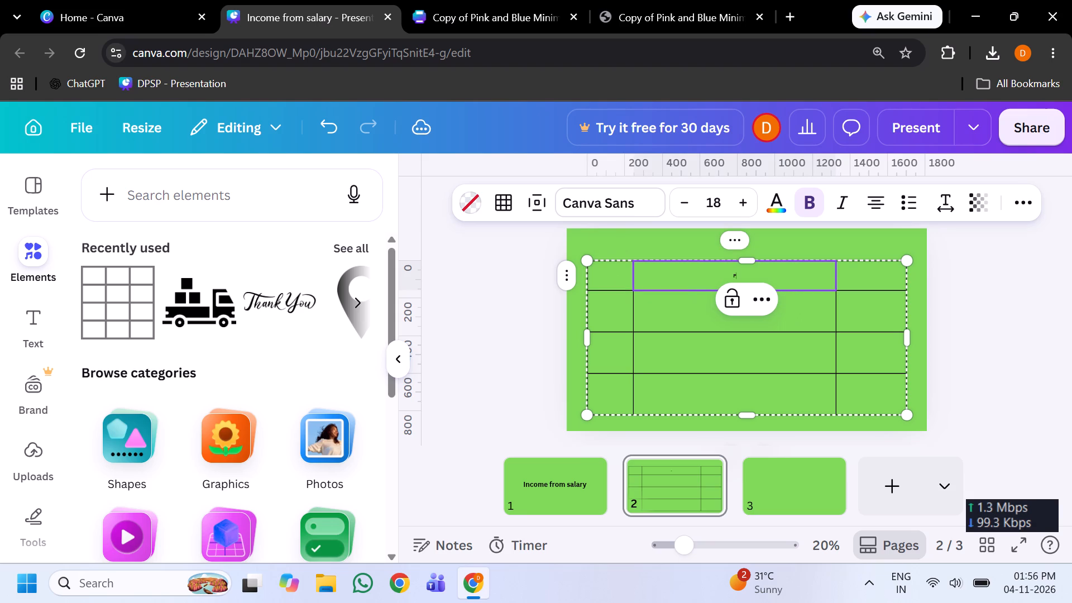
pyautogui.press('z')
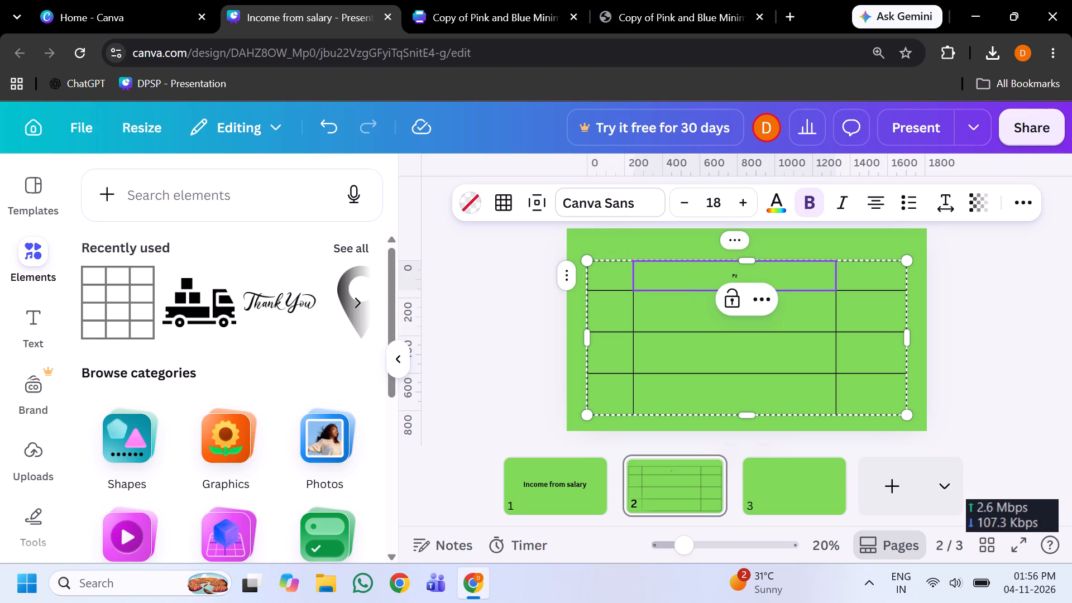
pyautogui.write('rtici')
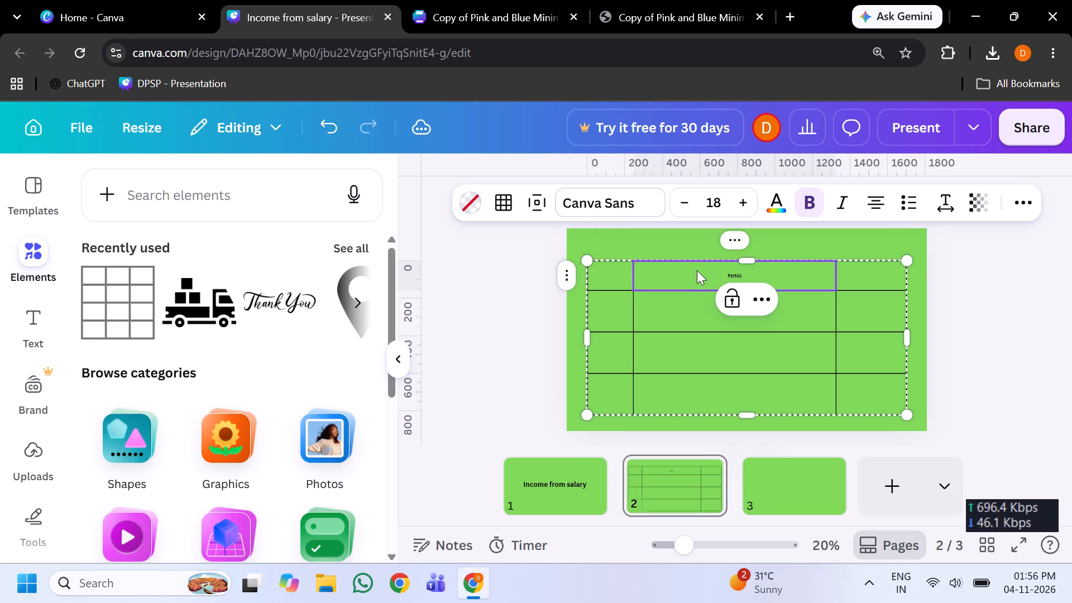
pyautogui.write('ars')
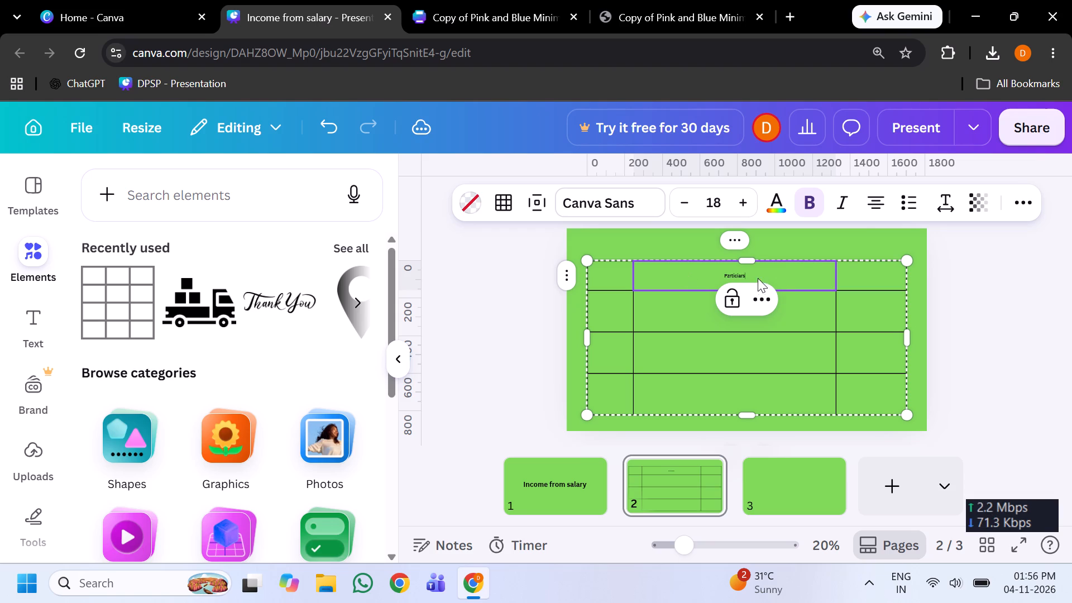
# Increase the font size of the middle header cell's text to 56.
pyautogui.moveTo(758, 274); pyautogui.dragTo(712, 267)
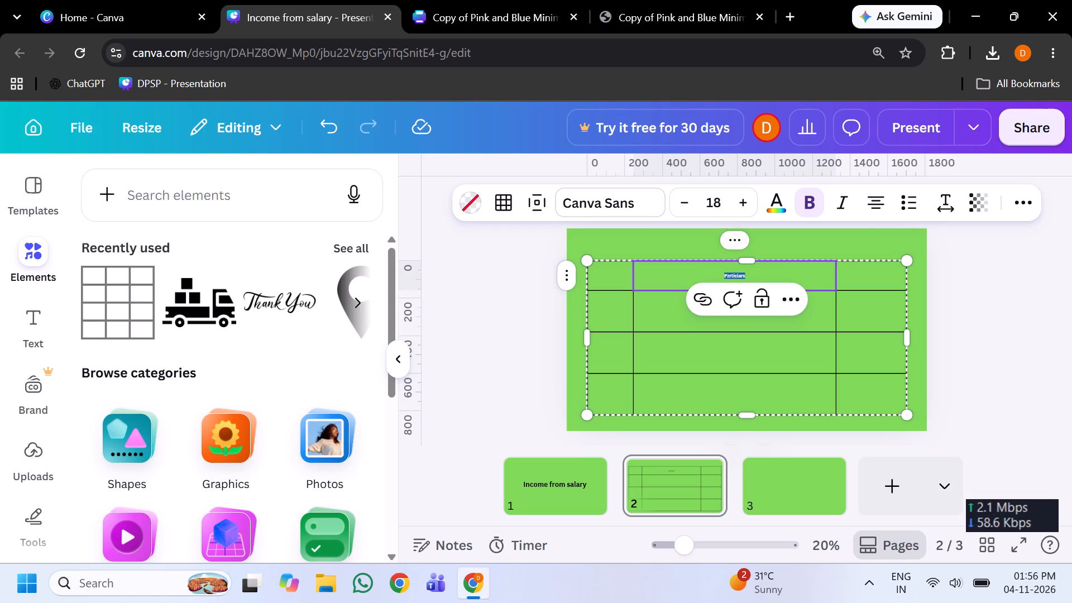
pyautogui.tripleClick(740, 196)
pyautogui.doubleClick(741, 196)
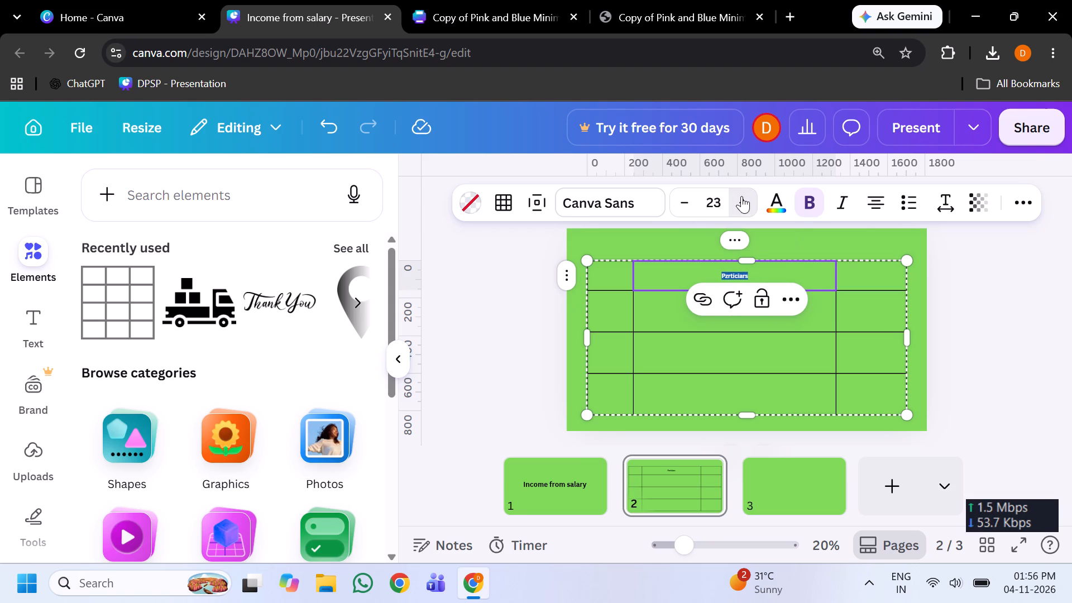
pyautogui.tripleClick(741, 196)
pyautogui.tripleClick(741, 196)
pyautogui.tripleClick(744, 196)
pyautogui.tripleClick(746, 197)
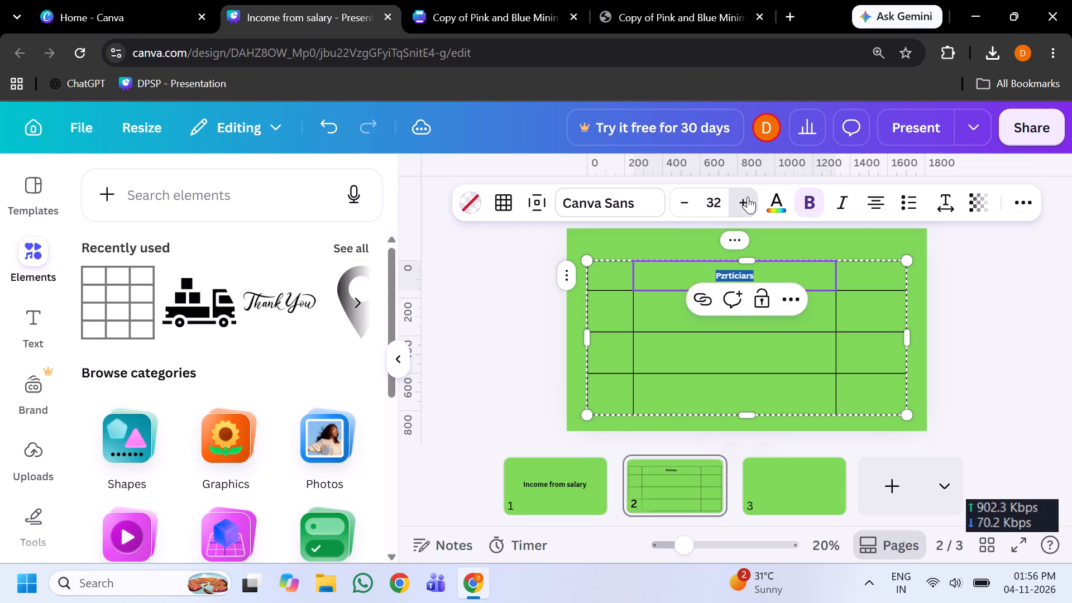
pyautogui.doubleClick(749, 197)
pyautogui.tripleClick(752, 197)
pyautogui.tripleClick(754, 196)
pyautogui.tripleClick(755, 196)
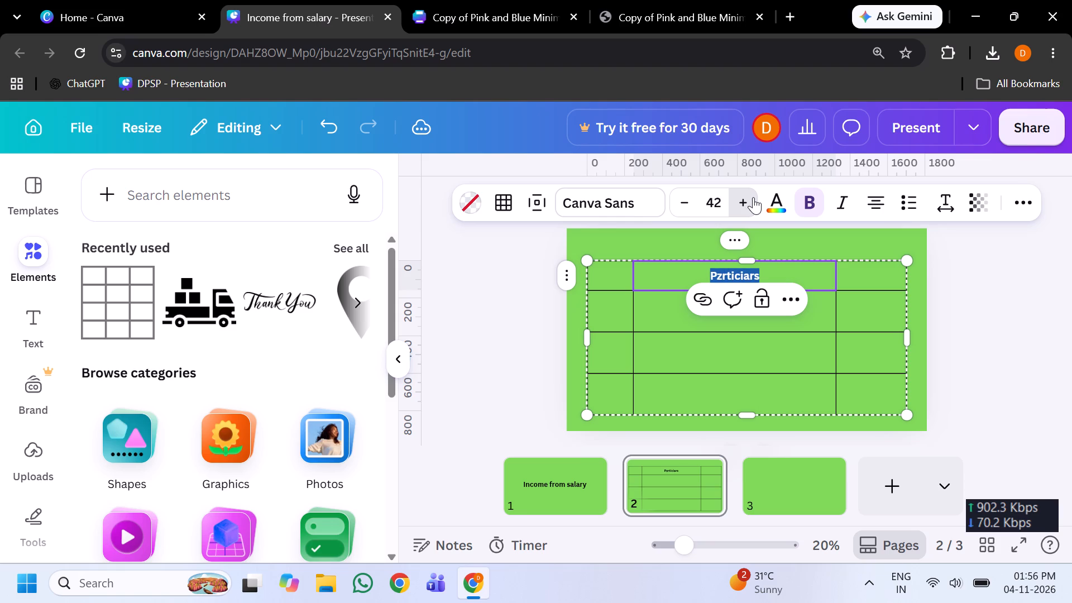
pyautogui.tripleClick(753, 198)
pyautogui.tripleClick(753, 199)
pyautogui.tripleClick(757, 200)
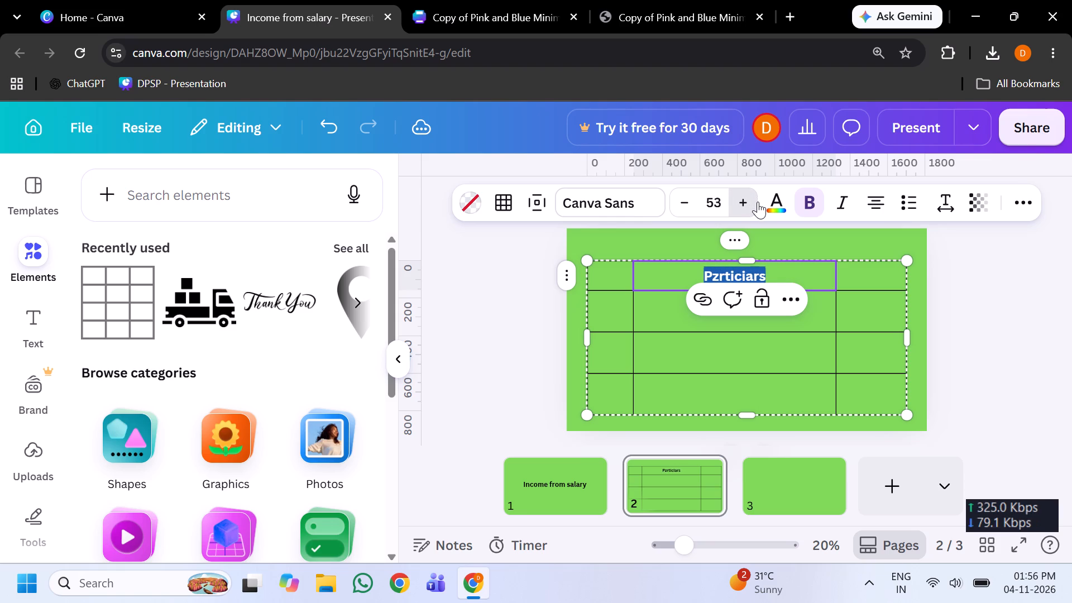
pyautogui.tripleClick(758, 202)
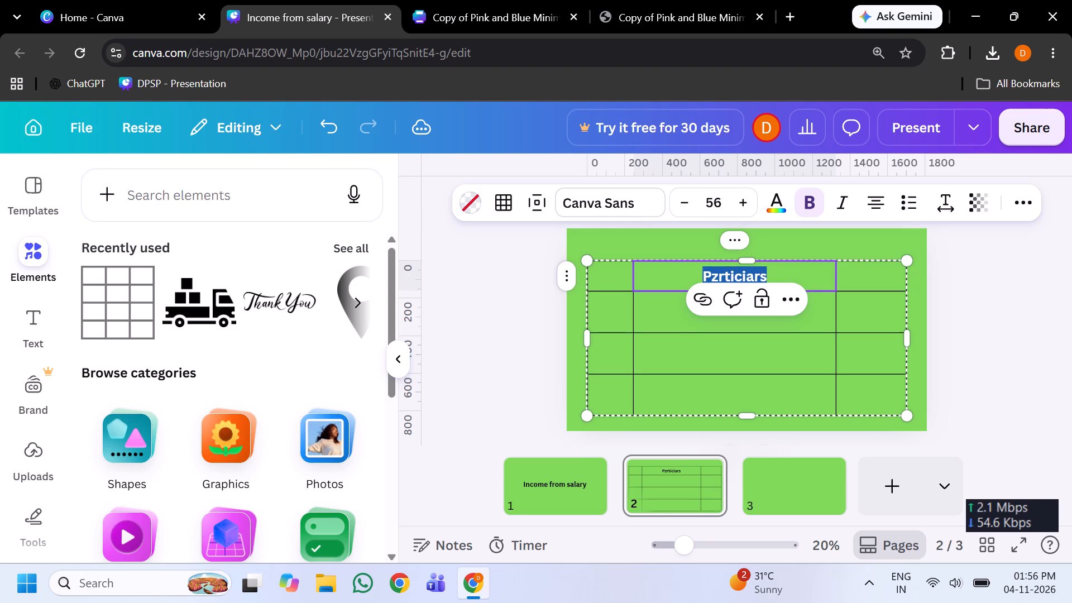
# Replace the misspelled text in the table's middle header cell with "Particulars".
pyautogui.click(719, 275)
pyautogui.click(718, 271)
pyautogui.click(803, 283)
pyautogui.click(783, 347)
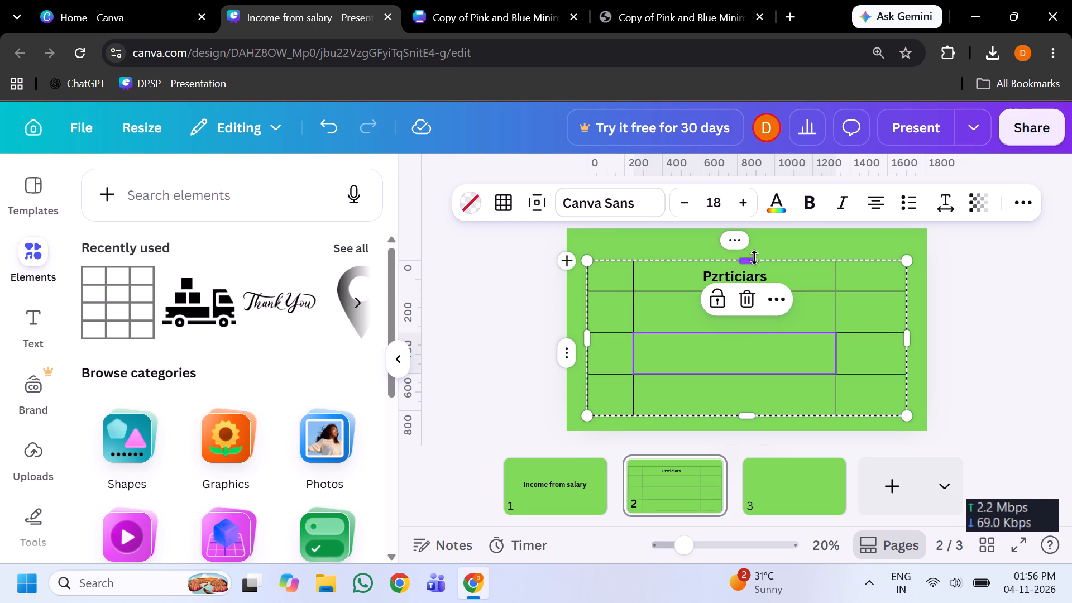
pyautogui.click(728, 277)
pyautogui.click(721, 274)
pyautogui.click(716, 274)
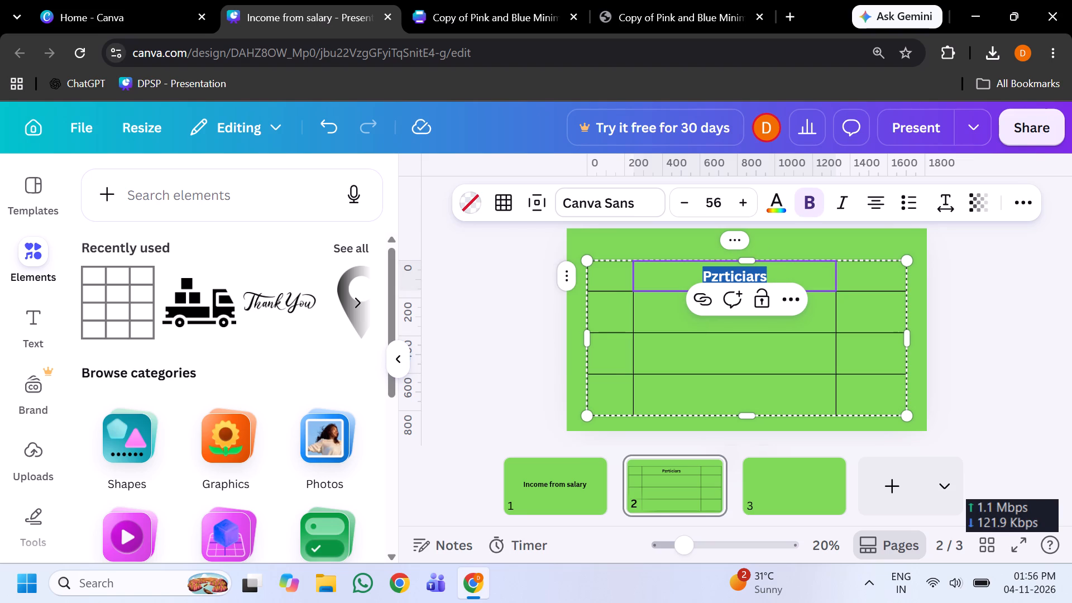
pyautogui.click(715, 276)
pyautogui.click(803, 276)
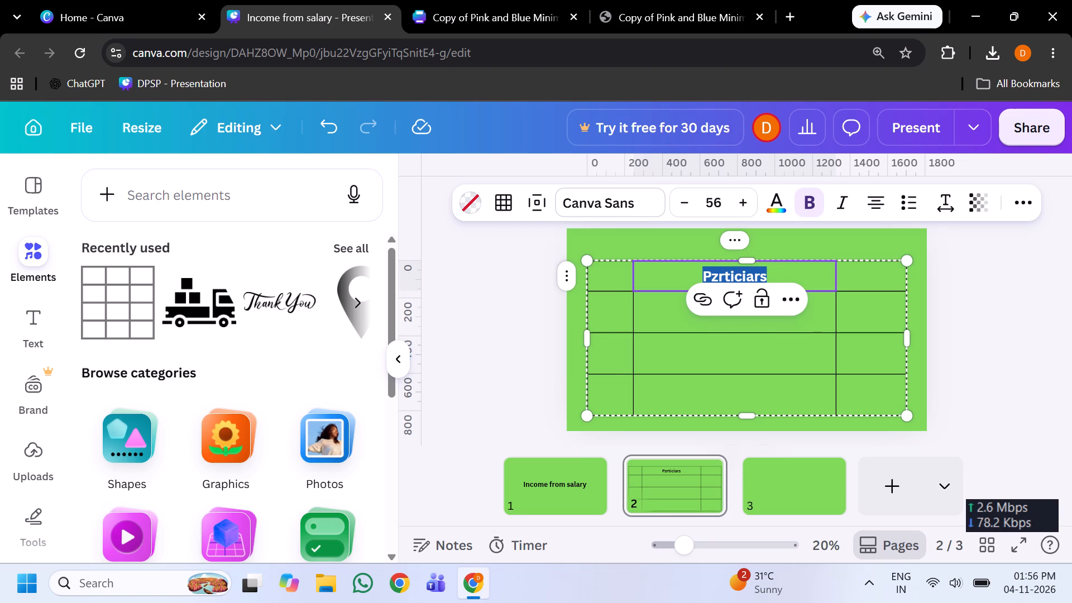
pyautogui.press('BackSpace')
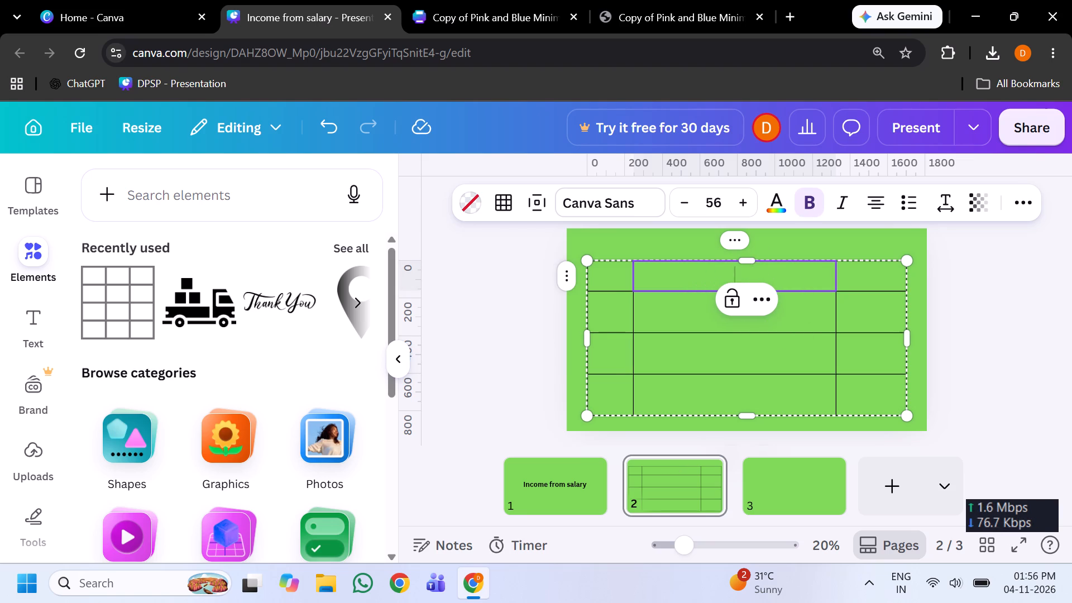
pyautogui.write('Pa')
pyautogui.write('rticulars')
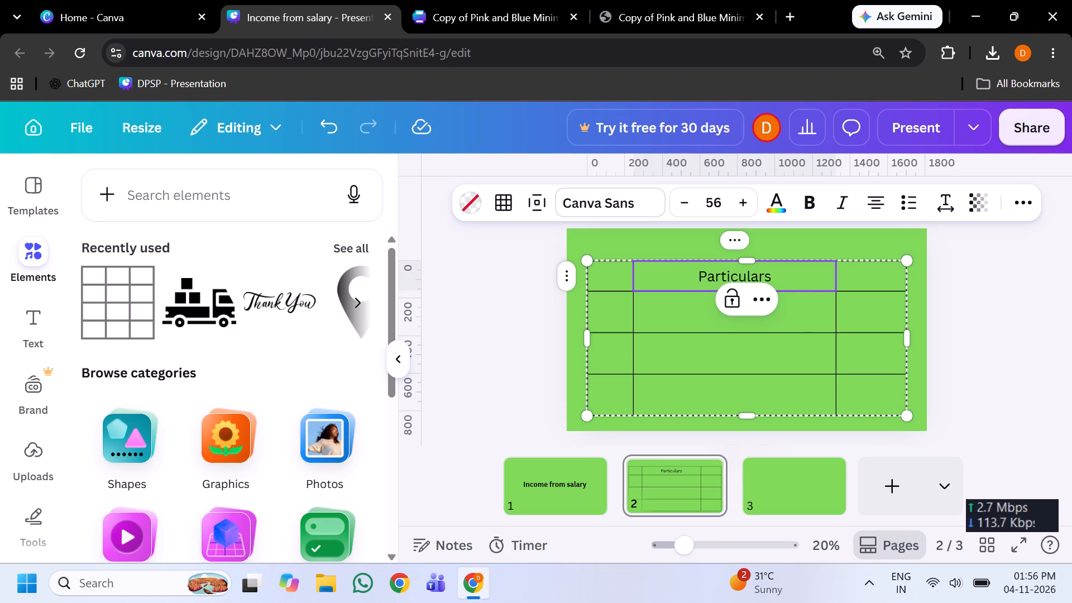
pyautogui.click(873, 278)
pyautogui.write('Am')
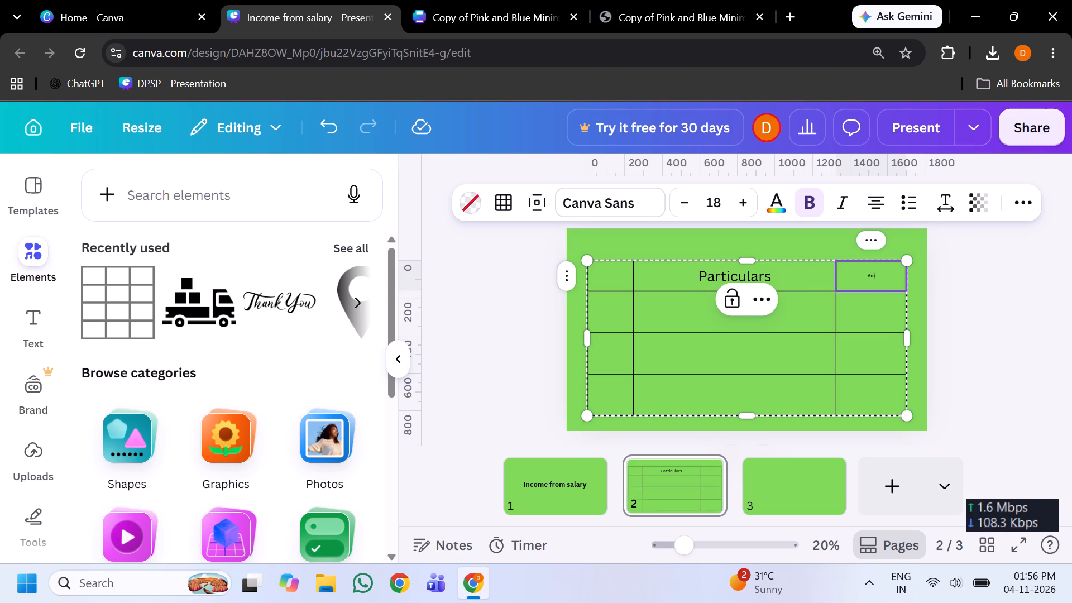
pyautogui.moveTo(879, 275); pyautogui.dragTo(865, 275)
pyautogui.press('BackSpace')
# Copy the "Particulars" heading into the last header cell of the table on page 2.
pyautogui.click(773, 279)
pyautogui.click(772, 277)
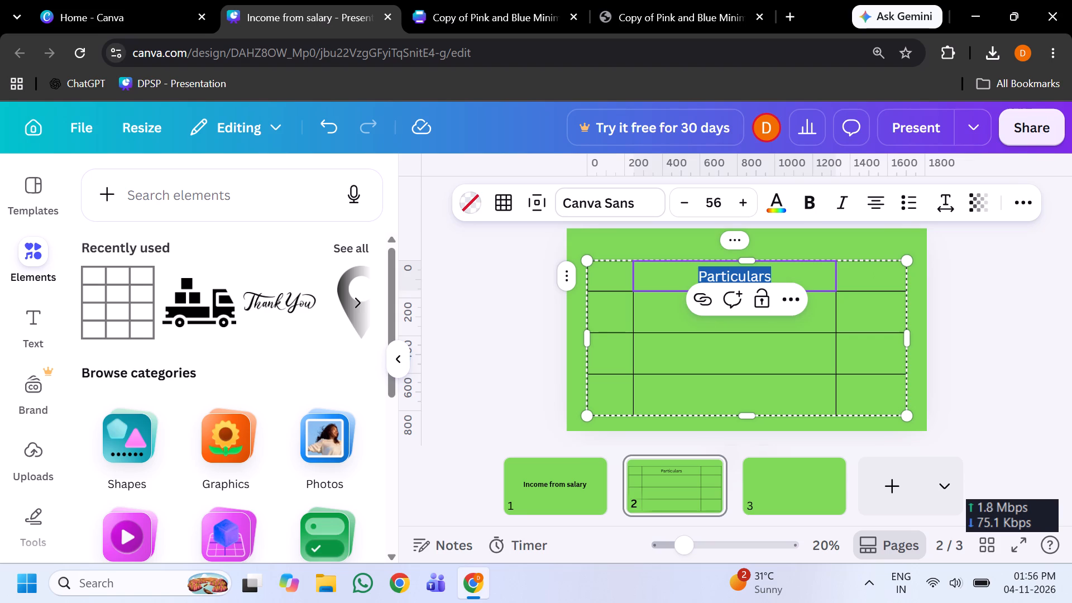
pyautogui.hotkey('ctrl', 'c')
pyautogui.click(872, 274)
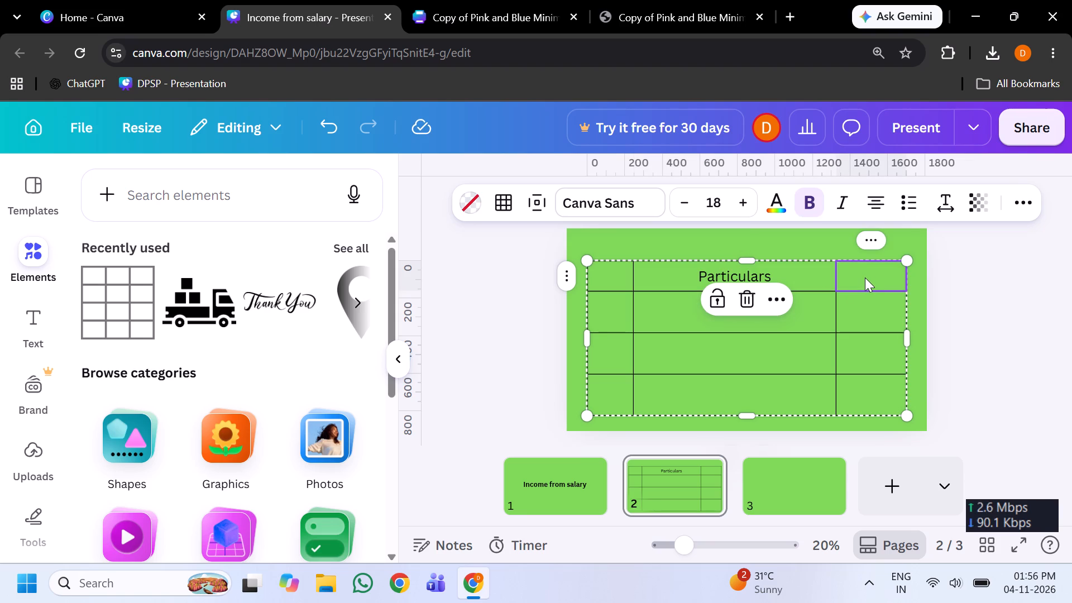
pyautogui.hotkey('ctrl', 'v')
pyautogui.click(850, 280)
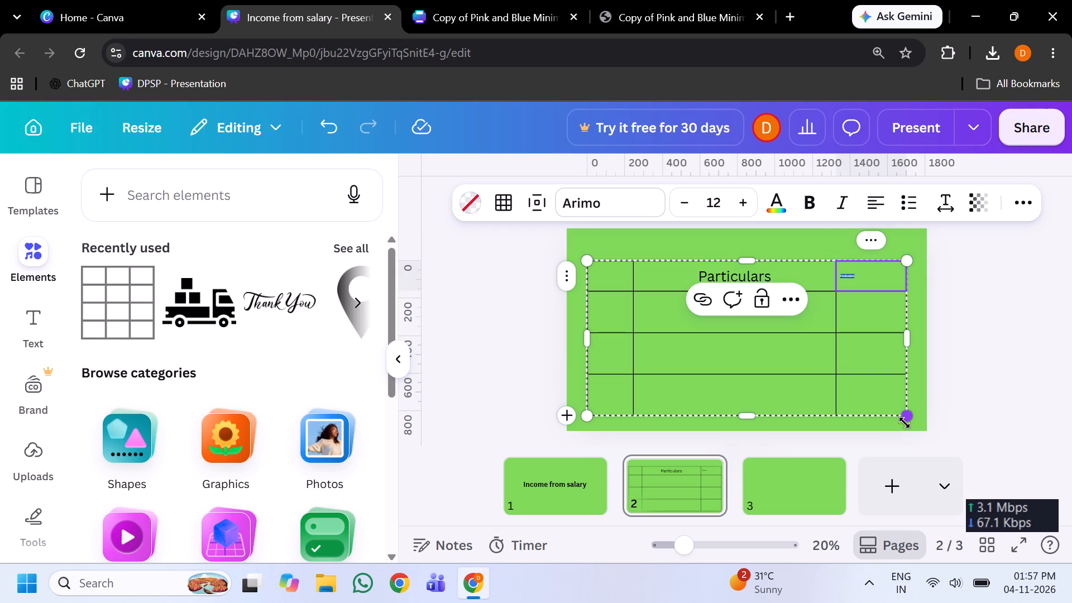
# Resize the table on page 2 so it is slightly wider and shorter within the slide.
pyautogui.moveTo(906, 413); pyautogui.dragTo(885, 337)
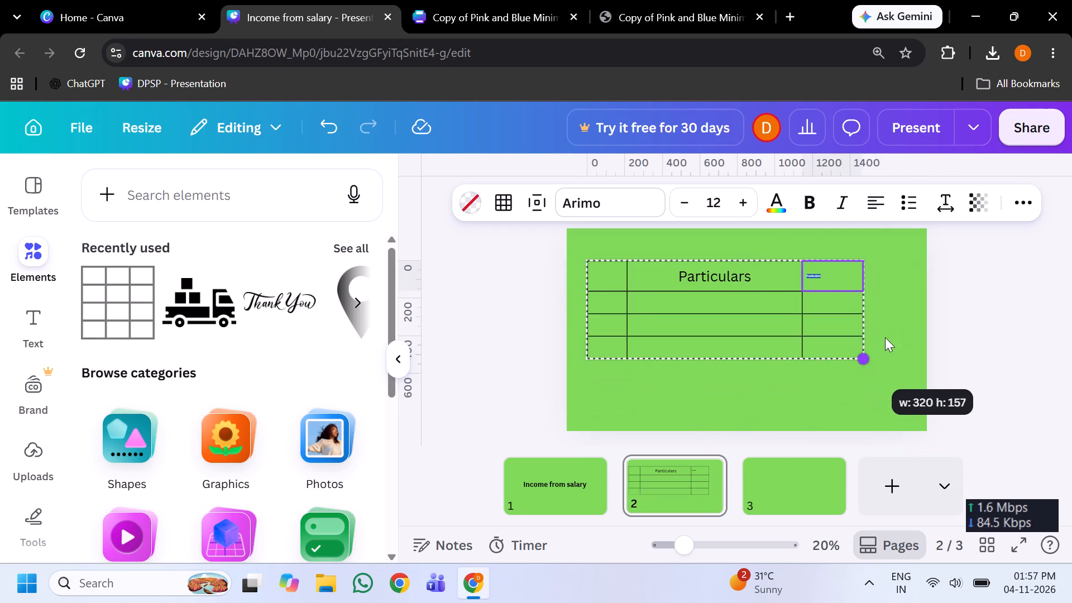
pyautogui.moveTo(885, 337); pyautogui.dragTo(914, 404)
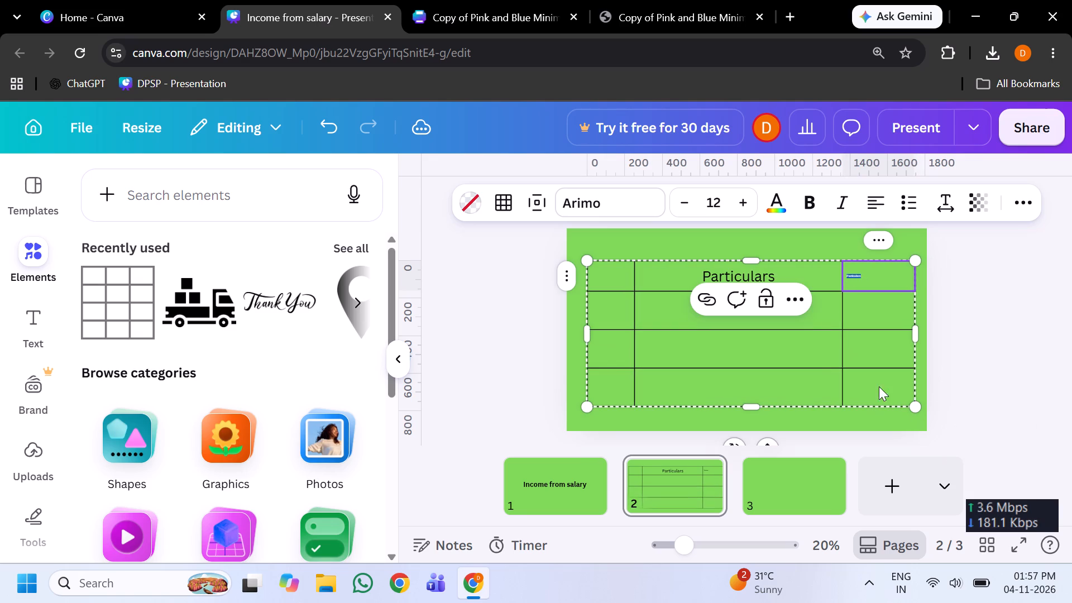
# Add a text box on page 3 reading "(I) meaning of Salary".
pyautogui.click(786, 496)
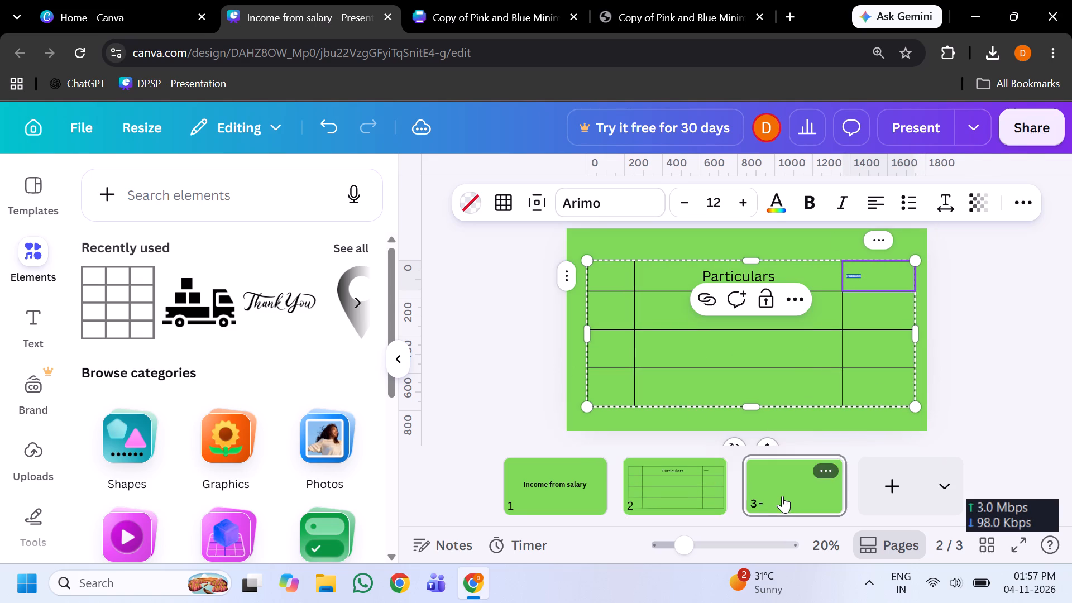
pyautogui.scroll(-3, 203, 312)
pyautogui.moveTo(20, 311); pyautogui.dragTo(27, 306)
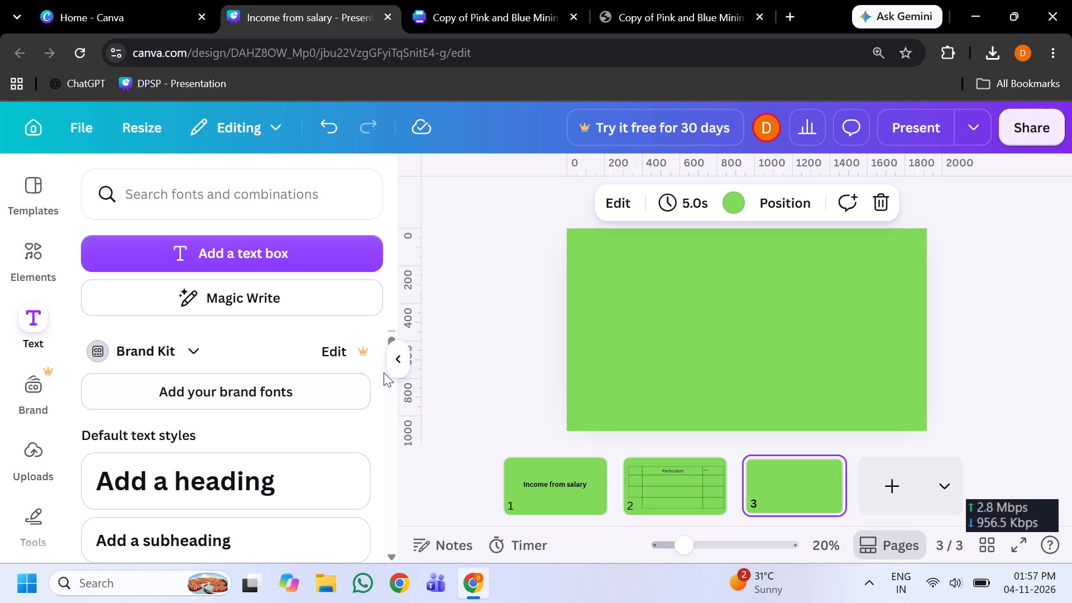
pyautogui.click(242, 250)
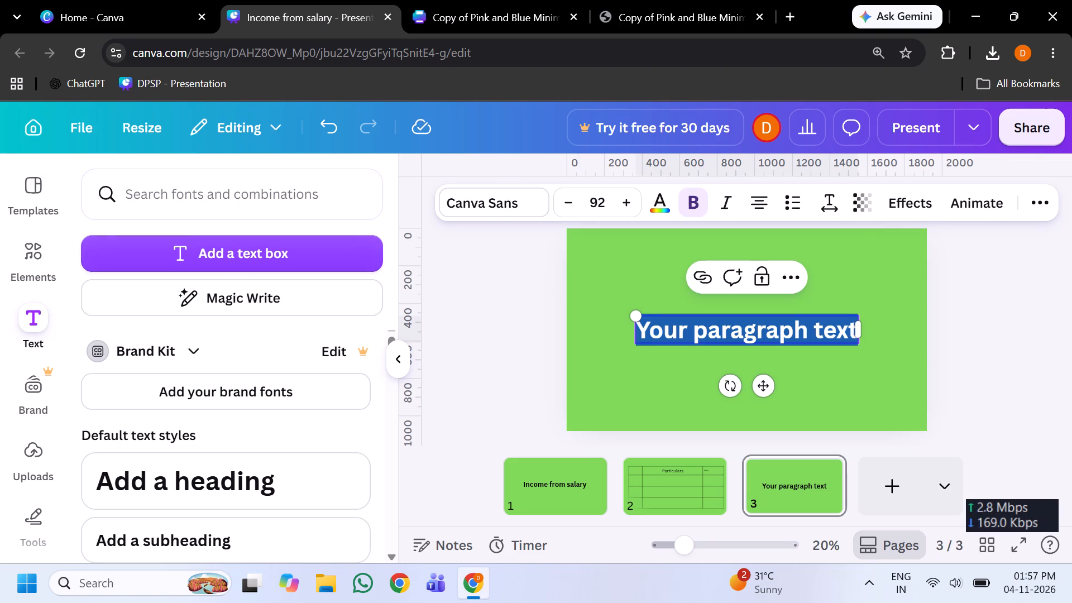
pyautogui.hotkey('shift', '(')
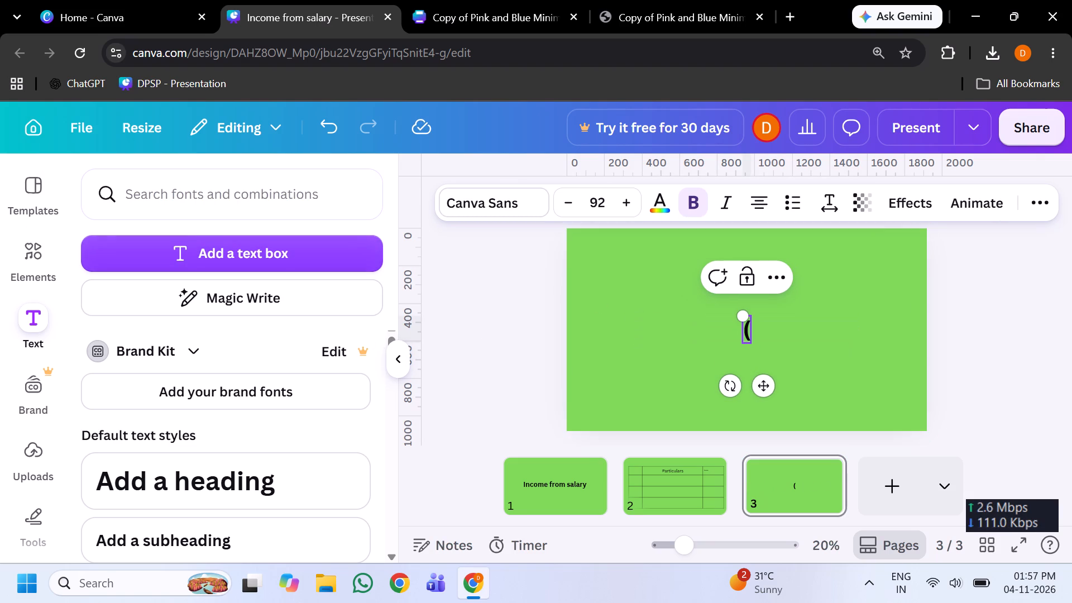
pyautogui.hotkey('shift', 'l')
pyautogui.press('BackSpace')
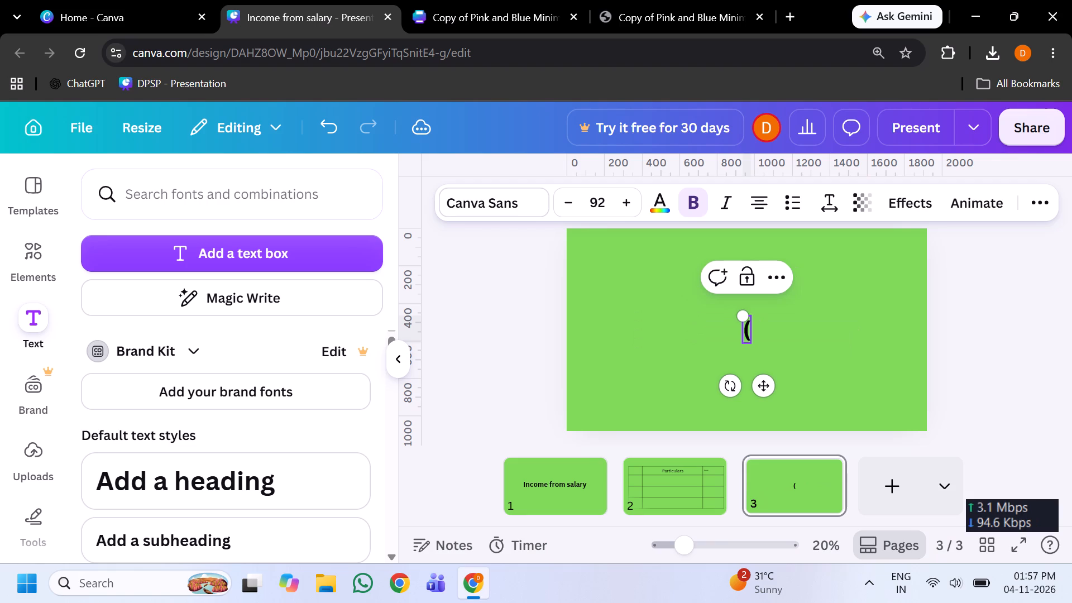
pyautogui.write('I)')
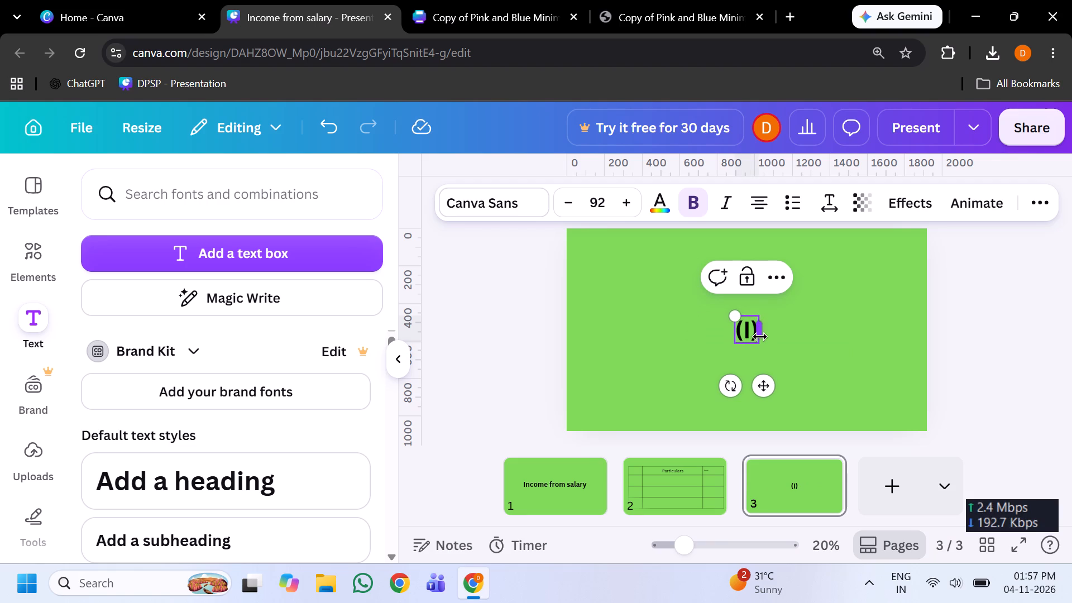
pyautogui.hotkey('shift', 'space')
pyautogui.press('m')
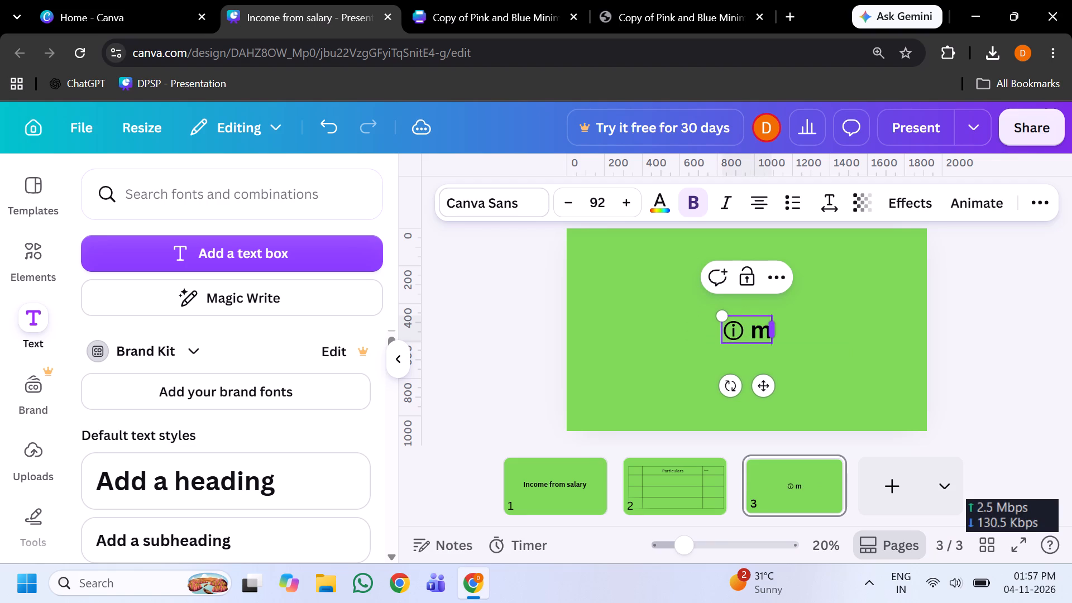
pyautogui.write('eaning')
pyautogui.press('space')
pyautogui.write('of')
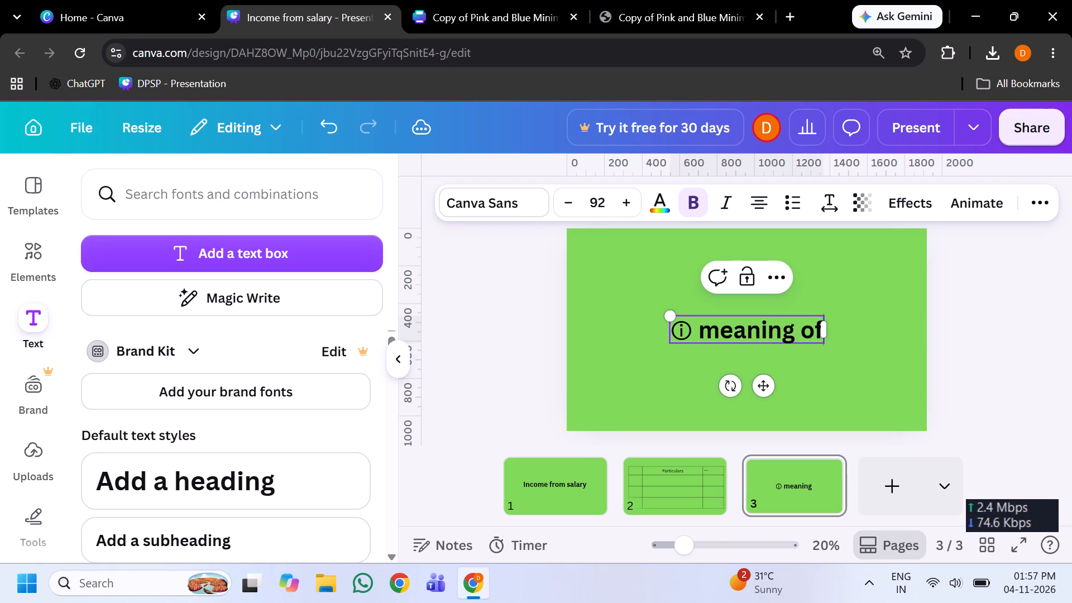
pyautogui.press('space')
pyautogui.write('Salary')
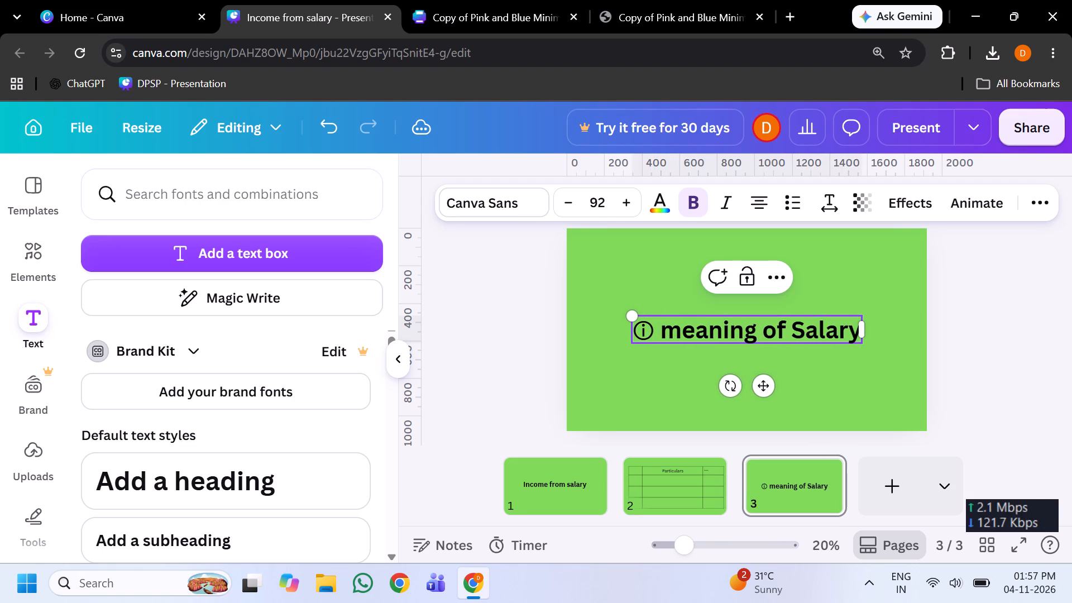
# Capitalize the "m" so the page 3 heading reads "Meaning of Salary".
pyautogui.click(676, 333)
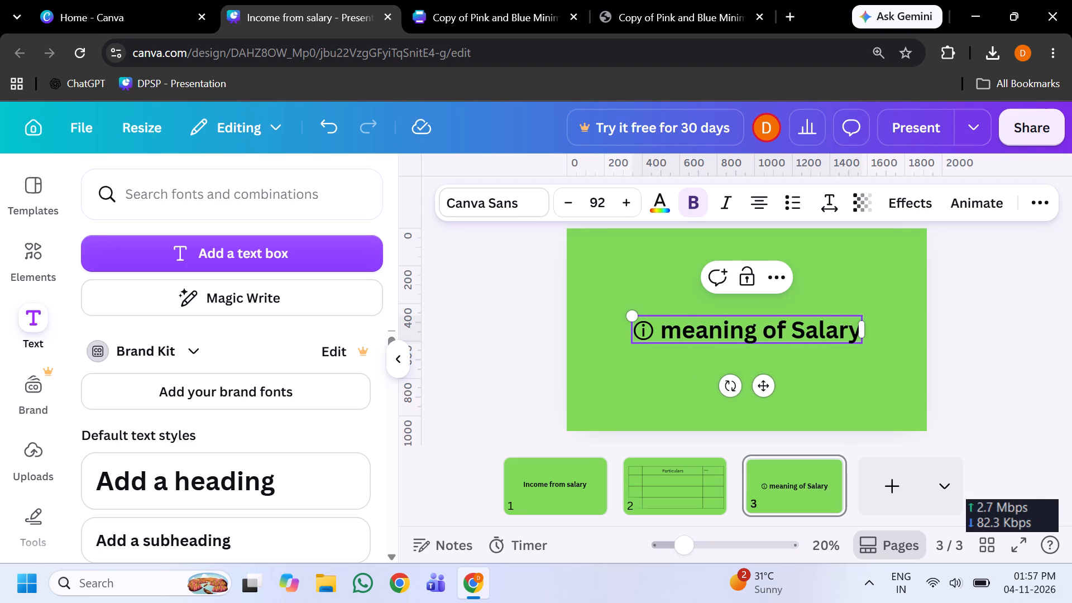
pyautogui.press('BackSpace')
pyautogui.hotkey('shift', 'm')
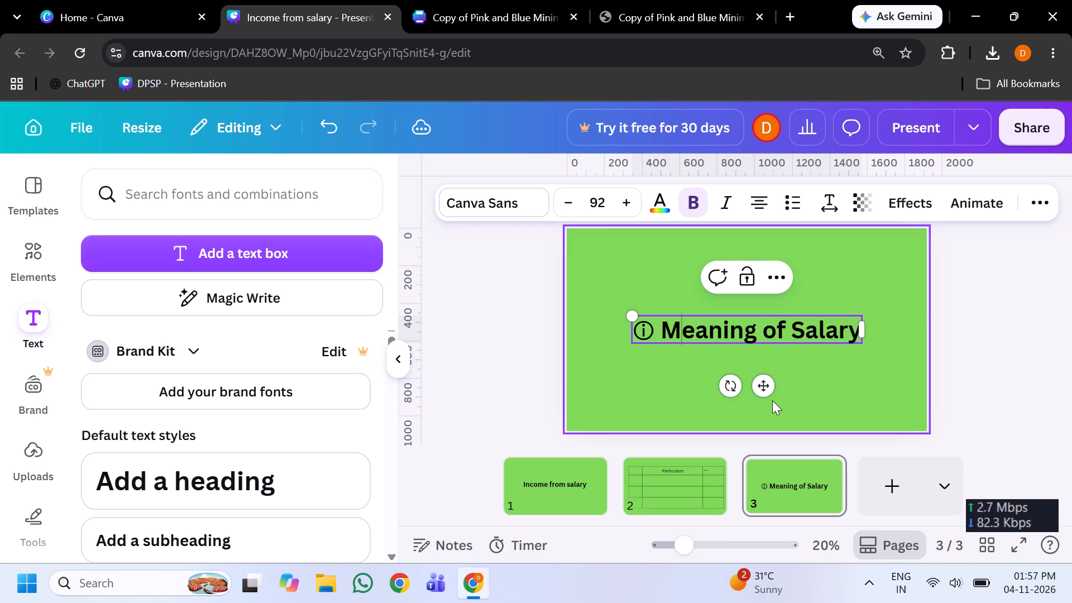
# Move the "Meaning of Salary" heading up to the top margin of page 3.
pyautogui.moveTo(764, 384); pyautogui.dragTo(762, 290)
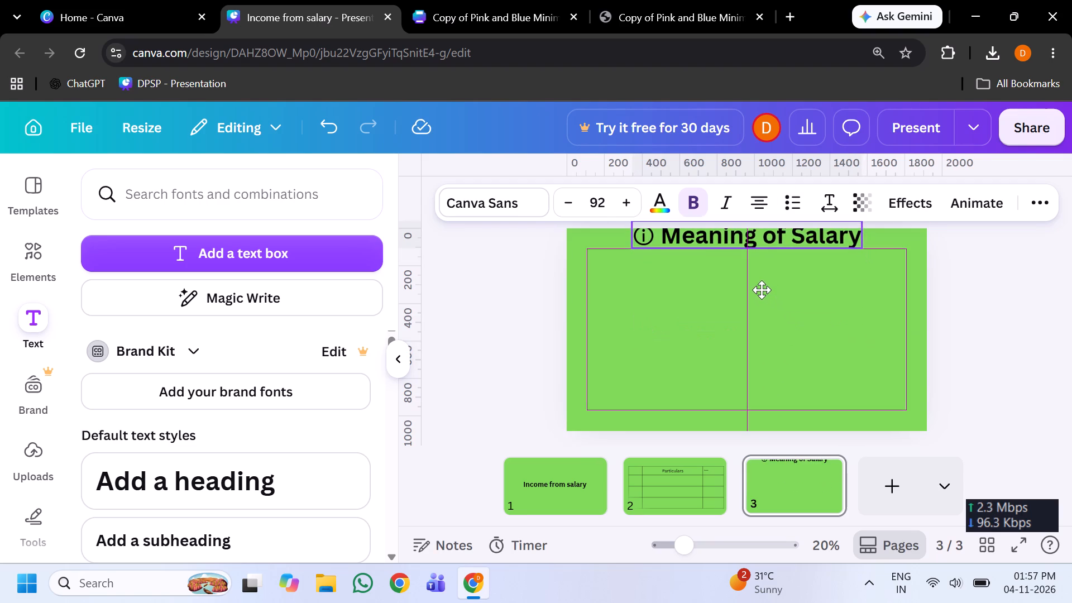
pyautogui.moveTo(762, 290); pyautogui.dragTo(753, 314)
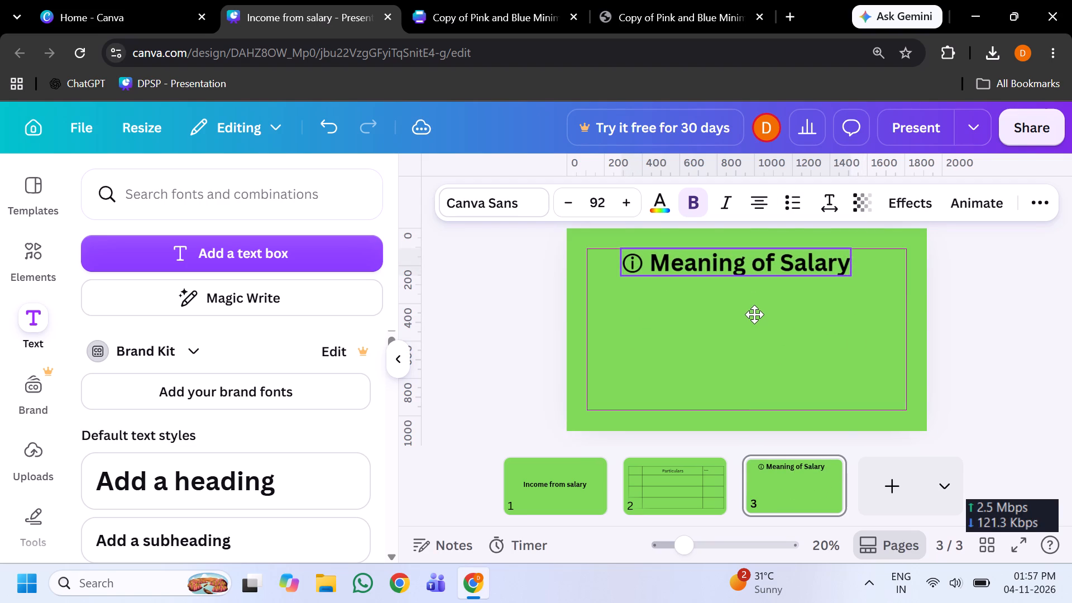
# Add a subheading text box below the page 3 heading, clear its placeholder text and format it as a bulleted list.
pyautogui.scroll(-1, 174, 486)
pyautogui.moveTo(167, 463); pyautogui.dragTo(475, 409)
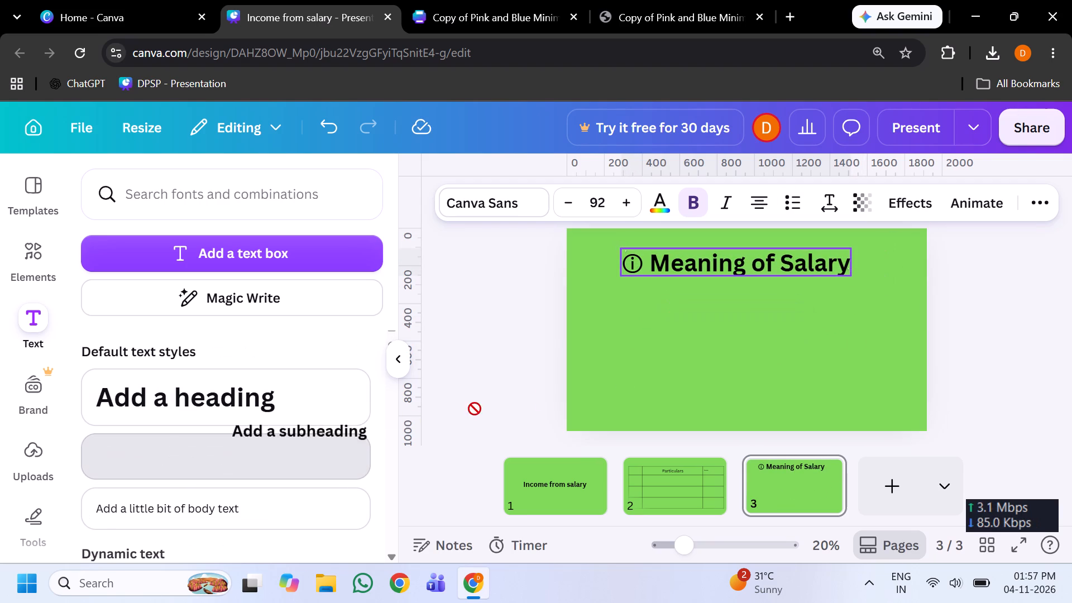
pyautogui.moveTo(475, 409); pyautogui.dragTo(663, 305)
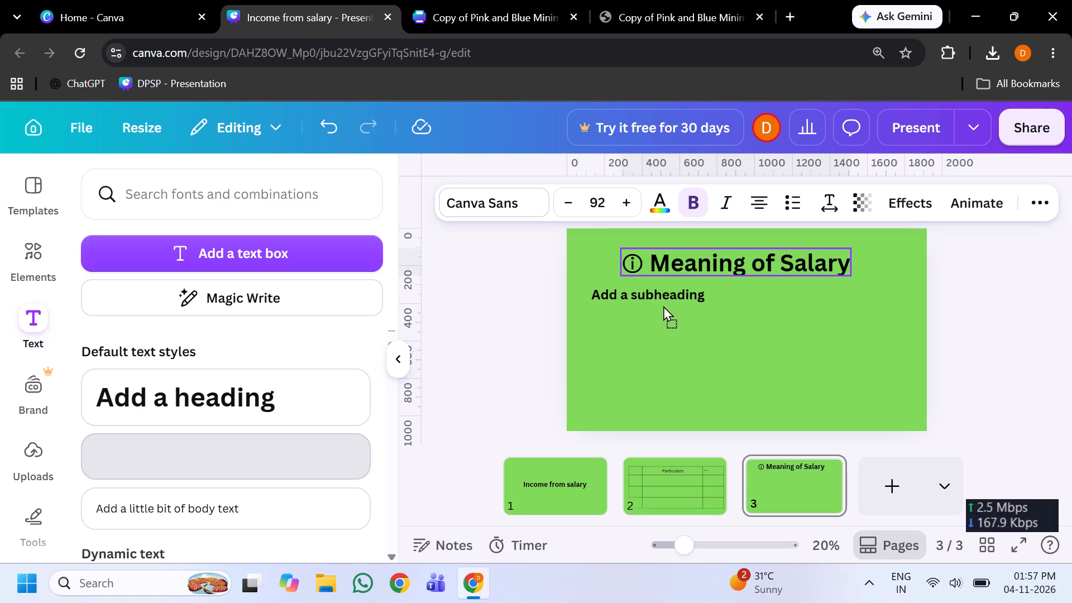
pyautogui.moveTo(663, 305); pyautogui.dragTo(663, 305)
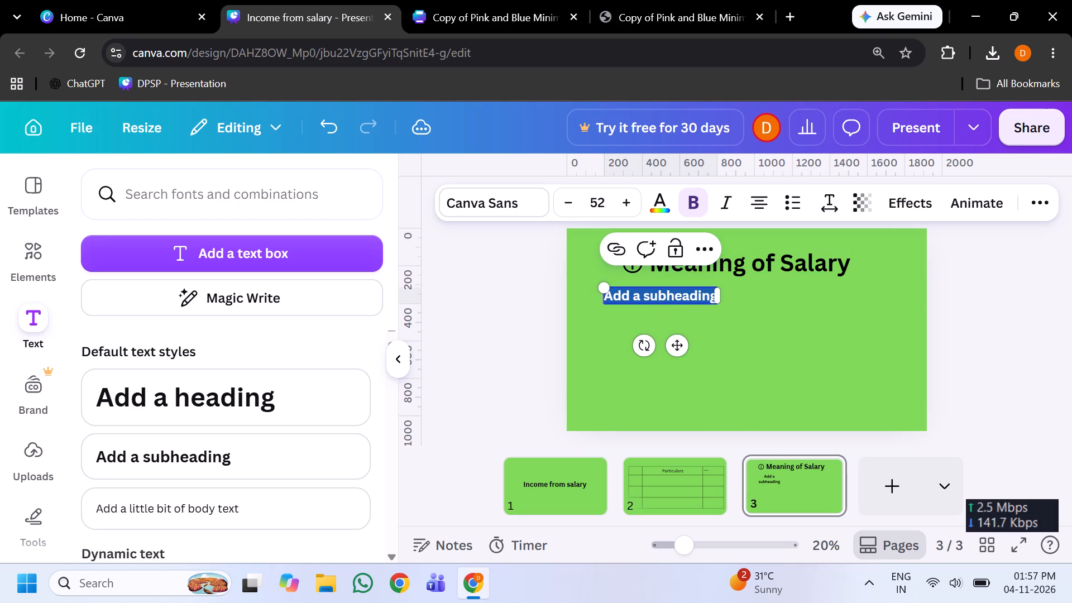
pyautogui.press('BackSpace')
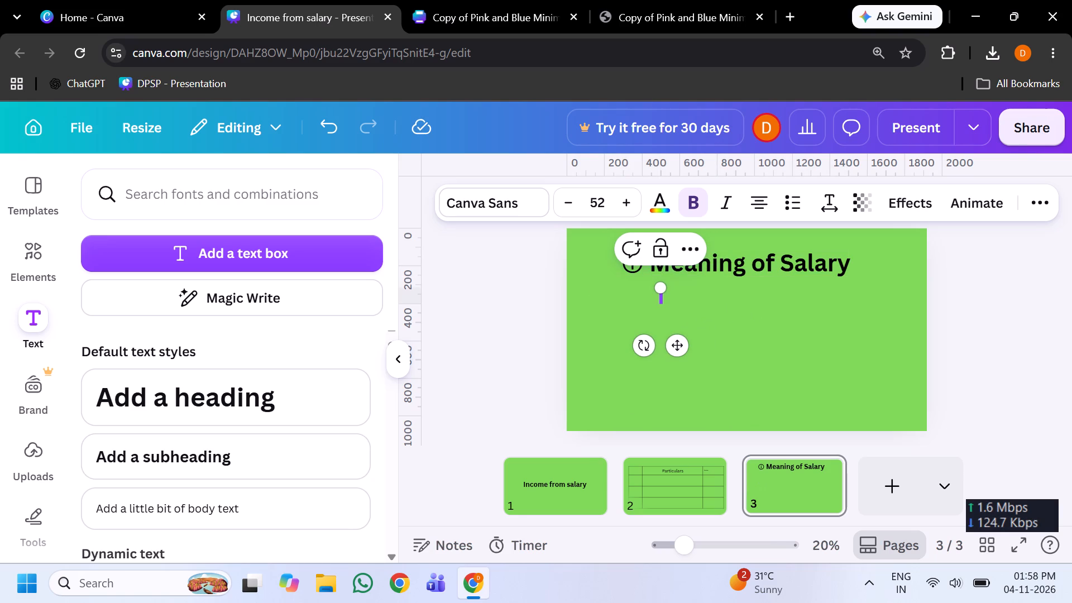
pyautogui.click(798, 205)
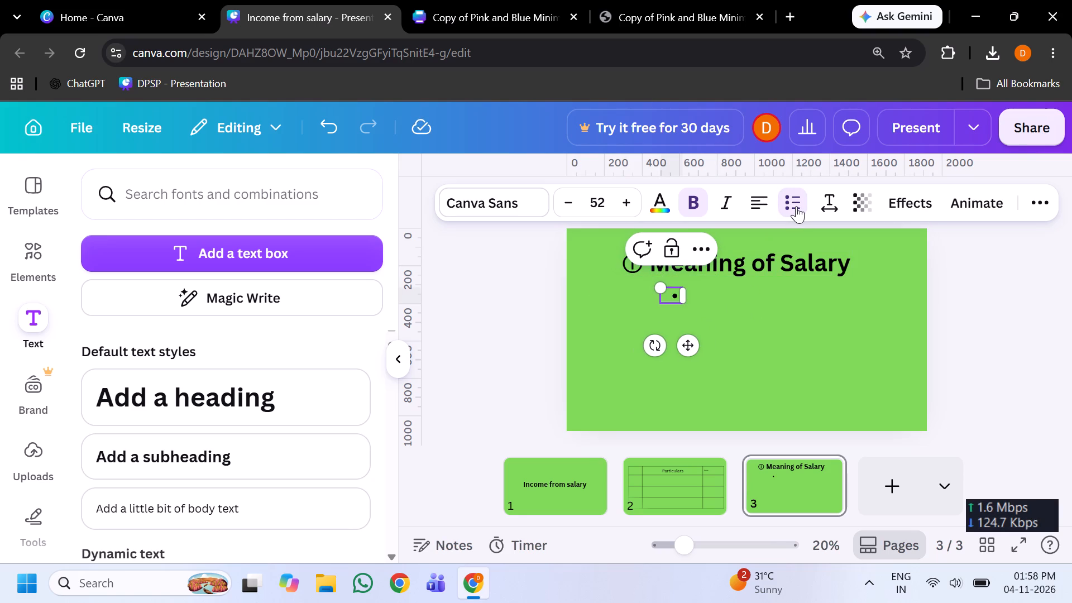
# Enter "The meaning of the term salary for purposse of income tax" as the first bullet on page 3.
pyautogui.write('The')
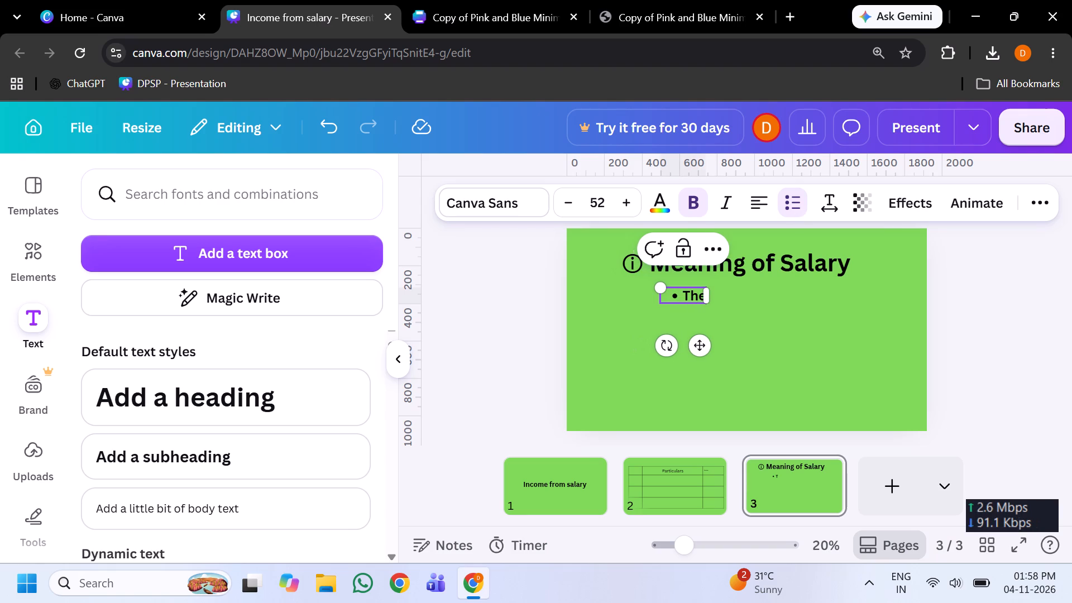
pyautogui.press('space')
pyautogui.write('meaning')
pyautogui.press('space')
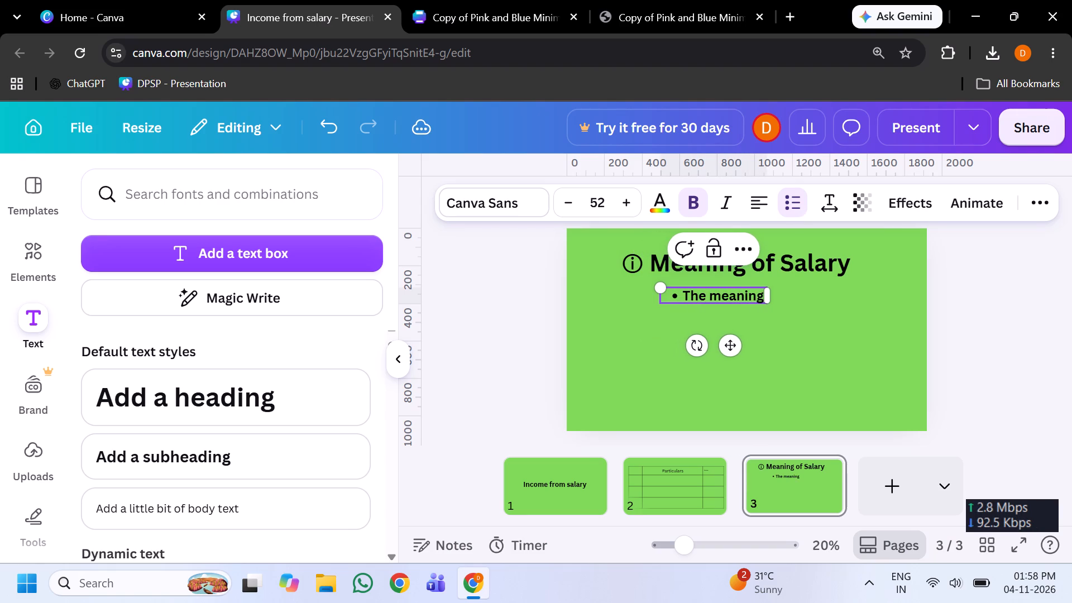
pyautogui.write('og')
pyautogui.press('BackSpace')
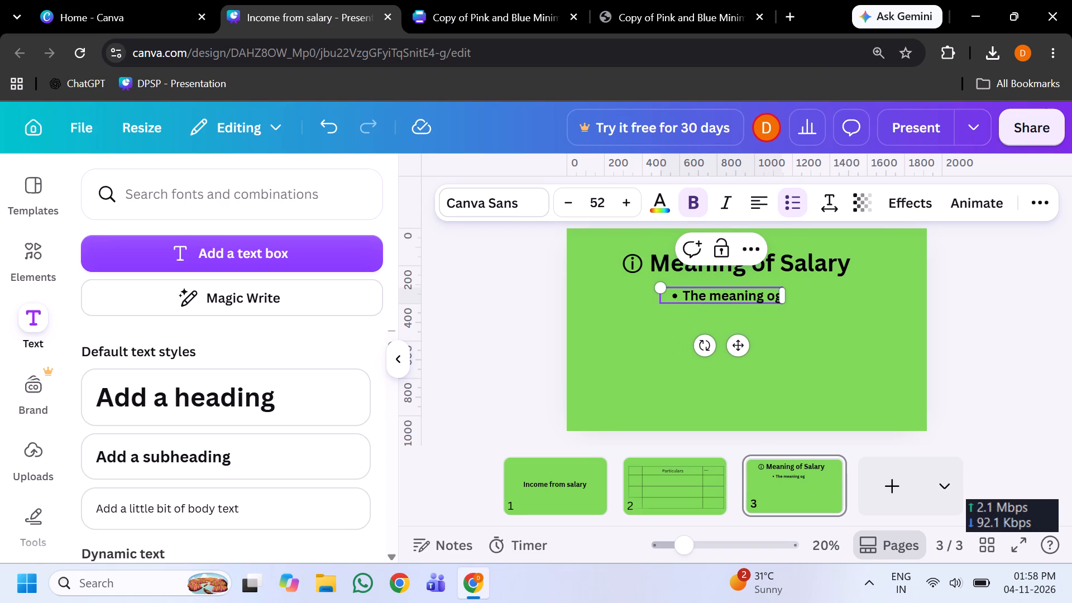
pyautogui.write('f')
pyautogui.press('space')
pyautogui.write('the')
pyautogui.press('space')
pyautogui.write('term salary')
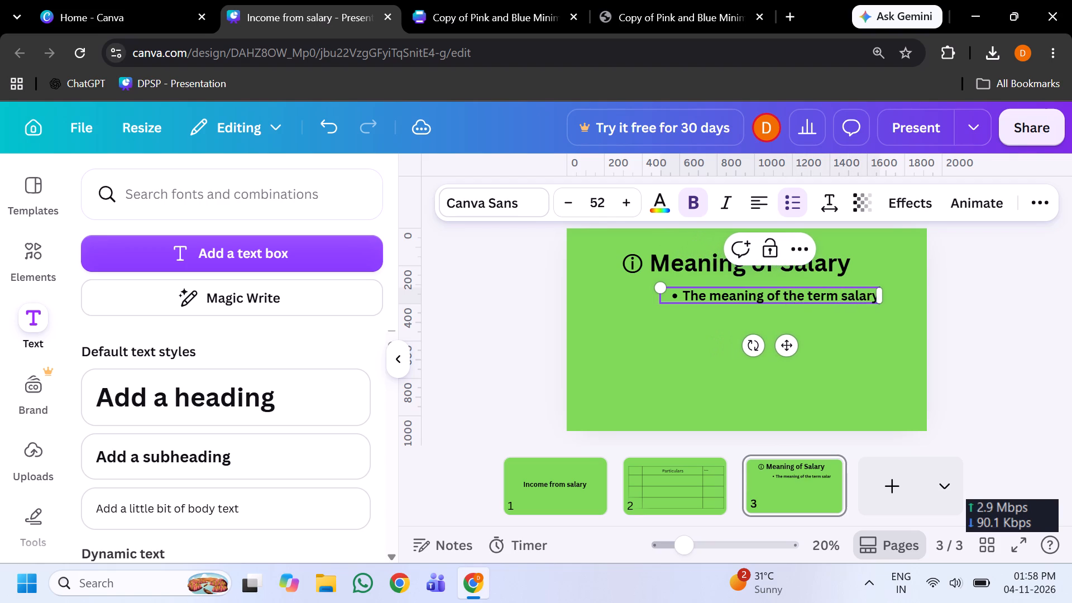
pyautogui.press('space')
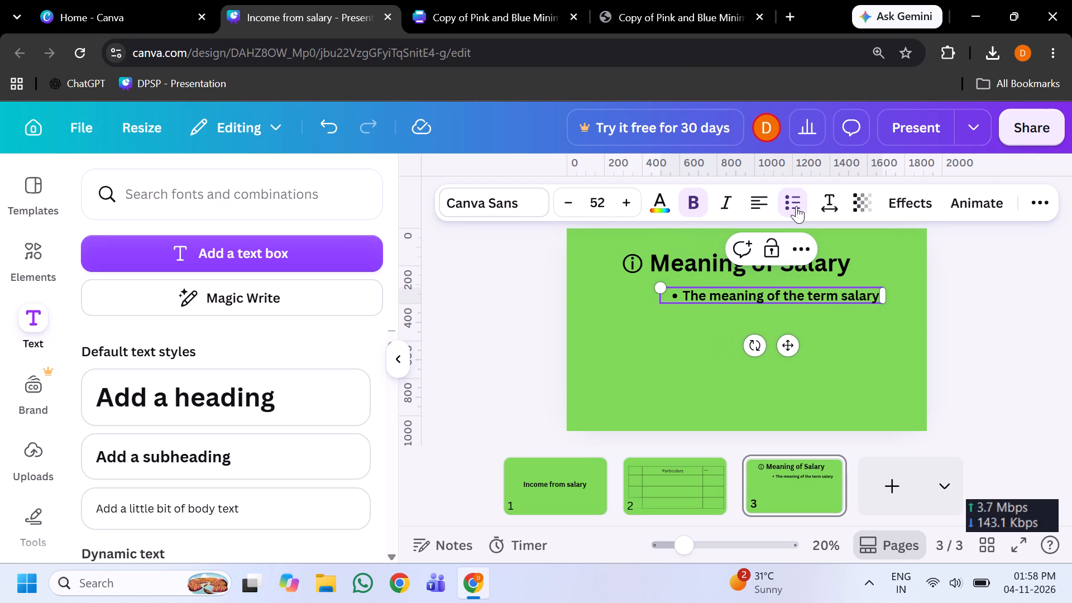
pyautogui.write('for')
pyautogui.press('space')
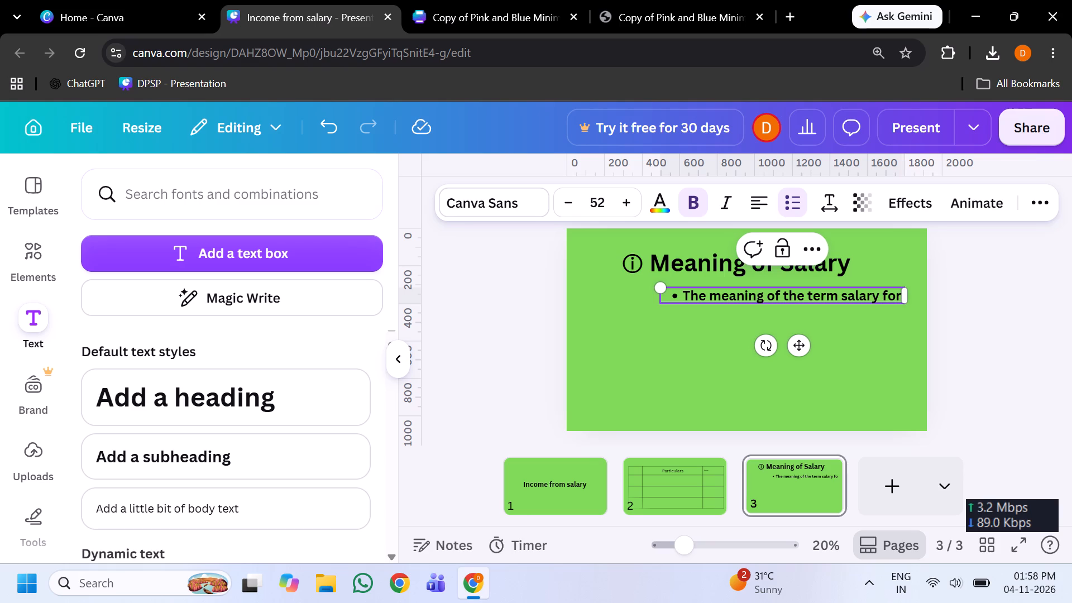
pyautogui.write('purposse')
pyautogui.press('space')
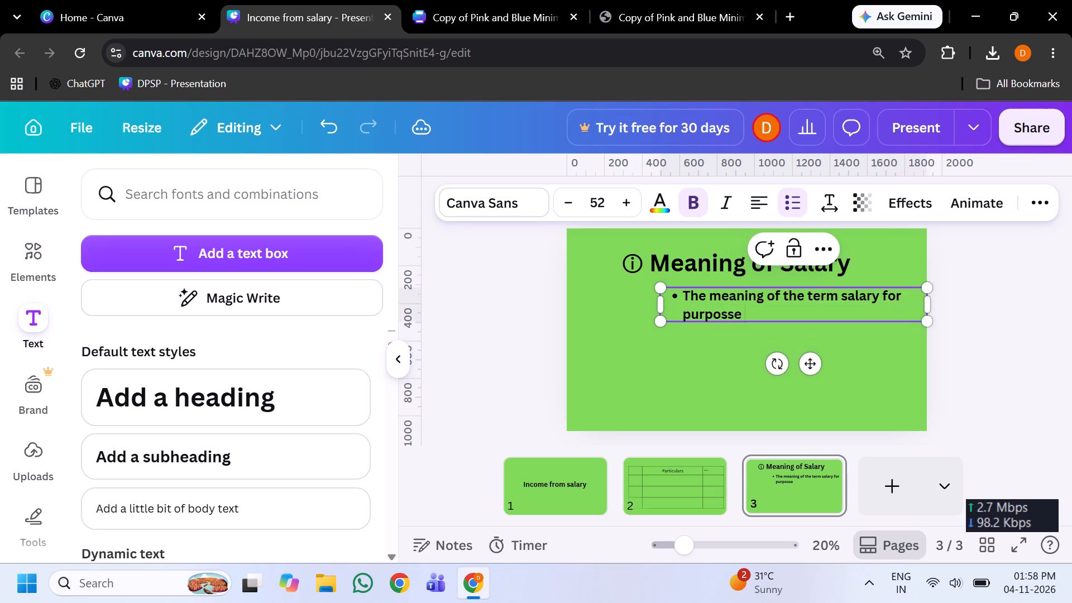
pyautogui.write('of income tax')
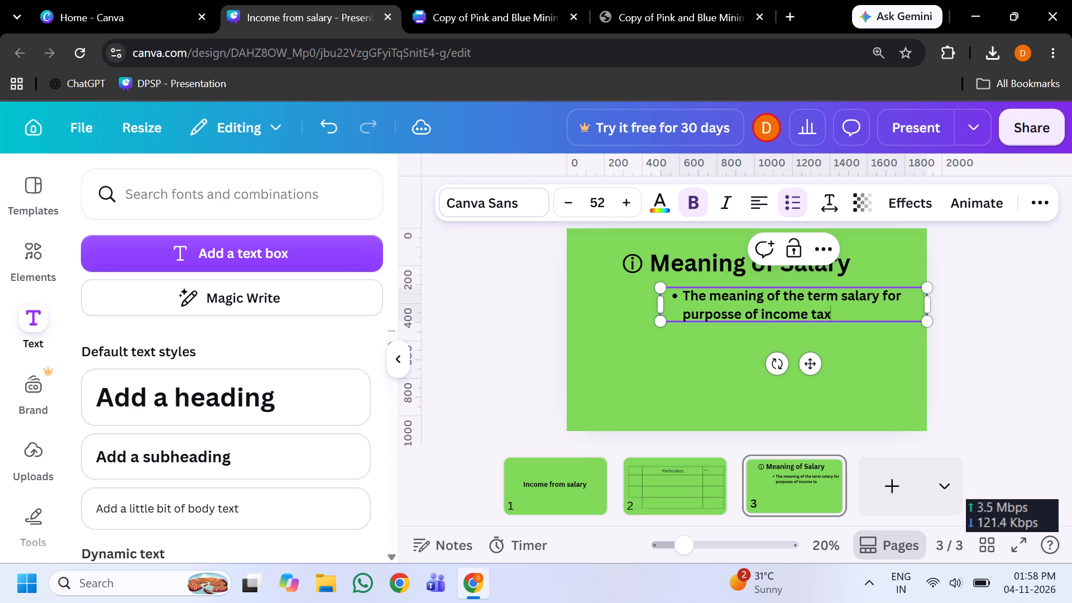
# Continue the first bullet with "is much wider than what is normally understood".
pyautogui.press('space')
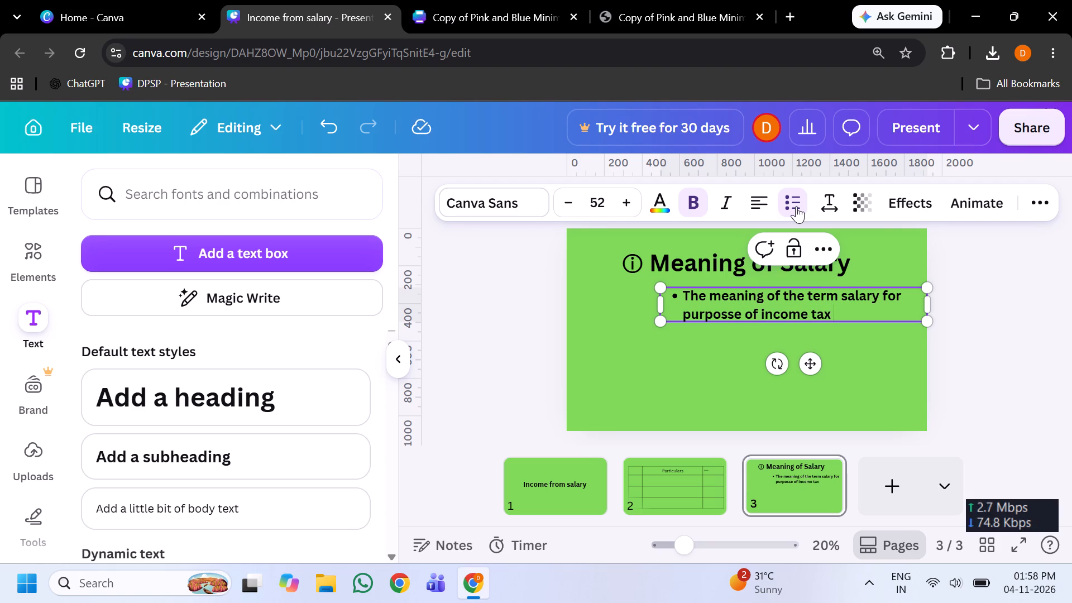
pyautogui.write('is much')
pyautogui.press('space')
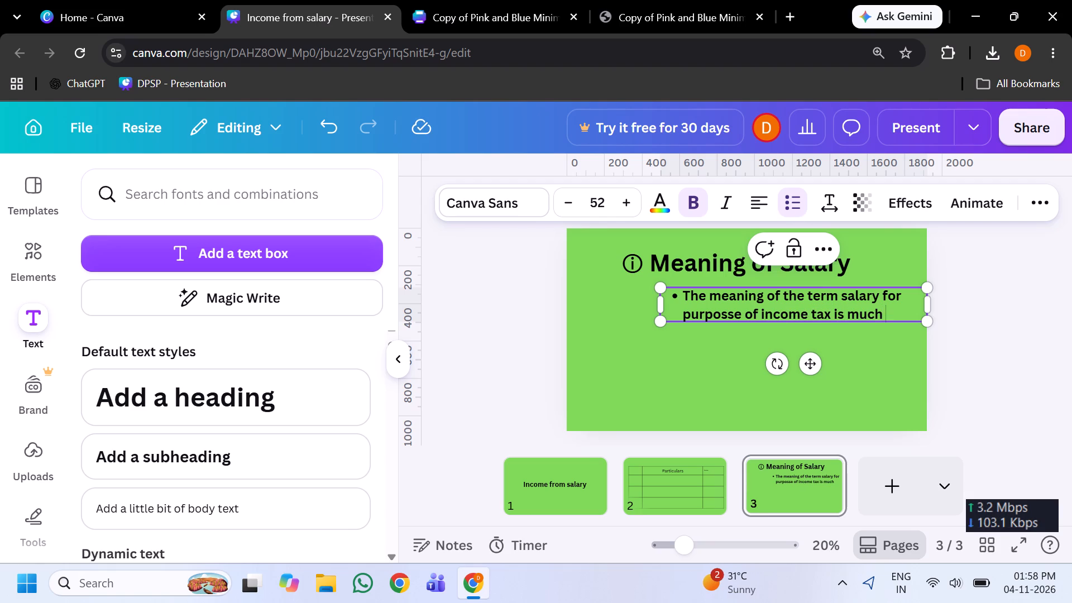
pyautogui.write('wider')
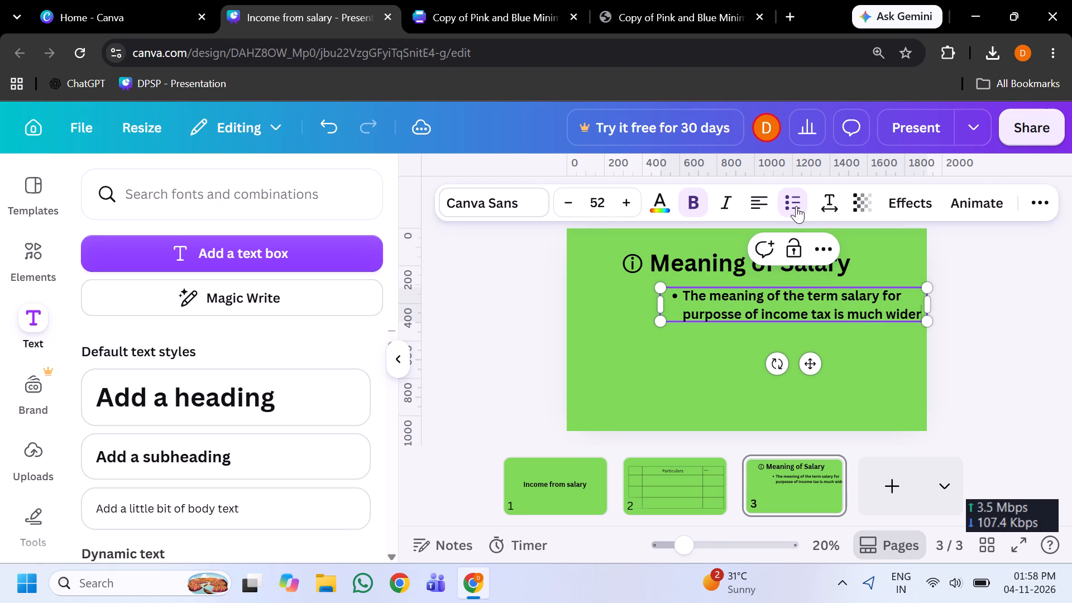
pyautogui.press('space')
pyautogui.write('than')
pyautogui.press('space')
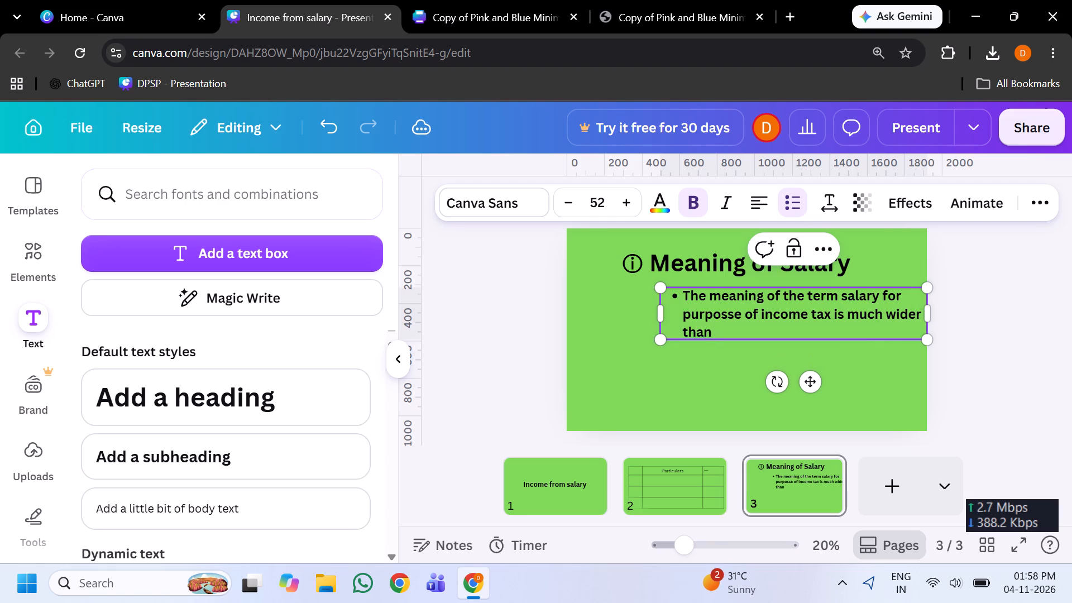
pyautogui.write('what is')
pyautogui.press('space')
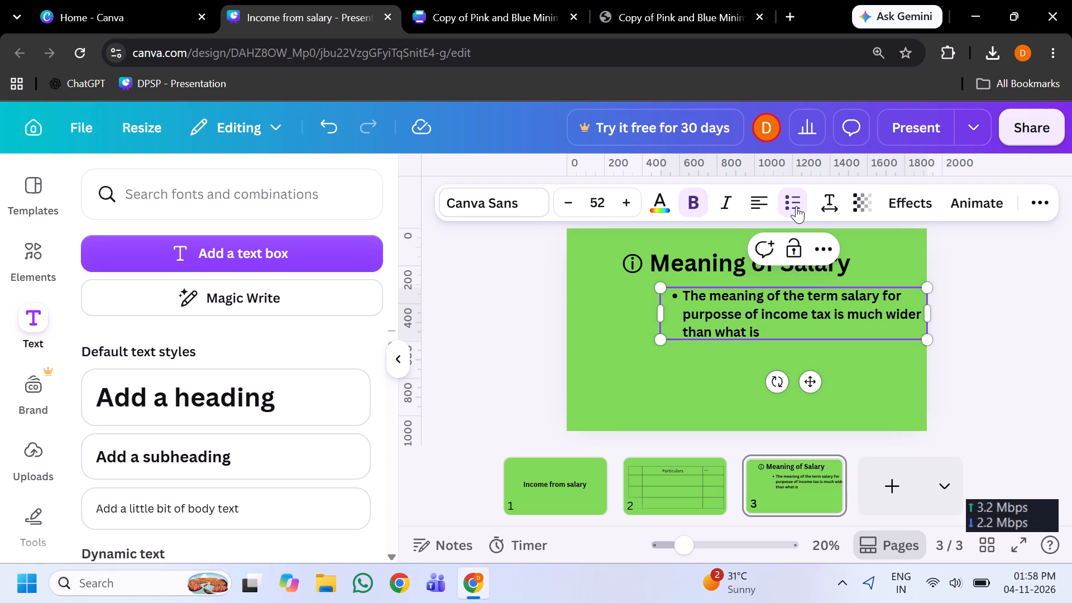
pyautogui.write('normally')
pyautogui.press('space')
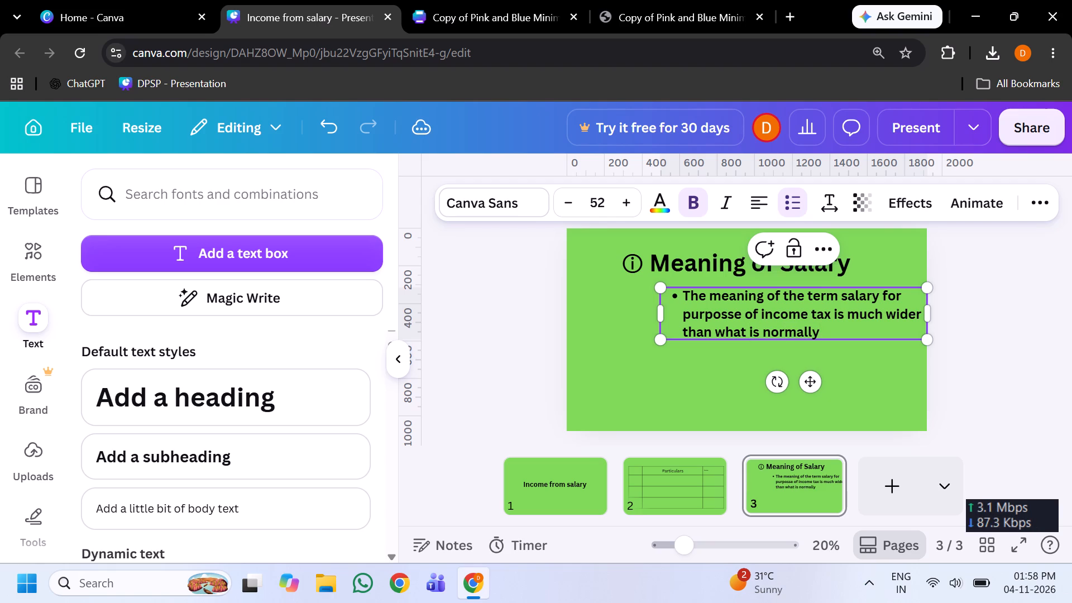
pyautogui.write('understood')
# Start a second bullet on page 3 with the text "The term 'salary'".
pyautogui.press('Return')
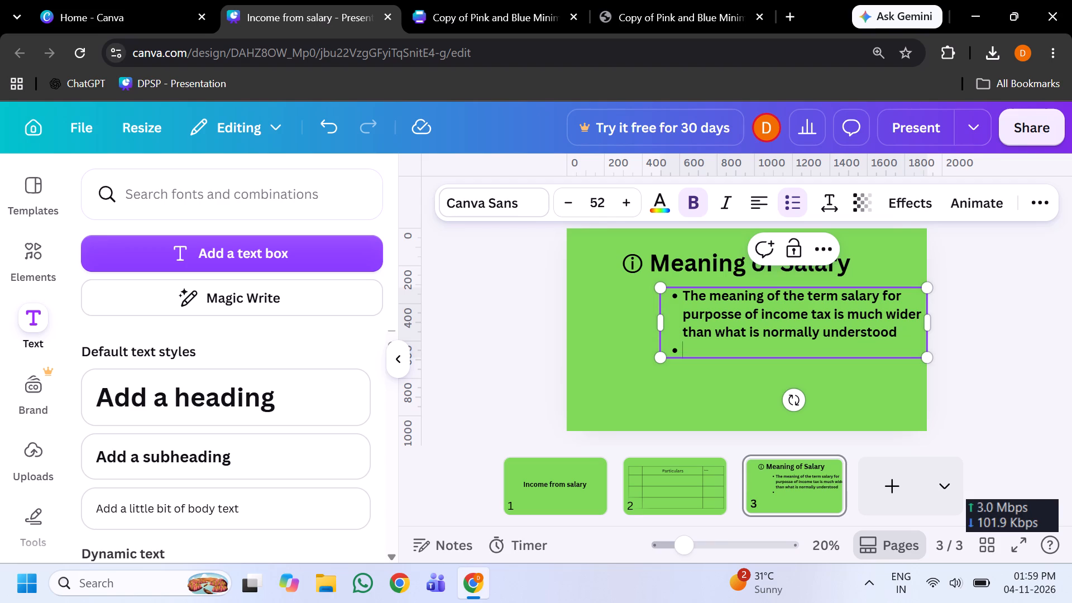
pyautogui.write('The')
pyautogui.press('space')
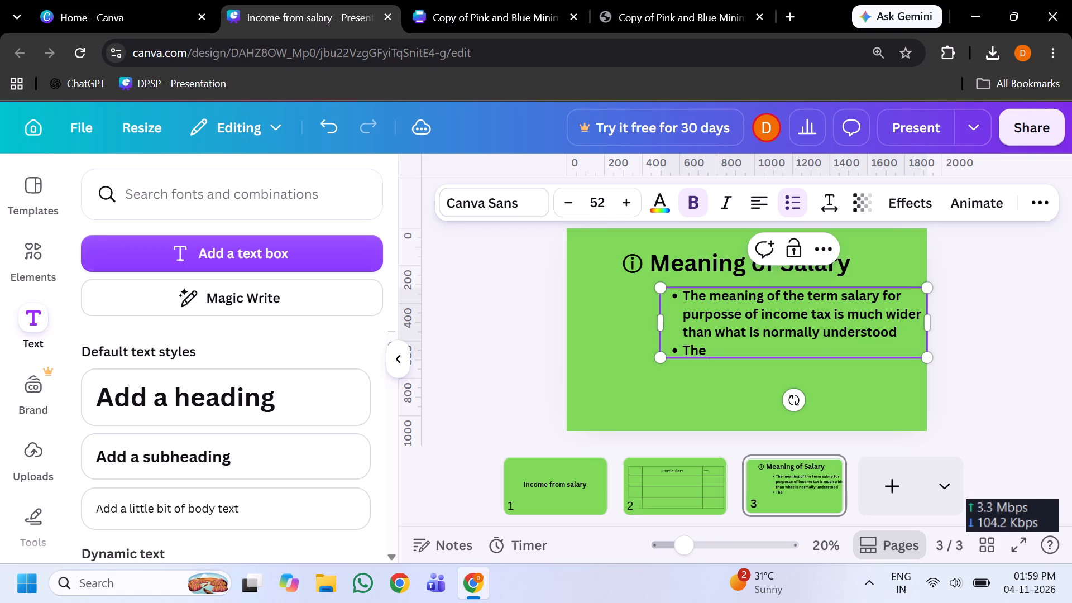
pyautogui.write('tern')
pyautogui.press('BackSpace')
pyautogui.press('m')
pyautogui.press('space')
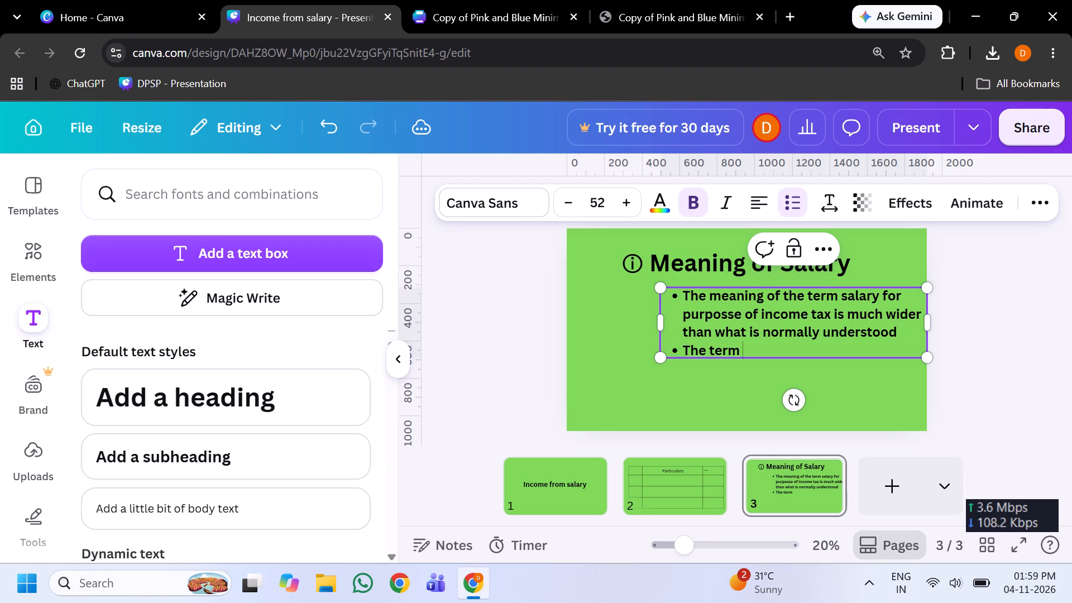
pyautogui.press("'")
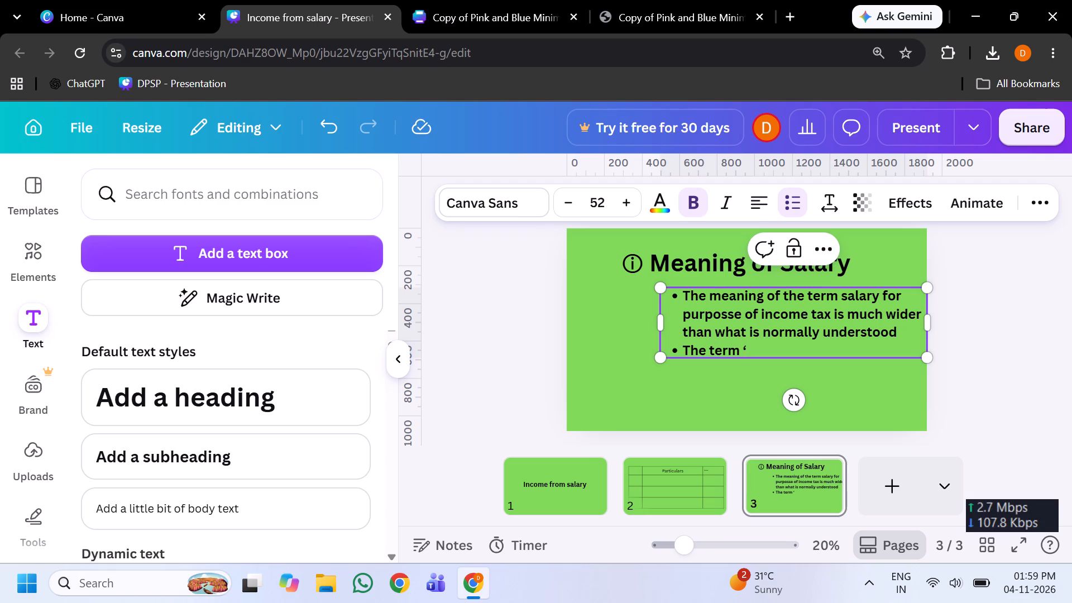
pyautogui.write('sak')
pyautogui.press('BackSpace')
pyautogui.write('lary')
pyautogui.press('space')
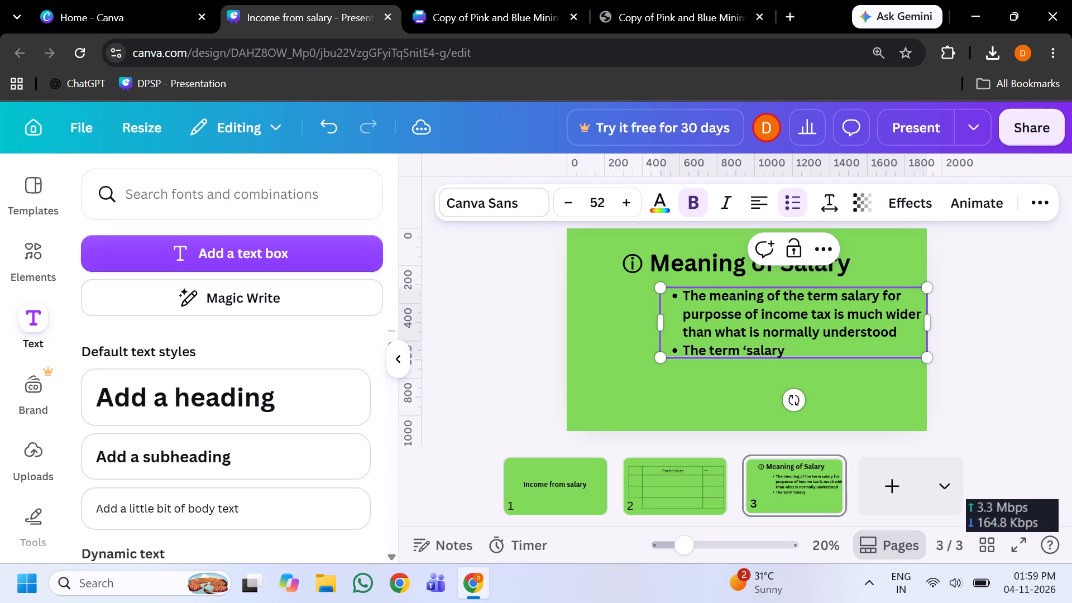
pyautogui.press('BackSpace')
pyautogui.write("'")
pyautogui.press('space')
# Continue the second bullet with "for the purposes of".
pyautogui.write('for')
pyautogui.press('space')
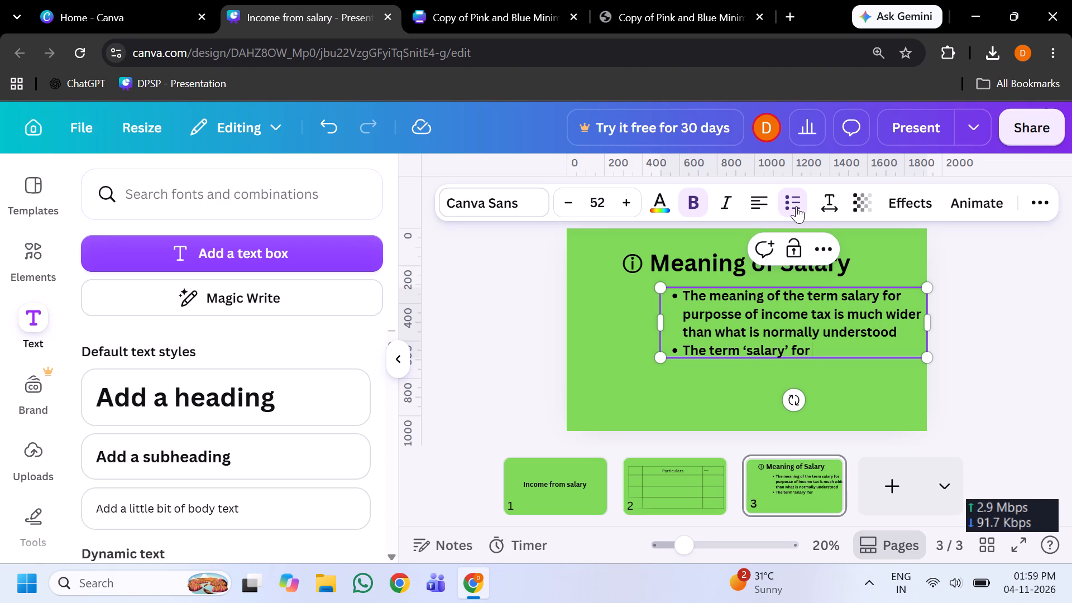
pyautogui.write('the purposes')
pyautogui.press('space')
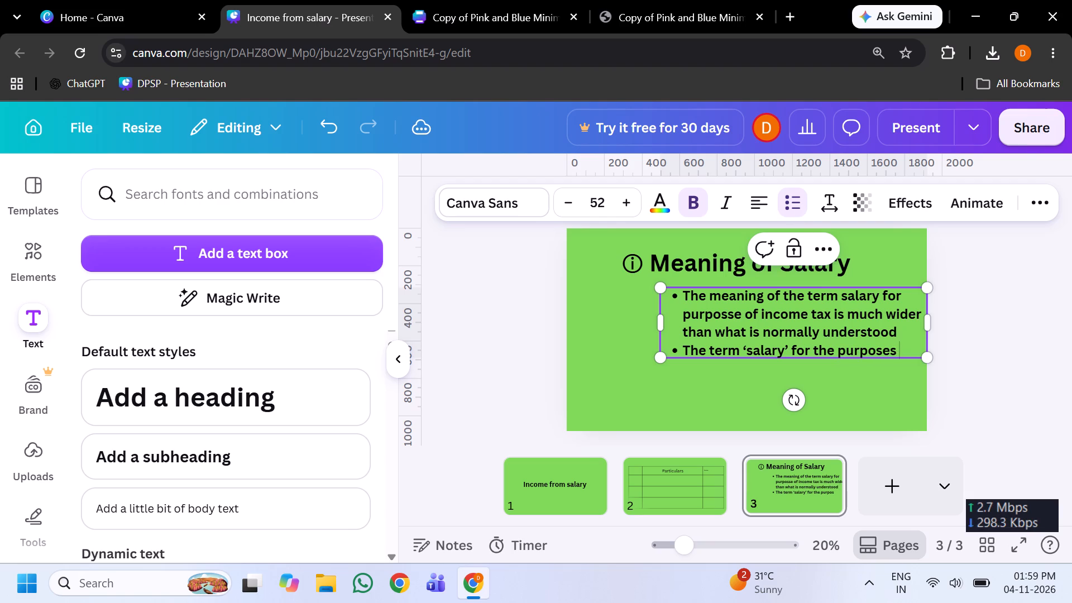
pyautogui.write('og')
pyautogui.press('BackSpace')
pyautogui.write('f')
pyautogui.press('space')
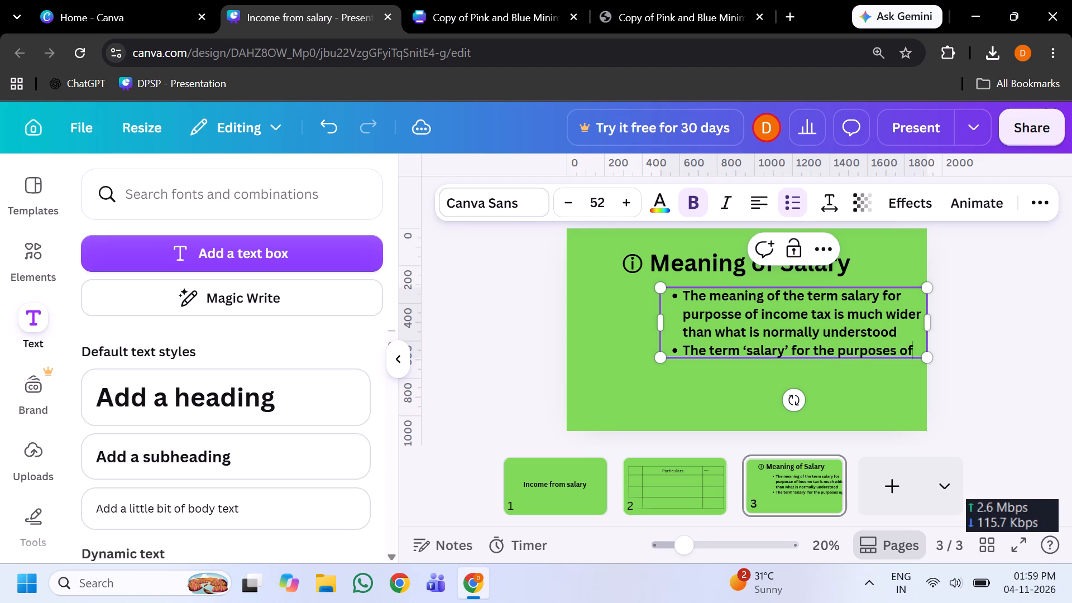
# Continue the second bullet with "income -tax Act, 1961".
pyautogui.write('income')
pyautogui.press('space')
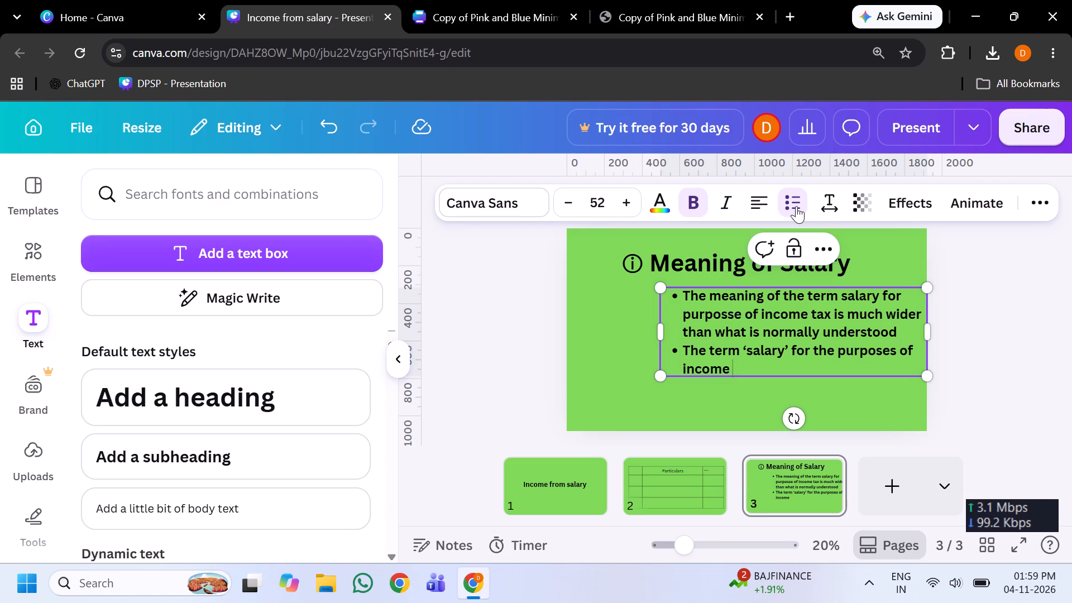
pyautogui.press('-')
pyautogui.write('tax')
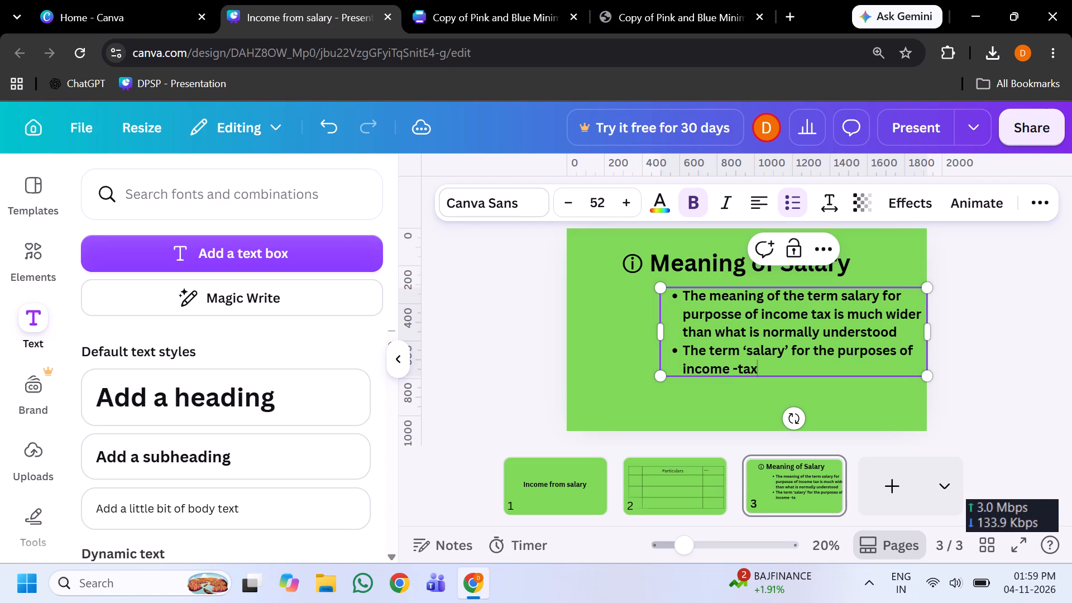
pyautogui.press('space')
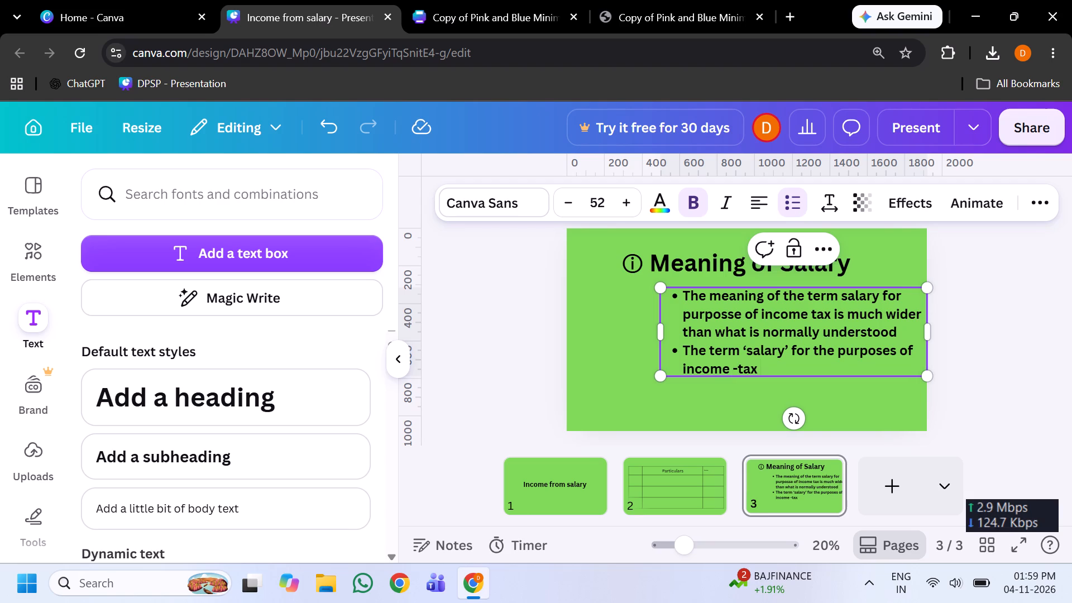
pyautogui.write('Act')
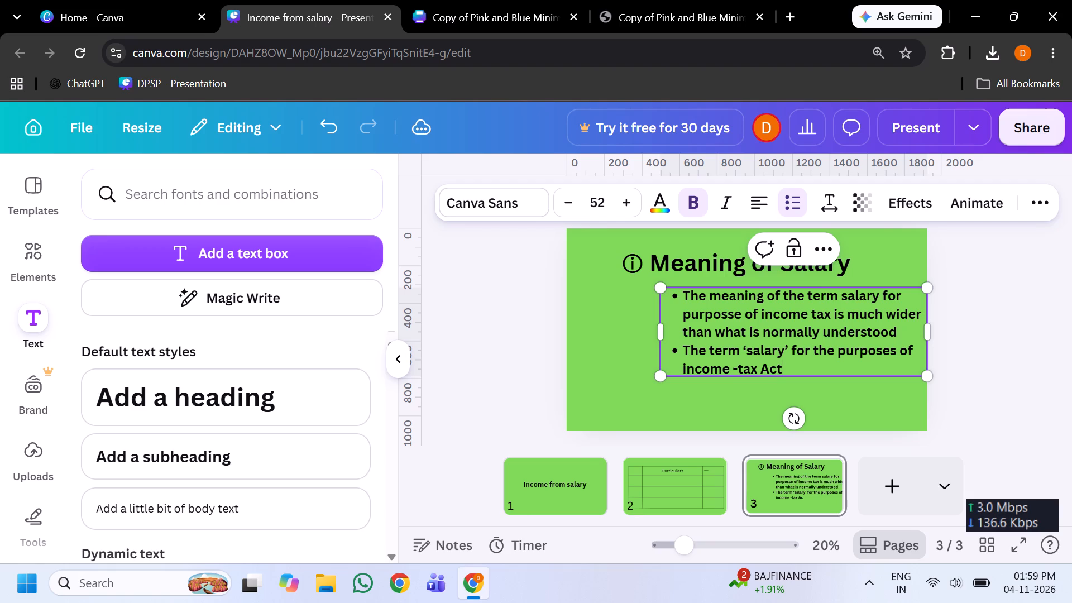
pyautogui.write(',')
pyautogui.press('space')
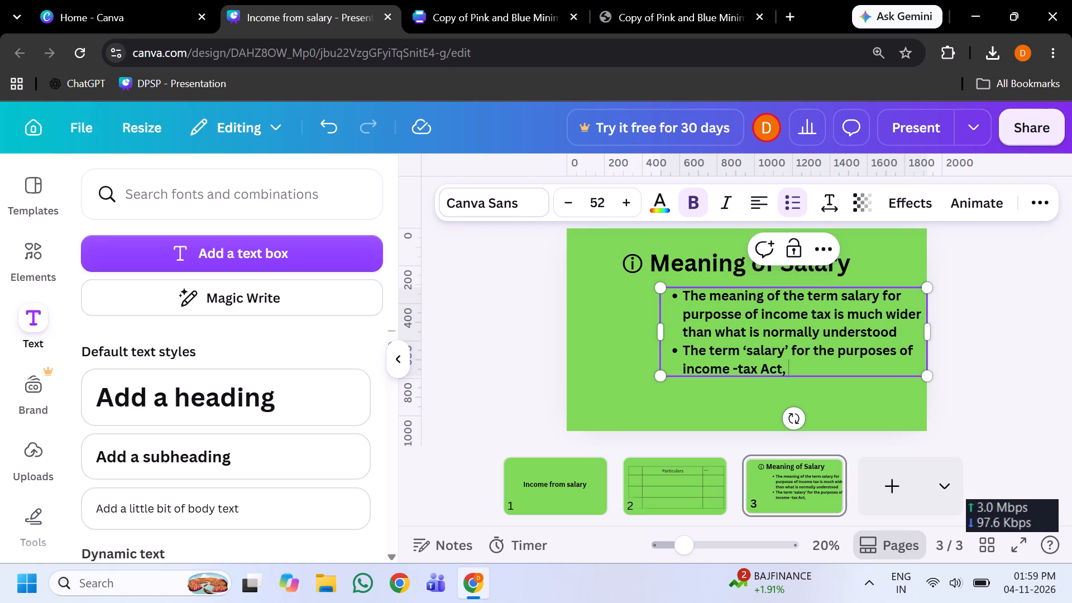
pyautogui.write('19')
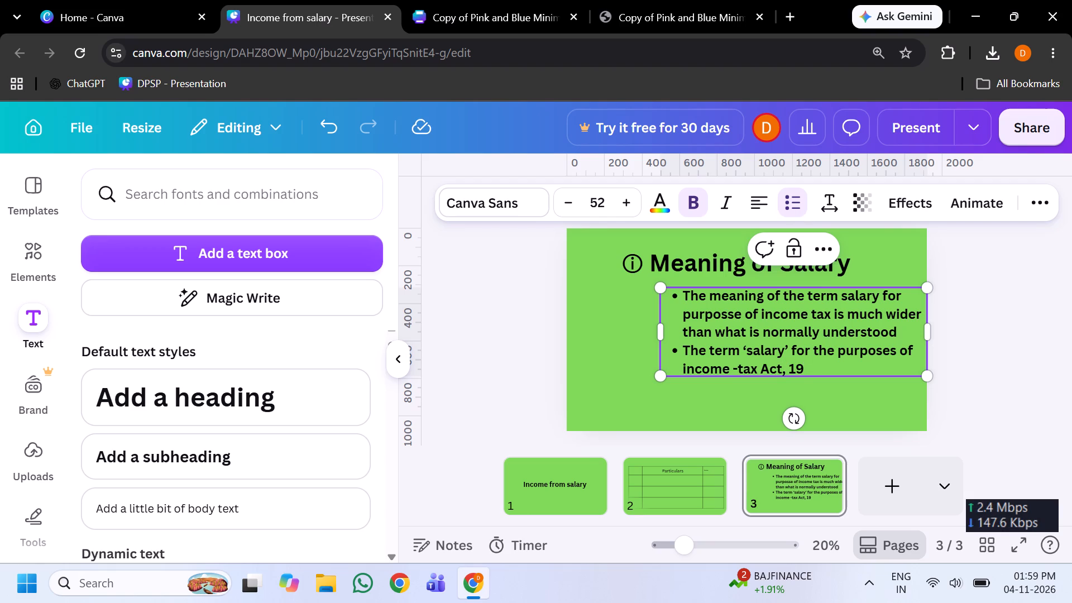
pyautogui.write('61')
pyautogui.press('space')
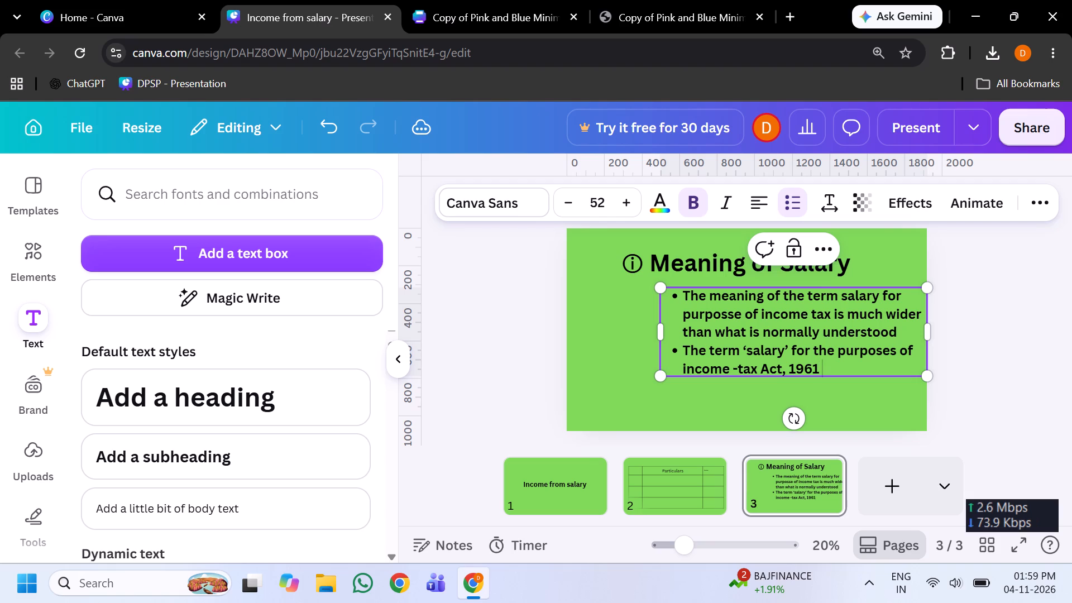
# Continue the second bullet with "will include both monetary payments".
pyautogui.write('will include')
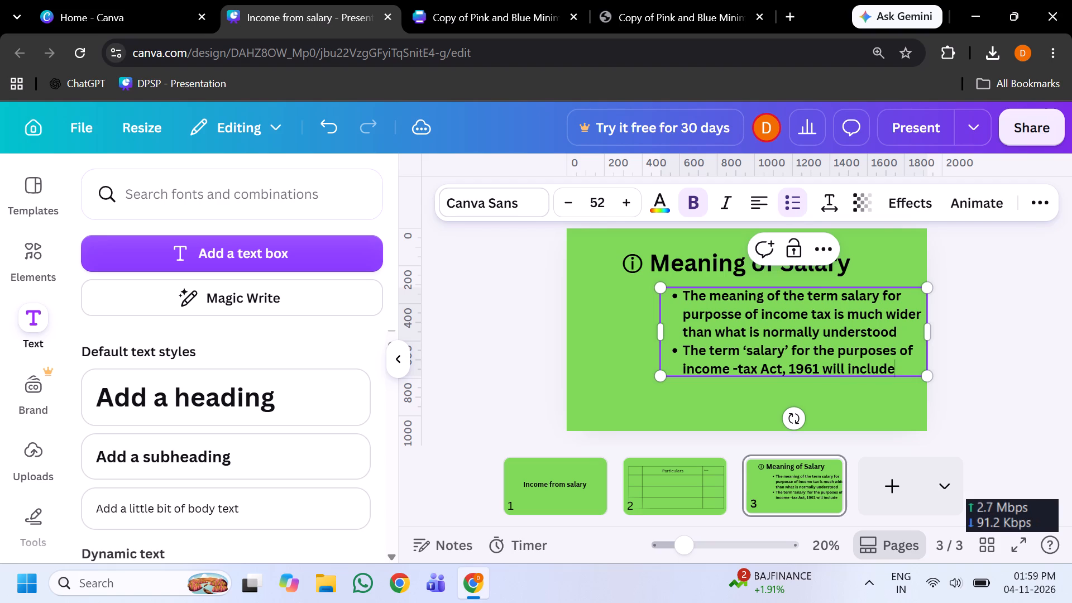
pyautogui.press('space')
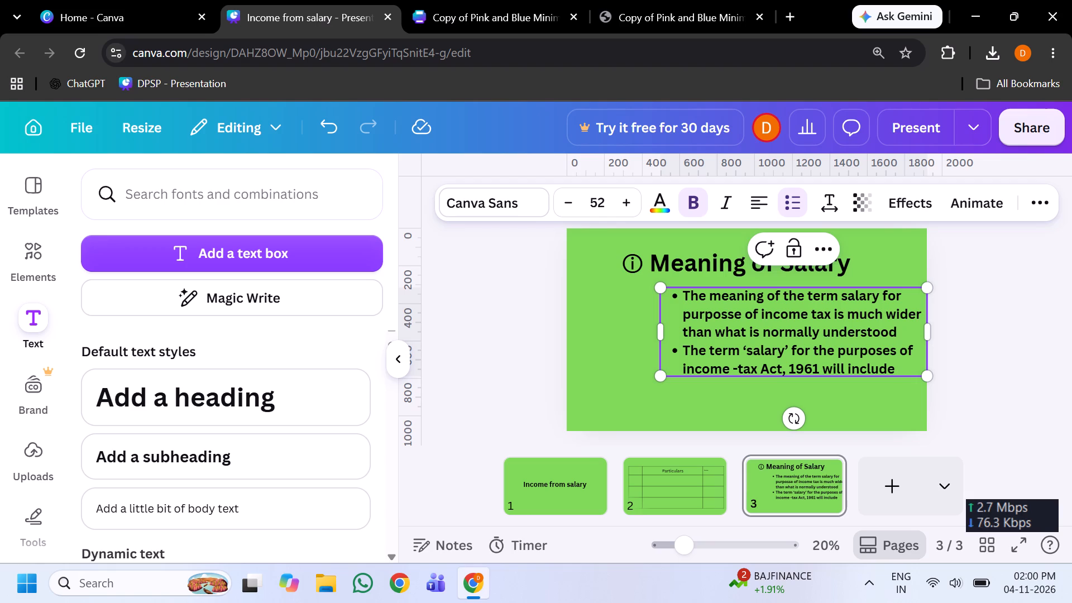
pyautogui.write('both')
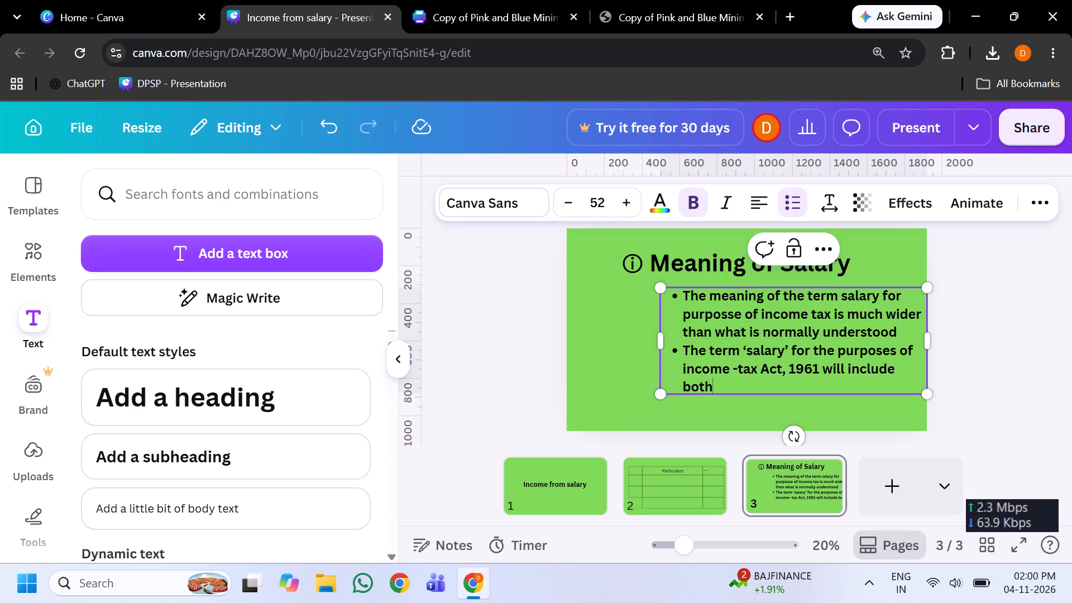
pyautogui.press('space')
pyautogui.write('mone')
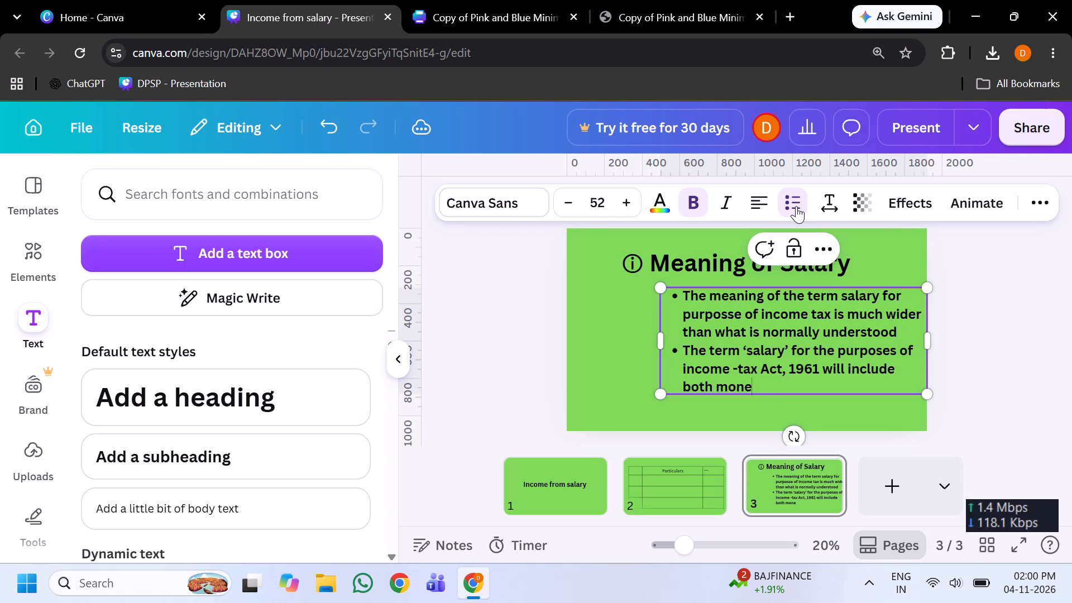
pyautogui.write('tary')
pyautogui.press('space')
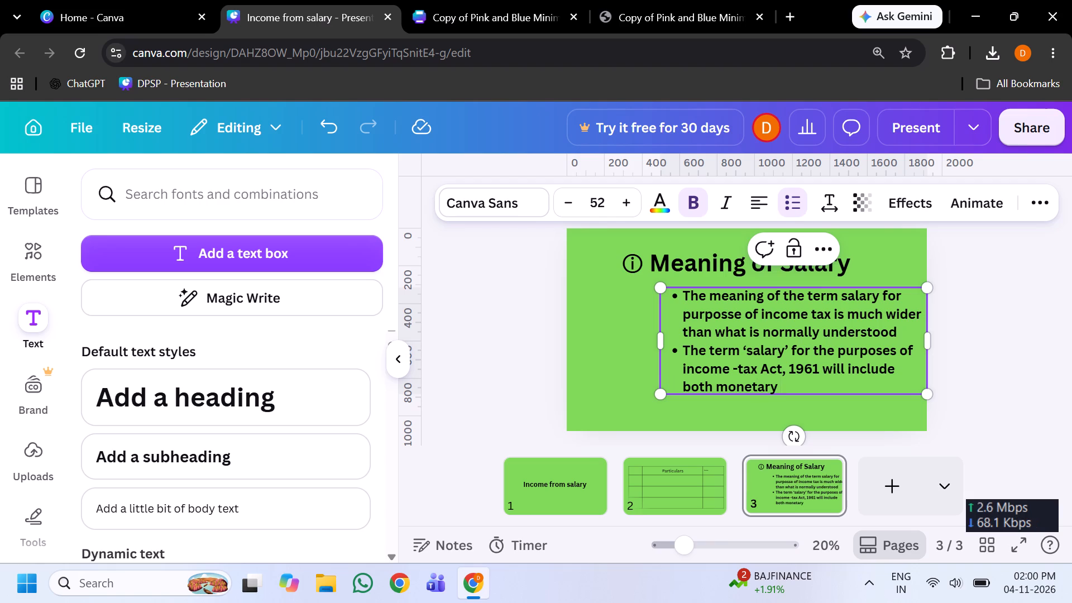
pyautogui.hotkey('shift', 'p')
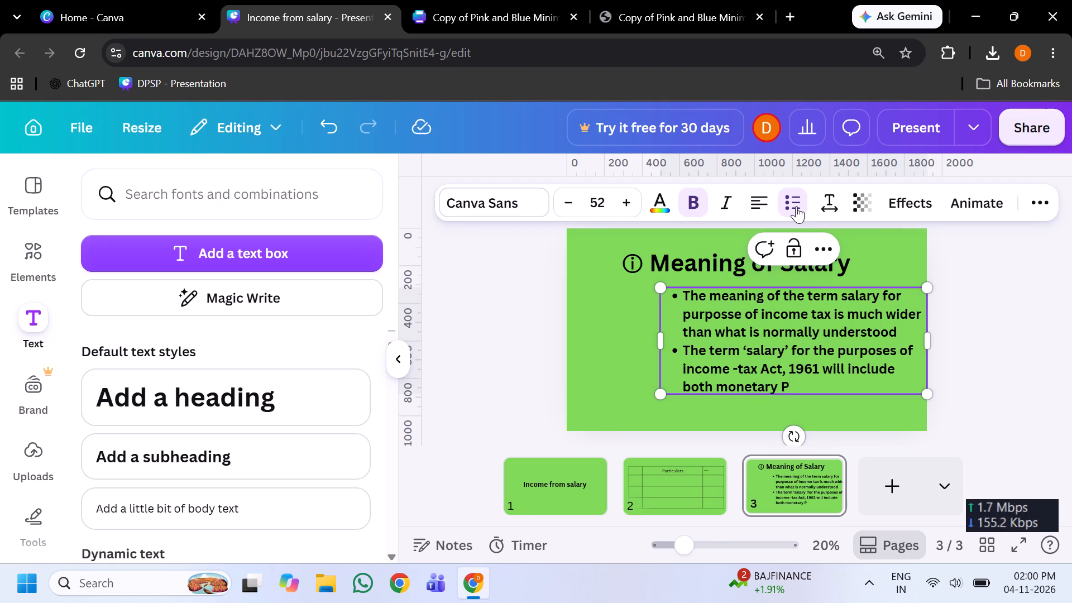
pyautogui.press('BackSpace')
pyautogui.write('payments')
pyautogui.press('space')
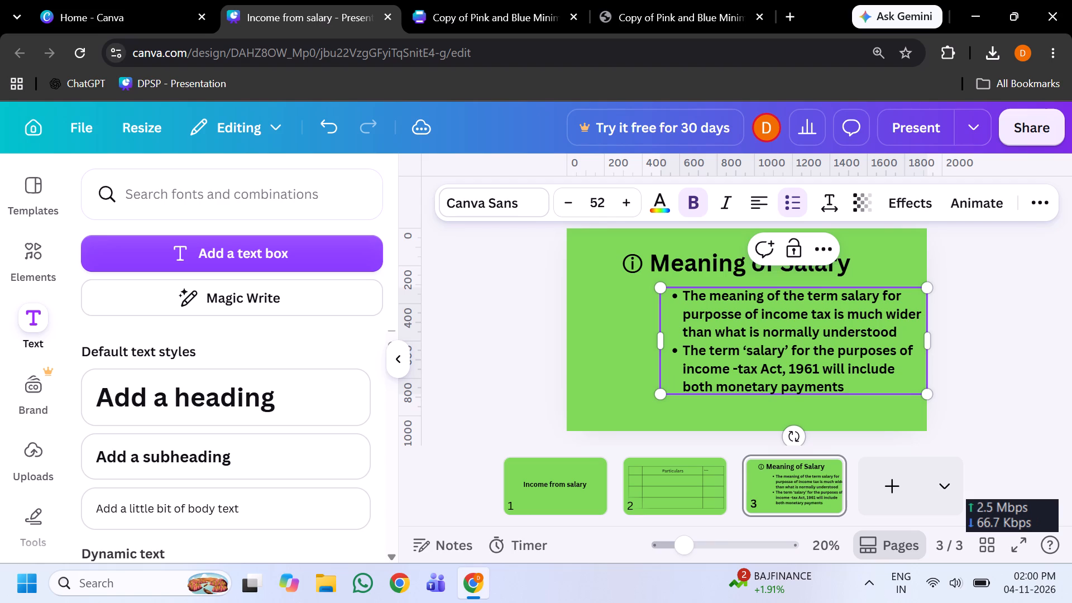
# Open a parenthesis in the second bullet and enter the first example, "(e.g. Basic salary".
pyautogui.press('9')
pyautogui.press('BackSpace')
pyautogui.hotkey('shift', '(')
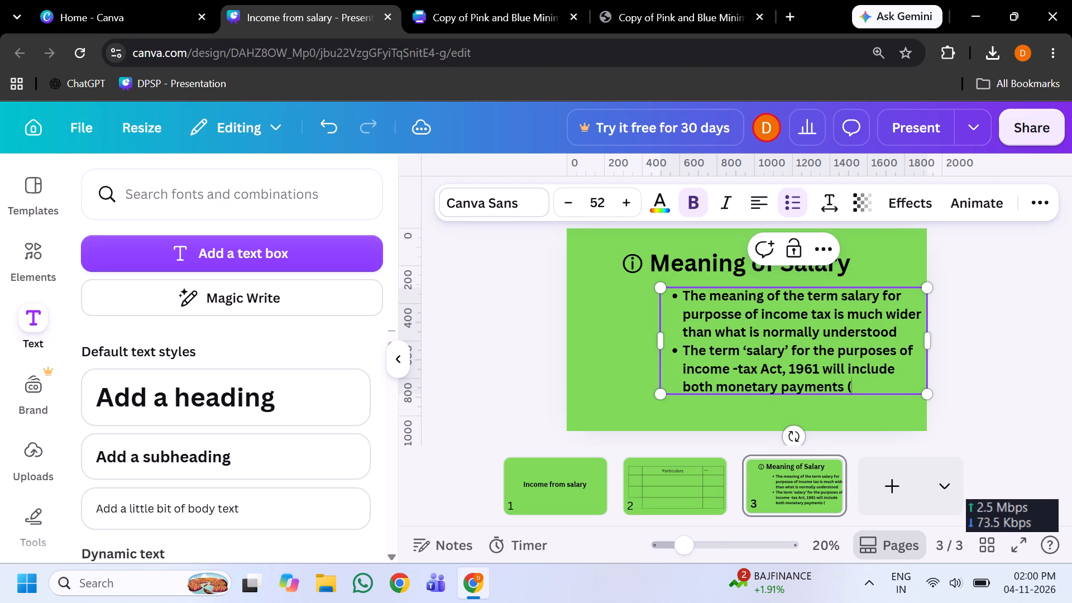
pyautogui.write('e.g.')
pyautogui.press('space')
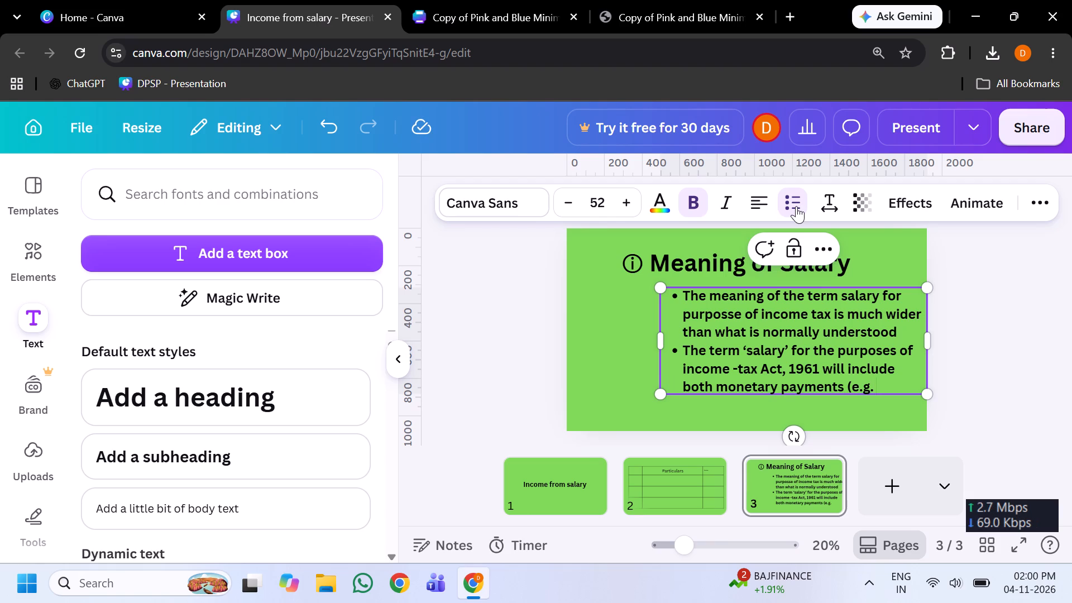
pyautogui.write('Basix')
pyautogui.press('BackSpace')
pyautogui.write('c')
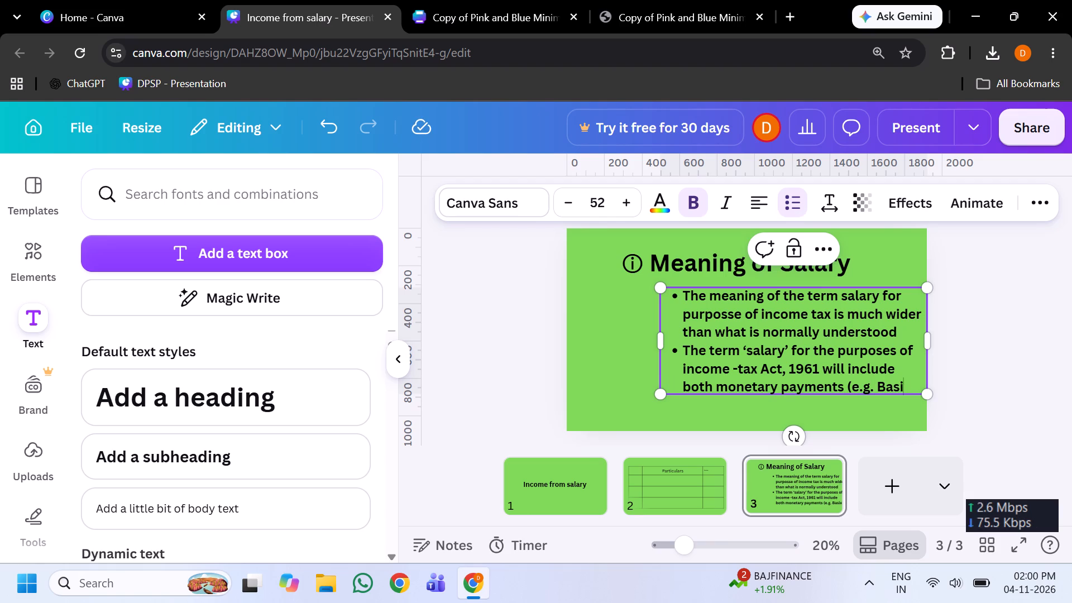
pyautogui.press('space')
pyautogui.write('salary')
pyautogui.press('space')
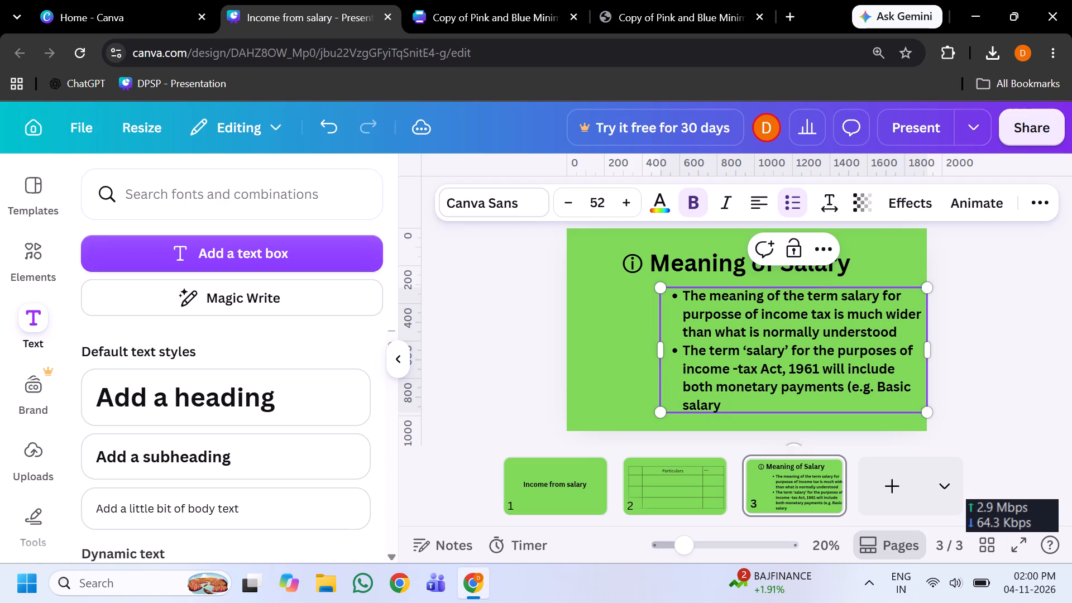
pyautogui.press('BackSpace')
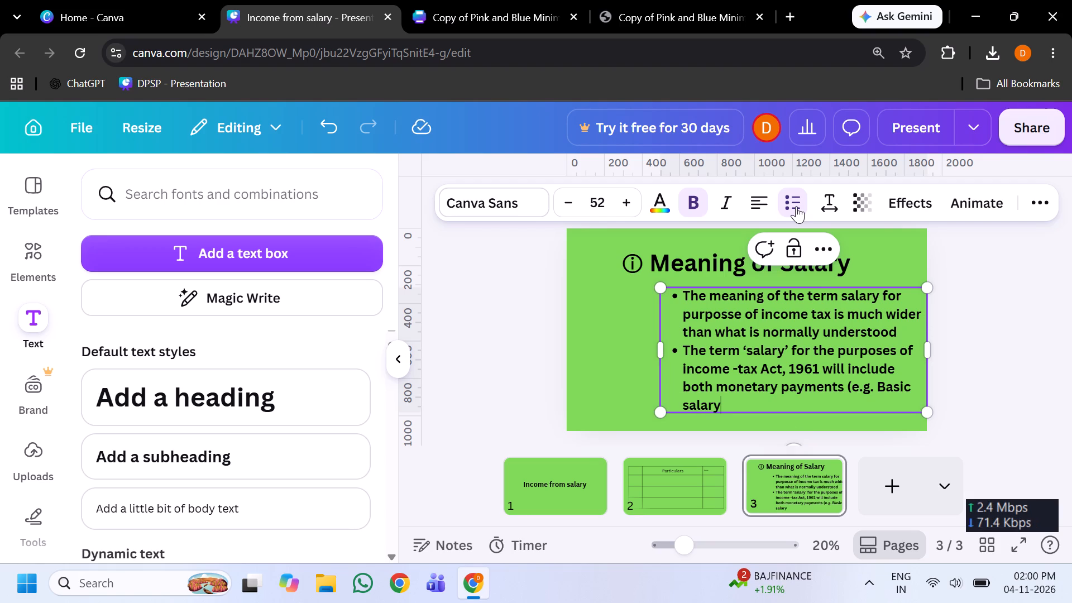
# Continue the second bullet's list of monetary examples with ", Bonus, Commision".
pyautogui.write(',')
pyautogui.press('space')
pyautogui.write('Bonu')
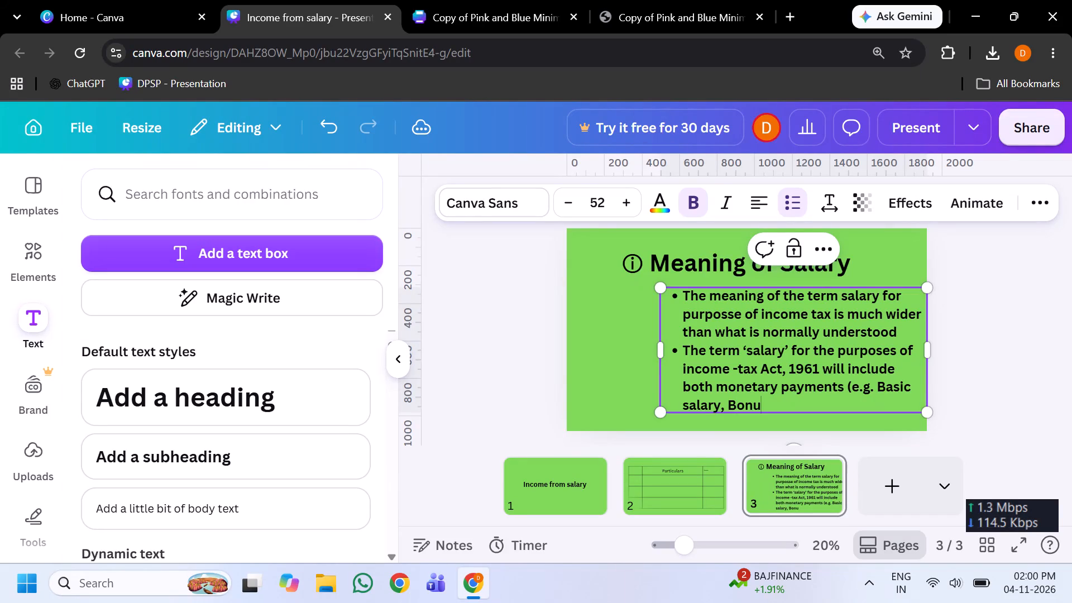
pyautogui.write('s')
pyautogui.press('space')
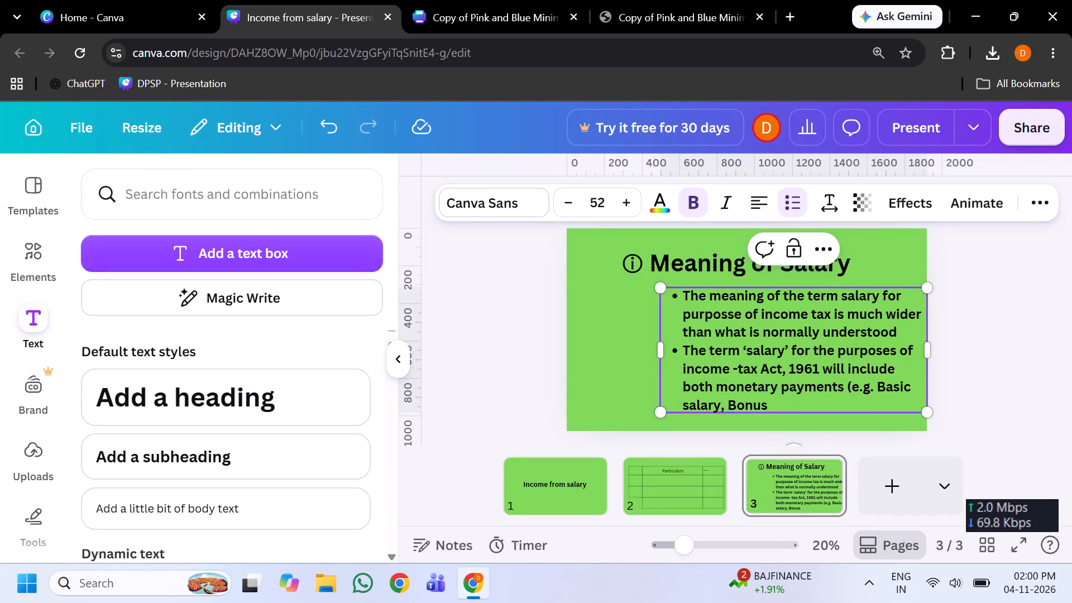
pyautogui.press('BackSpace')
pyautogui.write(',')
pyautogui.press('space')
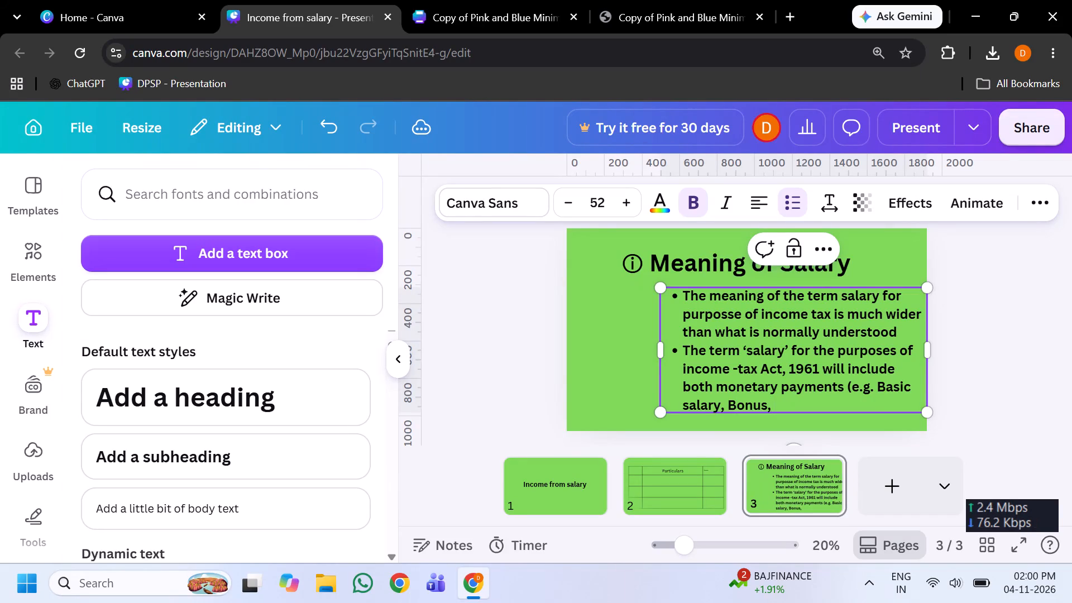
pyautogui.write('Commisi')
pyautogui.write('on')
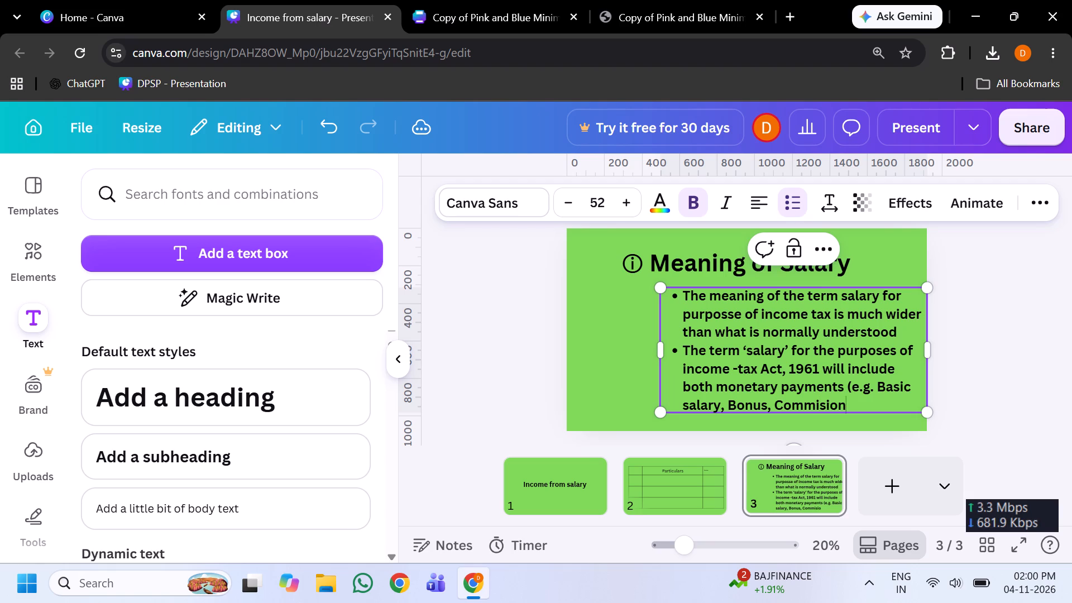
pyautogui.press('space')
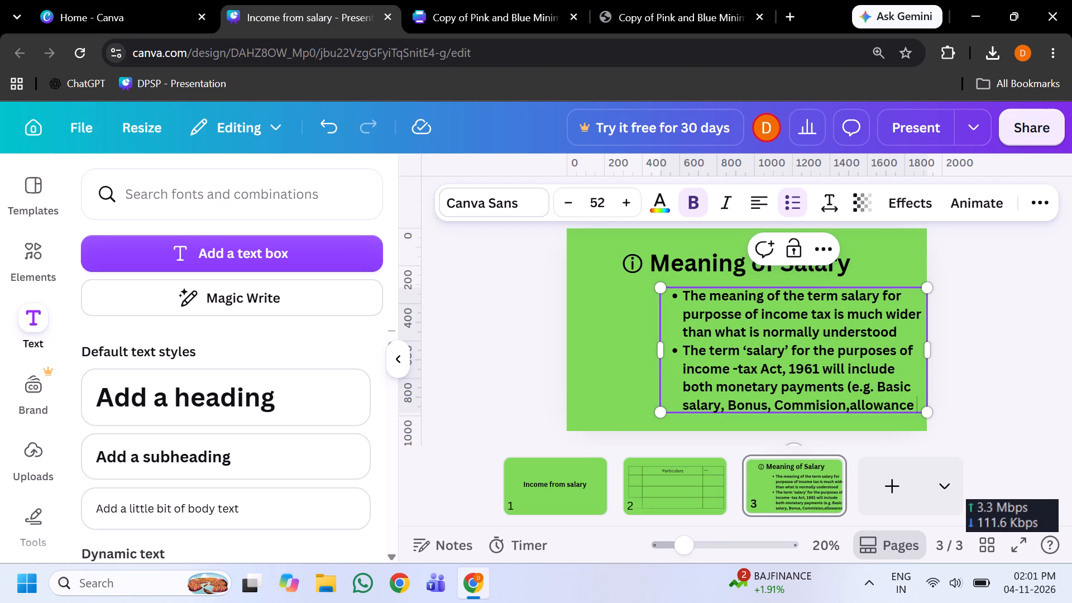
pyautogui.write('etc')
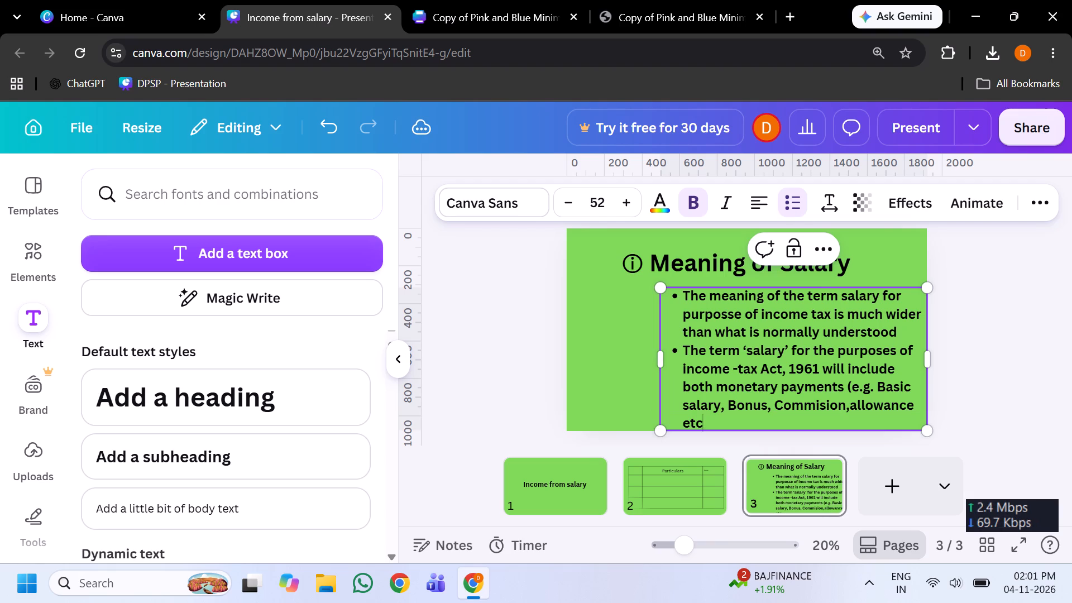
pyautogui.press('.')
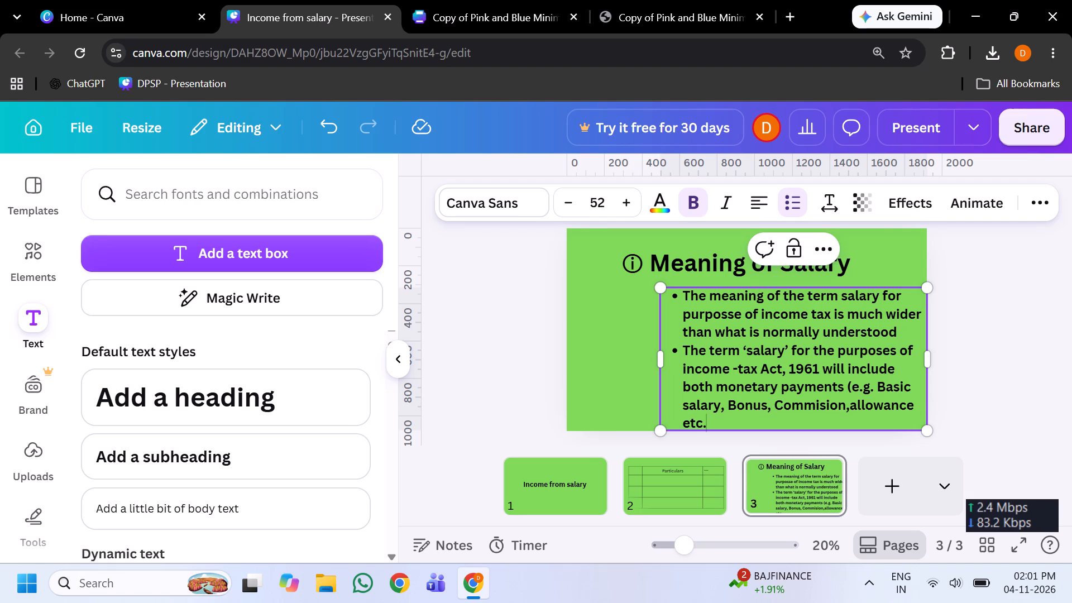
pyautogui.hotkey('shift', ')')
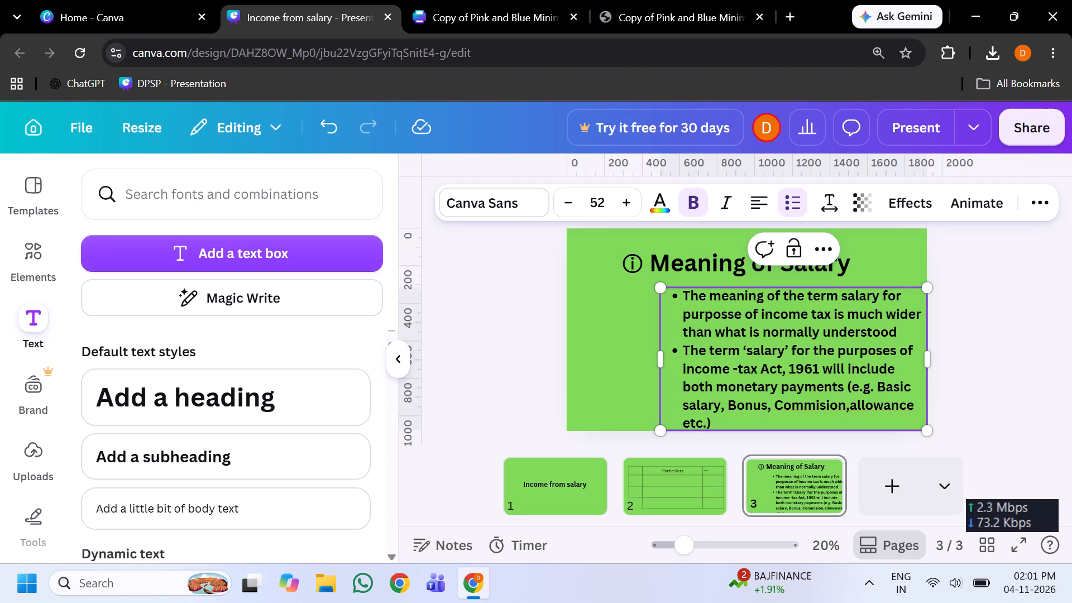
pyautogui.click(1016, 396)
# Move the bulleted text box toward the slide's left edge and widen it to about the full slide width.
pyautogui.moveTo(862, 372); pyautogui.dragTo(780, 358)
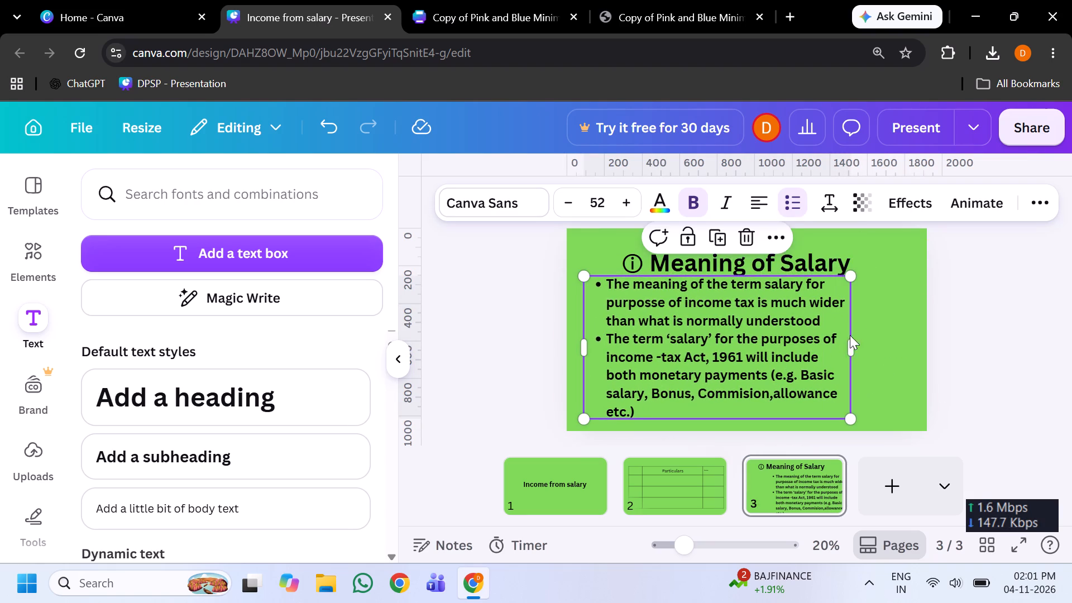
pyautogui.moveTo(854, 347); pyautogui.dragTo(950, 328)
# Continue the second bullet after the closing parenthesis with "as well as".
pyautogui.click(886, 365)
pyautogui.doubleClick(874, 376)
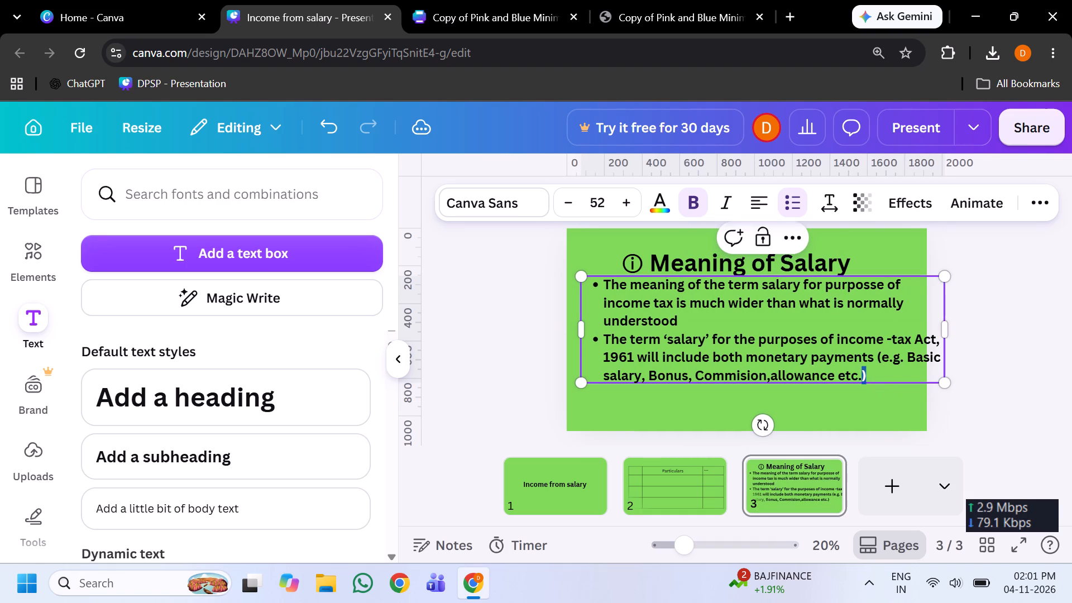
pyautogui.click(874, 376)
pyautogui.moveTo(873, 377); pyautogui.dragTo(881, 379)
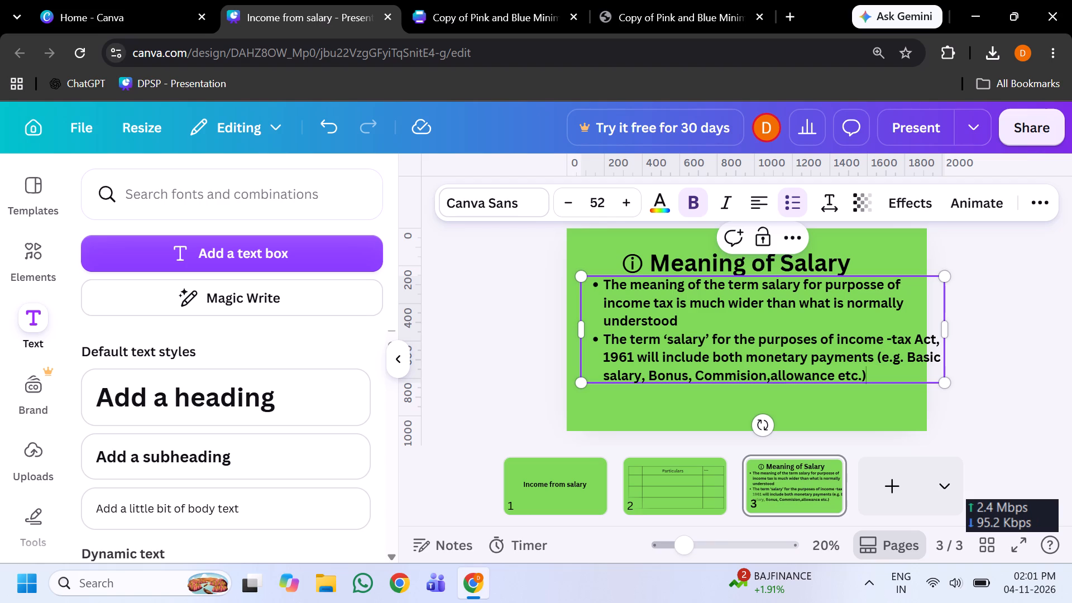
pyautogui.press('space')
pyautogui.write('as wll as')
pyautogui.press('BackSpace')
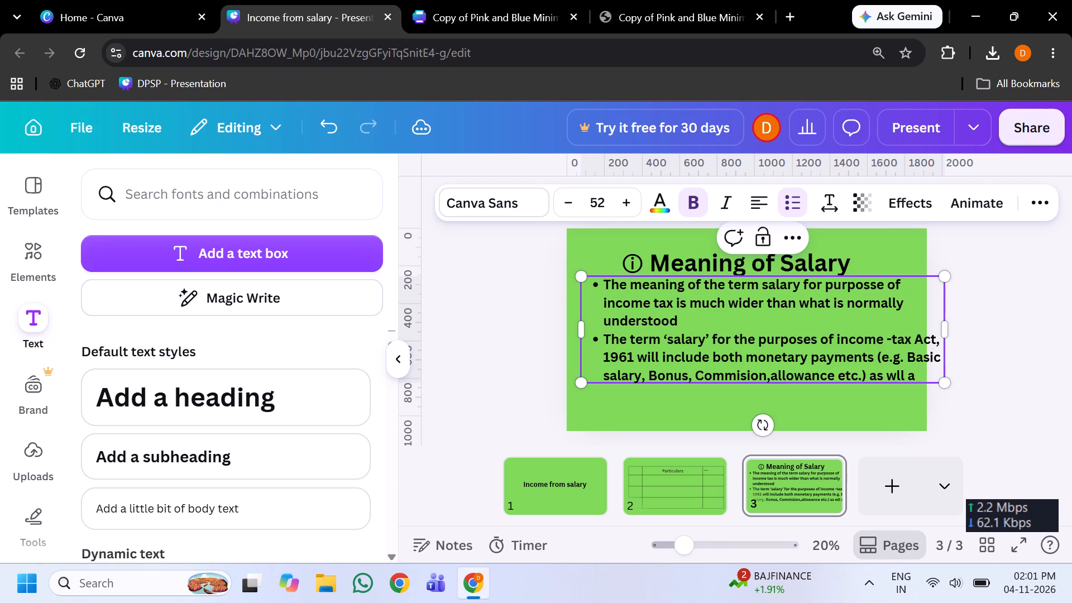
pyautogui.press('BackSpace')
pyautogui.press('BackSpace')
pyautogui.press('BackSpace')
pyautogui.press('BackSpace')
pyautogui.write('ell')
pyautogui.press('space')
pyautogui.write('aas')
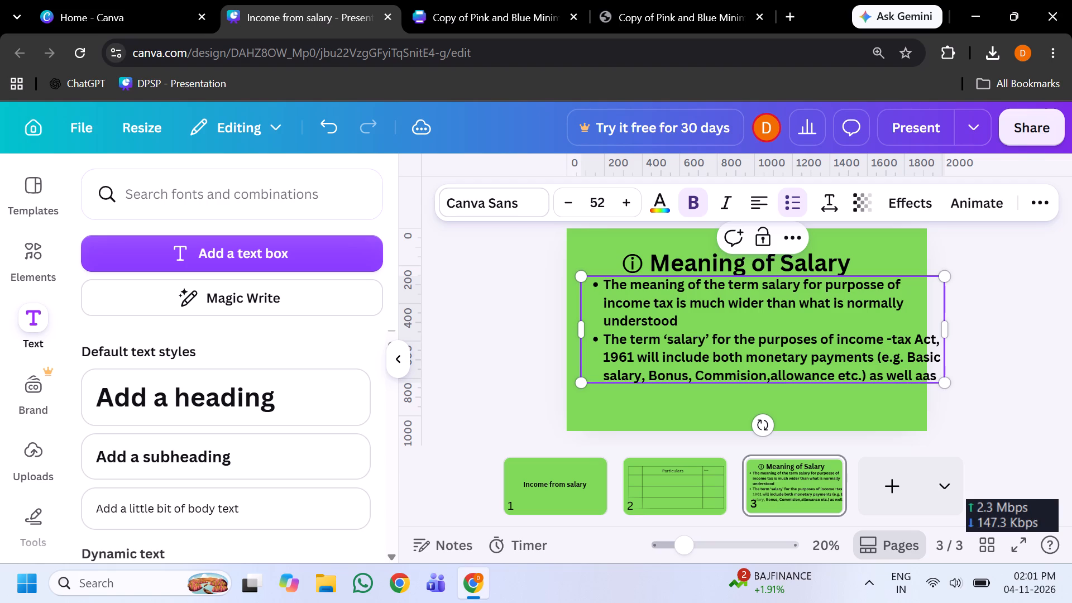
pyautogui.press('BackSpace')
pyautogui.press('BackSpace')
pyautogui.press('BackSpace')
pyautogui.write('as')
pyautogui.press('space')
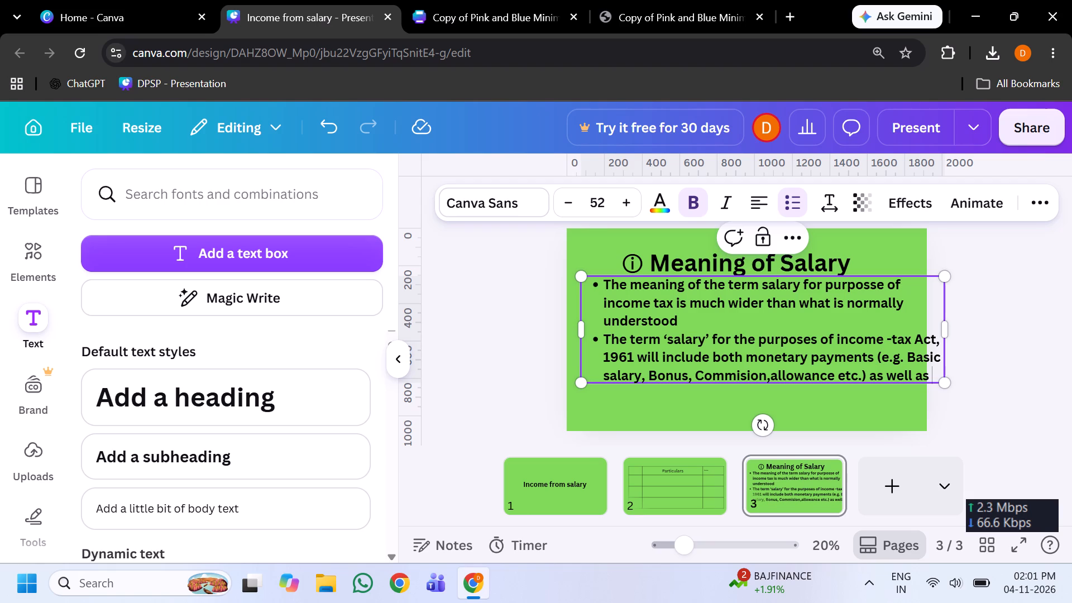
# Continue the second bullet with "non-monetary facilities".
pyautogui.write('non-')
pyautogui.write('mo')
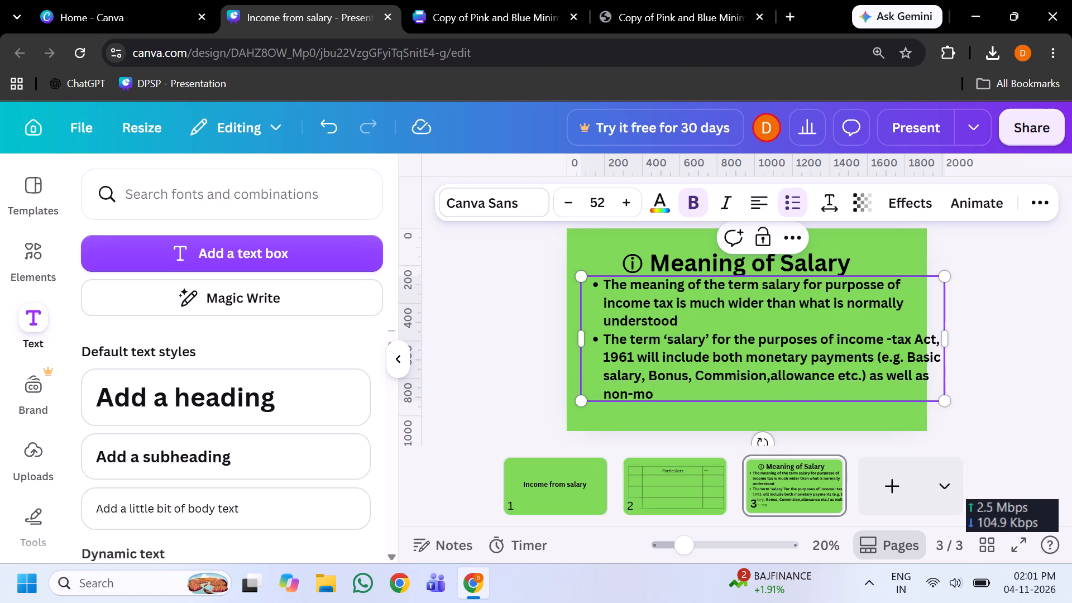
pyautogui.write('netary')
pyautogui.press('space')
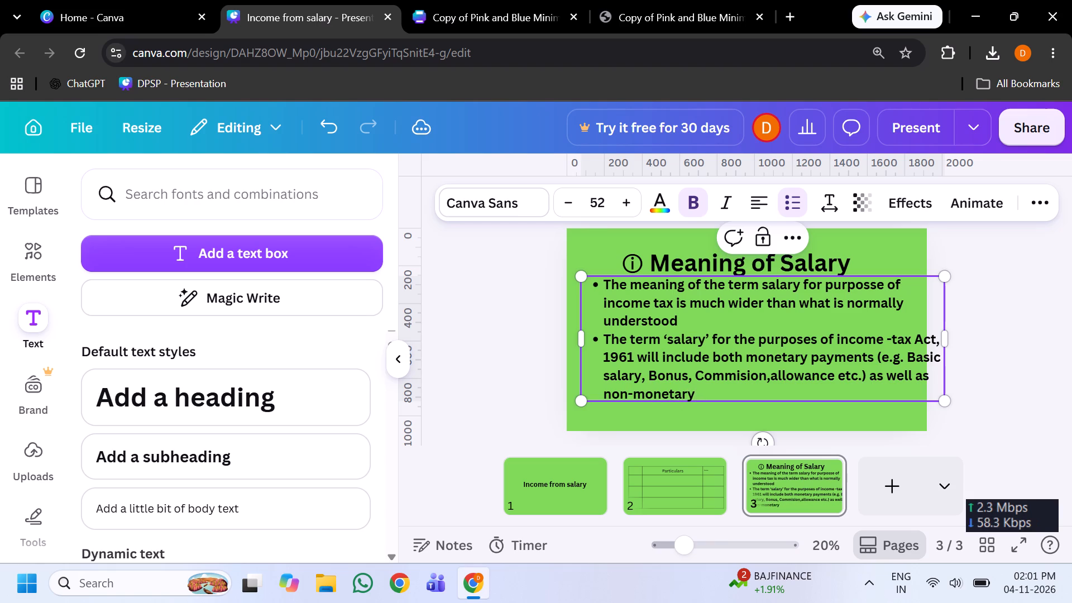
pyautogui.write('facilities')
pyautogui.press('space')
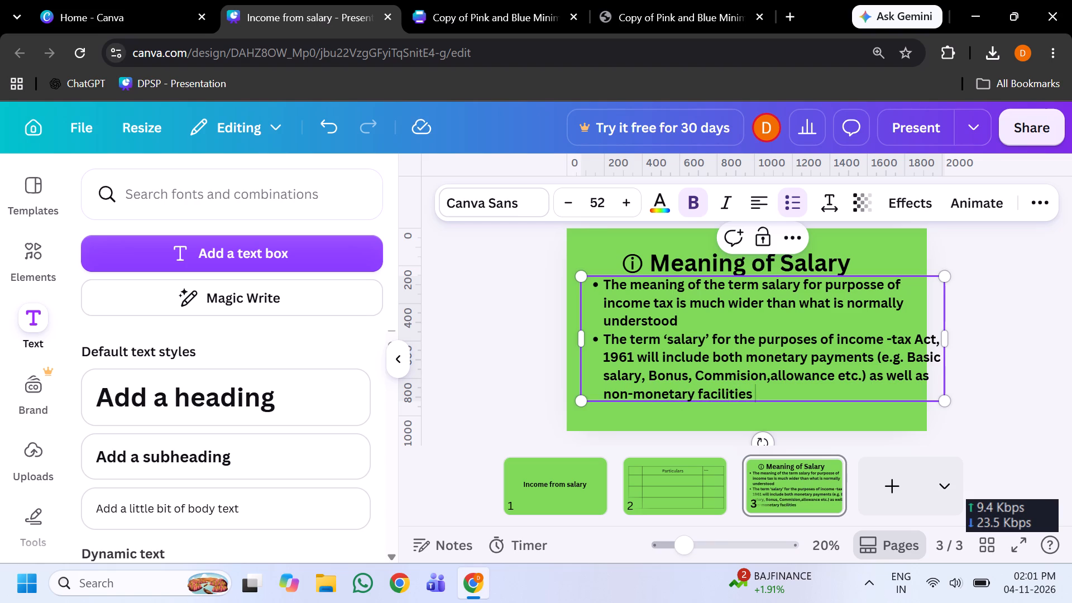
# Open a parenthesis after "facilities" and enter the first non-monetary example, "(e.g. housing accommodation".
pyautogui.hotkey('shift', '(')
pyautogui.press('e')
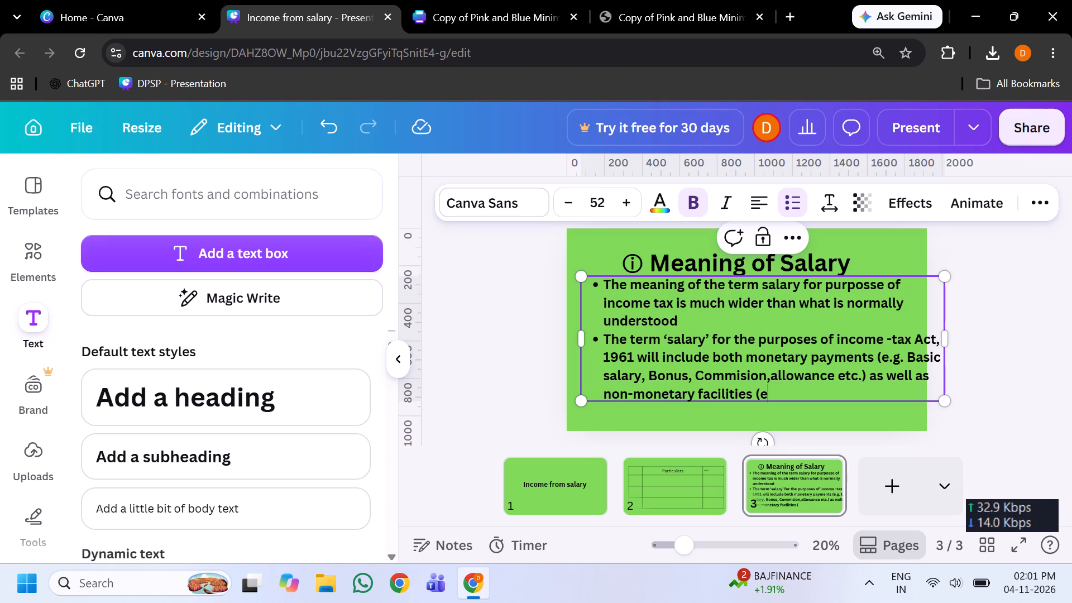
pyautogui.press('.')
pyautogui.write('g.')
pyautogui.write(')')
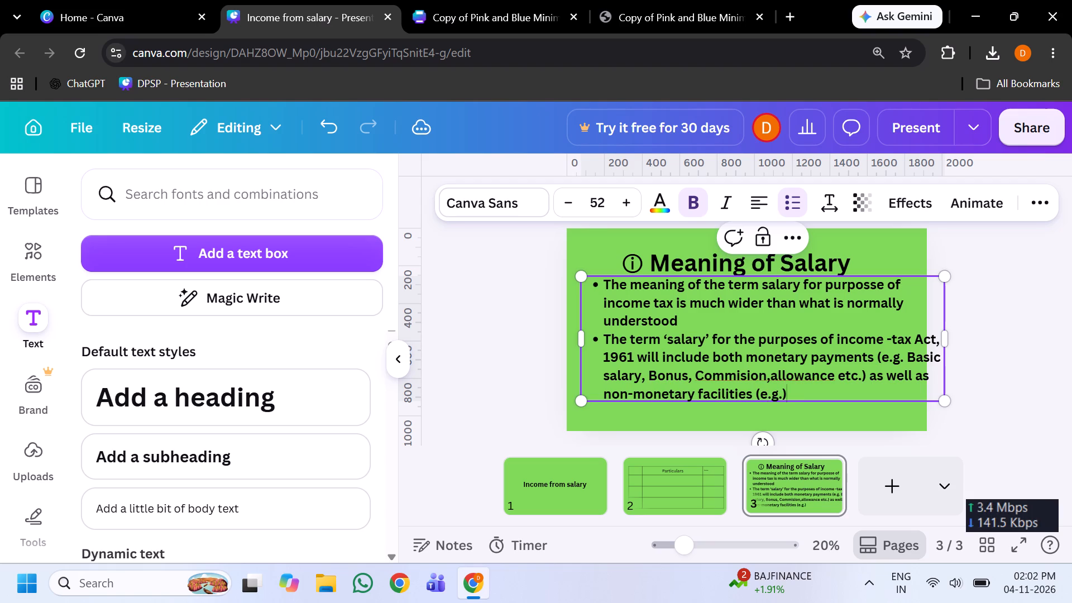
pyautogui.press('space')
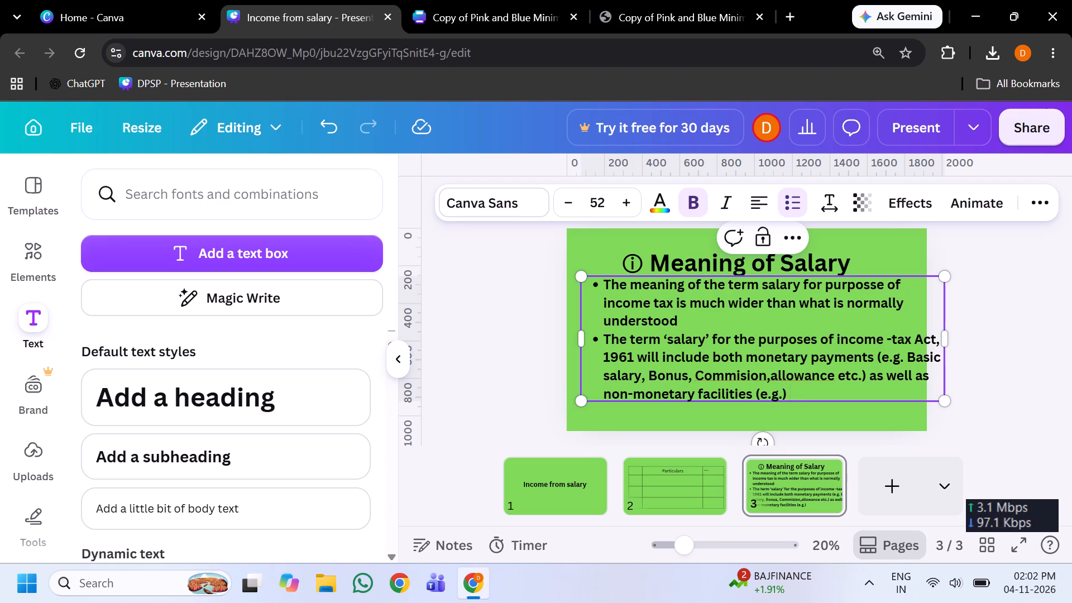
pyautogui.press('BackSpace')
pyautogui.press('BackSpace')
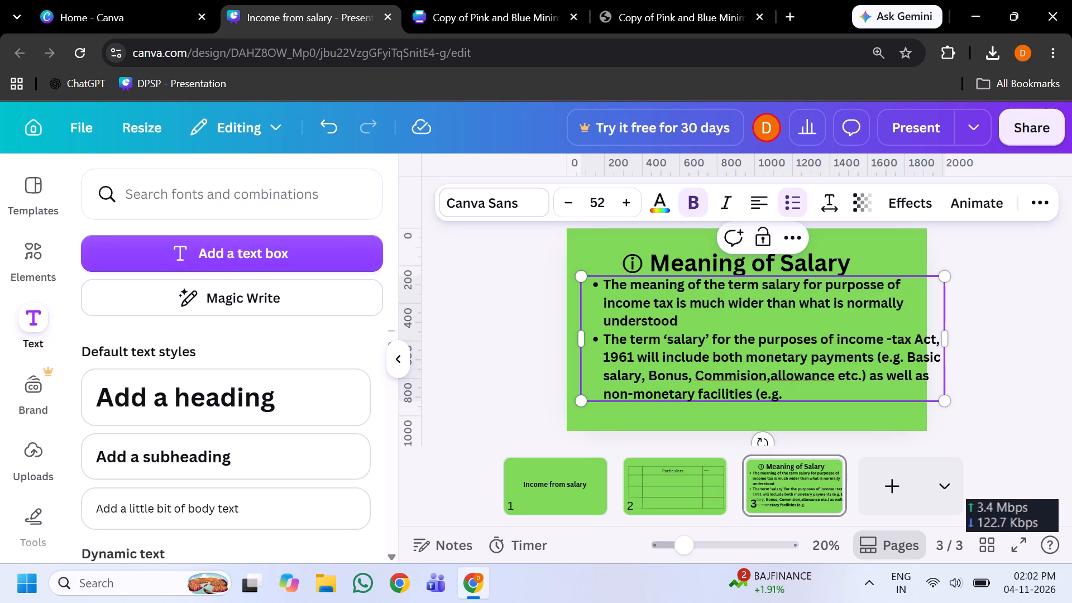
pyautogui.press('space')
pyautogui.write('housing')
pyautogui.press('space')
pyautogui.write('accom')
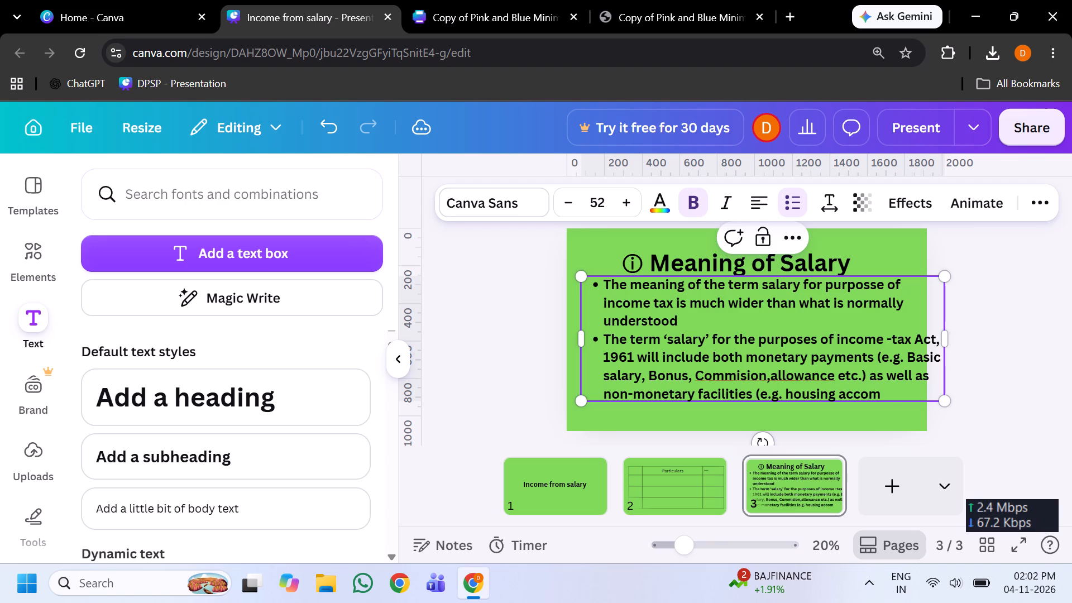
pyautogui.write('modation')
pyautogui.press('space')
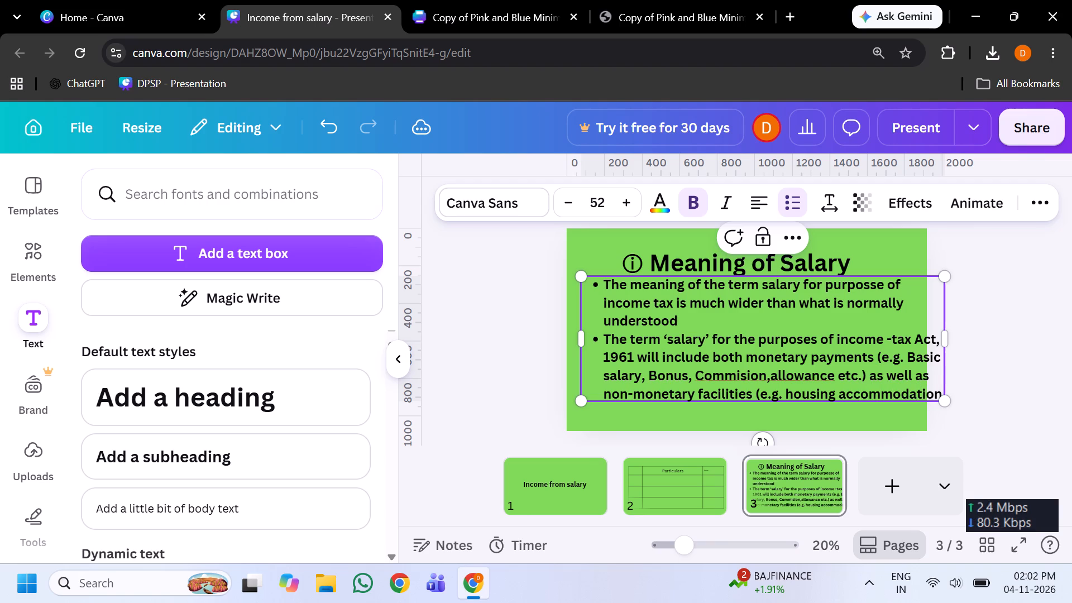
pyautogui.press('BackSpace')
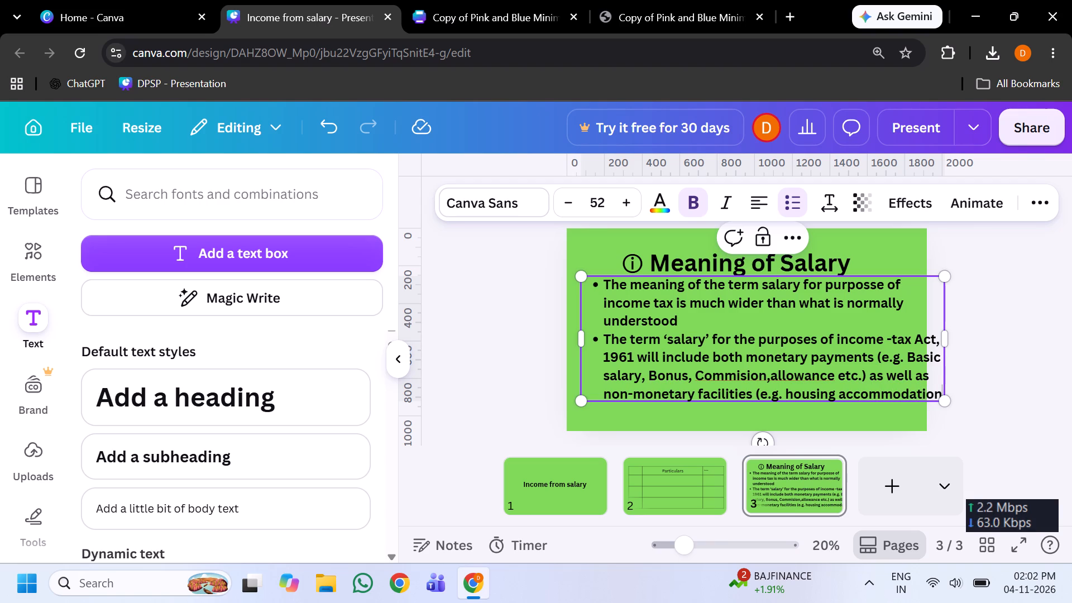
# Add ", medical facility" as the second non-monetary example in the second bullet.
pyautogui.write(', medical')
pyautogui.press('space')
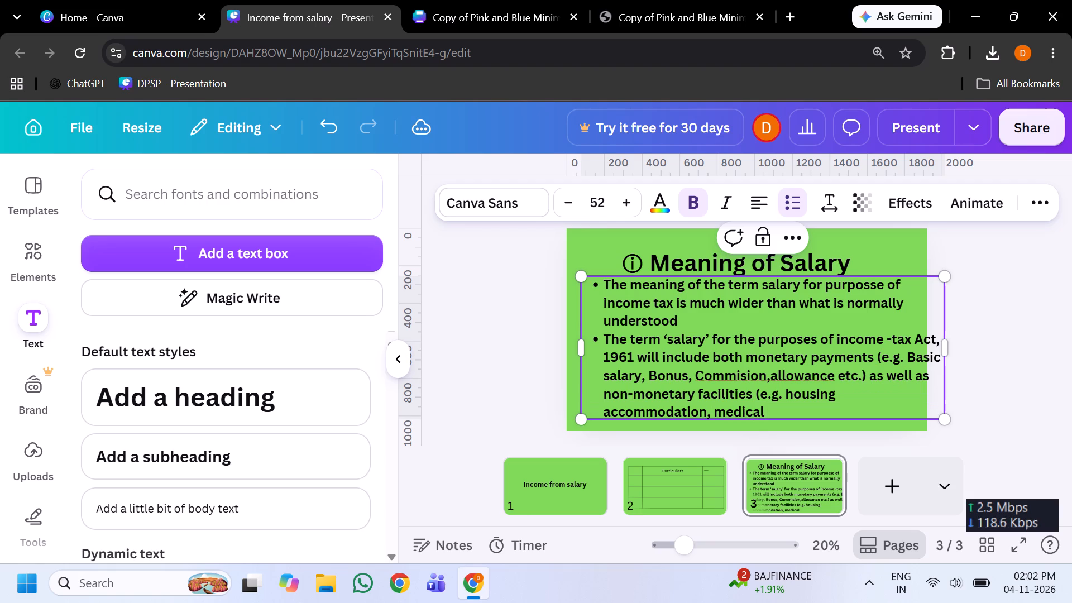
pyautogui.write('fac')
pyautogui.write('ility')
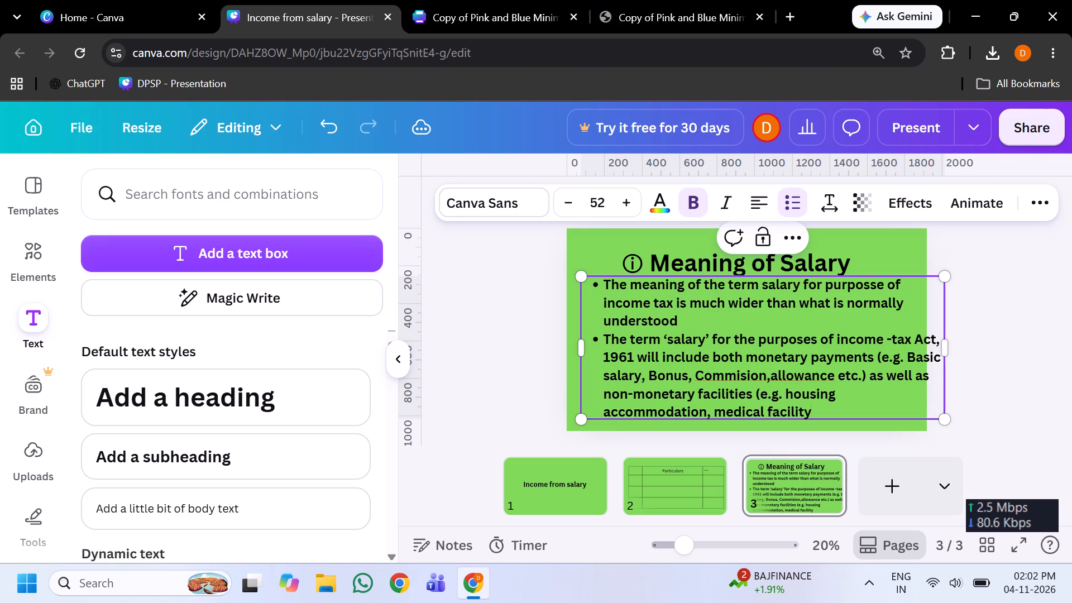
# Finish the second bullet with the last non-monetary example and the closing parenthesis, ",interest free loans etc.)".
pyautogui.press(',')
pyautogui.write('intre')
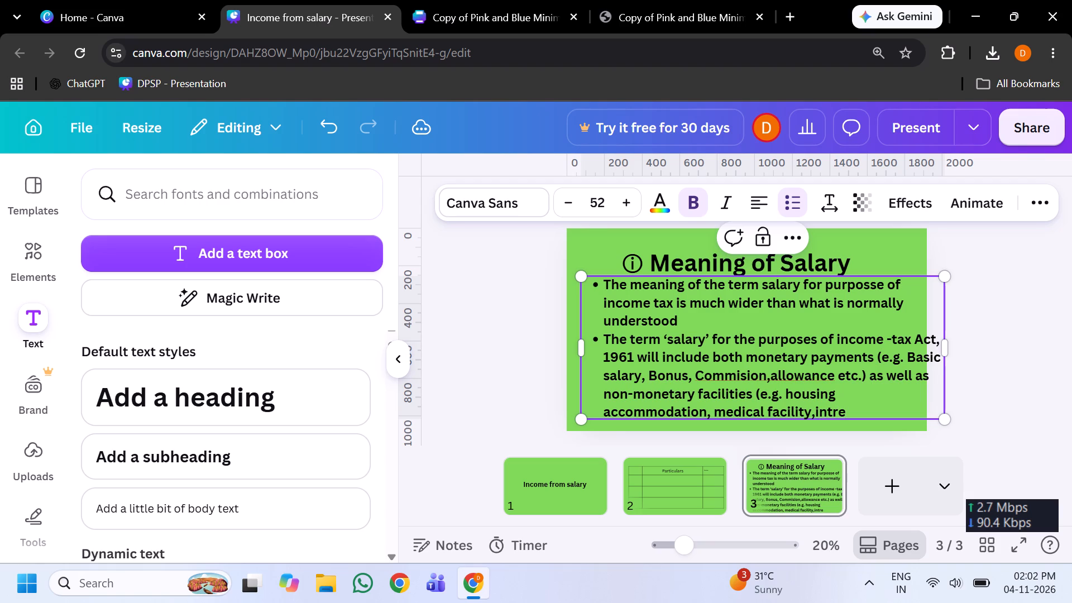
pyautogui.press('BackSpace')
pyautogui.press('BackSpace')
pyautogui.write('erest')
pyautogui.press('space')
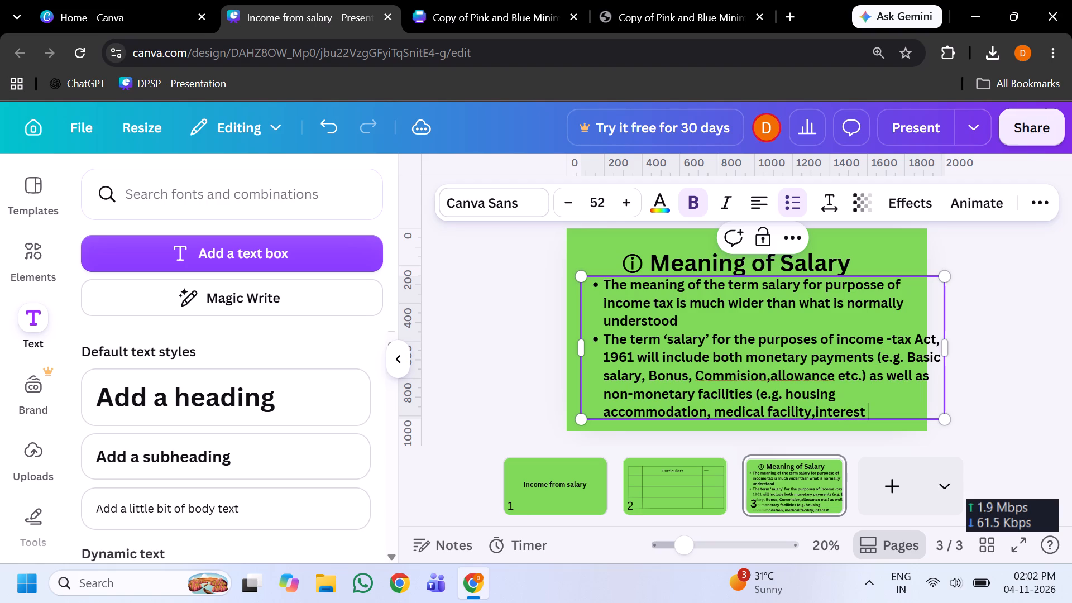
pyautogui.write('free loans')
pyautogui.press('space')
pyautogui.write('etc')
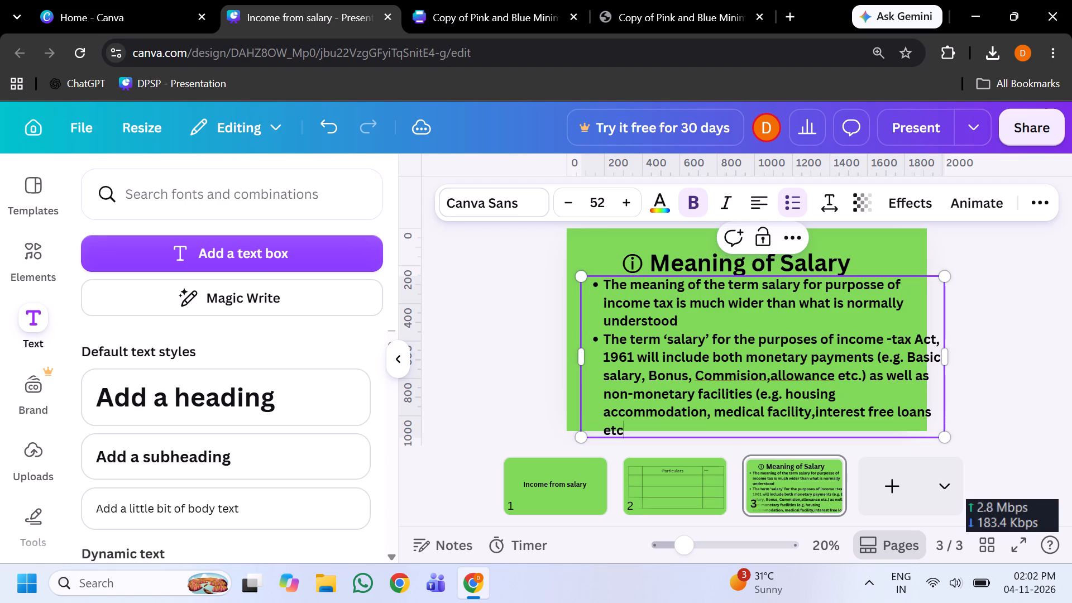
pyautogui.press('.')
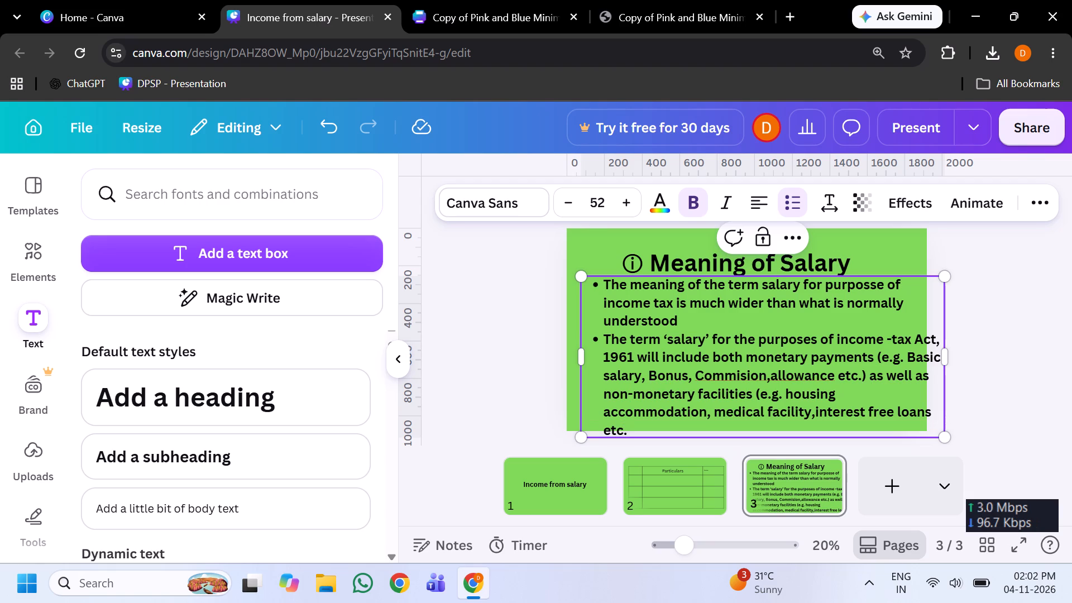
pyautogui.hotkey('shift', ')')
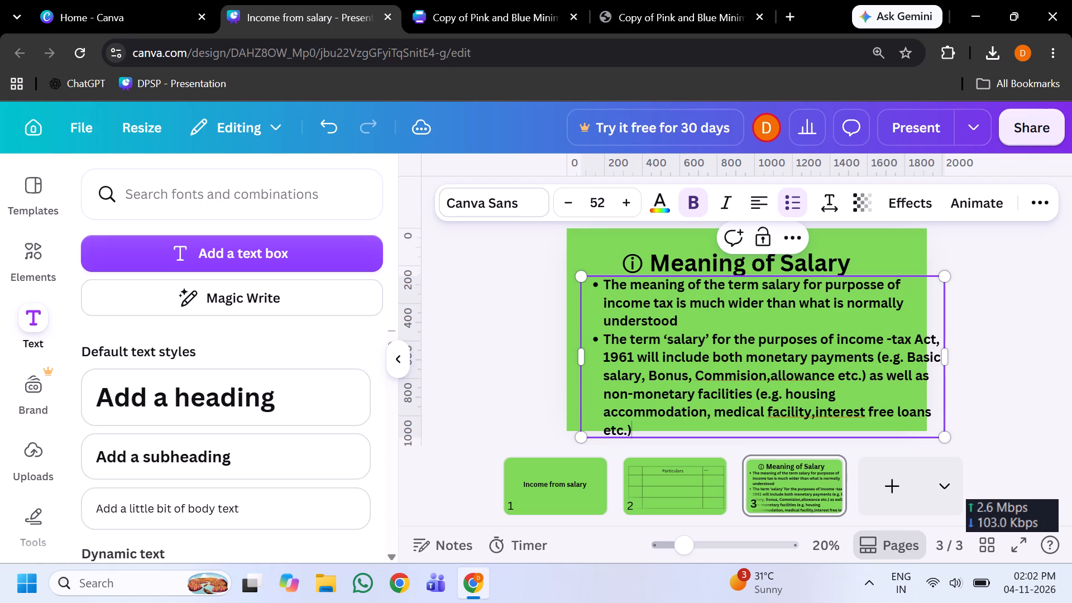
# Scale the bulleted text box down to font size 46.6 so it fits inside the green page.
pyautogui.moveTo(942, 433); pyautogui.dragTo(932, 431)
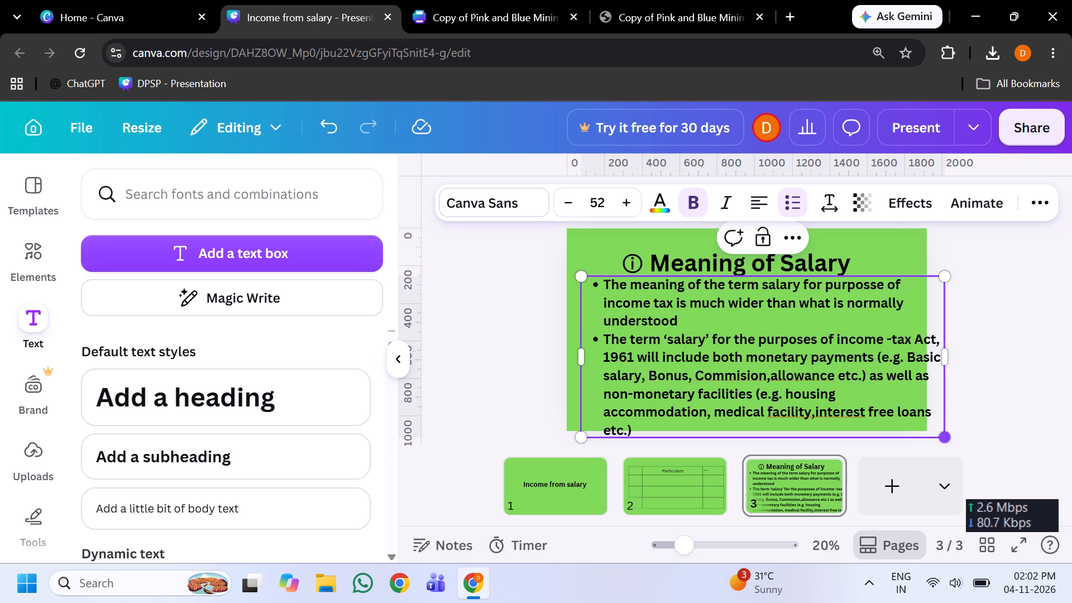
pyautogui.moveTo(932, 431); pyautogui.dragTo(879, 408)
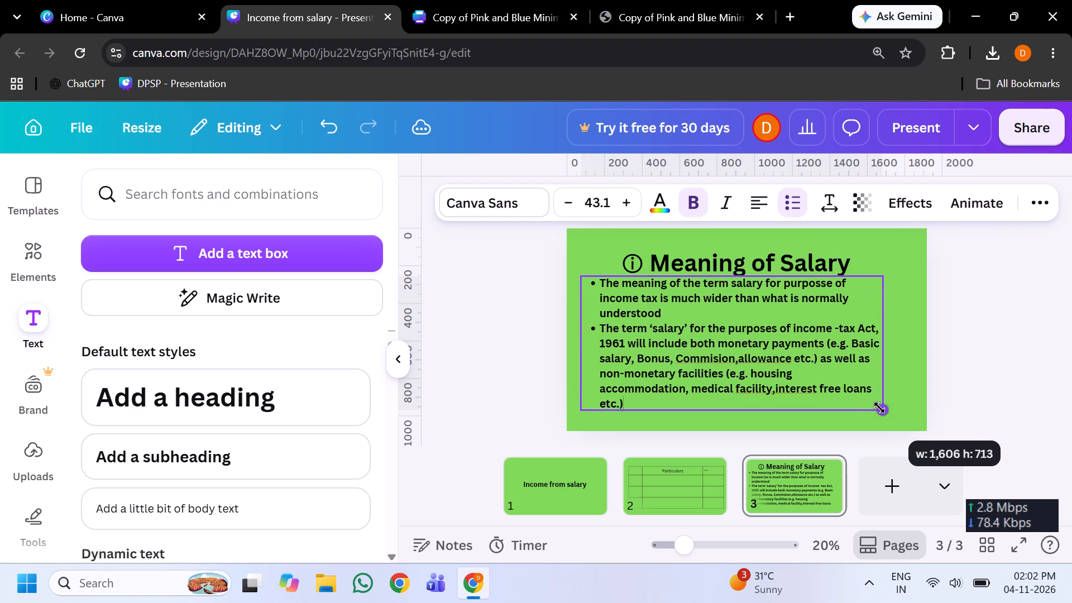
pyautogui.moveTo(879, 408); pyautogui.dragTo(897, 424)
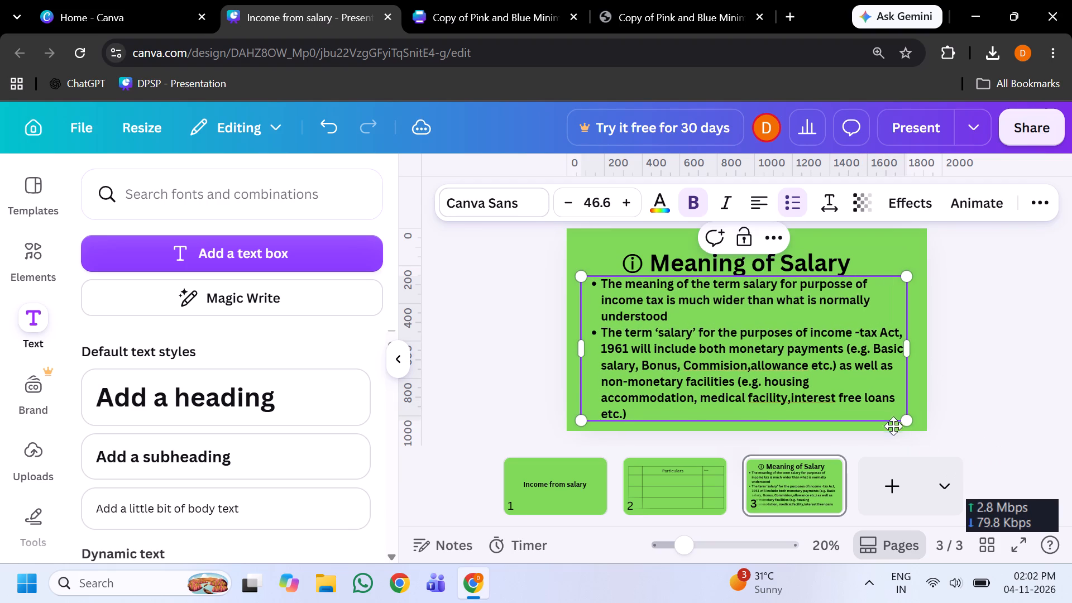
pyautogui.click(985, 414)
# Delete page 2 with the "Particulars" table.
pyautogui.click(670, 474)
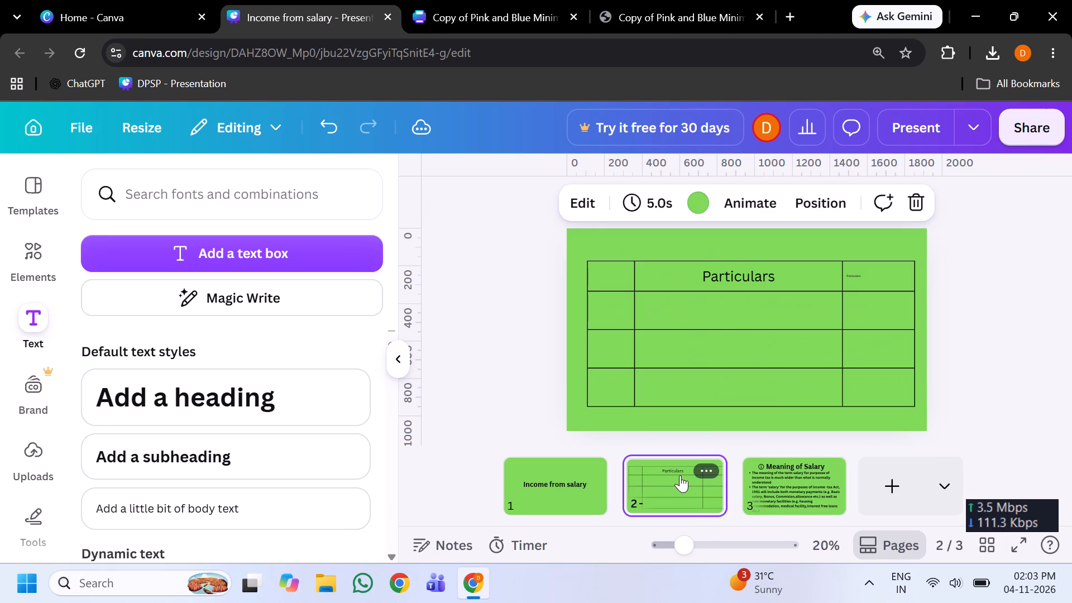
pyautogui.rightClick(681, 475)
pyautogui.click(759, 333)
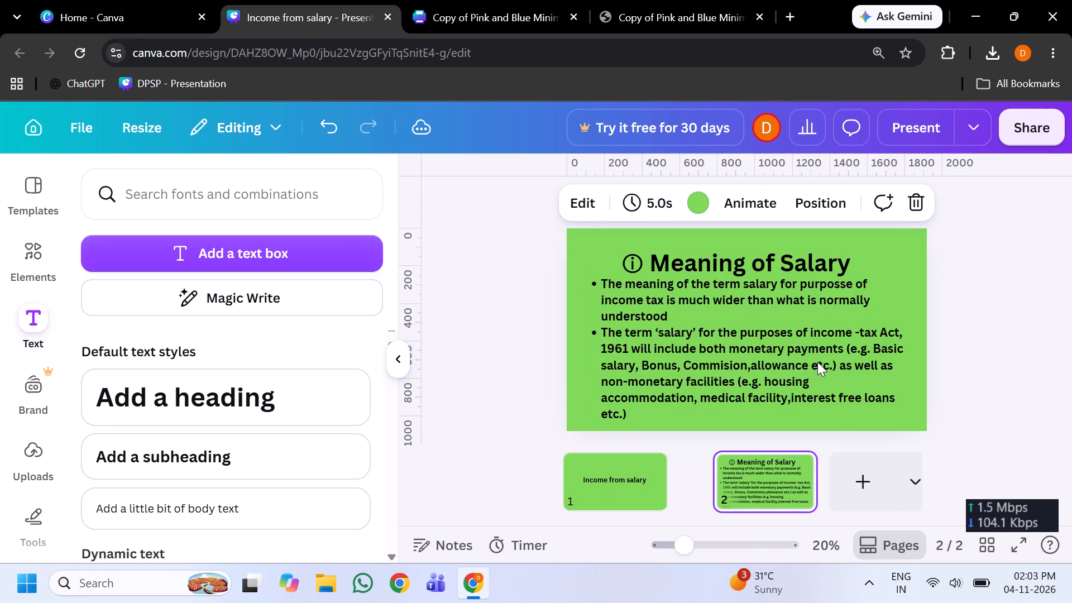
# Add a new blank page after the "Meaning of Salary" page.
pyautogui.click(822, 487)
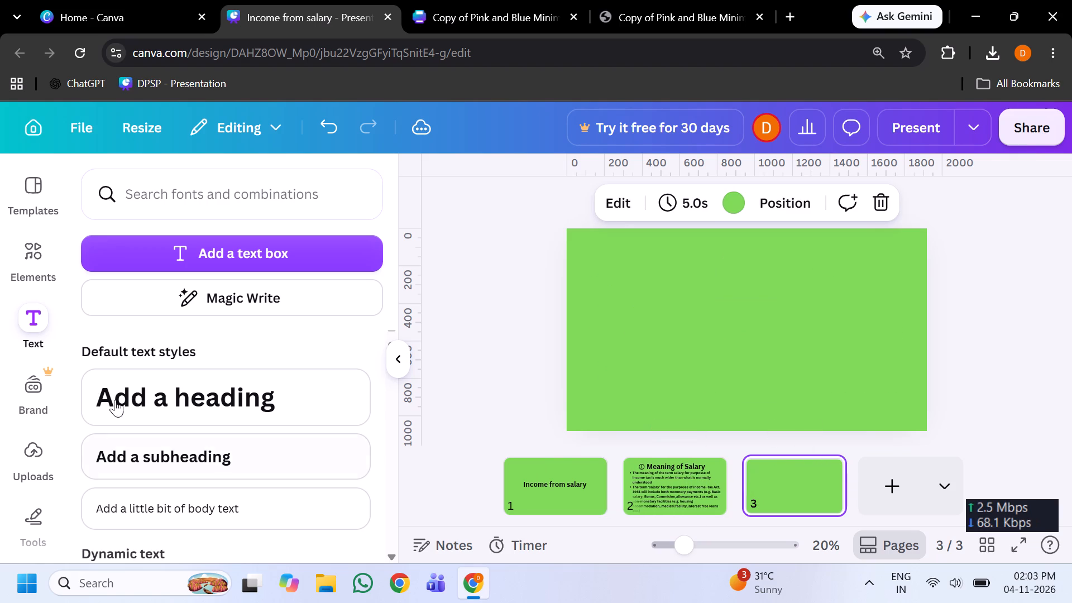
# Insert a heading text box on the new page and position it near the top centre.
pyautogui.moveTo(133, 407); pyautogui.dragTo(691, 279)
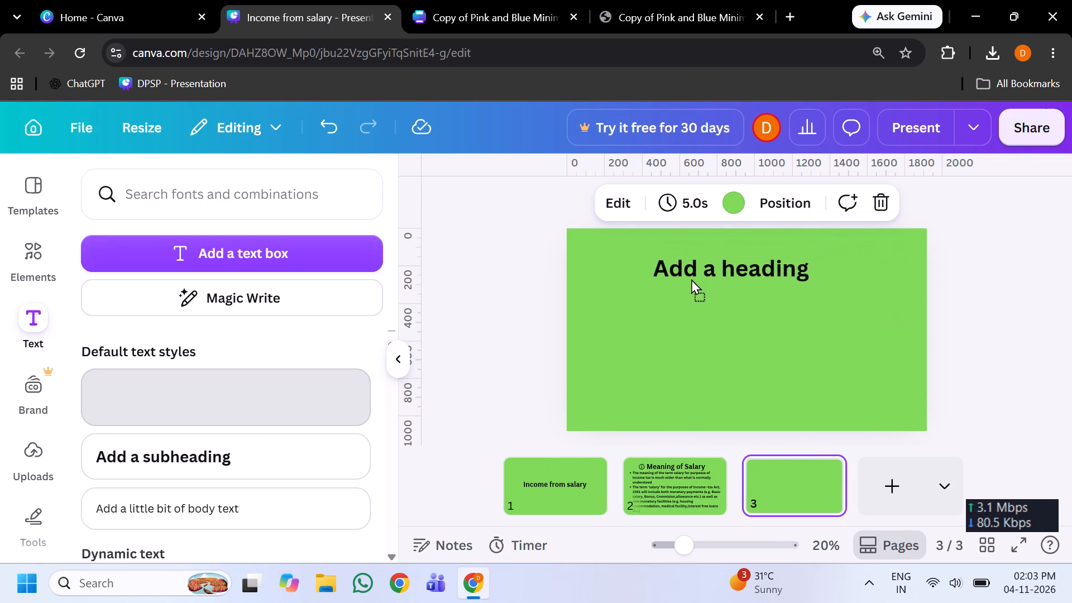
pyautogui.moveTo(691, 279); pyautogui.dragTo(695, 272)
pyautogui.moveTo(715, 257); pyautogui.dragTo(712, 275)
pyautogui.moveTo(868, 279); pyautogui.dragTo(859, 301)
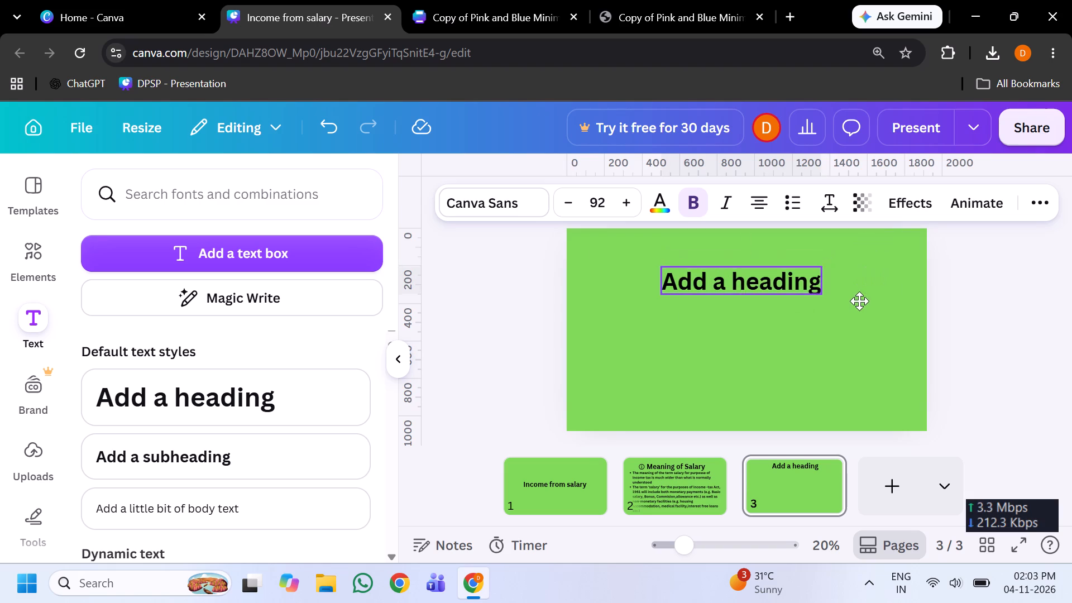
pyautogui.moveTo(859, 301); pyautogui.dragTo(853, 285)
# Replace the heading's placeholder text with "Meaning of Wages".
pyautogui.doubleClick(798, 269)
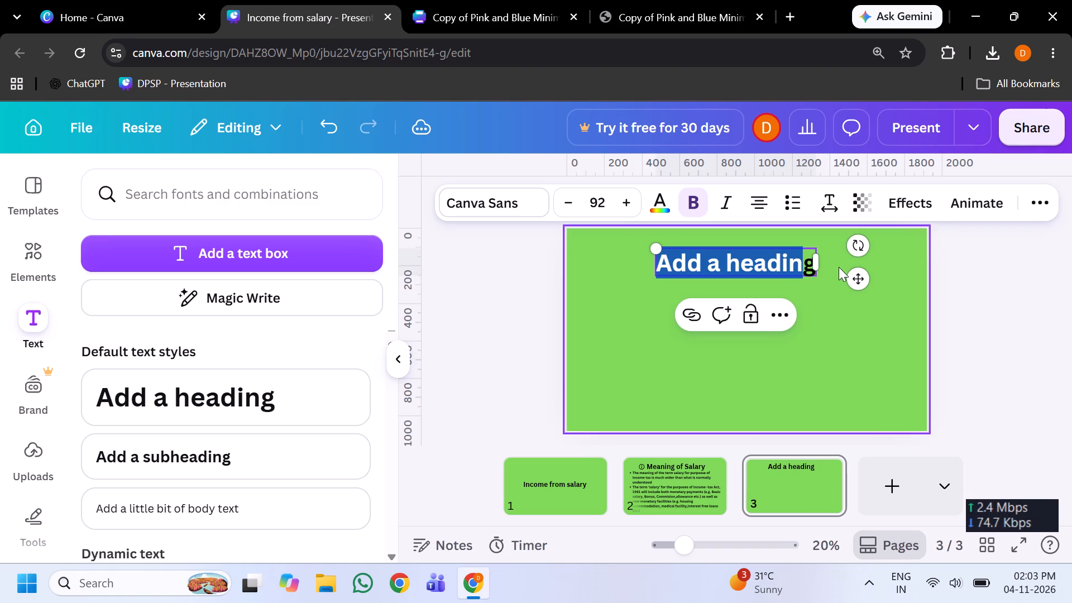
pyautogui.click(827, 270)
pyautogui.hotkey('ctrl', 'a')
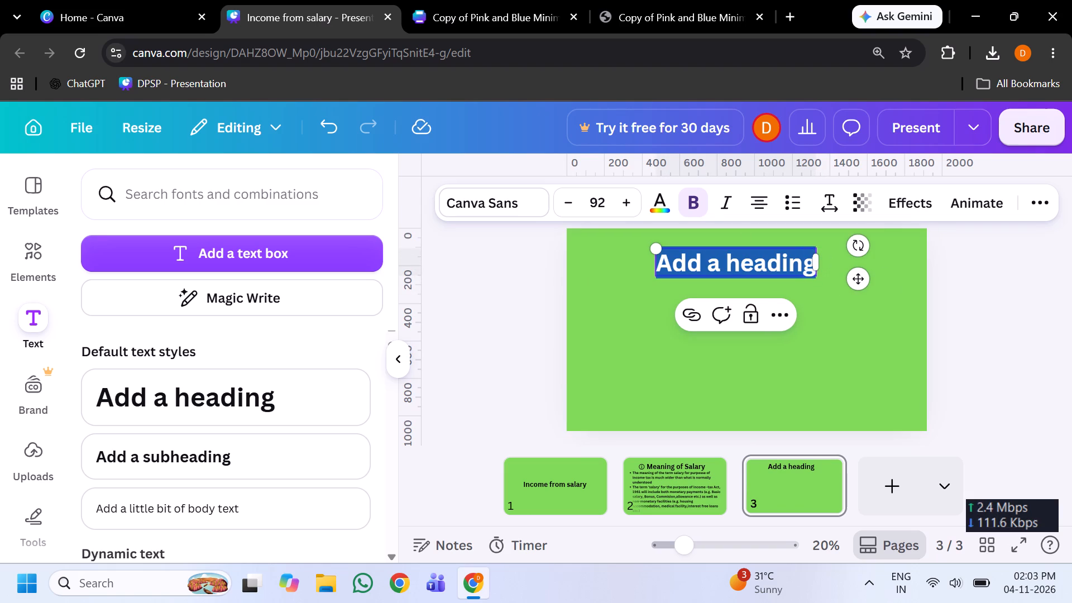
pyautogui.press('BackSpace')
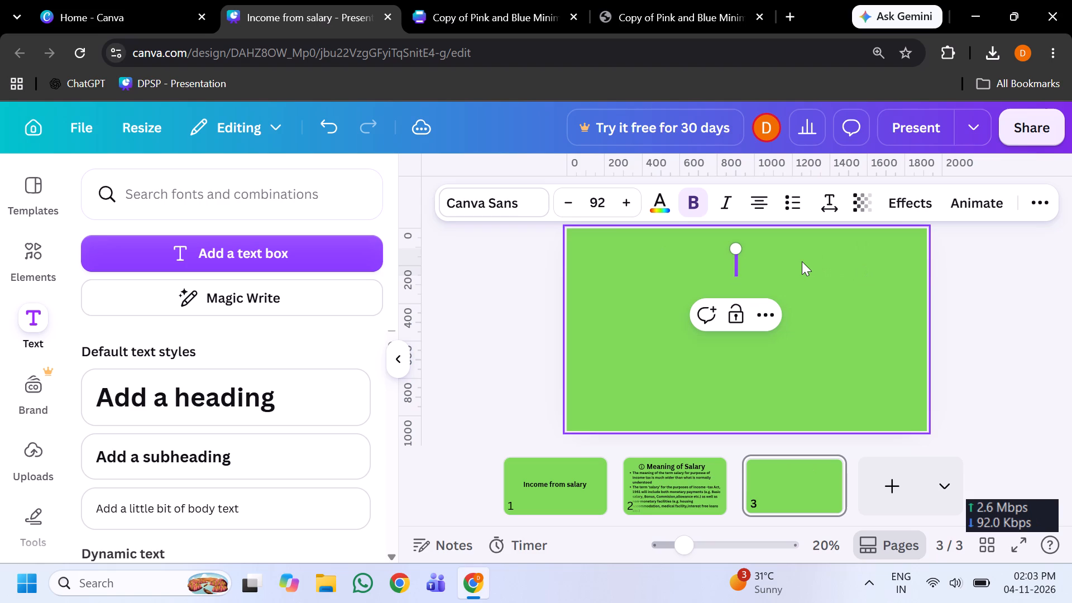
pyautogui.write('Mea')
pyautogui.write('ning of')
pyautogui.press('space')
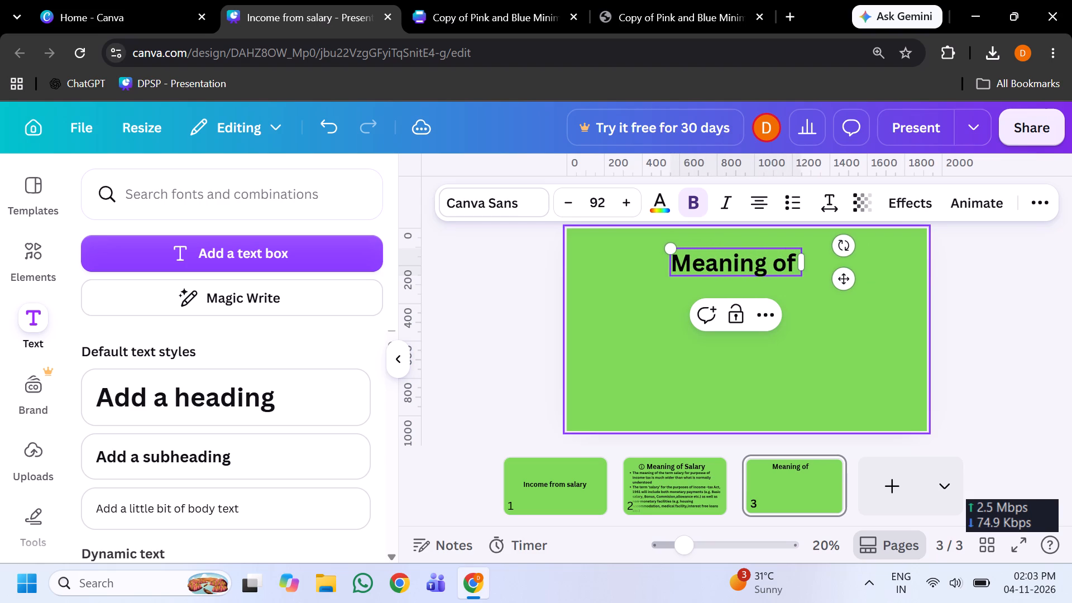
pyautogui.write('Wah')
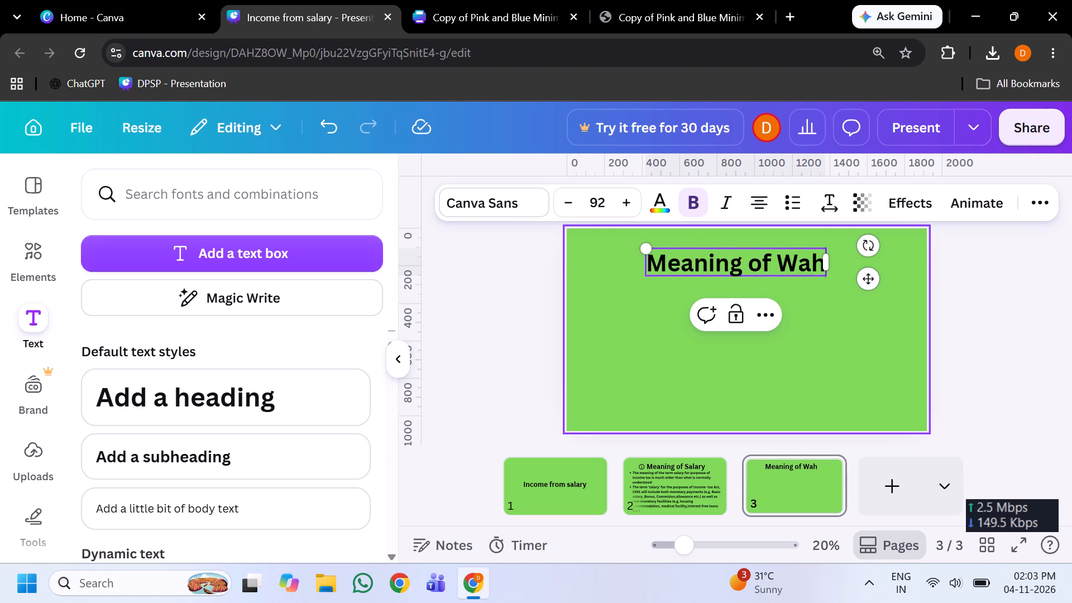
pyautogui.press('BackSpace')
pyautogui.write('ges')
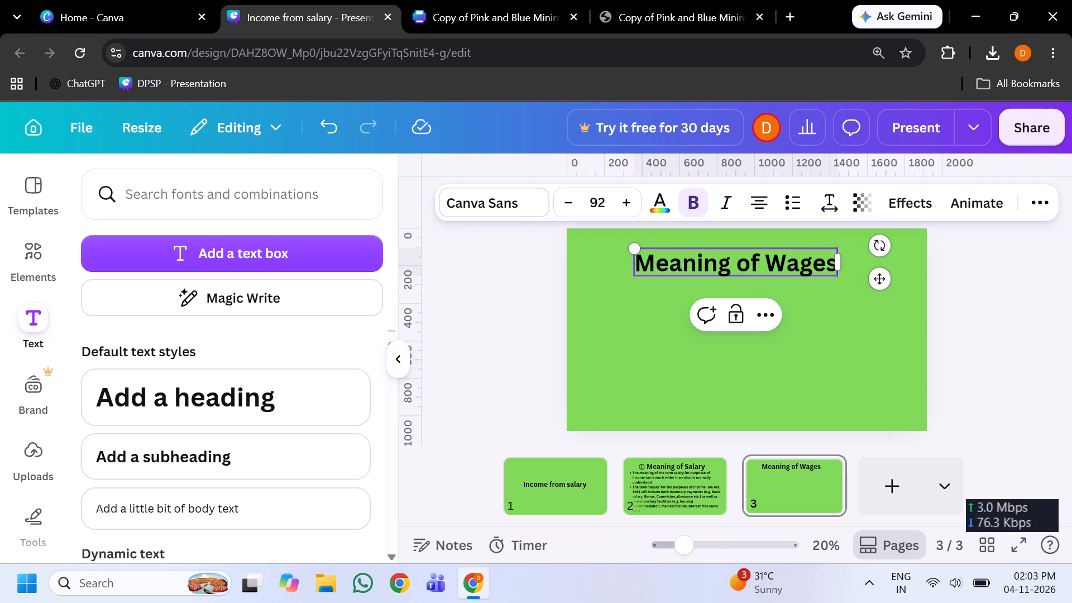
# Add a subheading text box below the "Meaning of Wages" heading, clear its placeholder text and make it a bulleted list.
pyautogui.moveTo(258, 450); pyautogui.dragTo(721, 303)
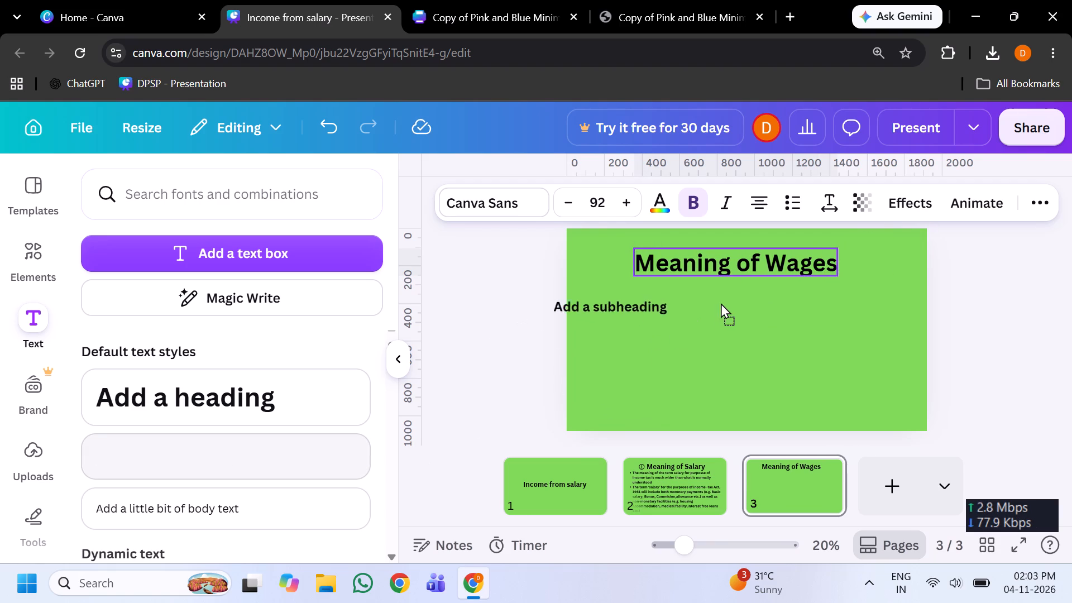
pyautogui.moveTo(721, 303); pyautogui.dragTo(802, 299)
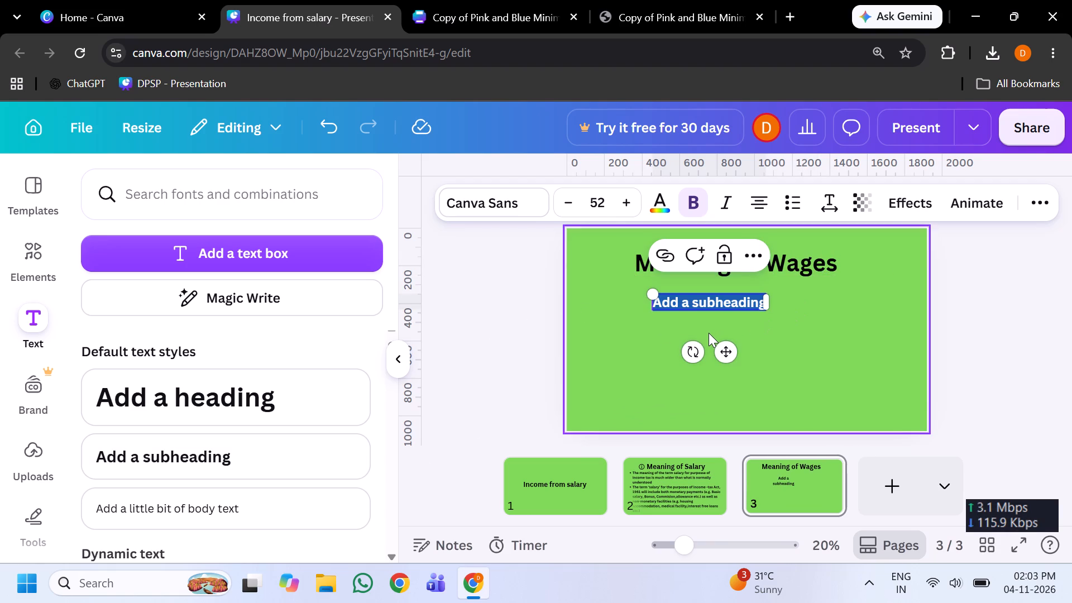
pyautogui.press('BackSpace')
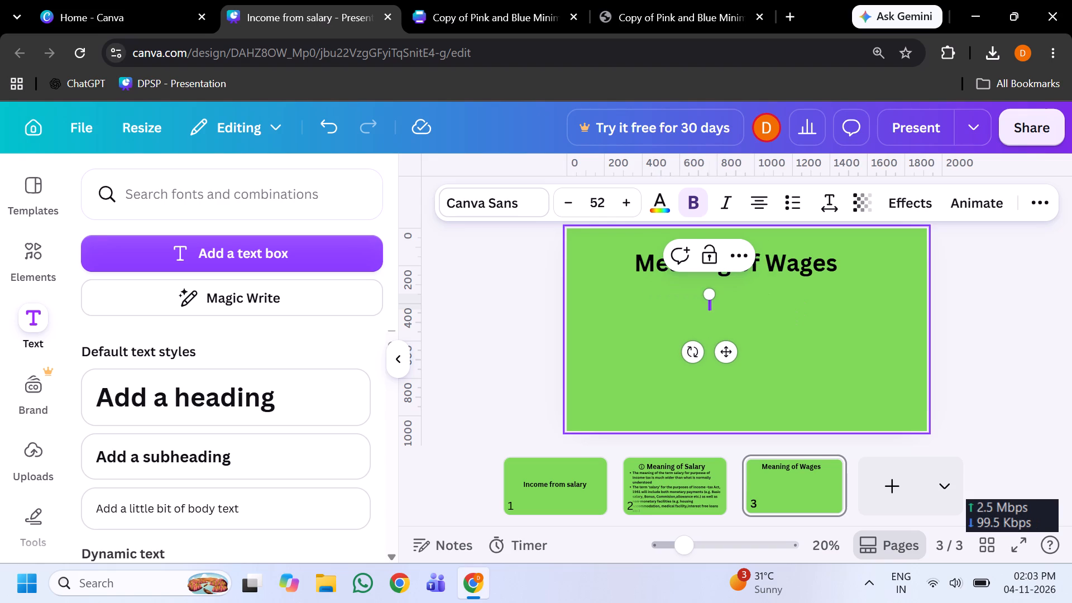
pyautogui.click(782, 207)
# Enter the opening of the first bullet, "In common parlance the term".
pyautogui.write('In commom')
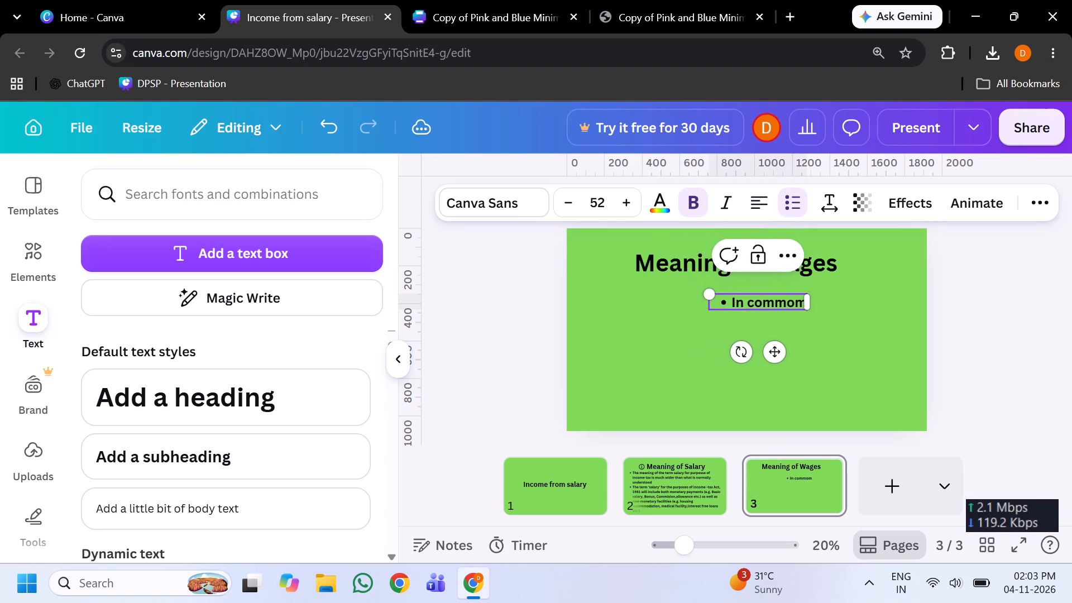
pyautogui.press('BackSpace')
pyautogui.write('n')
pyautogui.press('space')
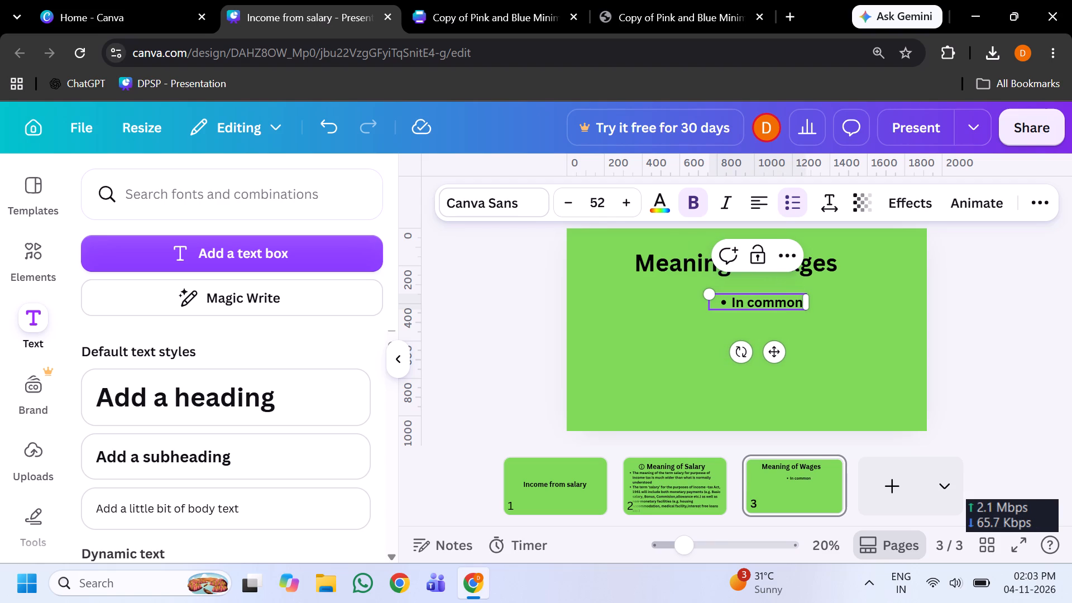
pyautogui.write('parlance')
pyautogui.press('space')
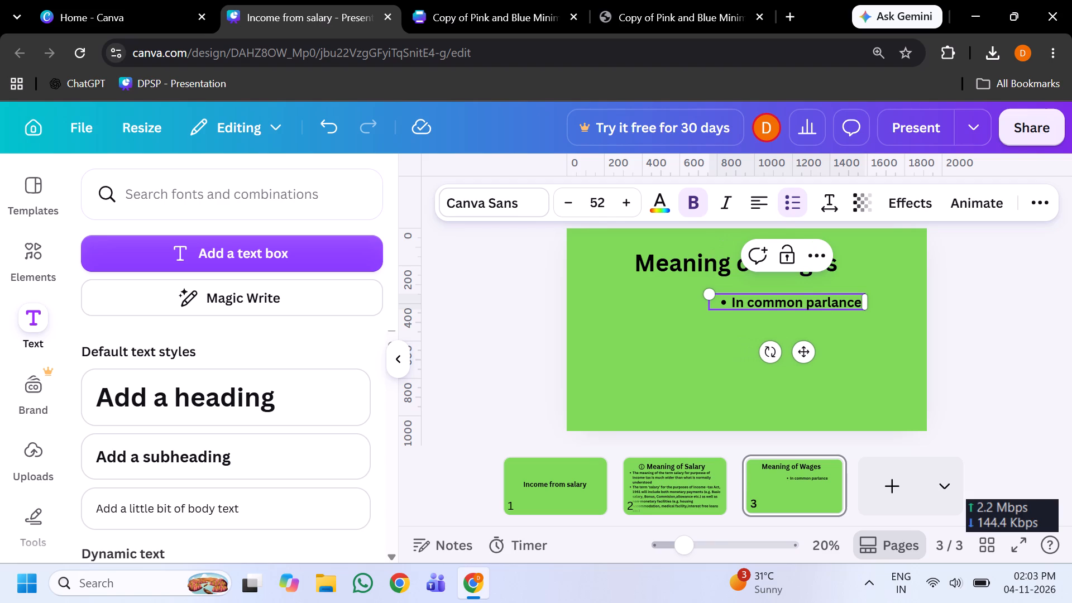
pyautogui.write('the')
pyautogui.press('space')
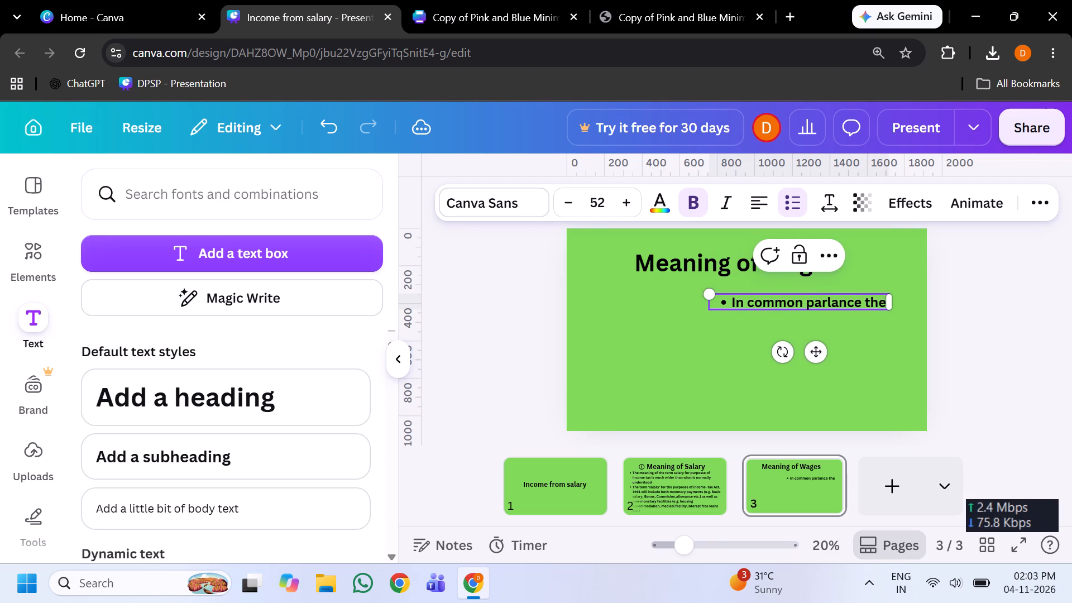
pyautogui.write('term')
pyautogui.press('space')
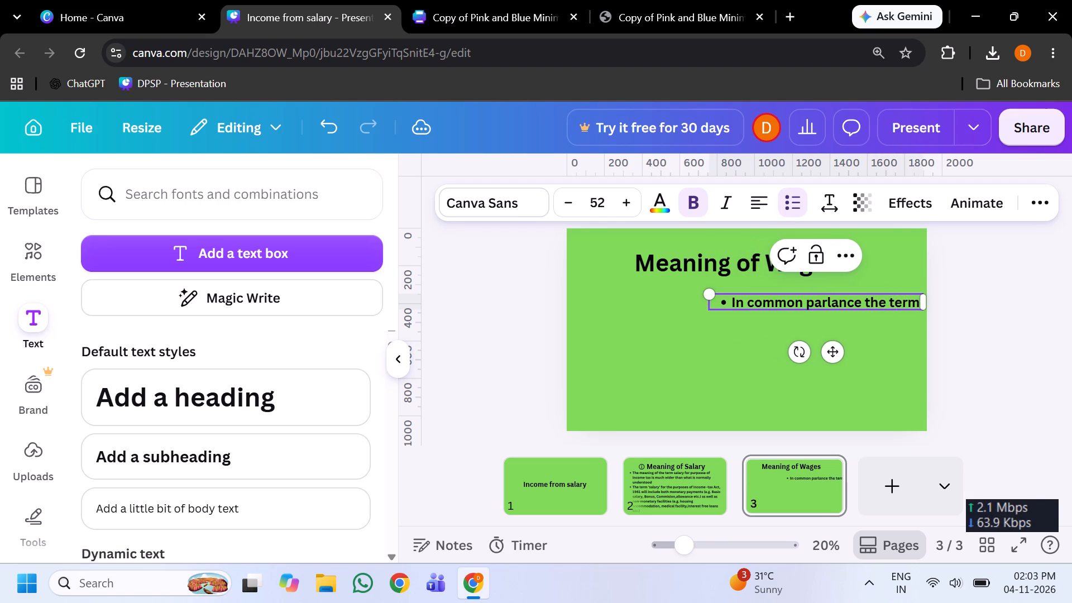
# Continue the first bullet under "Meaning of Wages" with the words "“wages” means fixed regular".
pyautogui.hotkey('shift', '"')
pyautogui.write('wages')
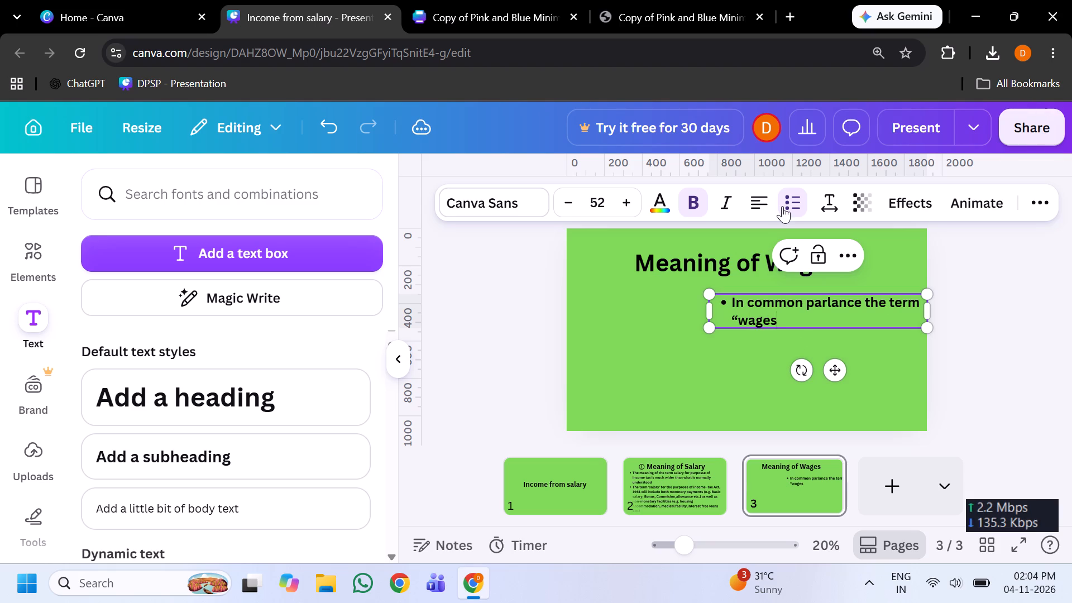
pyautogui.hotkey('shift', '"')
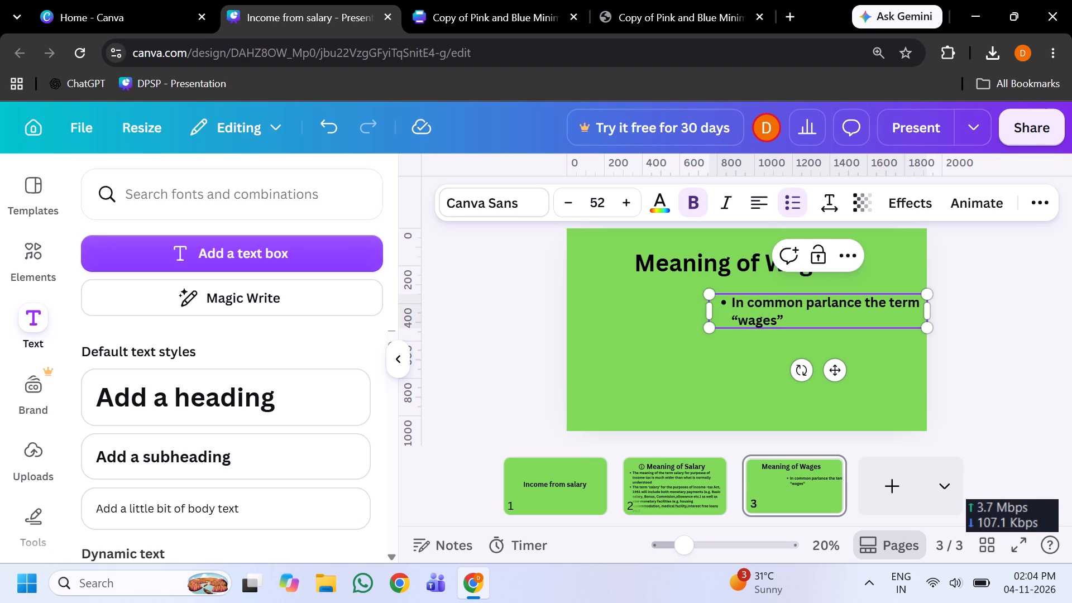
pyautogui.press('space')
pyautogui.write('means')
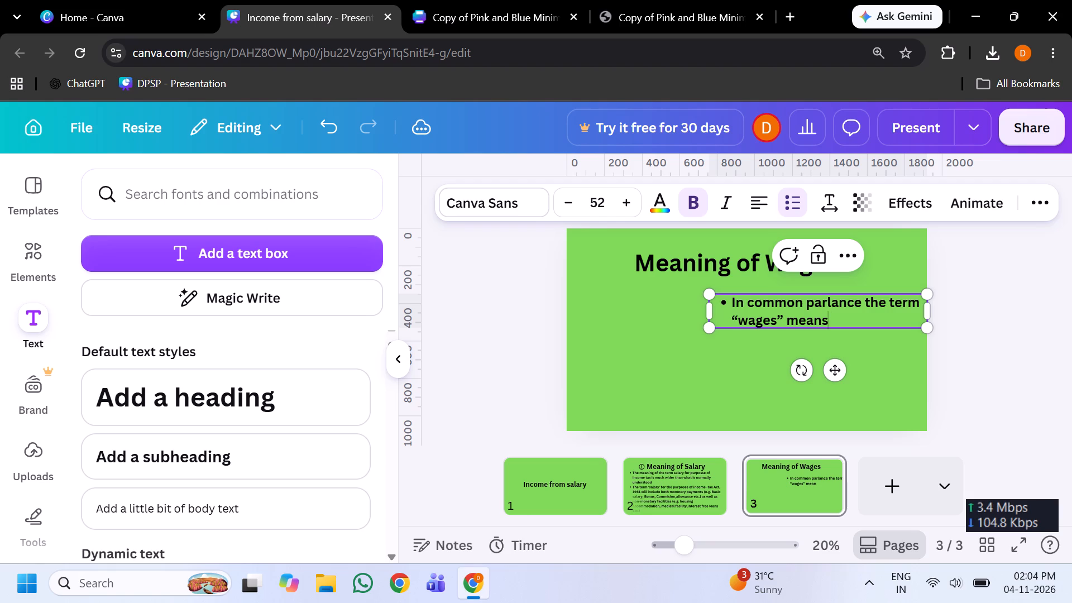
pyautogui.press('space')
pyautogui.write('fixed regular')
pyautogui.press('space')
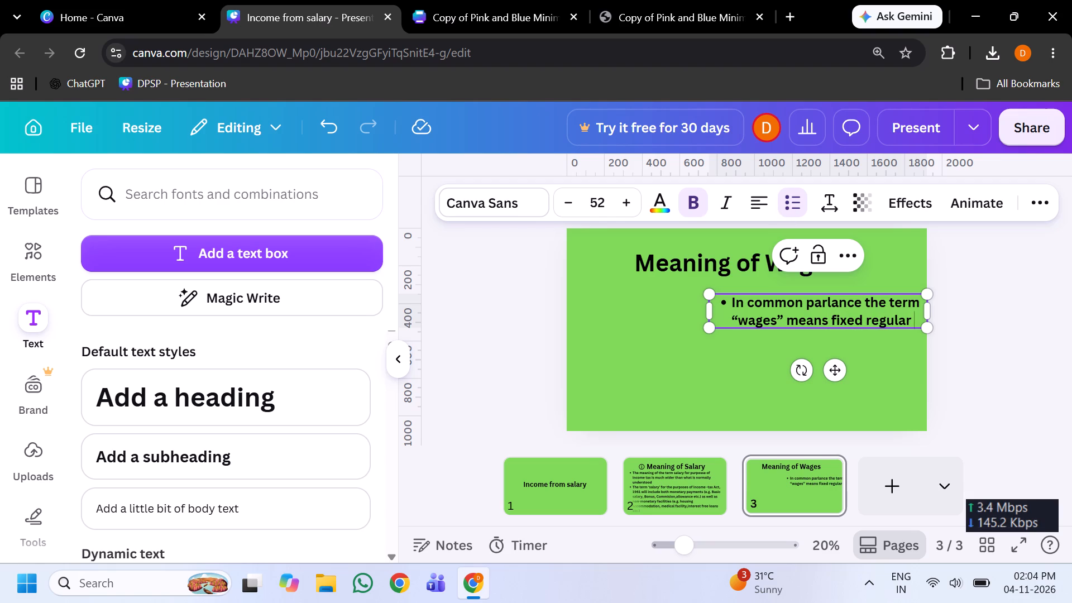
# Continue the bullet with "payment earned for work or service" and leave text editing.
pyautogui.write('payment')
pyautogui.press('space')
pyautogui.press('e')
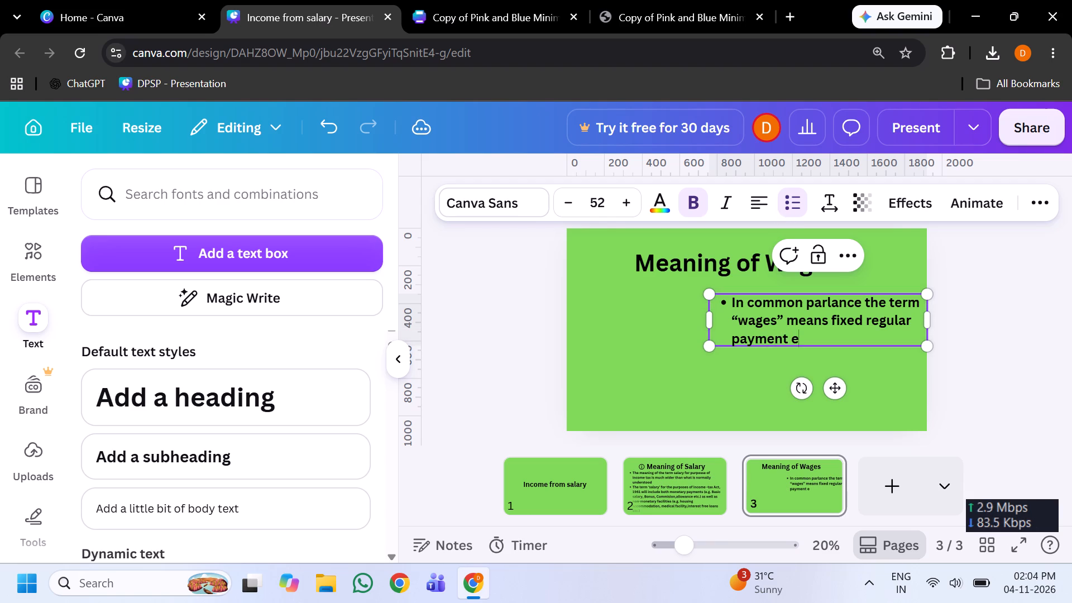
pyautogui.write('arned for')
pyautogui.press('space')
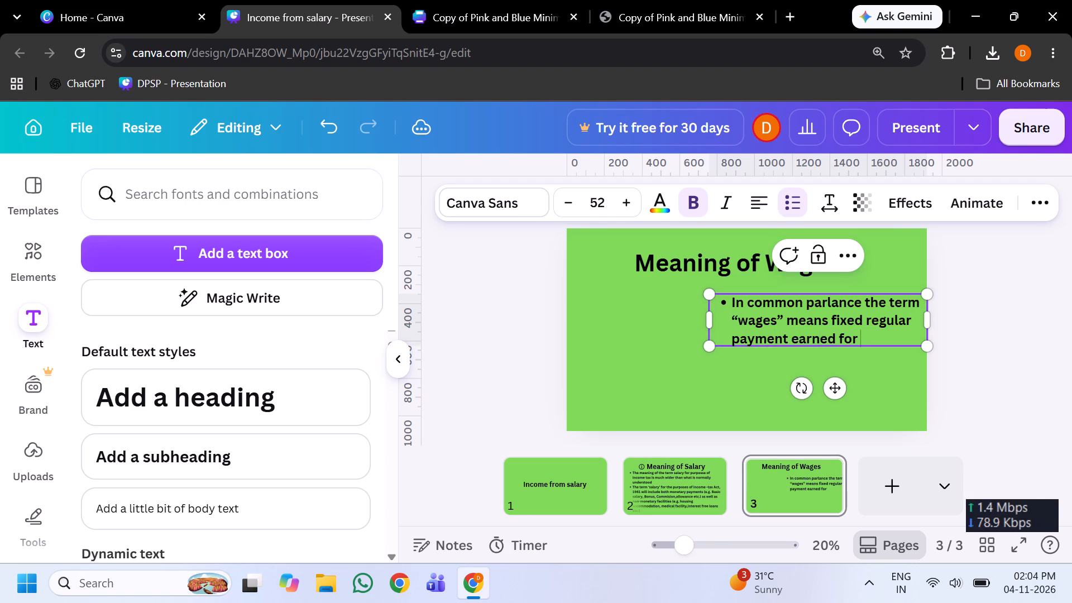
pyautogui.write('work')
pyautogui.press('space')
pyautogui.write('or')
pyautogui.press('space')
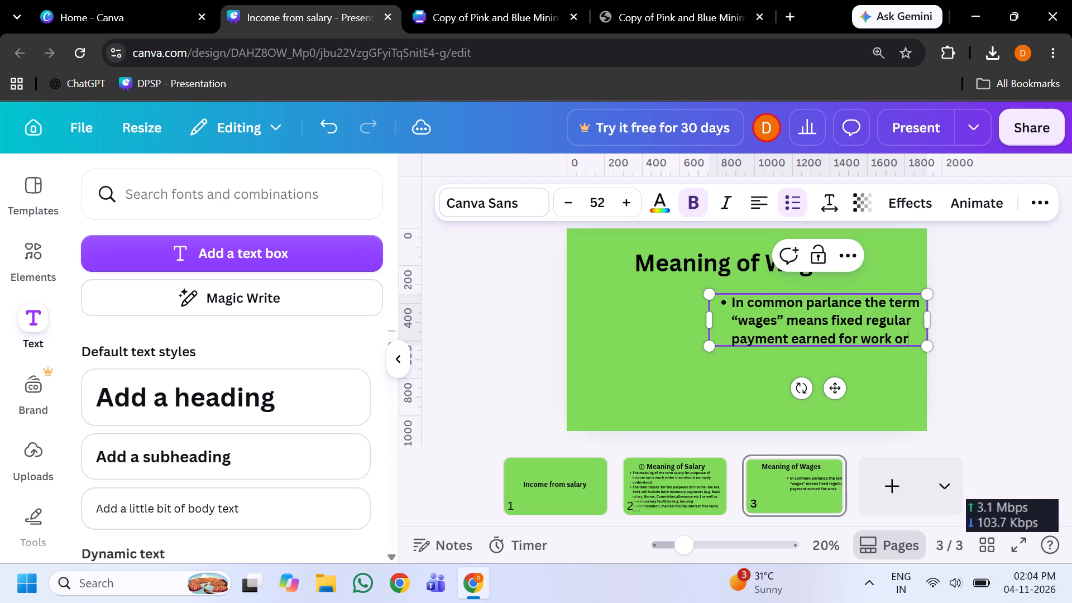
pyautogui.write('service')
pyautogui.press('space')
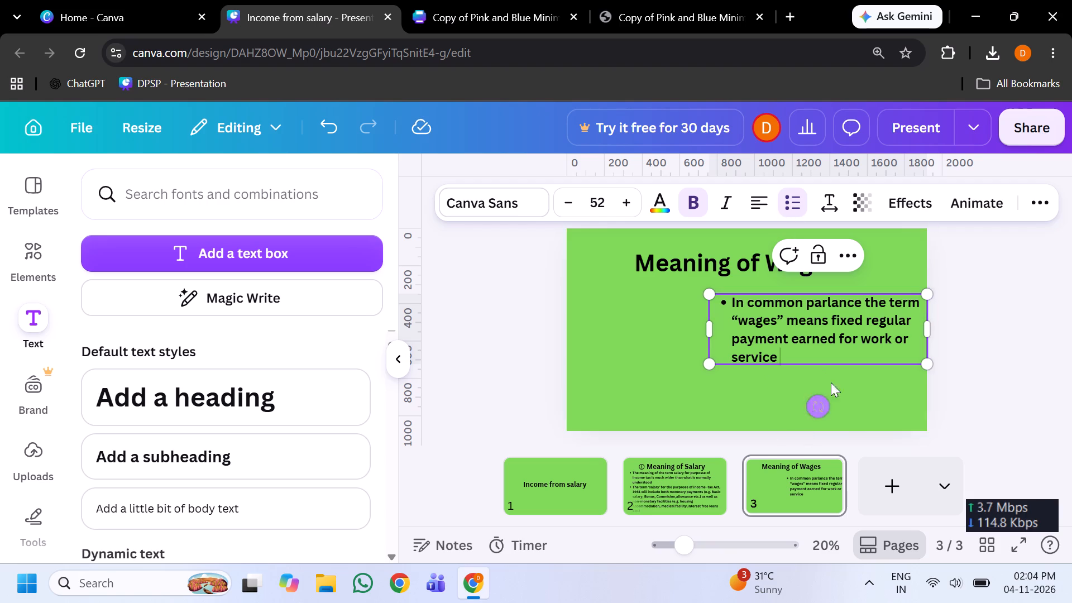
pyautogui.click(880, 394)
# Move the bullet text box to just below the heading near the page's left edge and widen it to nearly the full page width.
pyautogui.moveTo(856, 330); pyautogui.dragTo(720, 305)
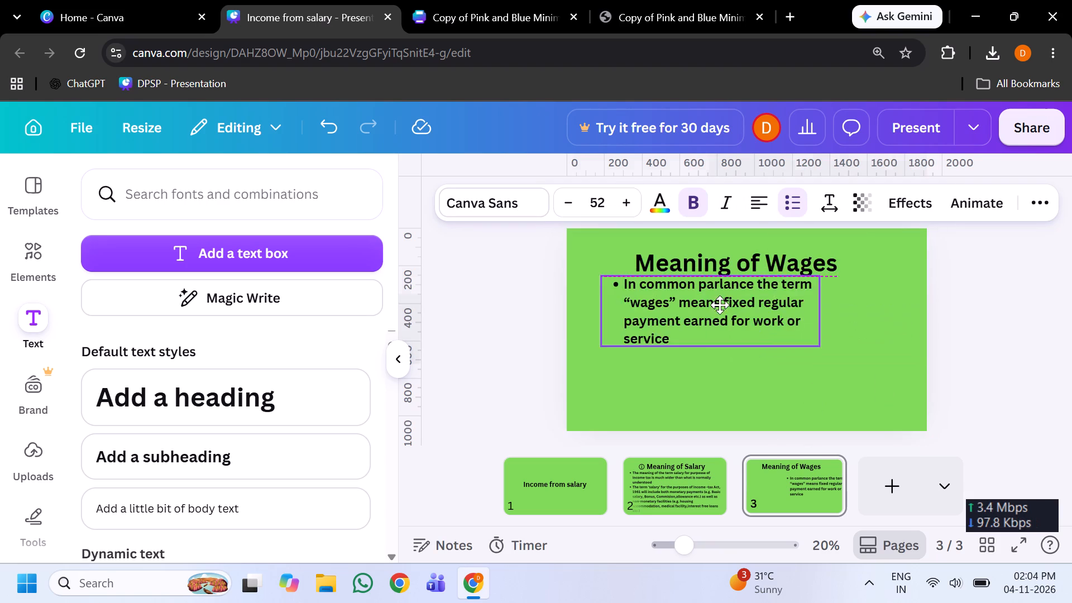
pyautogui.moveTo(720, 305); pyautogui.dragTo(732, 318)
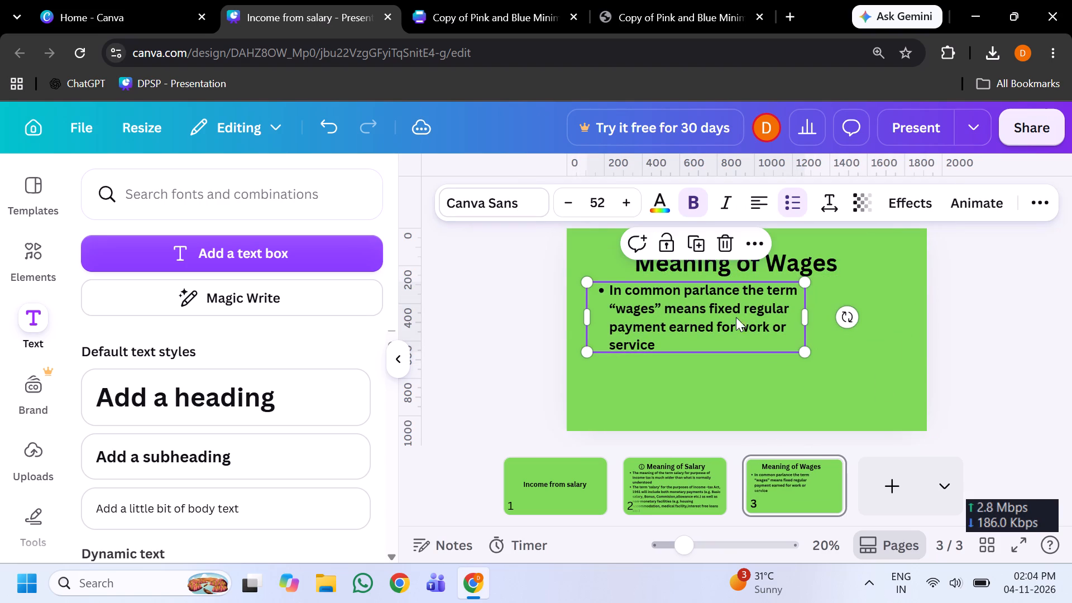
pyautogui.moveTo(808, 321); pyautogui.dragTo(891, 319)
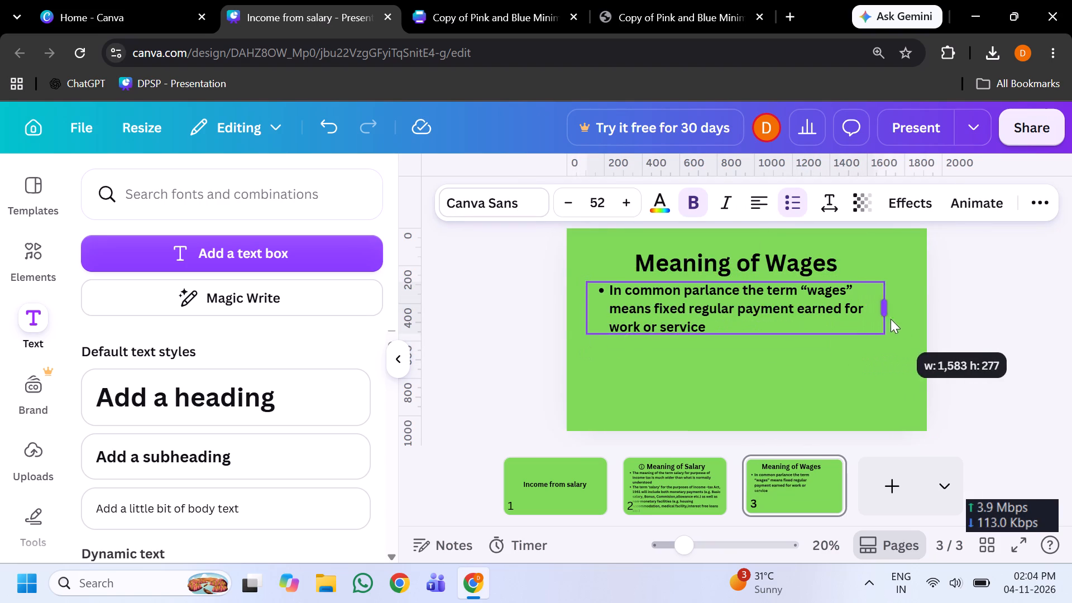
pyautogui.moveTo(891, 319); pyautogui.dragTo(916, 324)
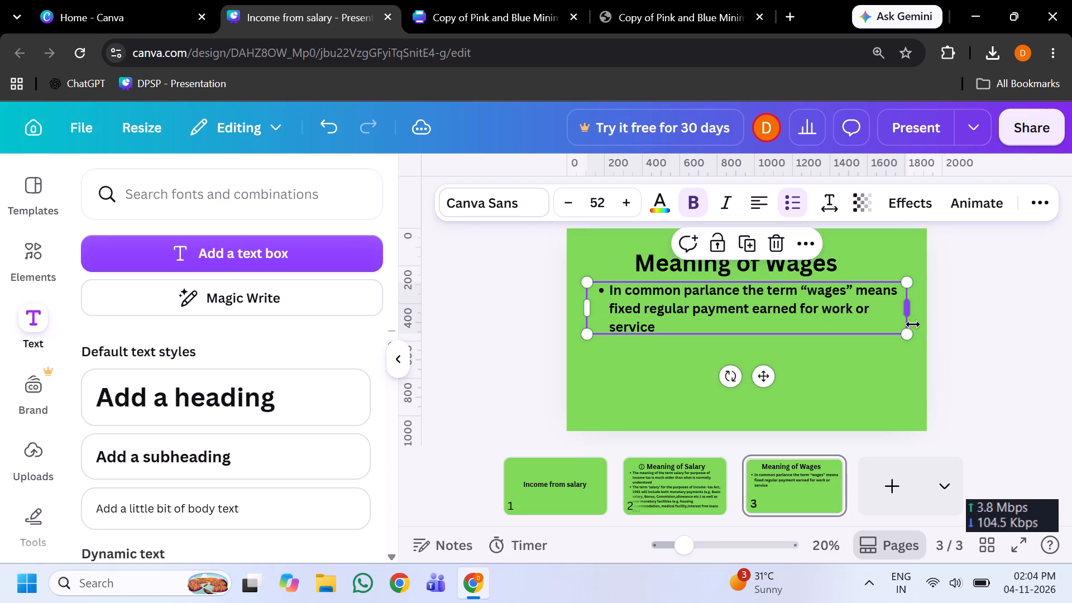
# Change the bullet's last word to "services" and close the sentence with a full stop.
pyautogui.click(666, 314)
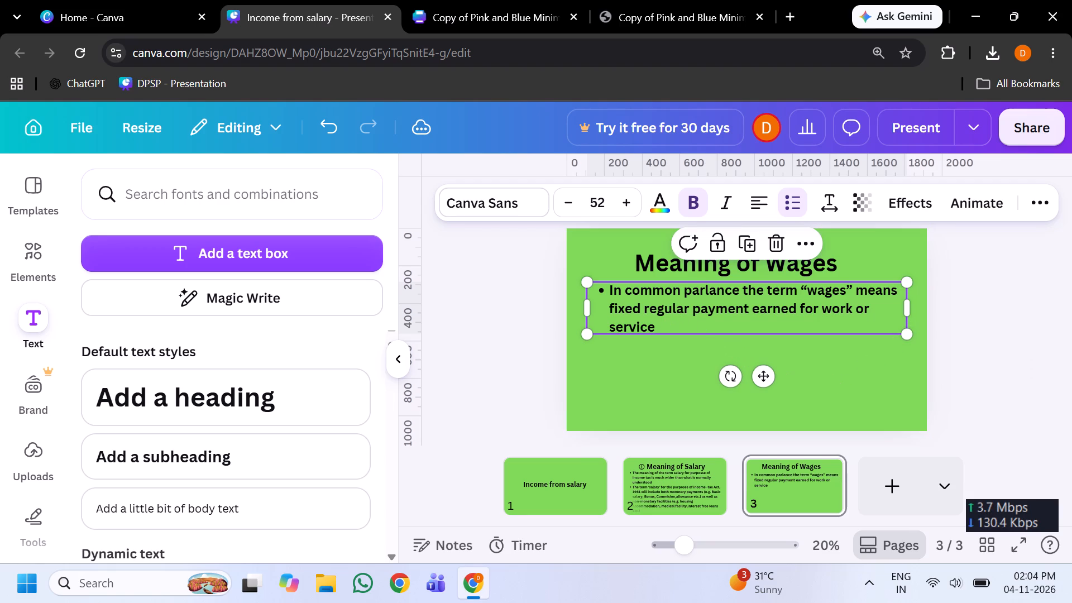
pyautogui.click(657, 324)
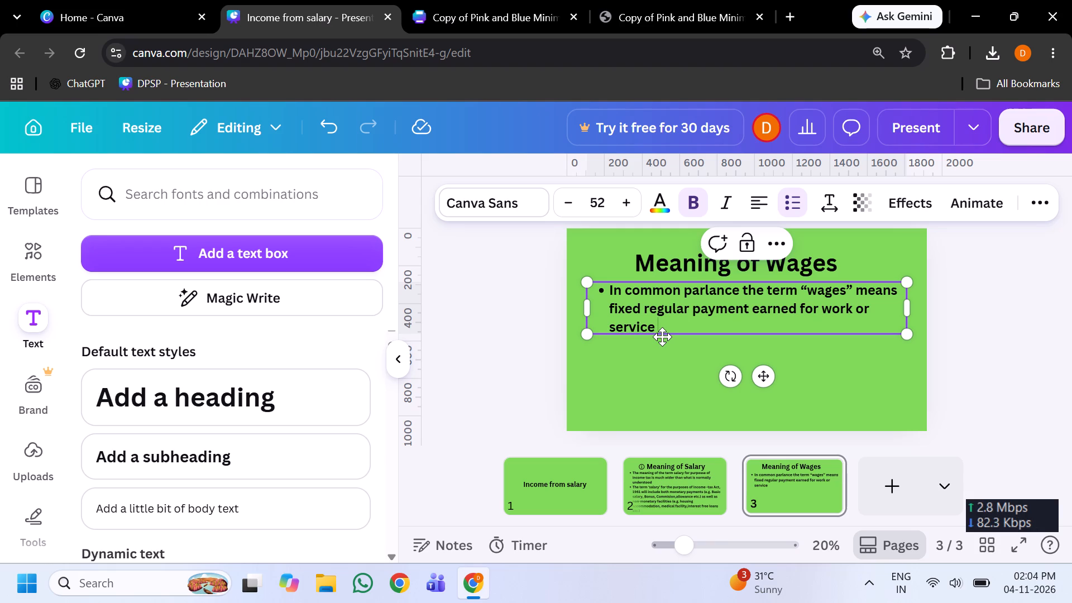
pyautogui.press('BackSpace')
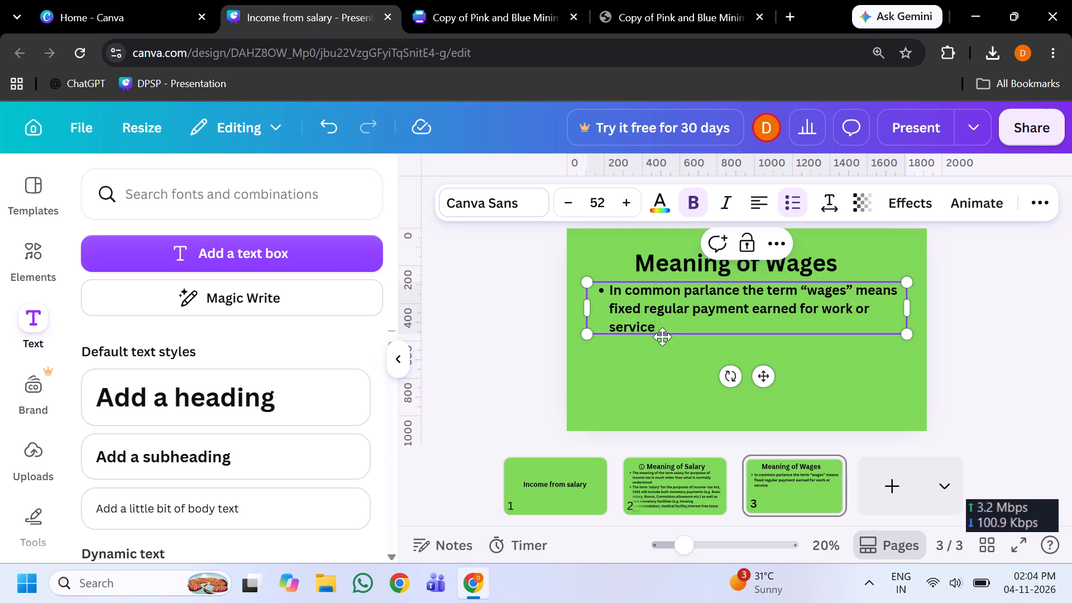
pyautogui.press('s')
pyautogui.press('.')
pyautogui.press('space')
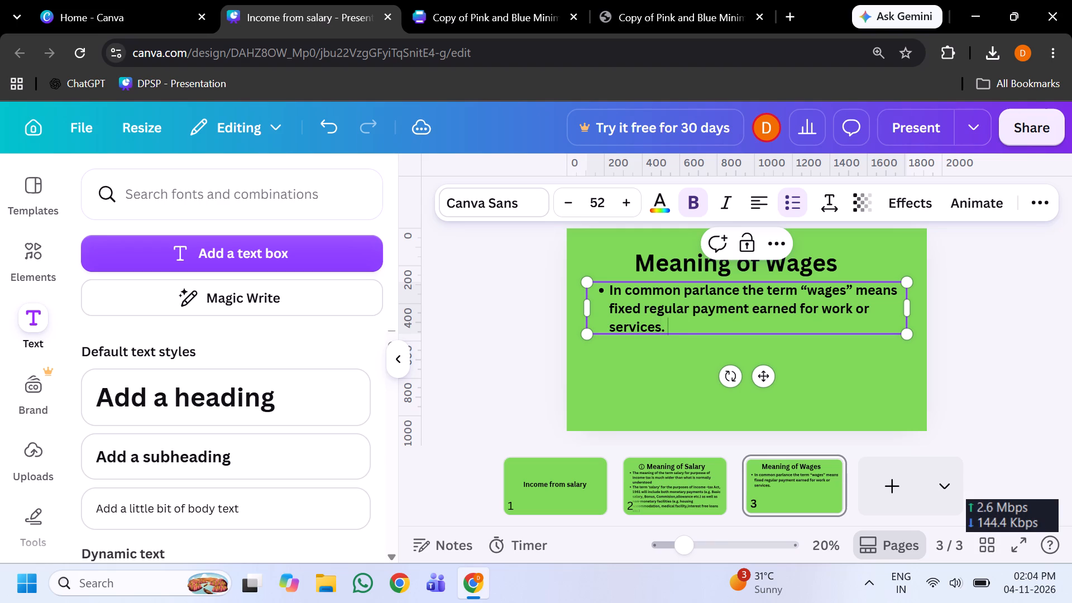
# Start a second sentence in the same bullet with "The words “wages”,".
pyautogui.write('The')
pyautogui.press('space')
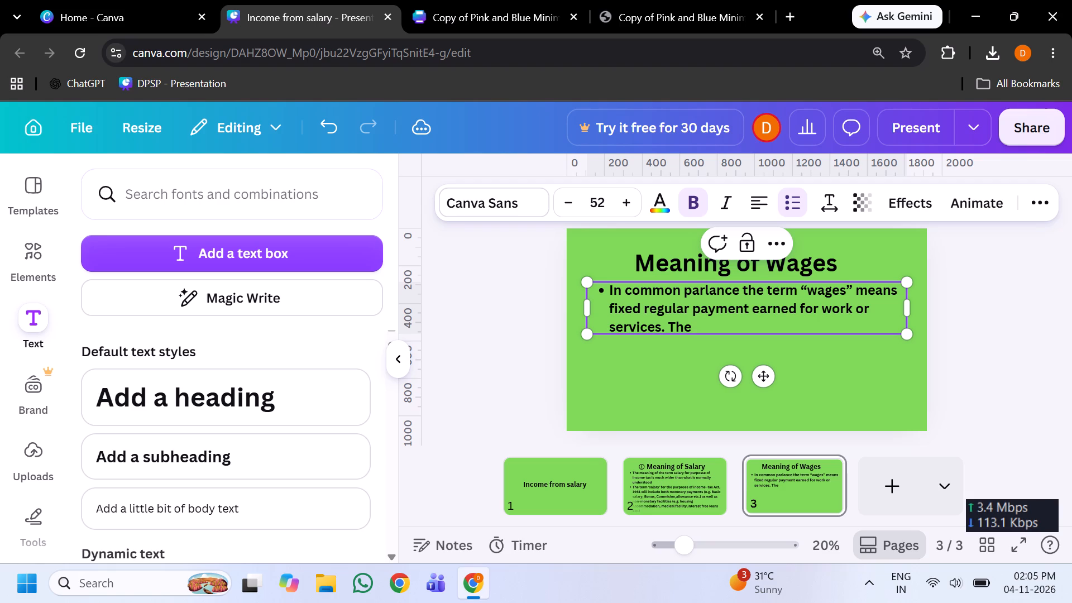
pyautogui.write('words')
pyautogui.press('space')
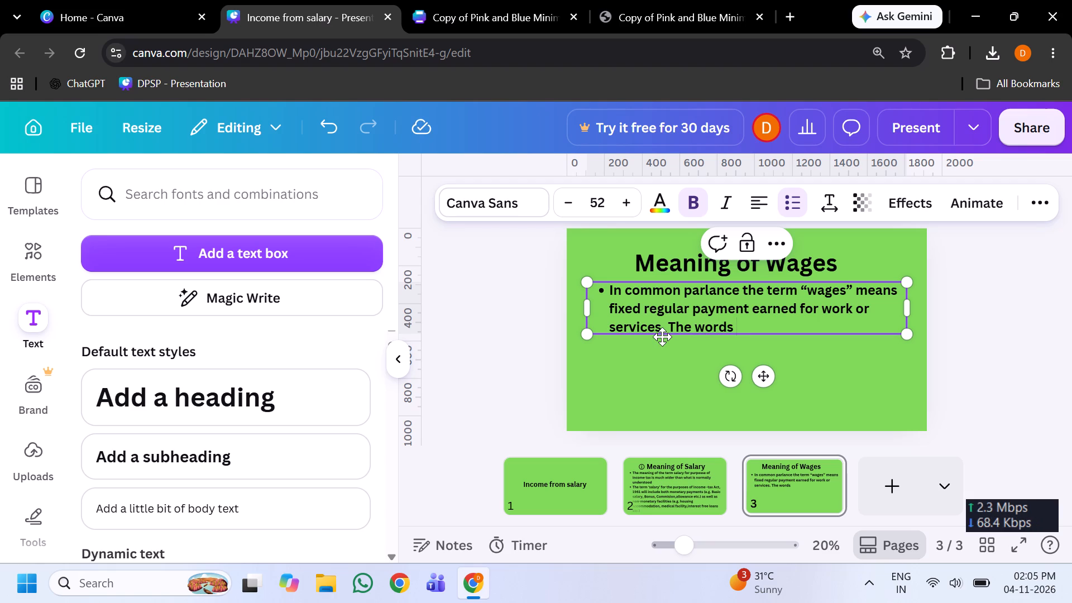
pyautogui.hotkey('shift', '"')
pyautogui.write('wa')
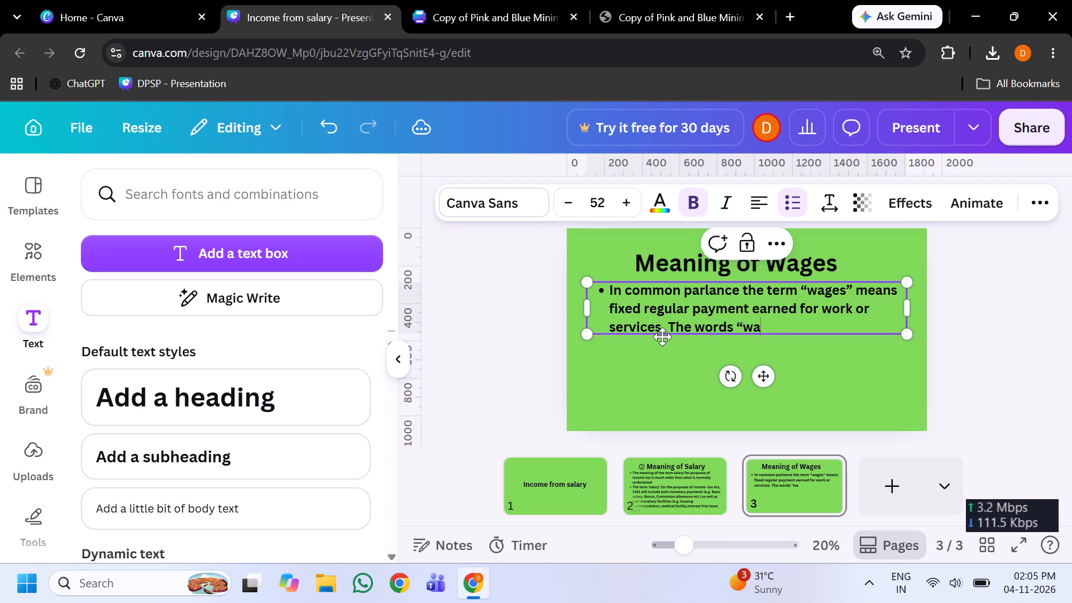
pyautogui.write('ges')
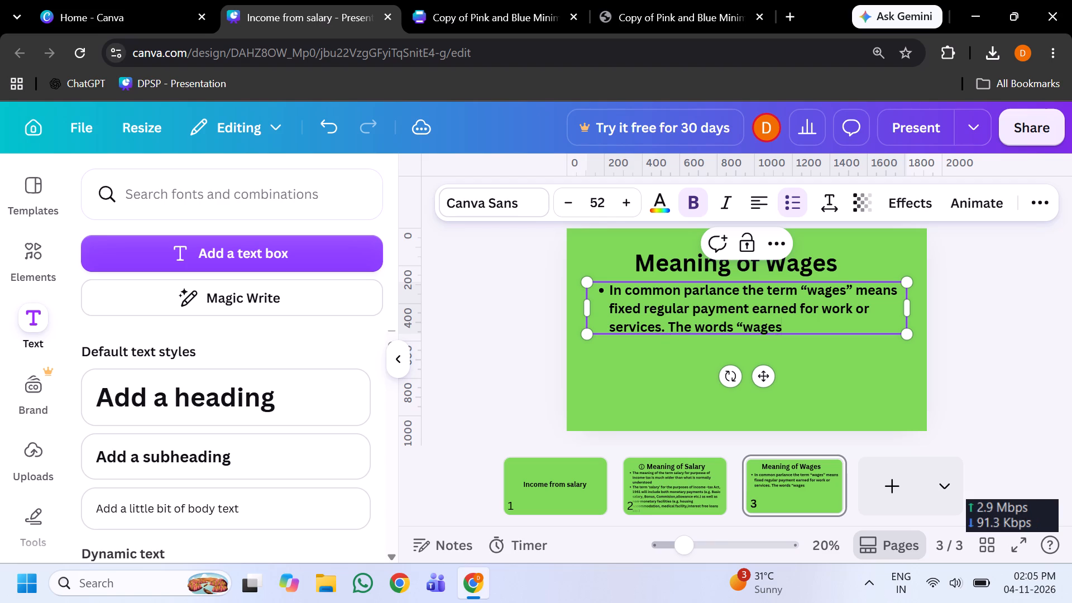
pyautogui.write('"\'')
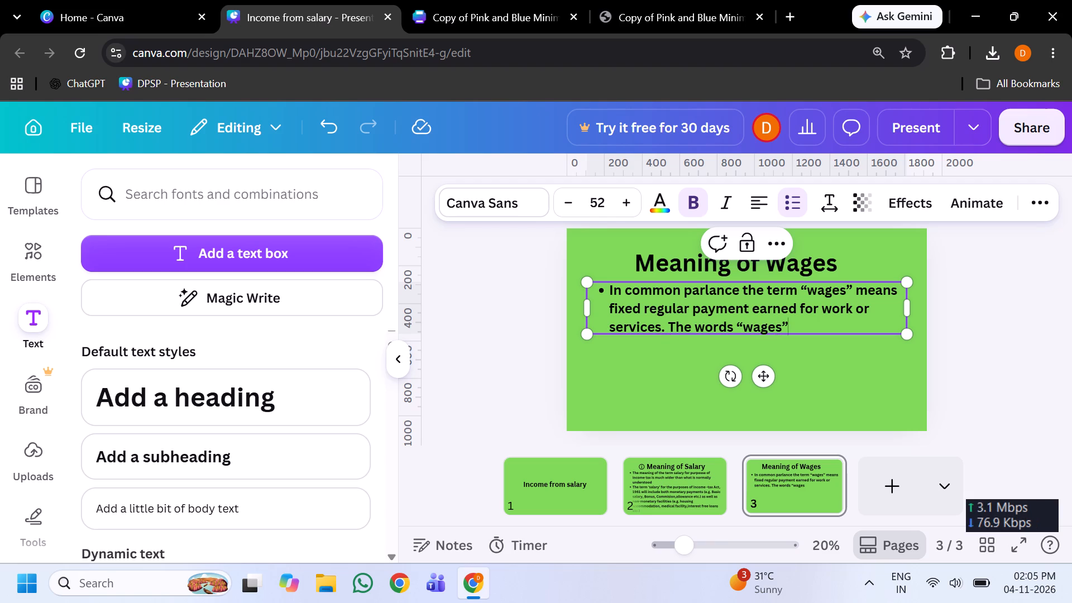
pyautogui.press('space')
pyautogui.press('BackSpace')
pyautogui.press('BackSpace')
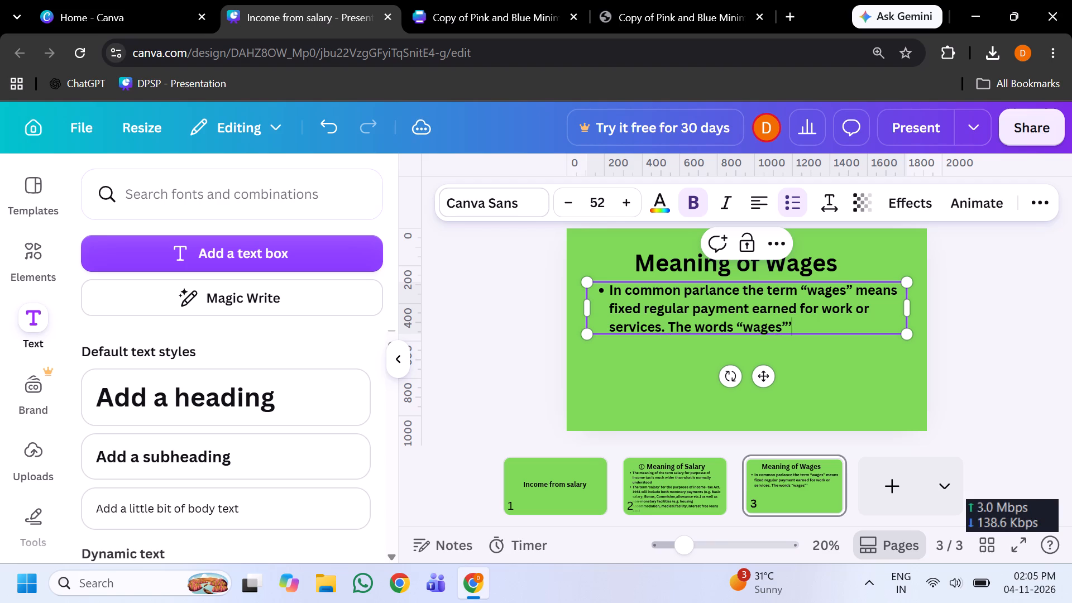
pyautogui.write(',')
pyautogui.press('space')
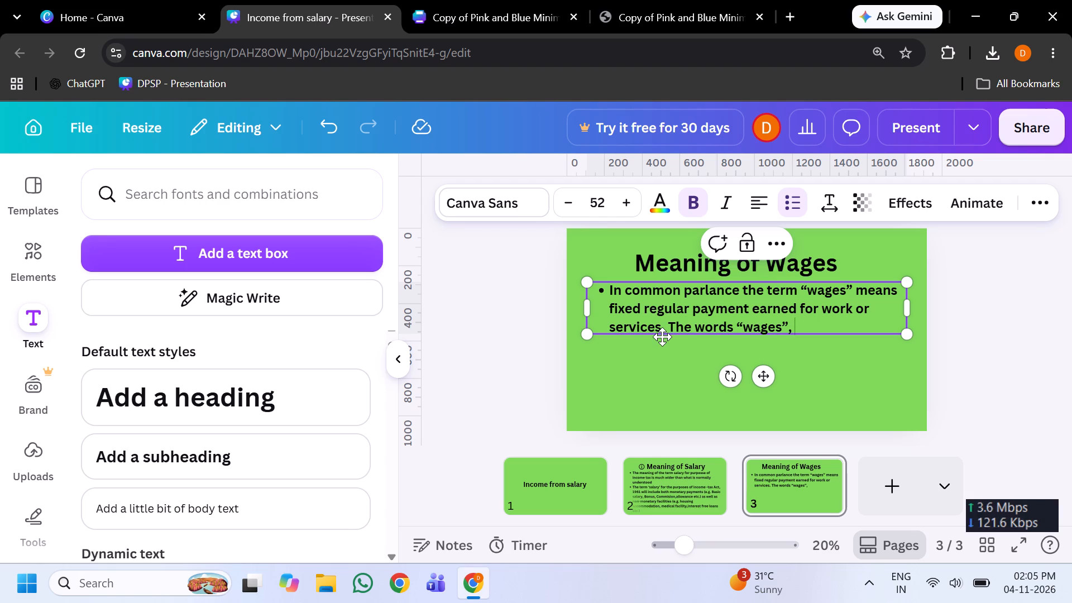
# Continue the bullet's second sentence with the terms “salary”, Basic salary.
pyautogui.hotkey('shift', '"')
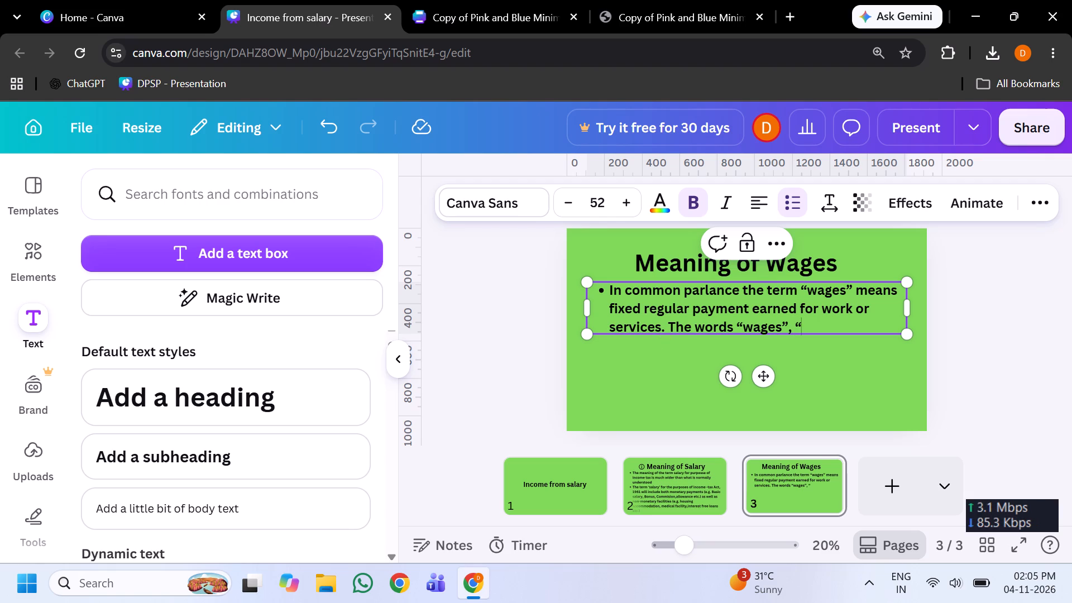
pyautogui.write('salary')
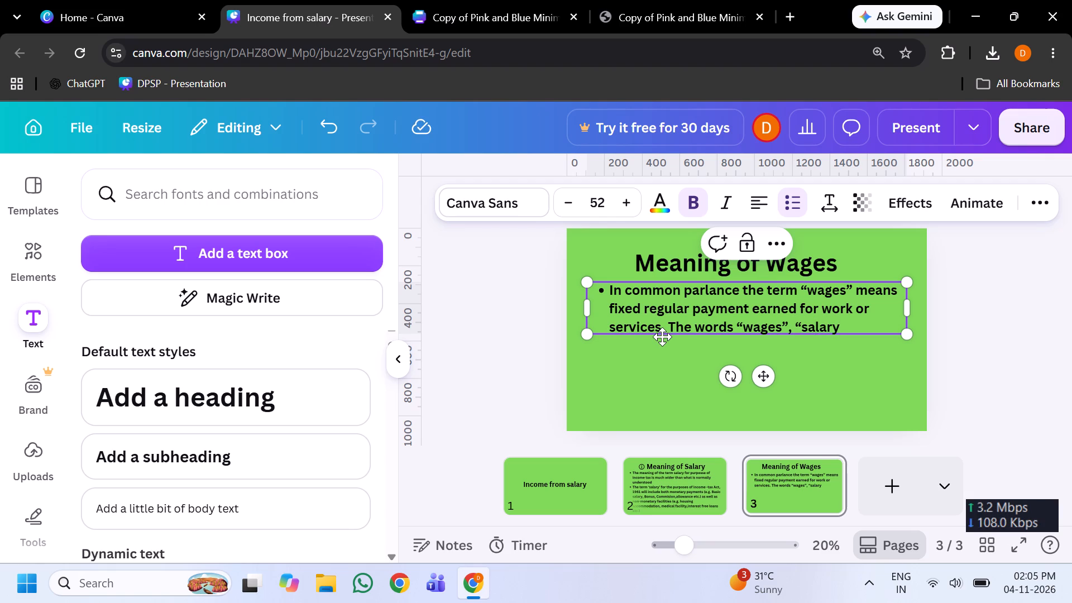
pyautogui.hotkey('shift', '"')
pyautogui.press('space')
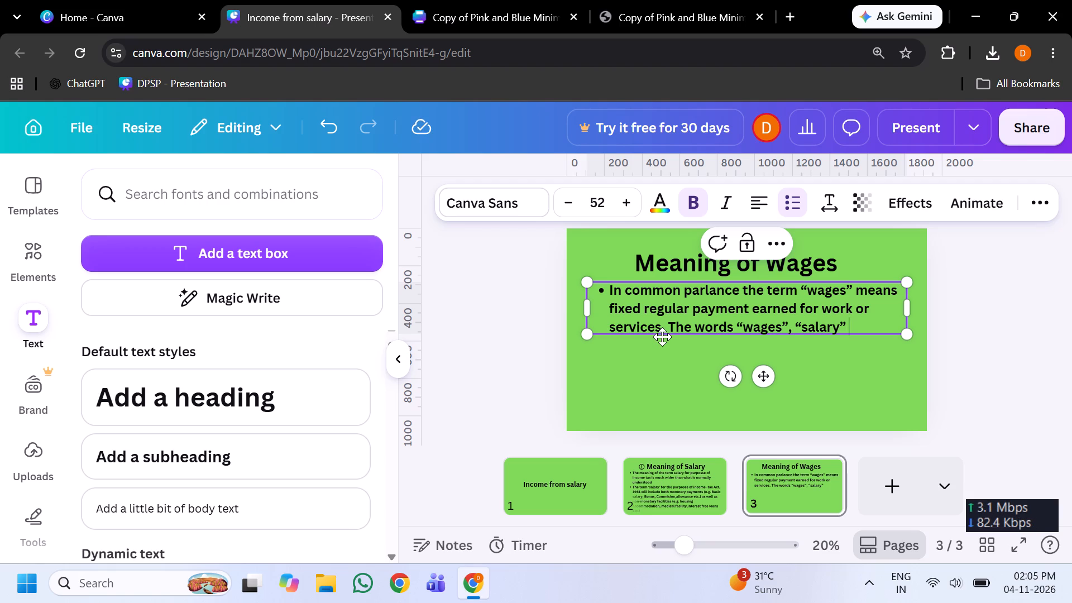
pyautogui.press('BackSpace')
pyautogui.write(',')
pyautogui.press('space')
pyautogui.write('Basic')
pyautogui.press('space')
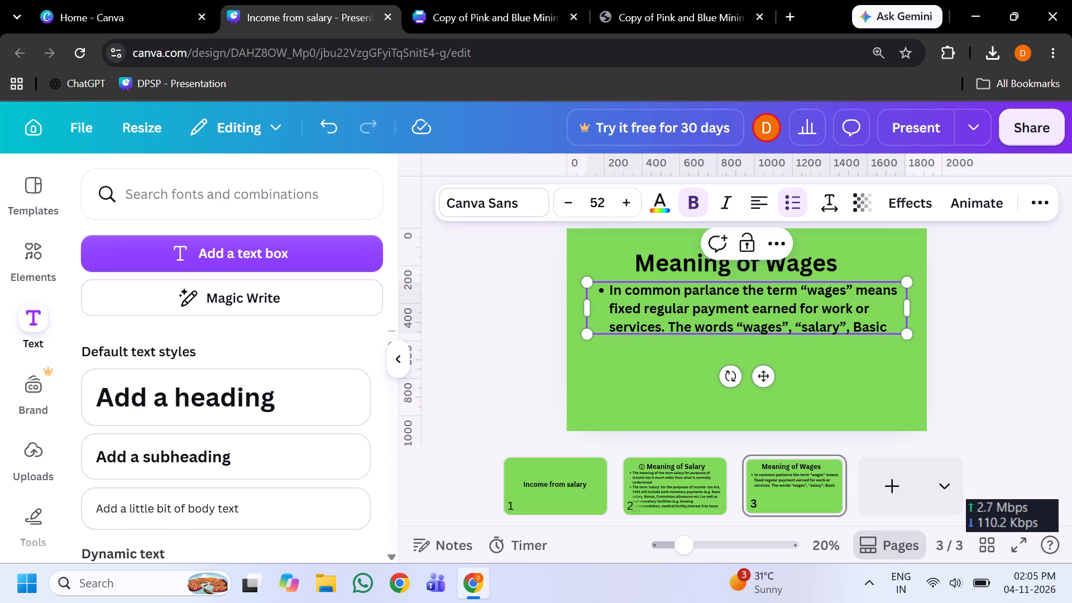
pyautogui.write('salary')
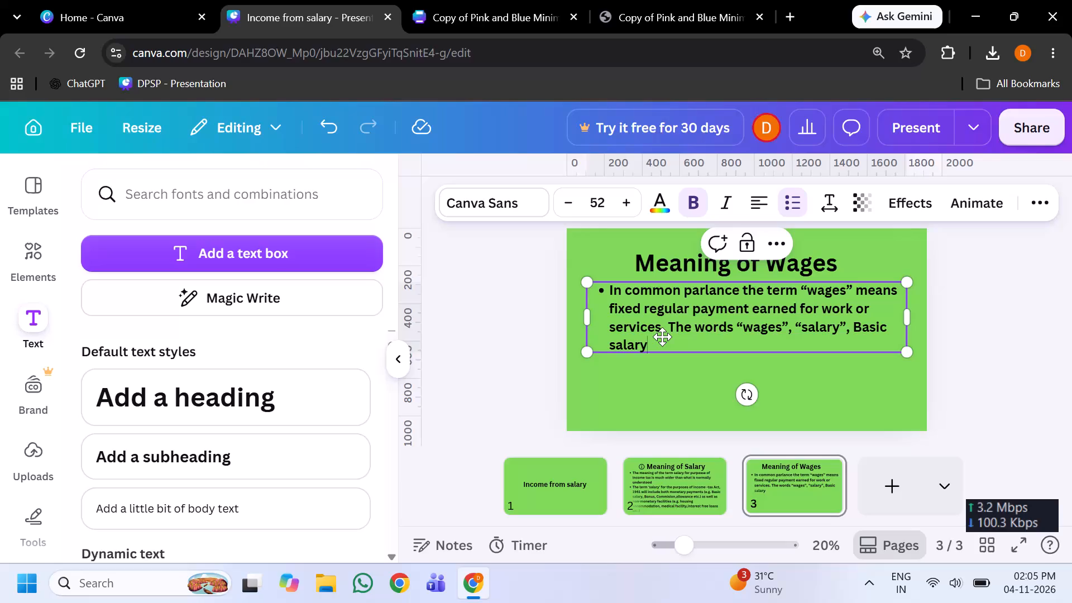
pyautogui.press('space')
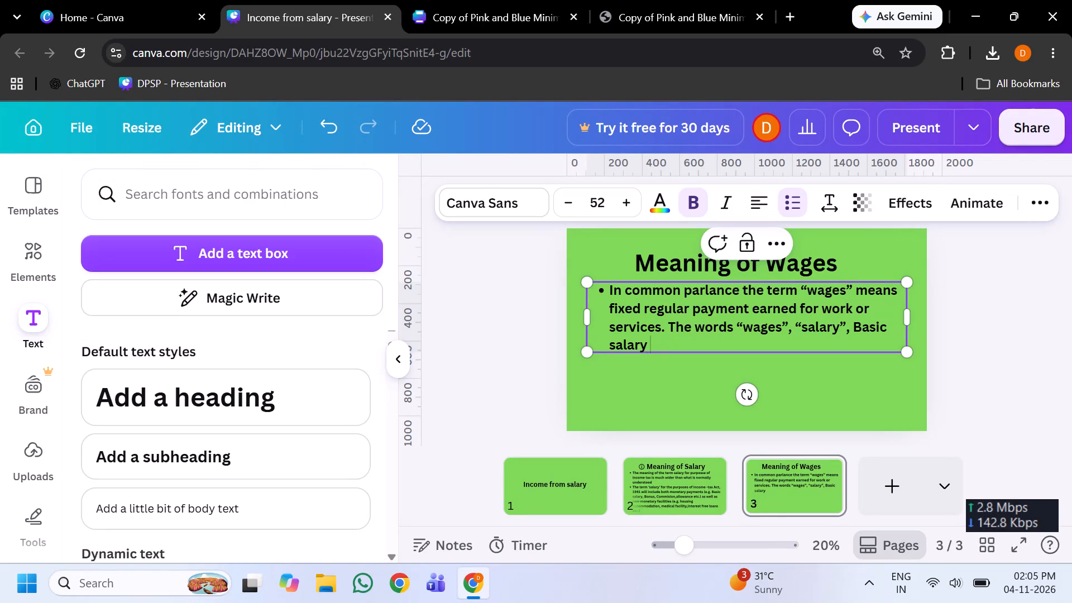
# Extend the same sentence in the wages bullet with "are used interchangeably".
pyautogui.write('are')
pyautogui.press('space')
pyautogui.write('used')
pyautogui.press('space')
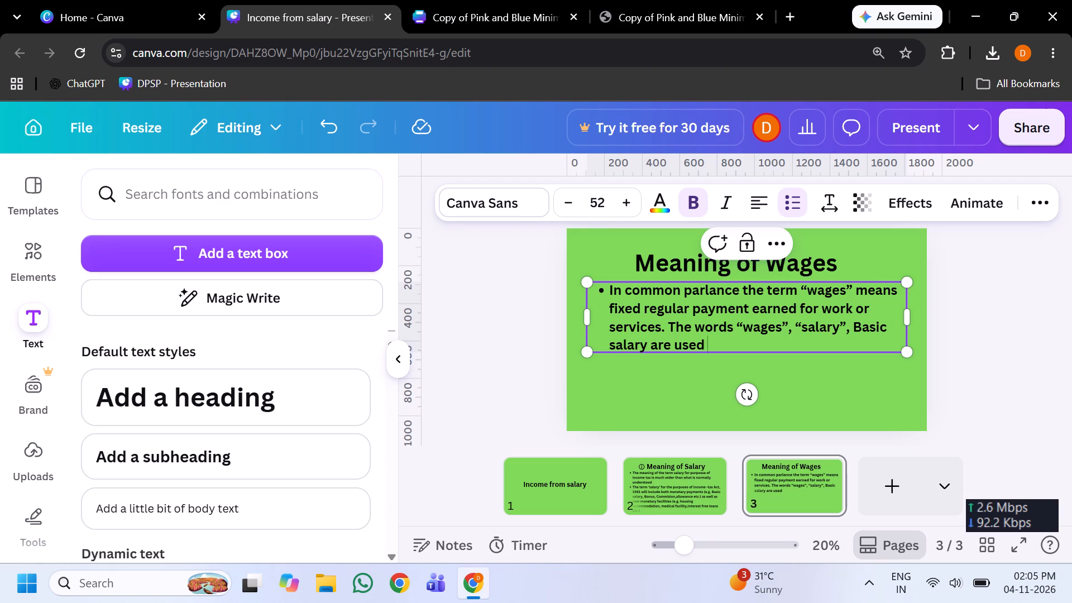
pyautogui.write('interchan')
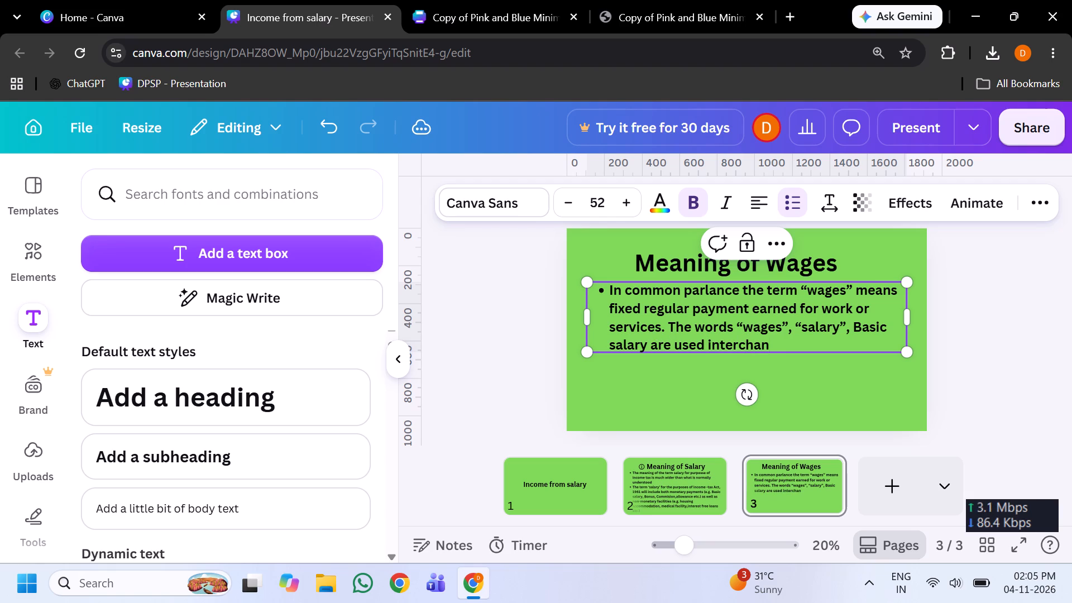
pyautogui.write('geably')
pyautogui.press('space')
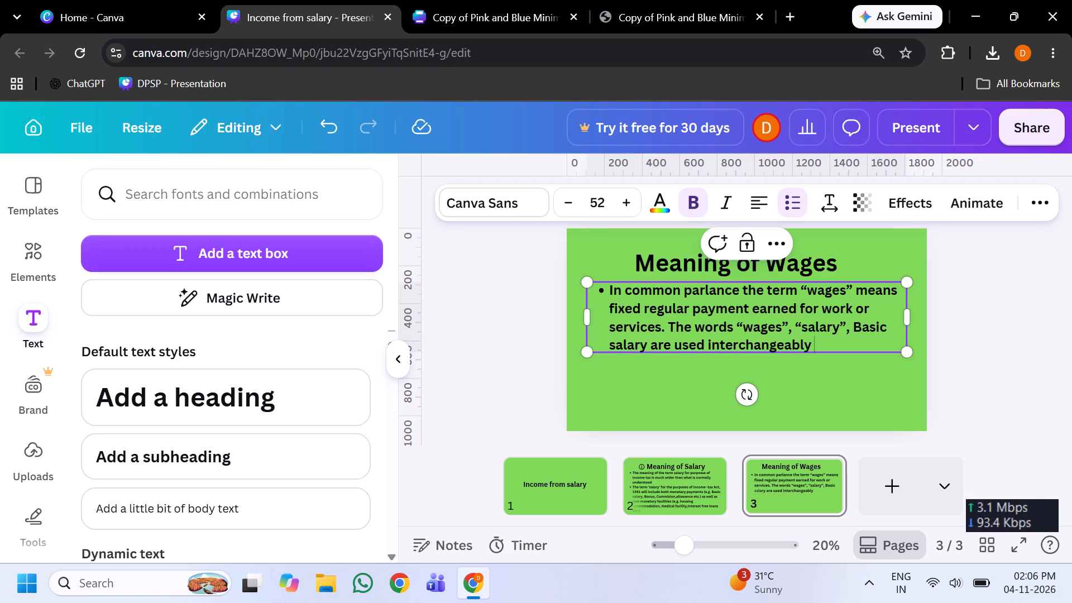
# Continue the wages bullet with the wording "Moreover ,the payment in the form of".
pyautogui.write('More')
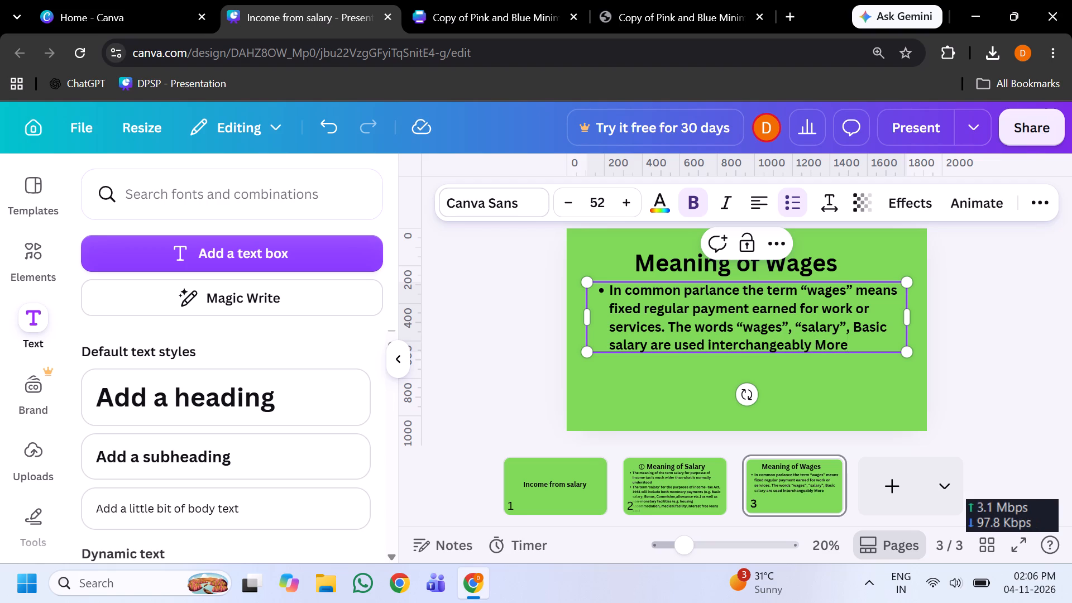
pyautogui.write('over')
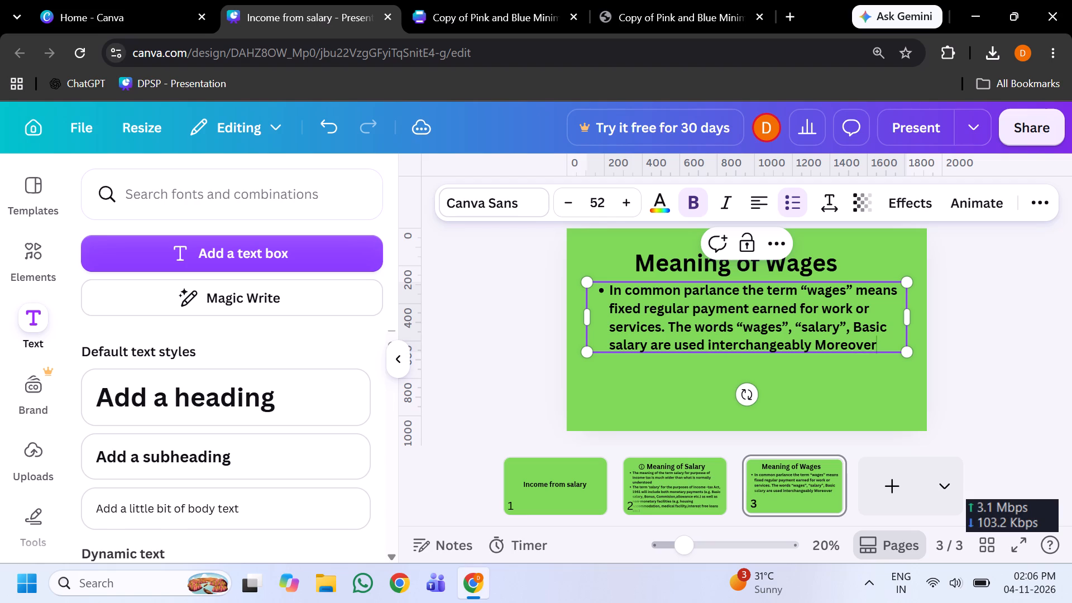
pyautogui.press('space')
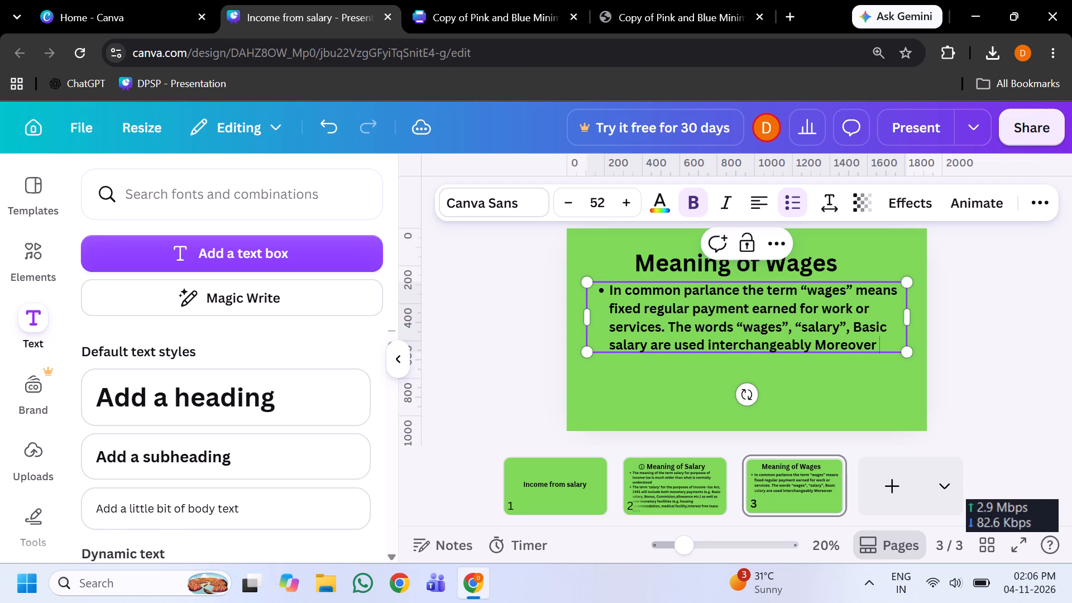
pyautogui.write(',the')
pyautogui.press('space')
pyautogui.write('pay')
pyautogui.write('men')
pyautogui.write('t')
pyautogui.press('space')
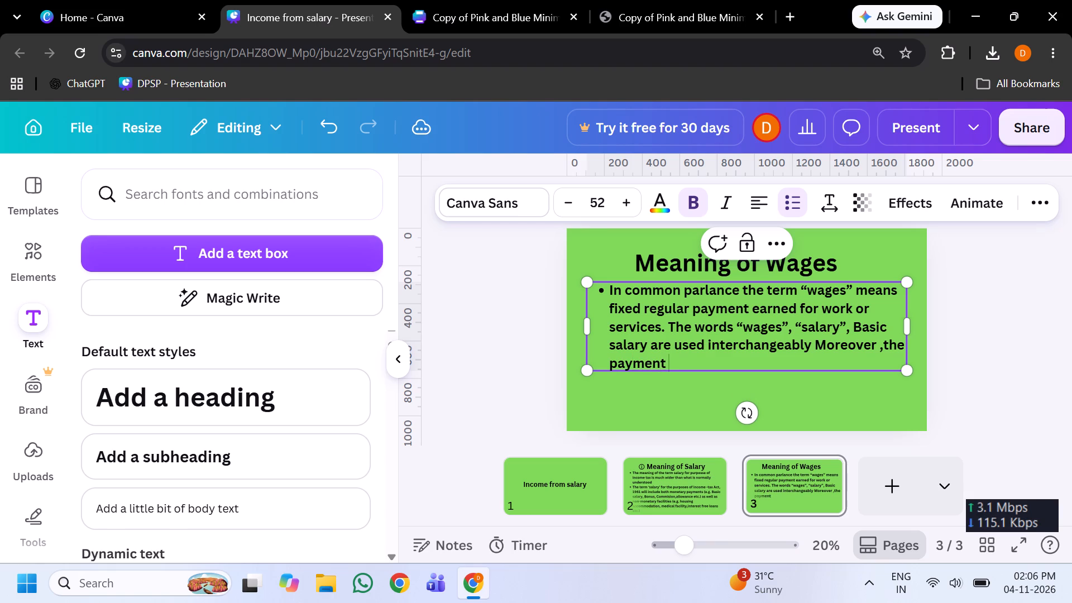
pyautogui.write('in the')
pyautogui.press('space')
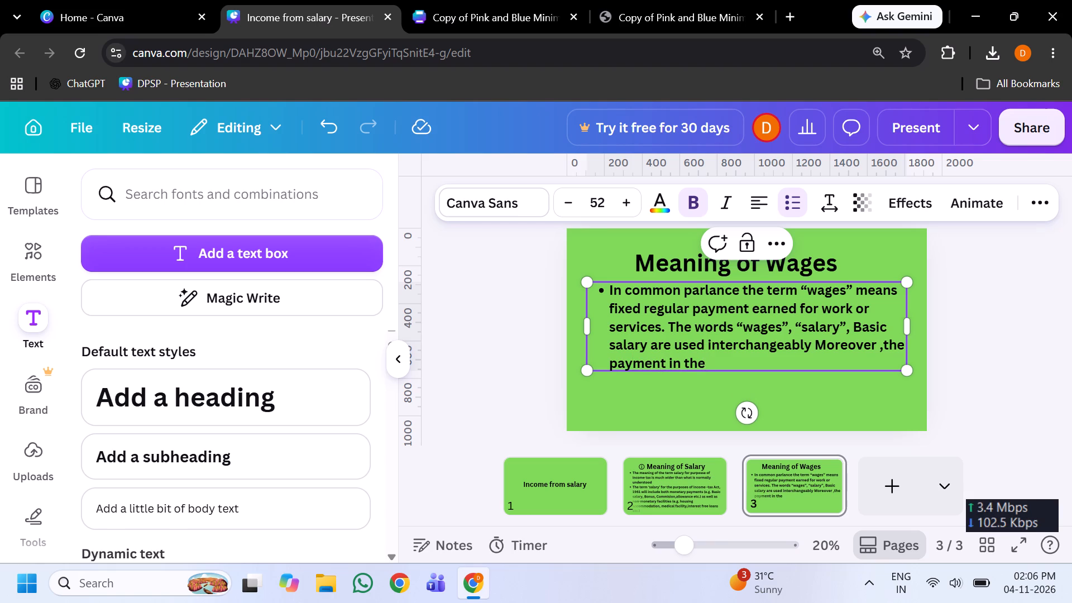
pyautogui.write('form of')
pyautogui.press('space')
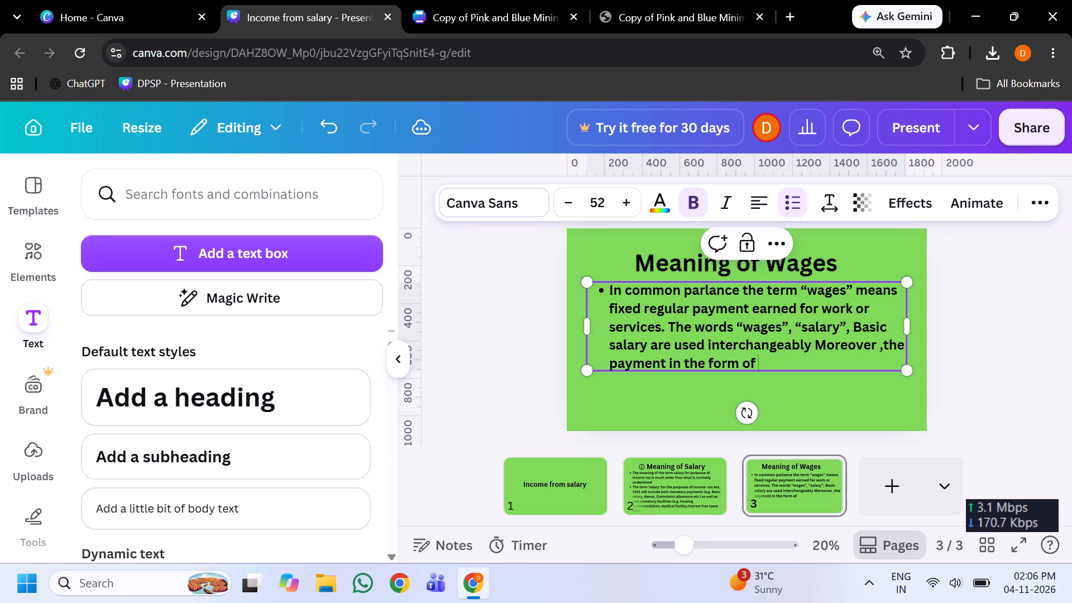
# Add the payment examples "Bonus , Allowances etc." to the wages bullet.
pyautogui.write('Bonus')
pyautogui.press('space')
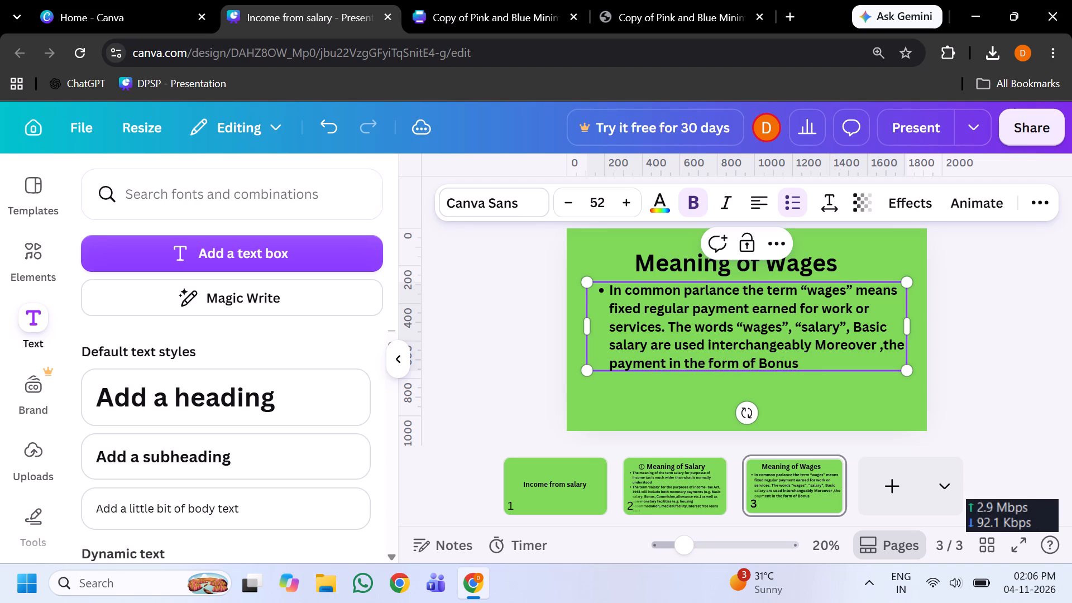
pyautogui.write(', Aloow')
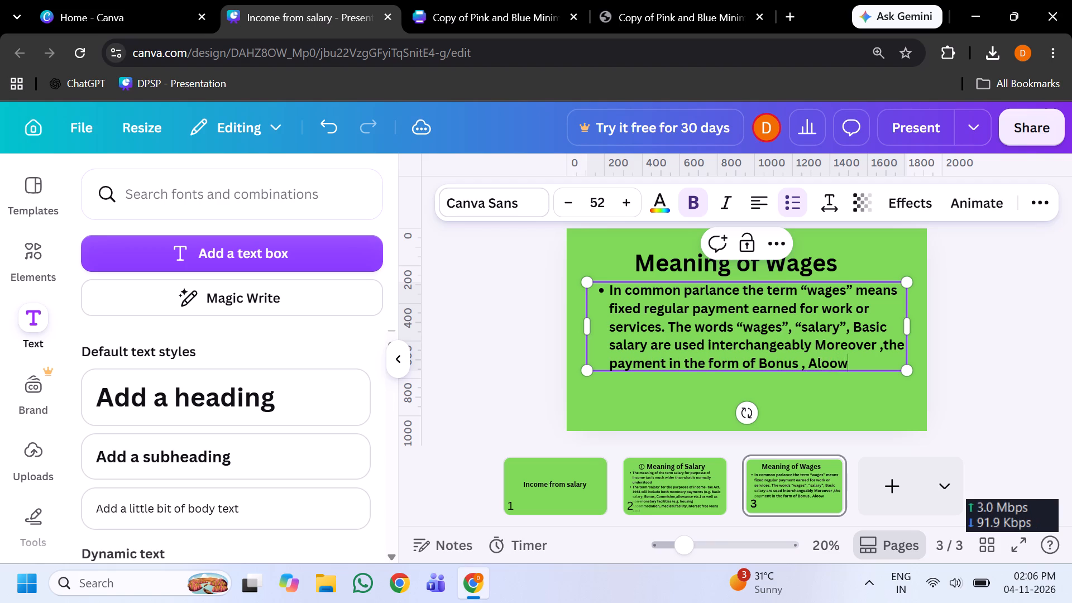
pyautogui.press('BackSpace')
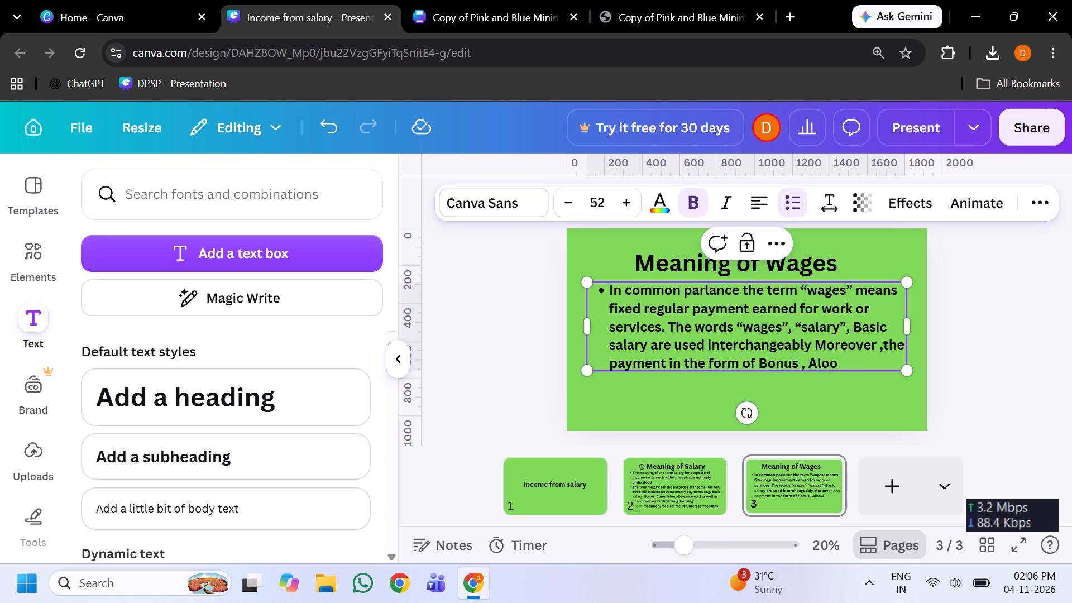
pyautogui.press('BackSpace')
pyautogui.press('BackSpace')
pyautogui.write('lowance')
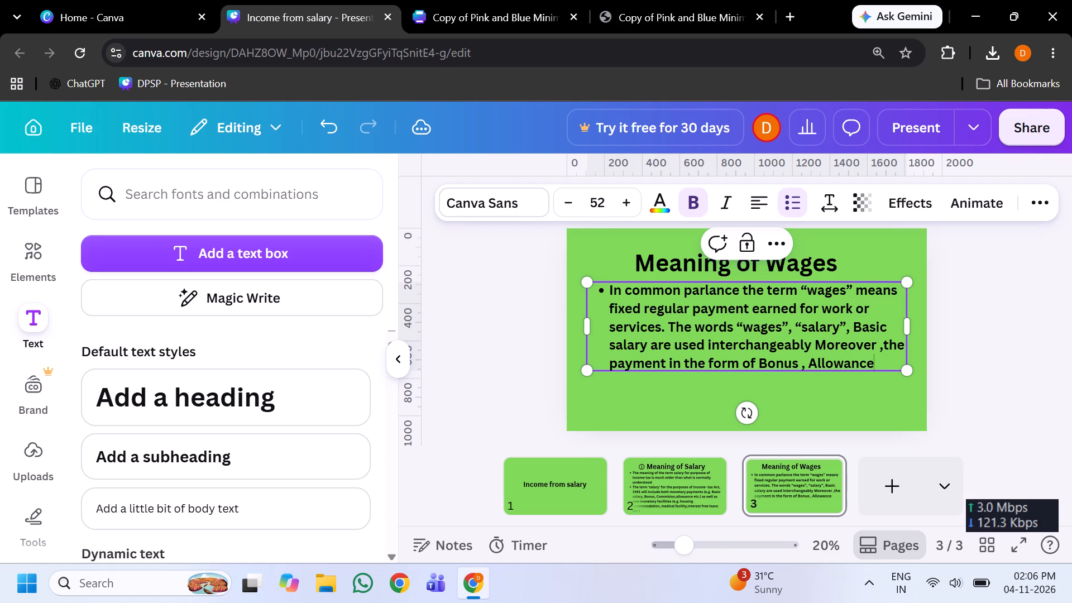
pyautogui.write('s etc')
pyautogui.press('.')
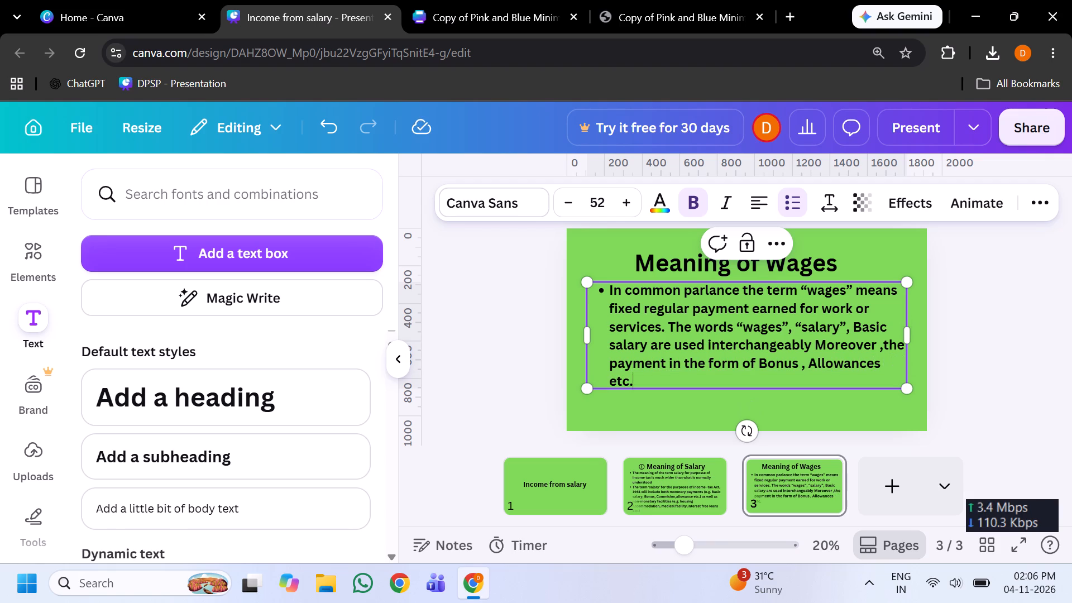
pyautogui.press('space')
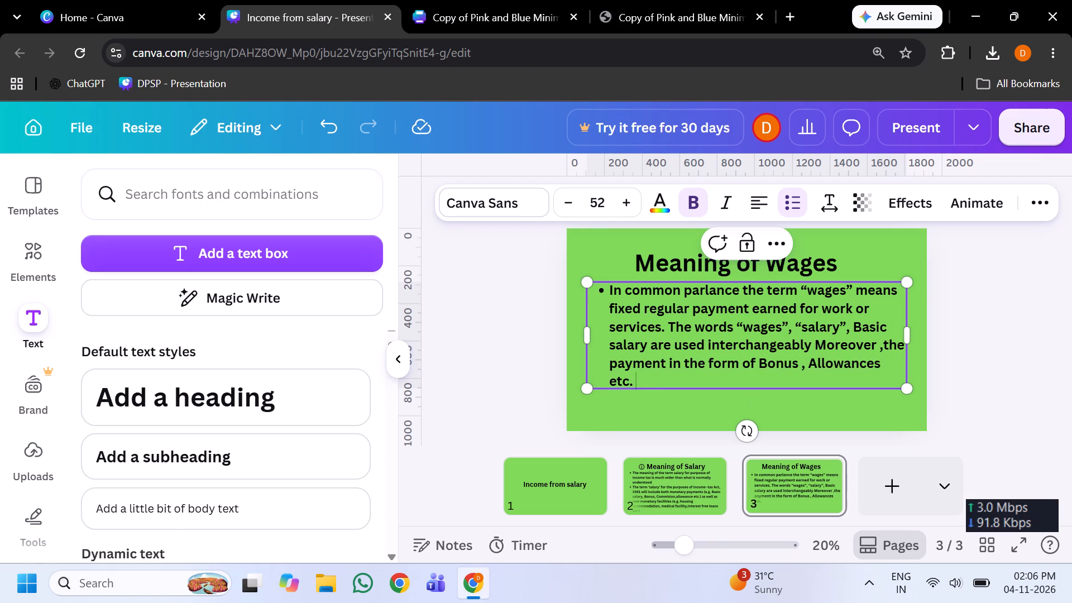
# Continue the wages bullet after the payment examples with "made to the employee".
pyautogui.write('made')
pyautogui.press('space')
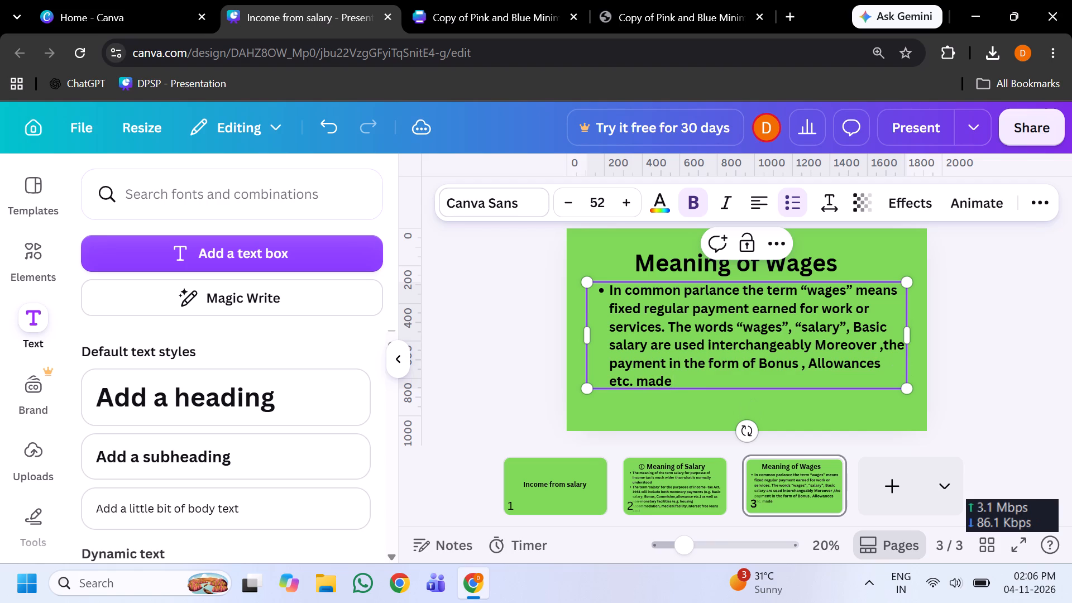
pyautogui.write('to the')
pyautogui.press('space')
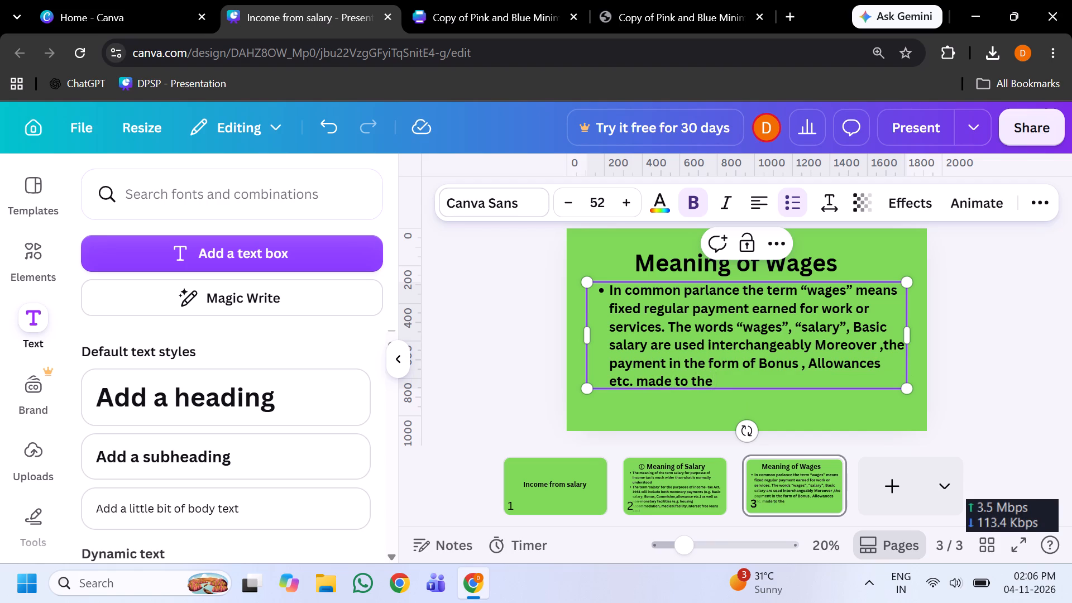
pyautogui.write('eml')
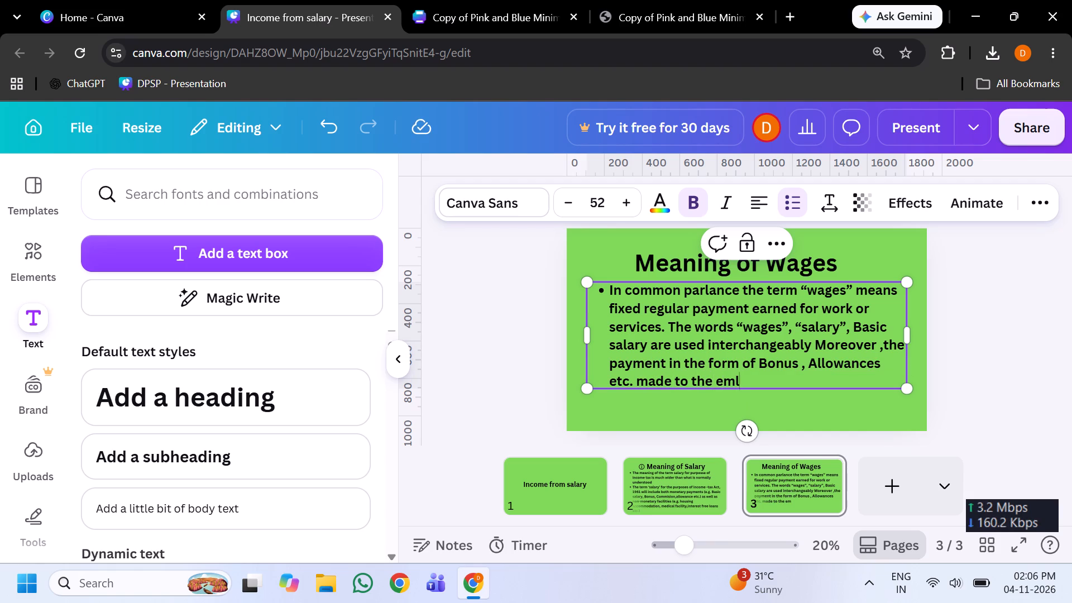
pyautogui.press('BackSpace')
pyautogui.write('ployee')
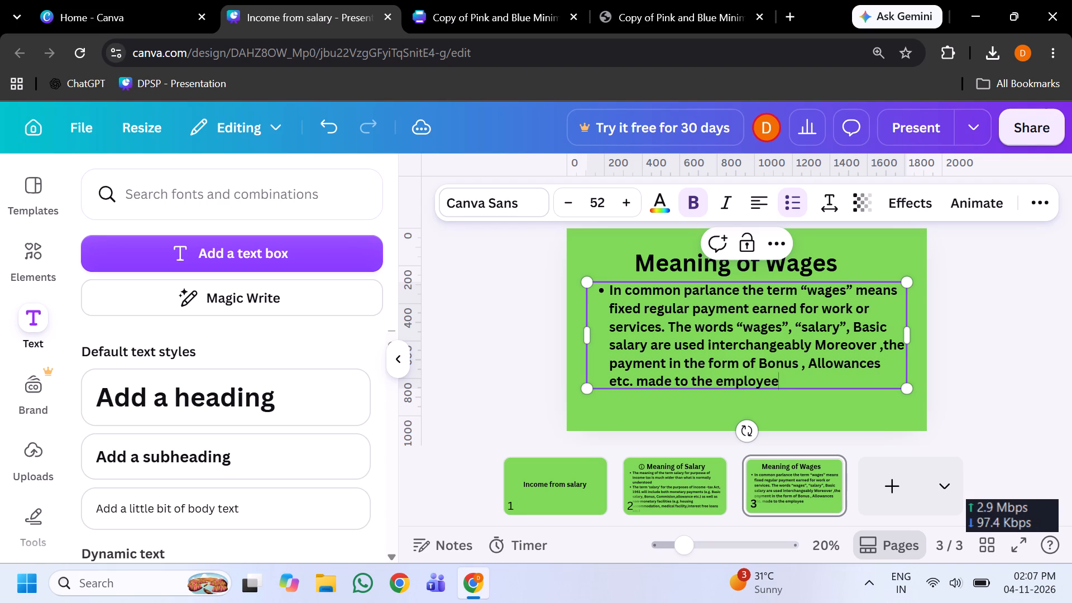
pyautogui.press('space')
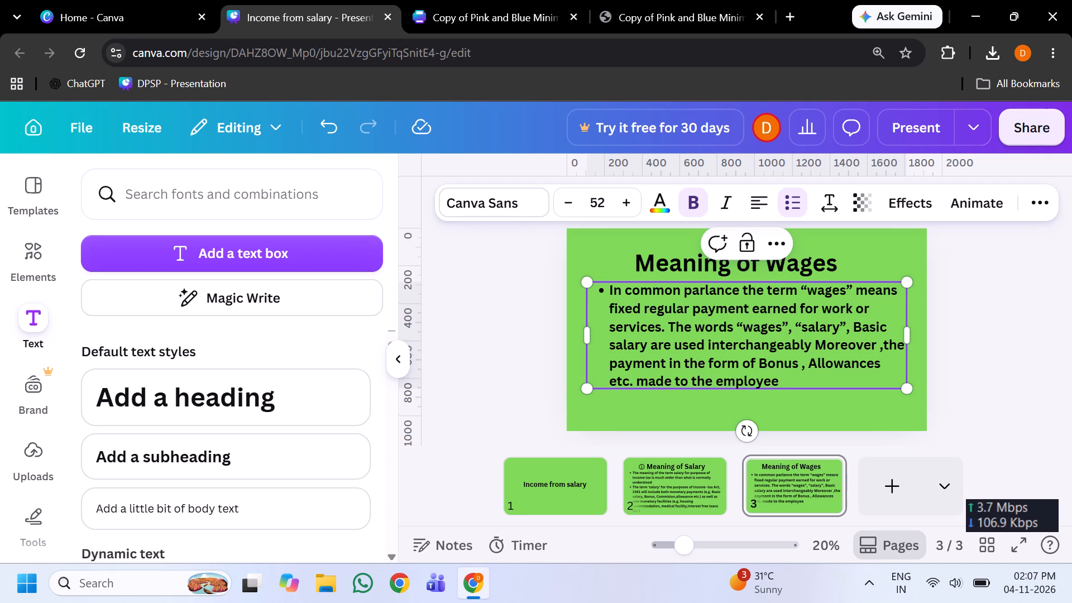
# Continue the wages bullet after "made to the employee" with "are also included".
pyautogui.write('are also')
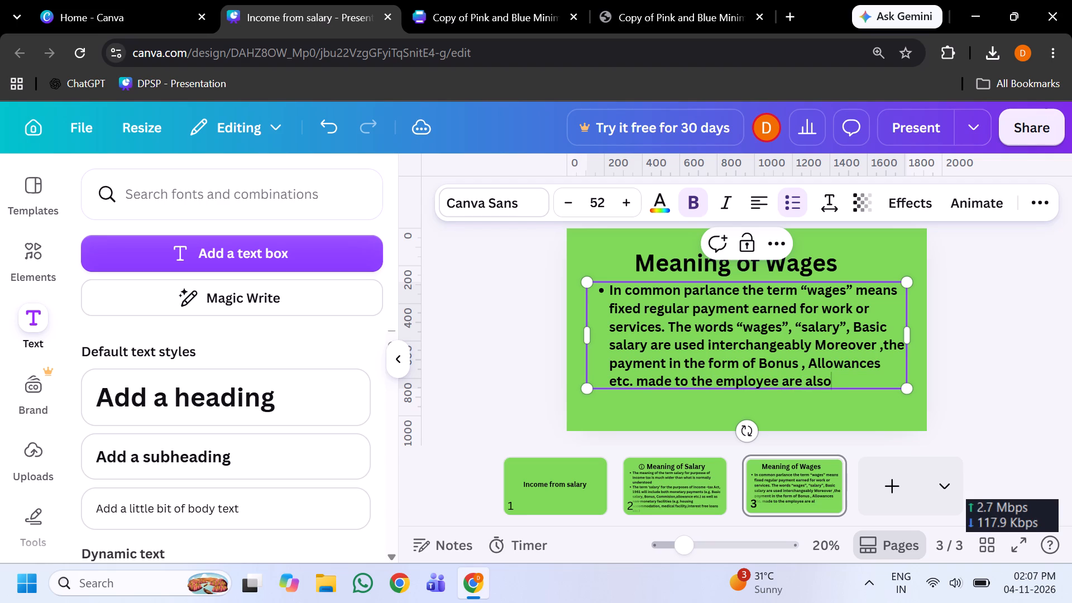
pyautogui.press('space')
pyautogui.press('i')
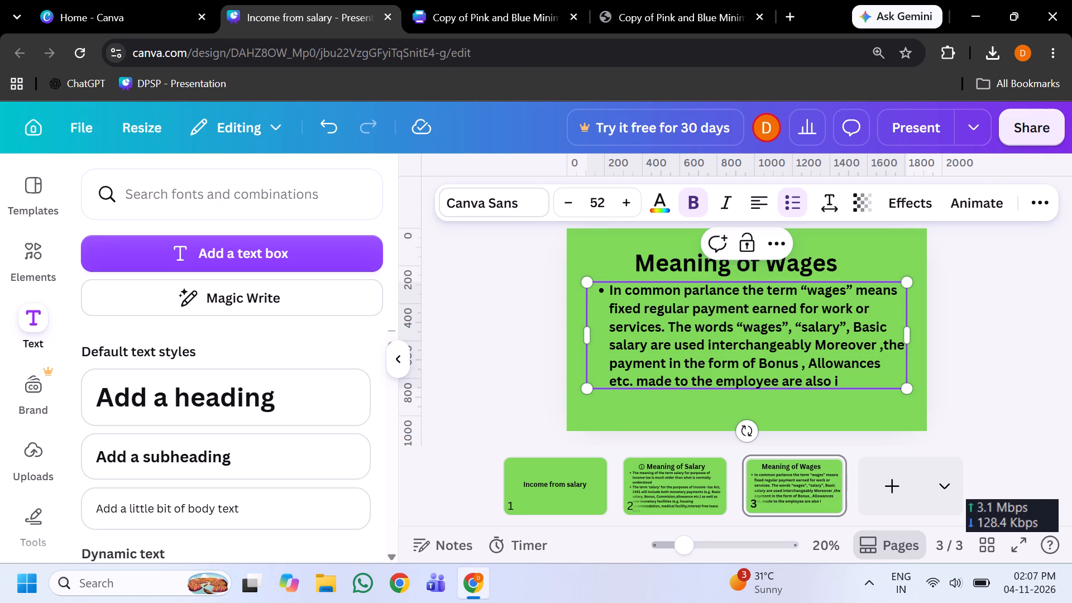
pyautogui.write('ncludee')
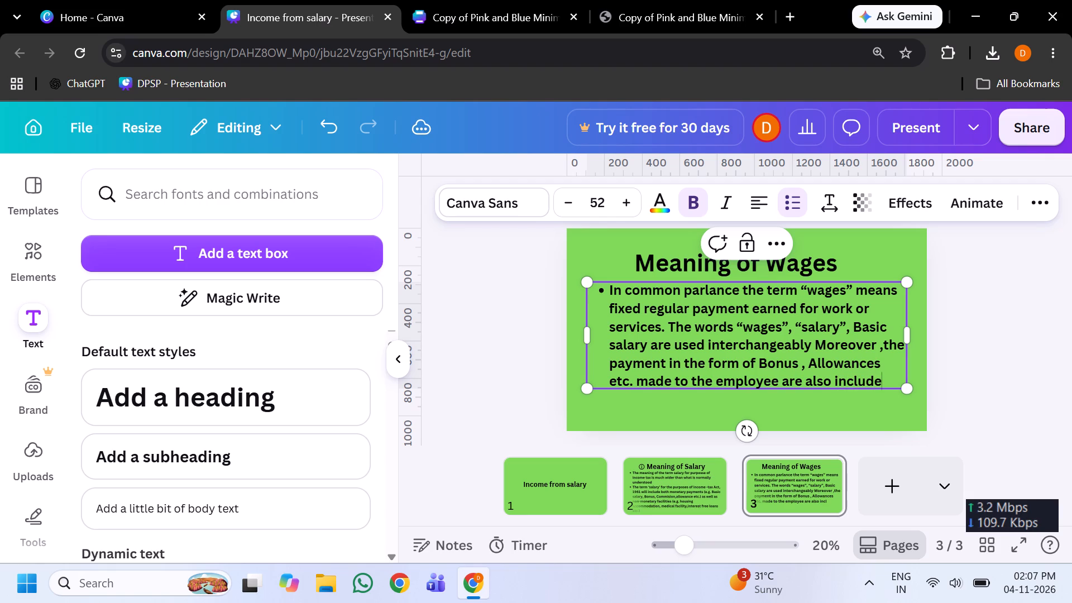
pyautogui.press('BackSpace')
pyautogui.write('d')
pyautogui.press('space')
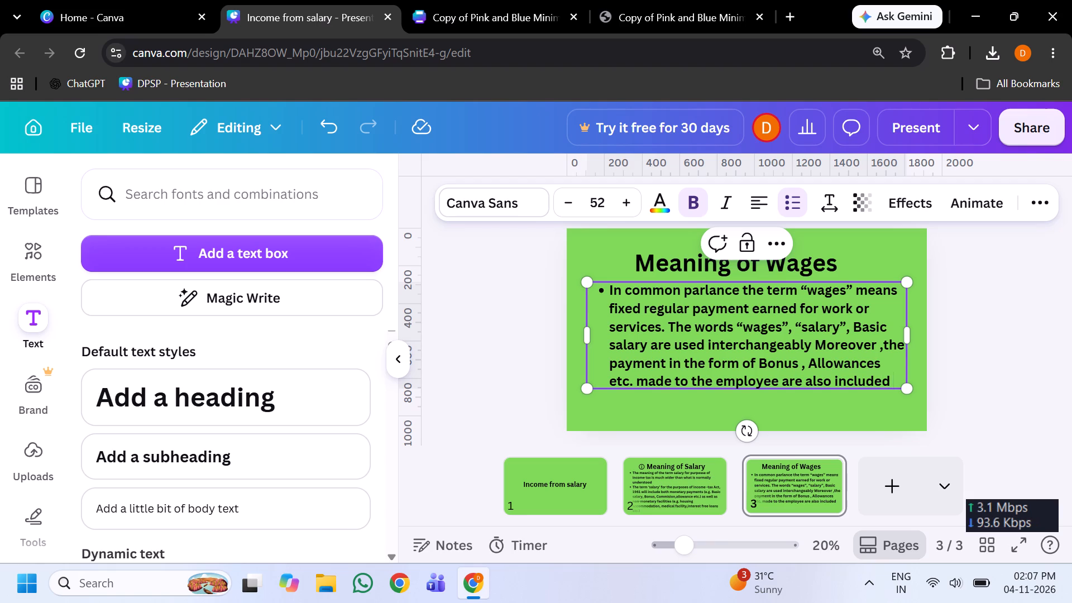
# Finish the wages bullet with "within the meaning of salary", leaving no extra bullet below it.
pyautogui.press('space')
pyautogui.press('BackSpace')
pyautogui.write('within')
pyautogui.press('space')
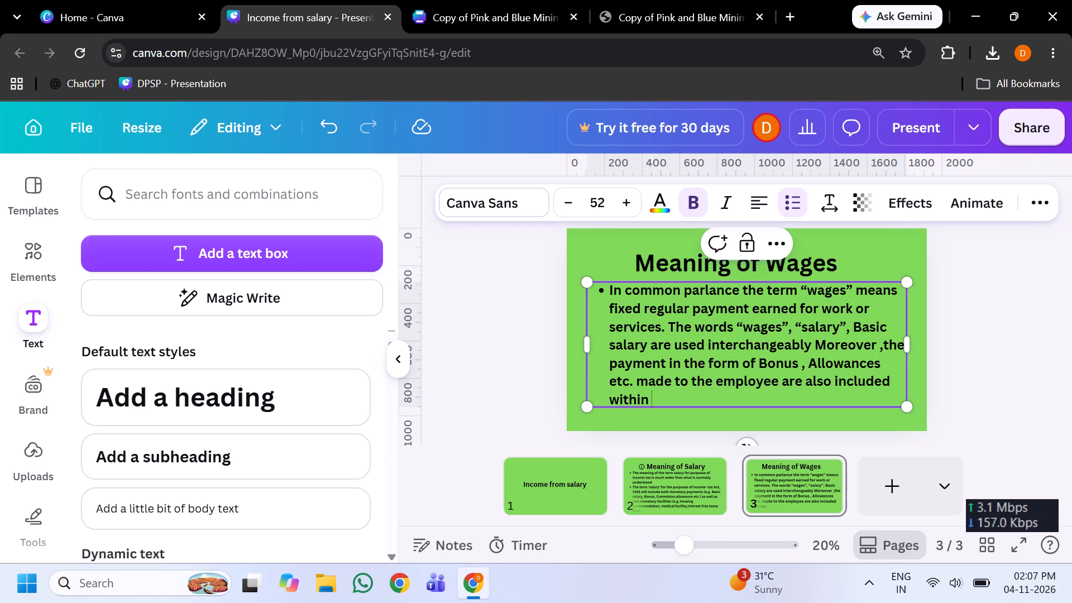
pyautogui.write('the meaning')
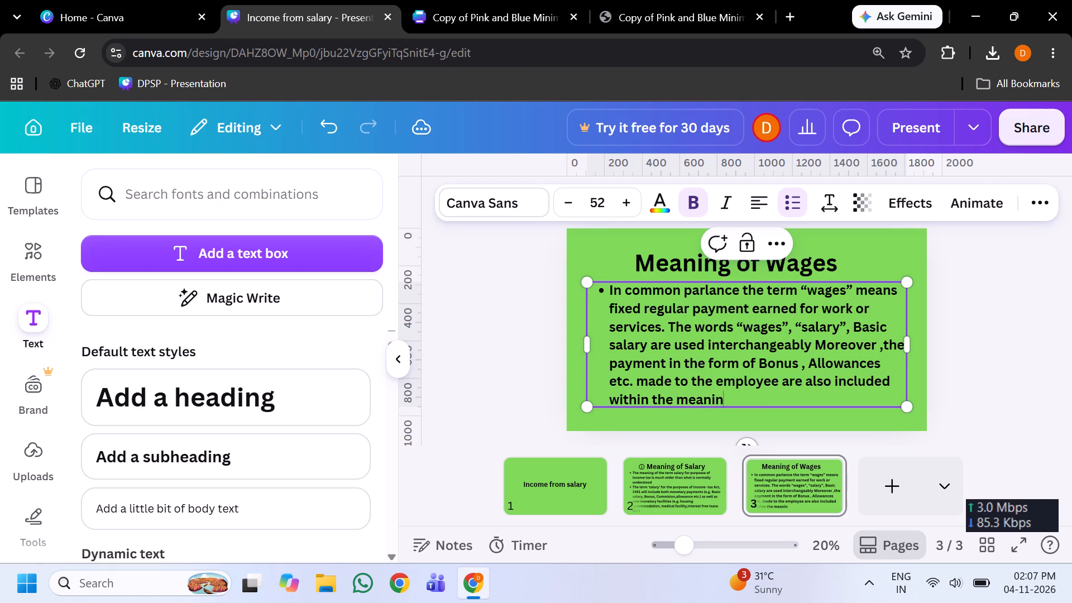
pyautogui.press('space')
pyautogui.write('of salary')
pyautogui.press('Return')
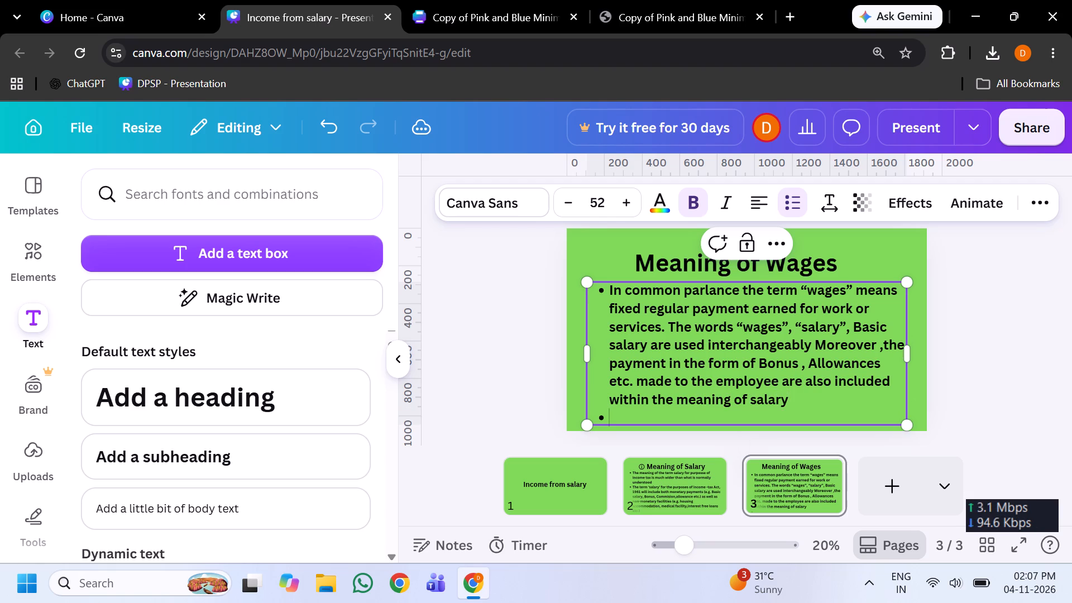
pyautogui.press('BackSpace')
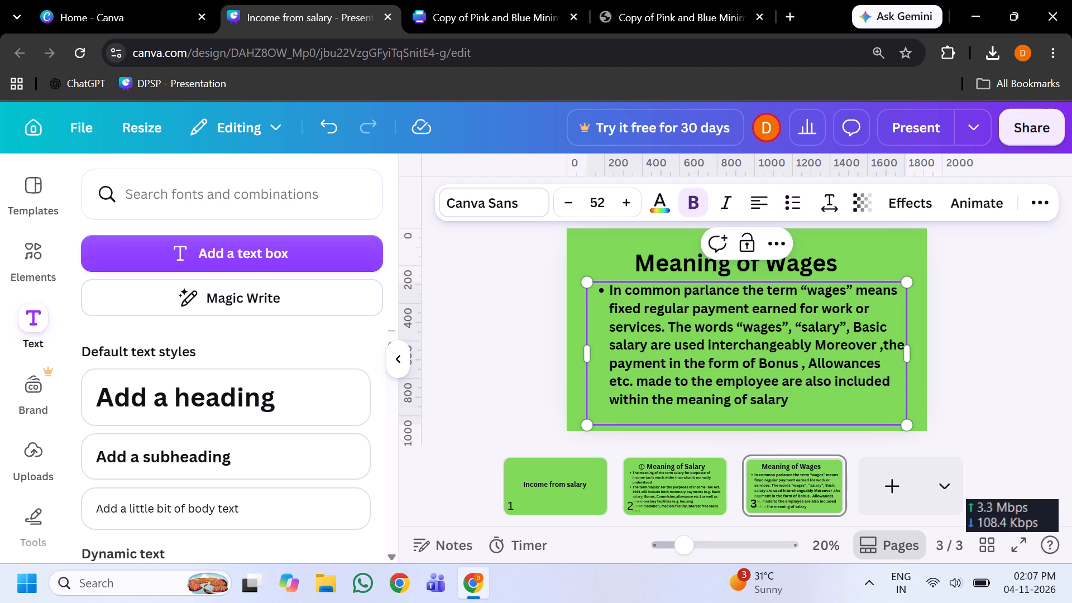
# Add a fourth page and place a subheading text box at the upper-left margin corner of the slide.
pyautogui.click(879, 501)
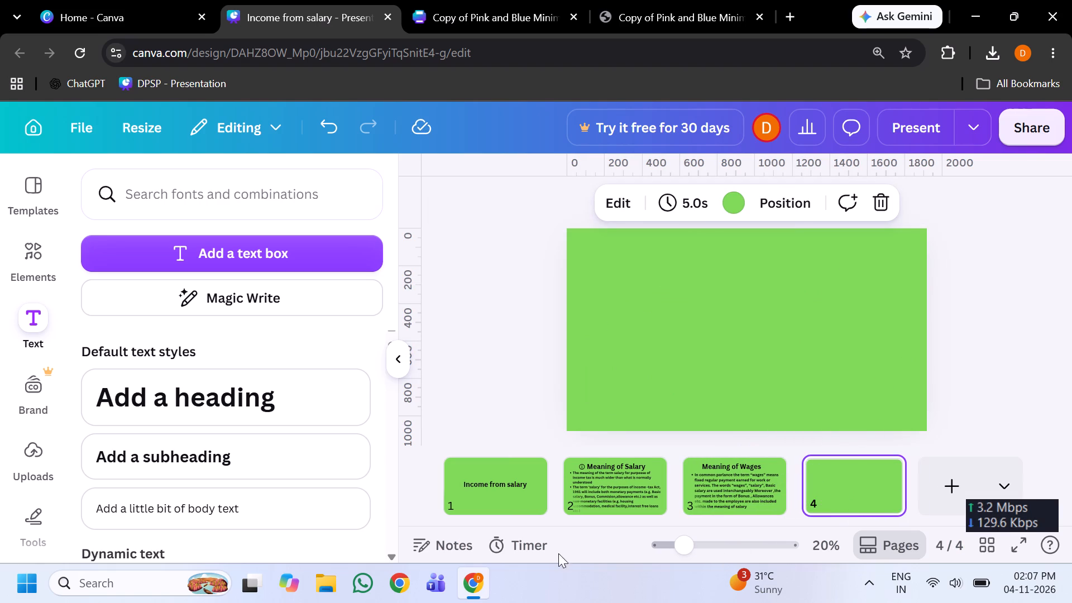
pyautogui.moveTo(235, 453); pyautogui.dragTo(819, 264)
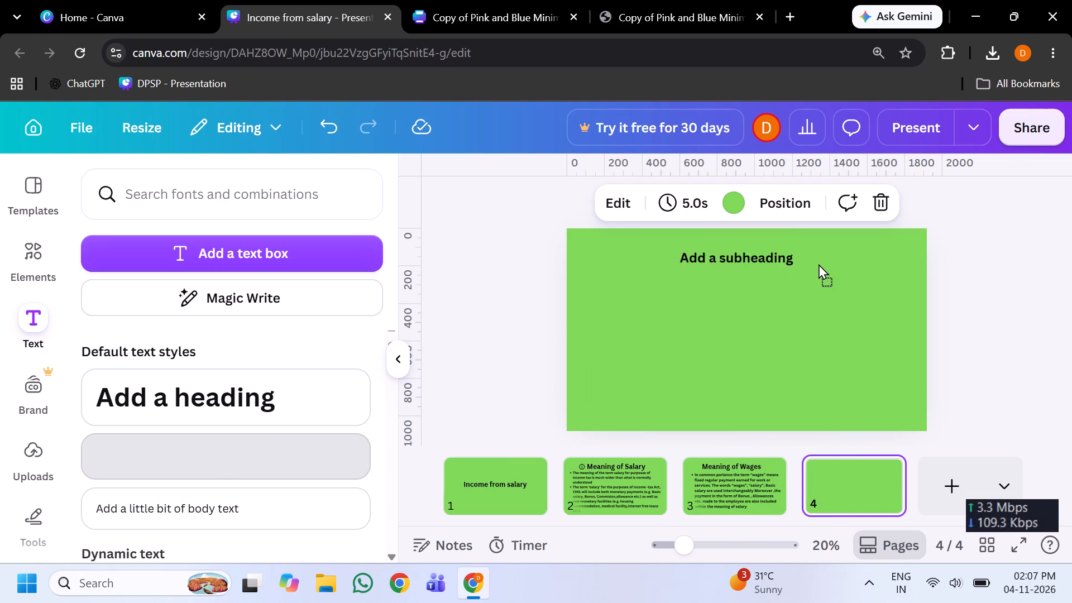
pyautogui.moveTo(819, 264); pyautogui.dragTo(804, 285)
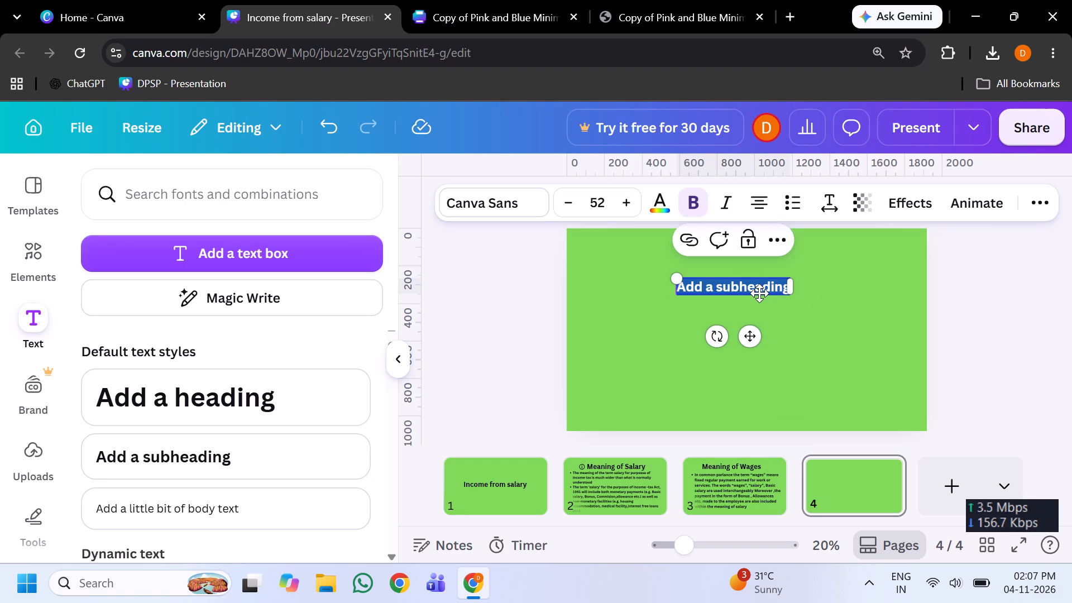
pyautogui.moveTo(746, 343); pyautogui.dragTo(664, 317)
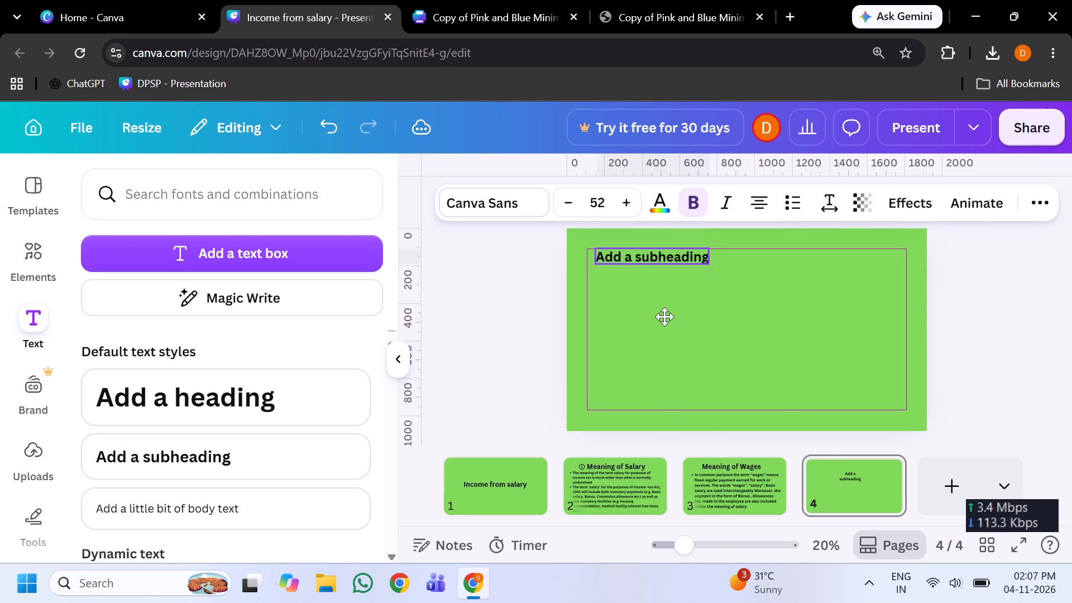
pyautogui.moveTo(664, 317); pyautogui.dragTo(663, 318)
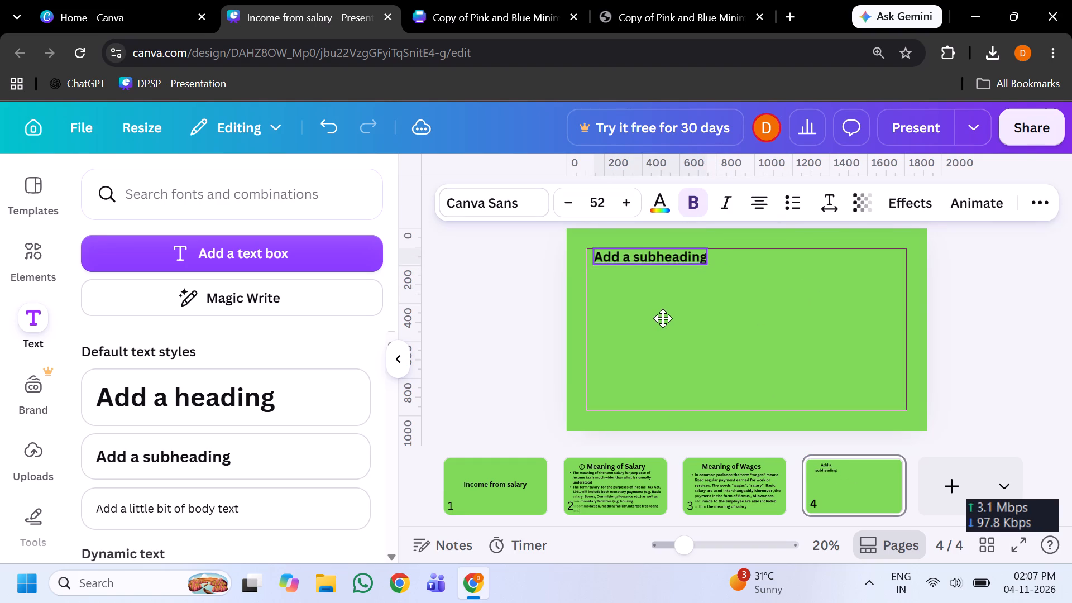
pyautogui.moveTo(663, 318); pyautogui.dragTo(661, 317)
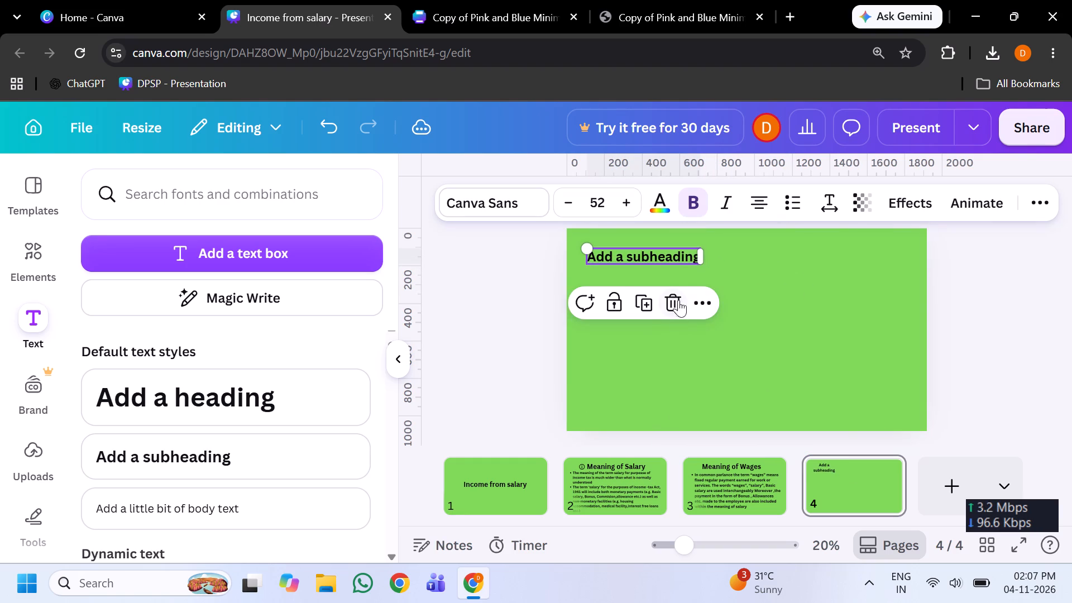
# Replace the subheading placeholder on page 4 with a bullet reading "Under the income tax act".
pyautogui.doubleClick(669, 253)
pyautogui.press('BackSpace')
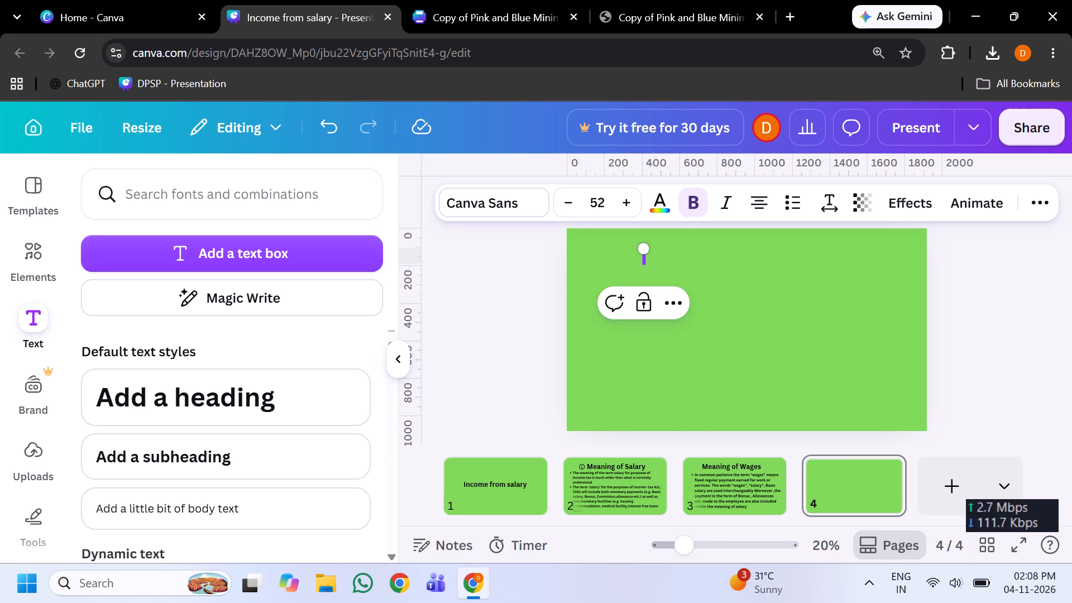
pyautogui.hotkey('shift', 'u')
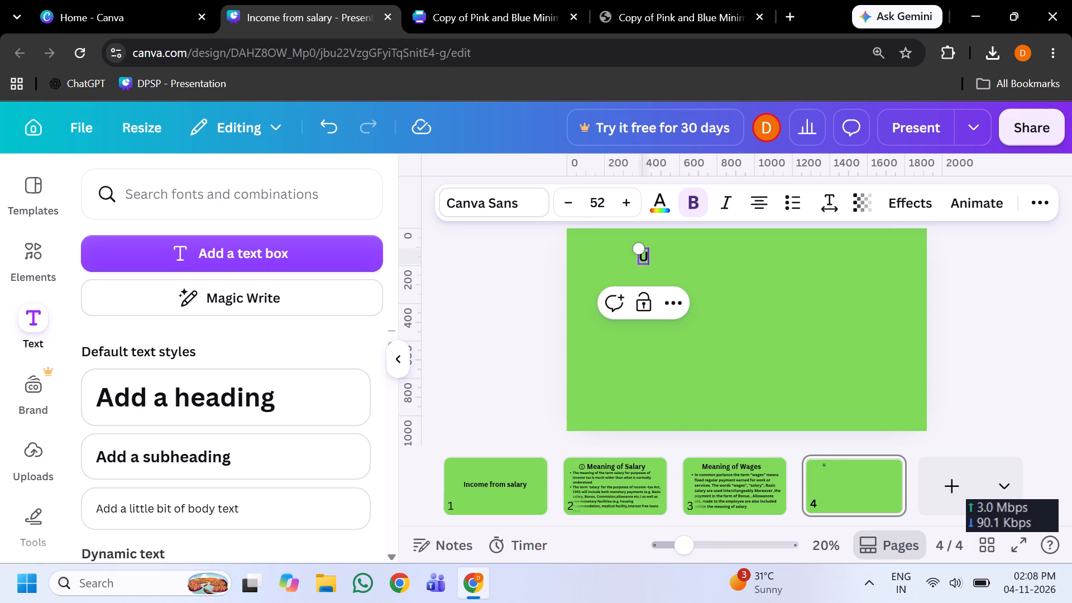
pyautogui.click(798, 199)
pyautogui.write('Und')
pyautogui.press('BackSpace')
pyautogui.press('BackSpace')
pyautogui.press('BackSpace')
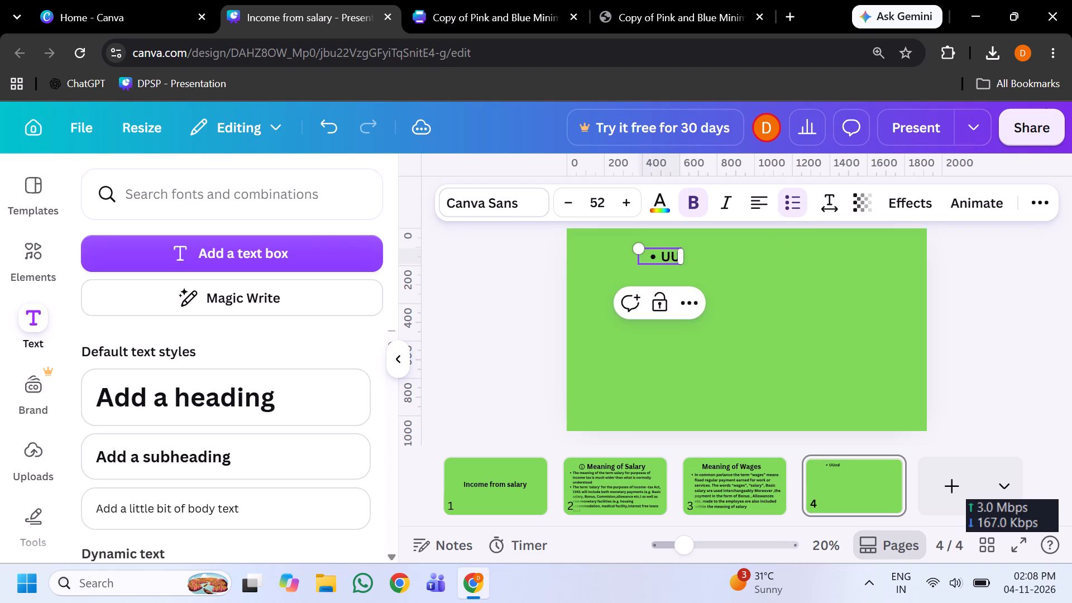
pyautogui.write('nder')
pyautogui.press('space')
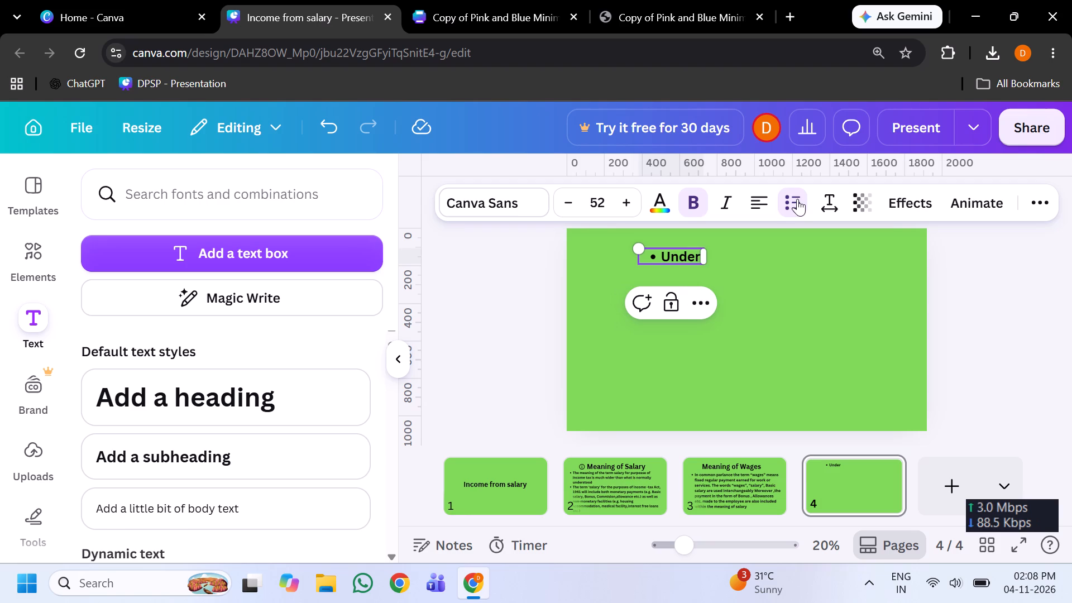
pyautogui.write('the income tax act')
pyautogui.press('space')
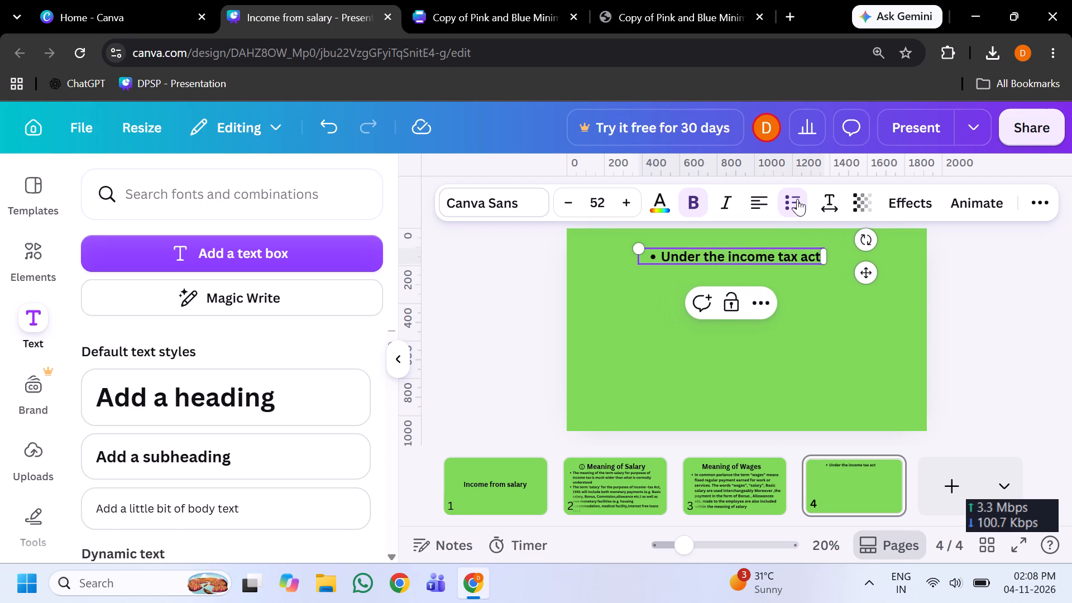
# Continue the page 4 bullet with "There are certain payments made".
pyautogui.write('There are certau')
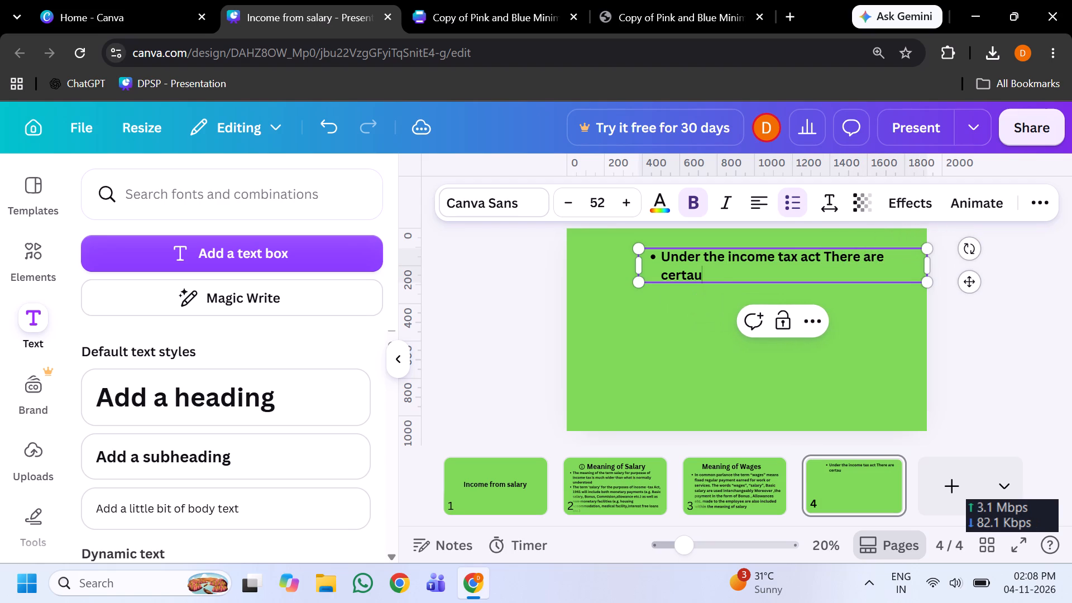
pyautogui.press('BackSpace')
pyautogui.press('BackSpace')
pyautogui.write('ain')
pyautogui.press('space')
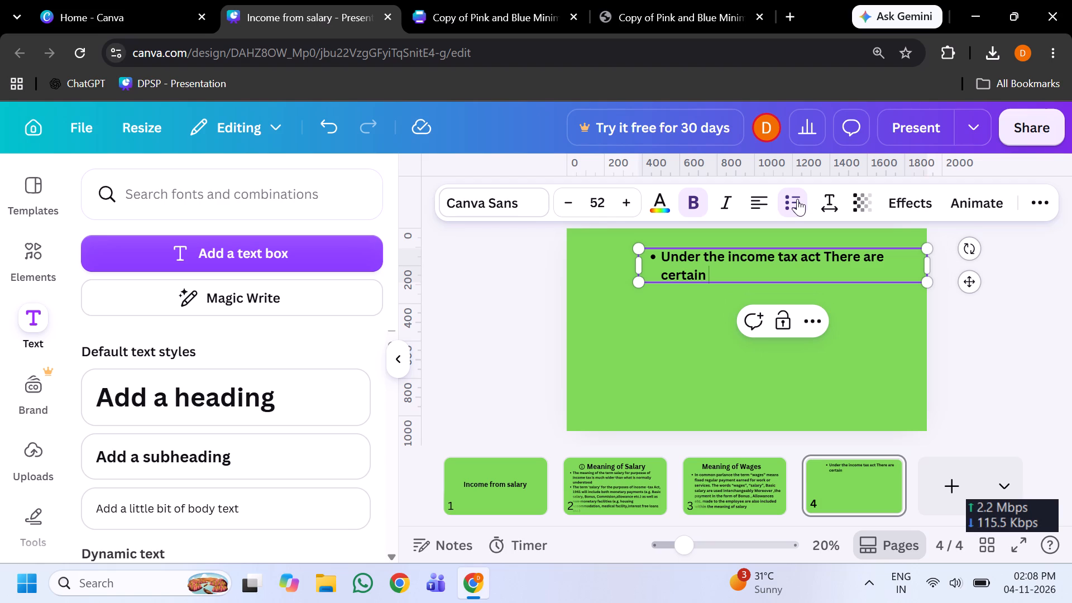
pyautogui.write('paymen')
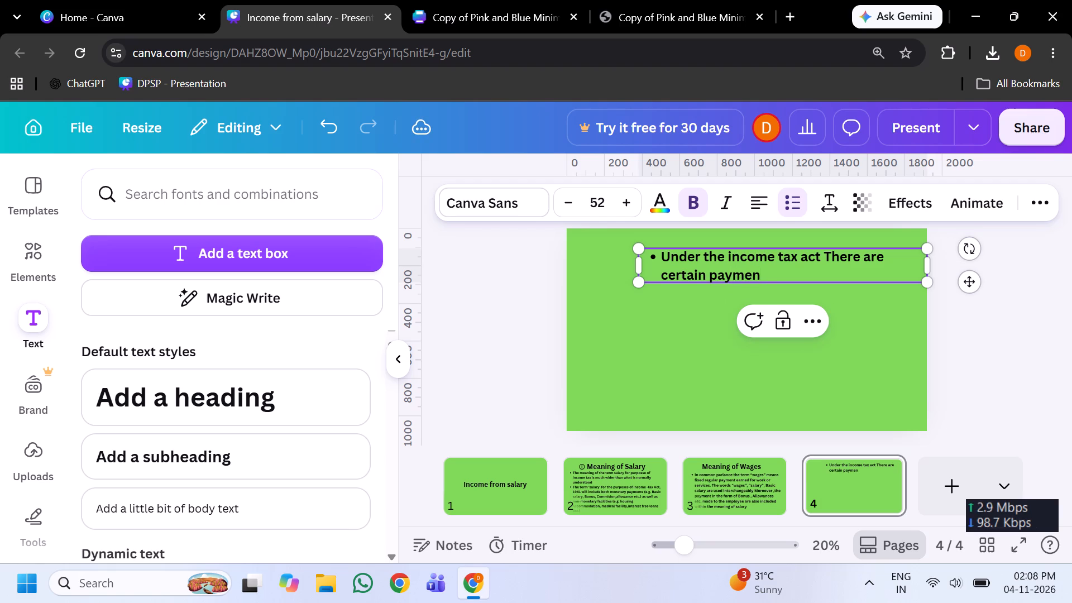
pyautogui.write('td')
pyautogui.press('BackSpace')
pyautogui.write('s')
pyautogui.press('space')
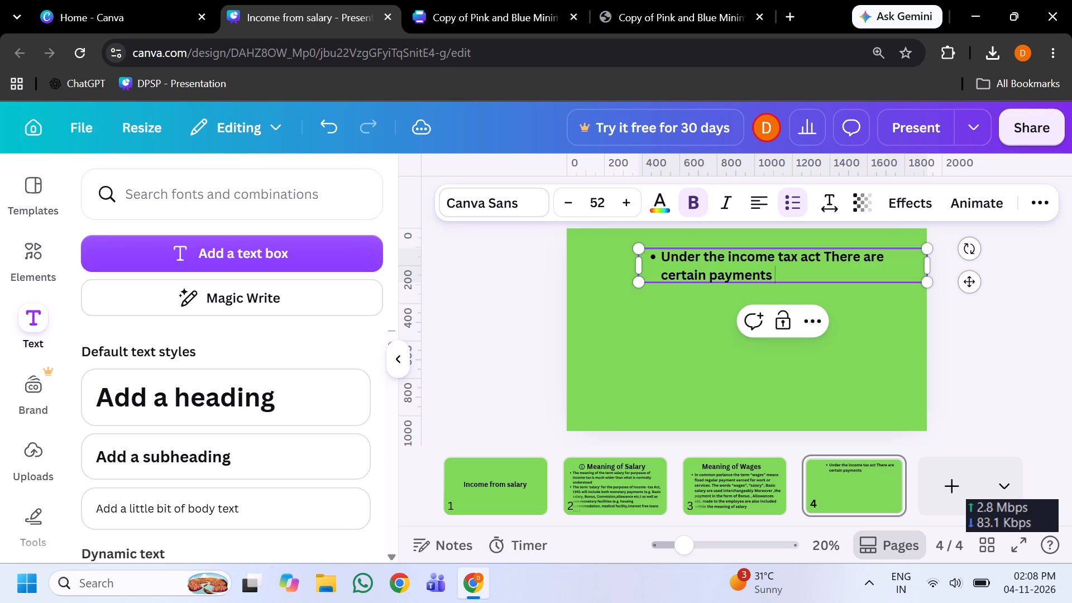
pyautogui.write('made')
pyautogui.press('space')
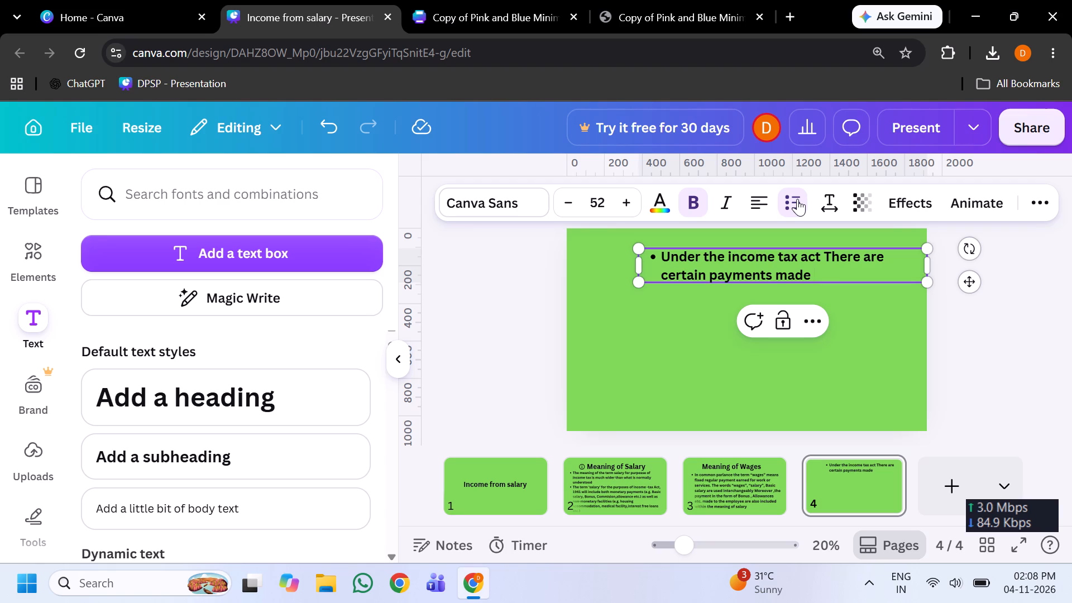
# Extend the page 4 bullet with "which are fully taxable,".
pyautogui.write('which are')
pyautogui.press('space')
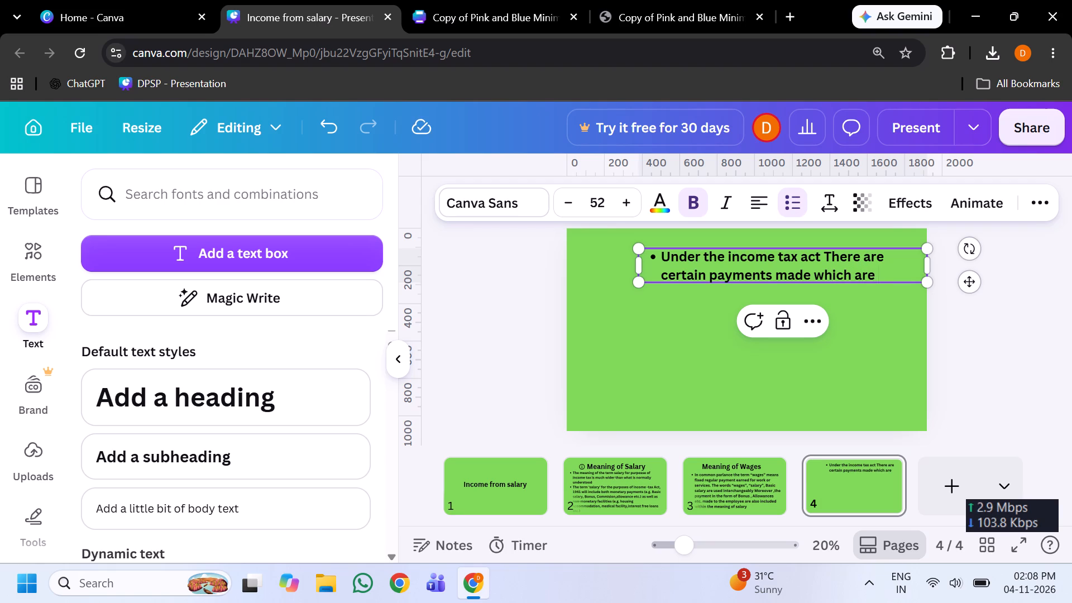
pyautogui.write('fully taxable')
pyautogui.press('space')
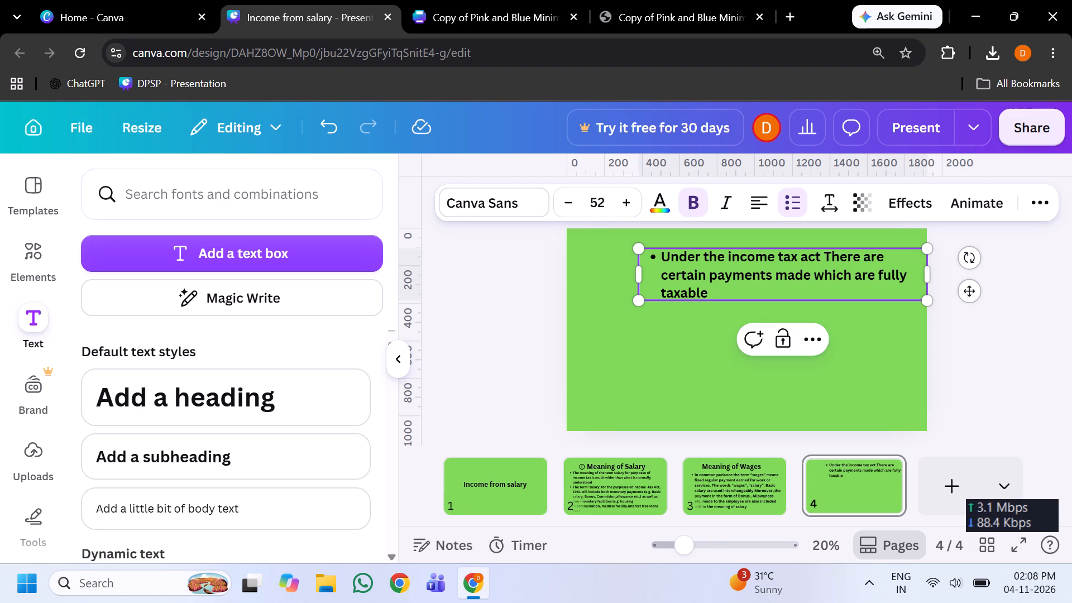
pyautogui.press('BackSpace')
pyautogui.write(',')
pyautogui.press('space')
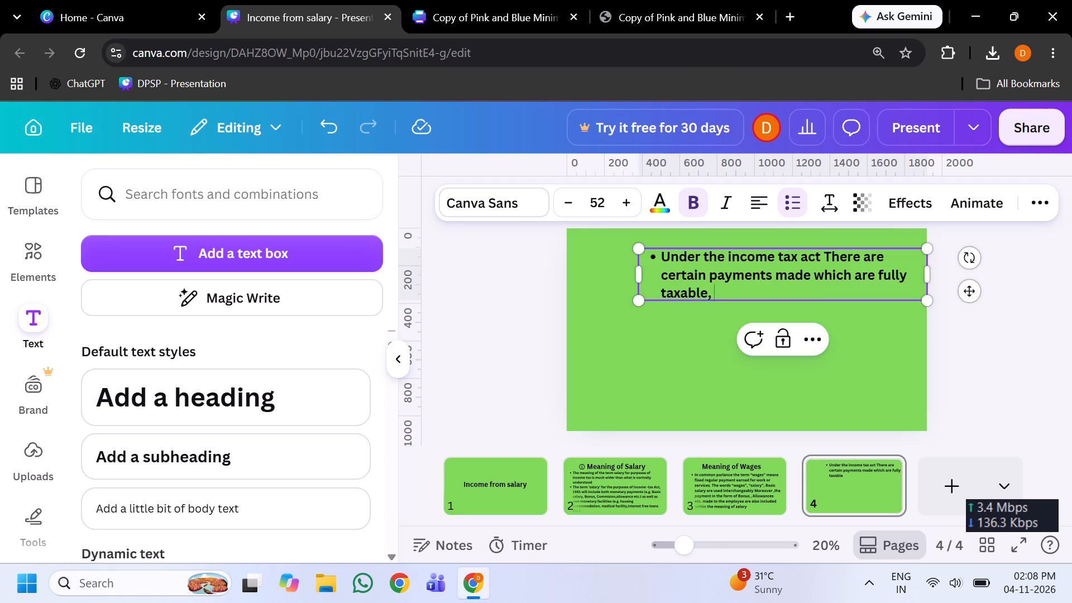
# Complete the page 4 bullet's first sentence with "partly taxable and fully exempt.".
pyautogui.write('pa')
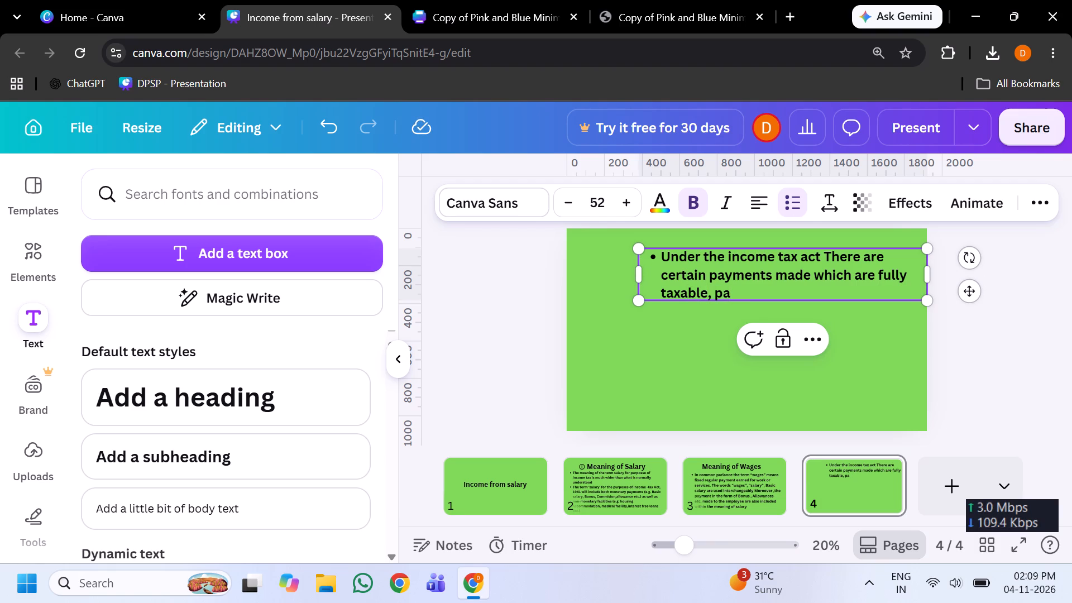
pyautogui.write('rtly')
pyautogui.press('space')
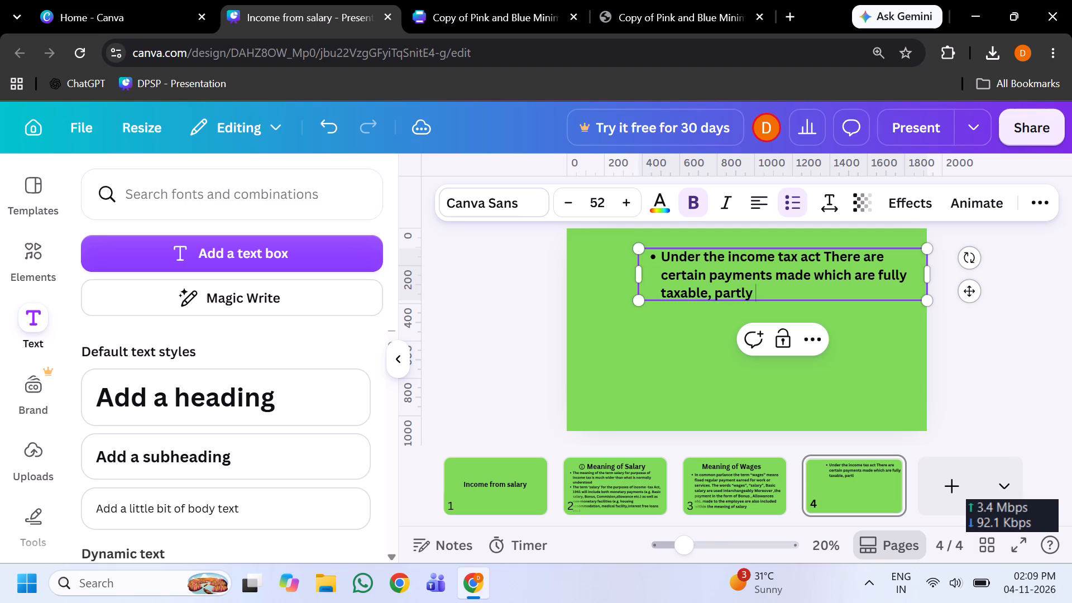
pyautogui.write('taxable a')
pyautogui.write('nd fully')
pyautogui.press('space')
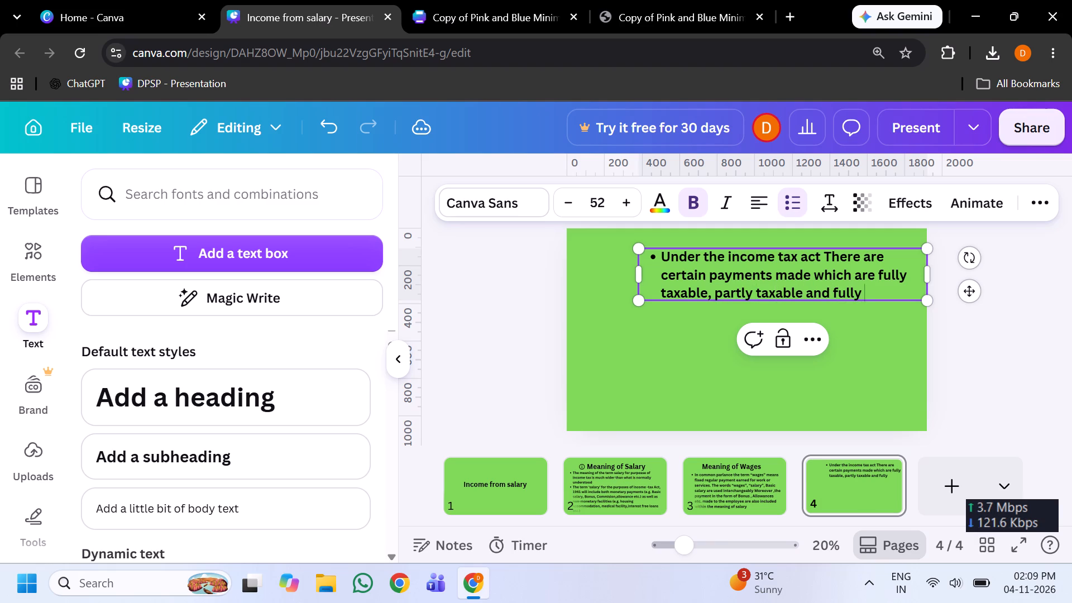
pyautogui.write('exempt')
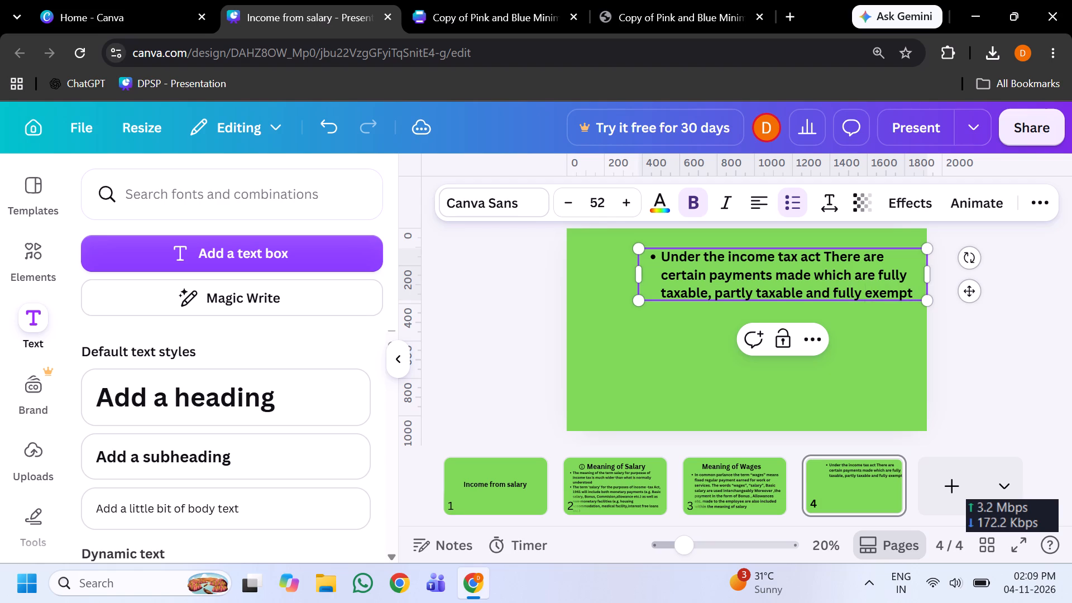
pyautogui.press('.')
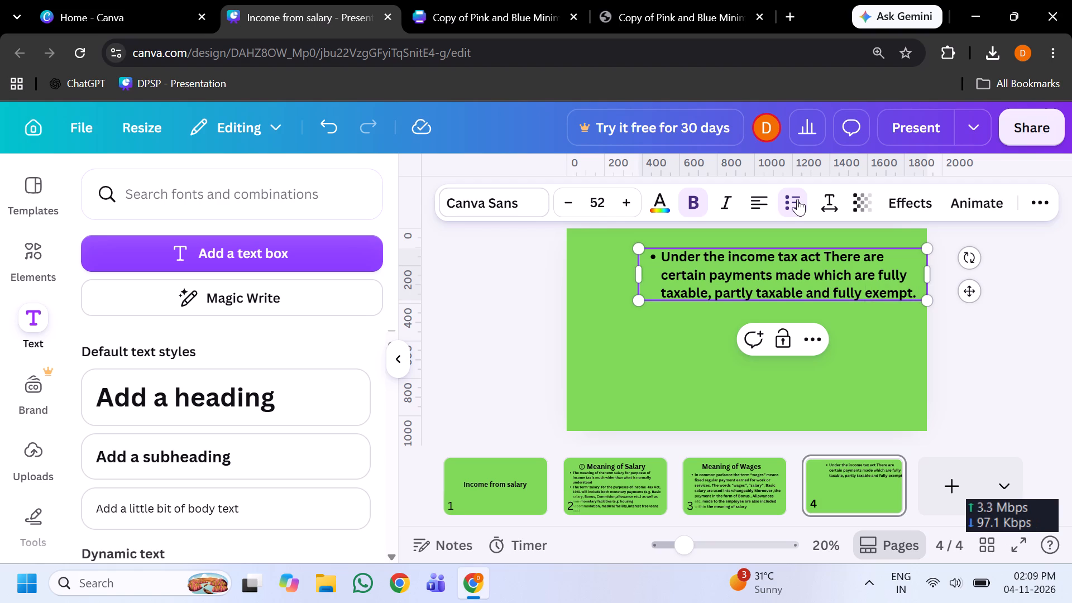
# Continue the page 4 bullet with "For Example, wages salary," after the first sentence.
pyautogui.press('space')
pyautogui.write('For')
pyautogui.press('space')
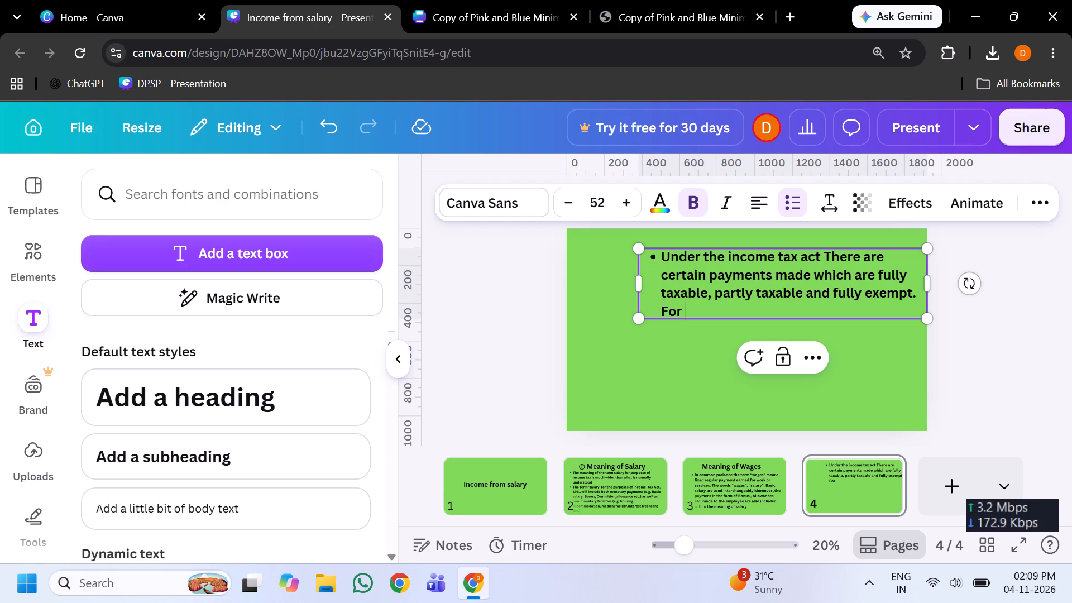
pyautogui.write('Example')
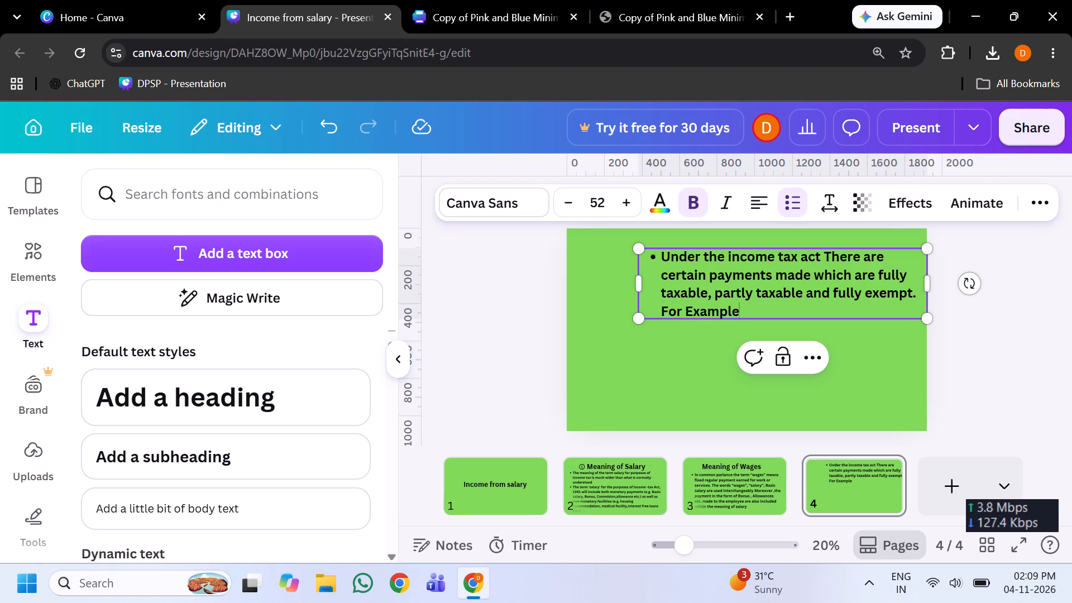
pyautogui.write(',')
pyautogui.press('space')
pyautogui.write('wages')
pyautogui.press('space')
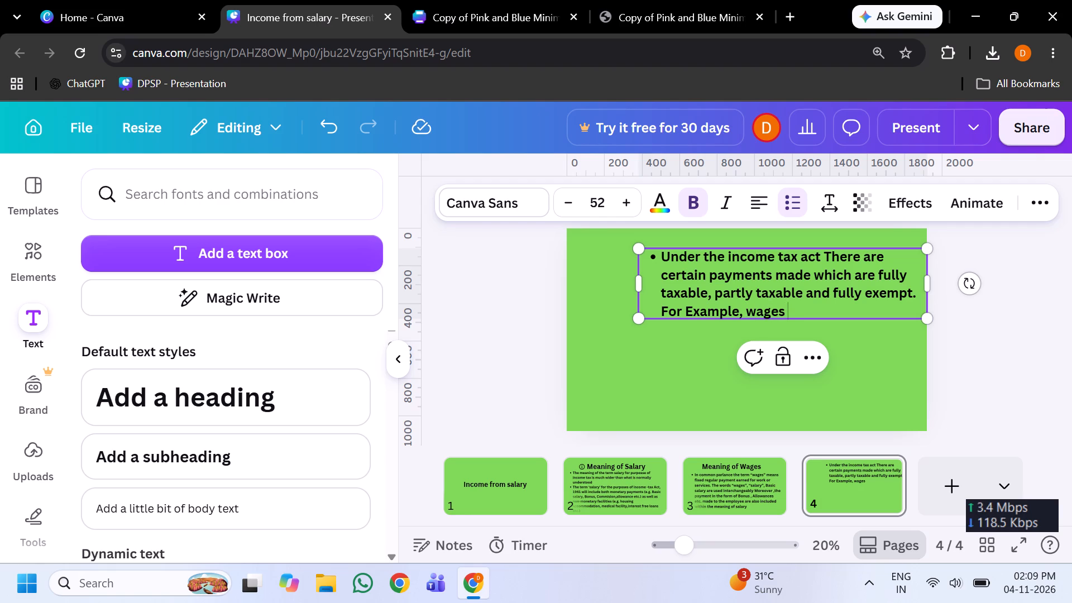
pyautogui.write('salary')
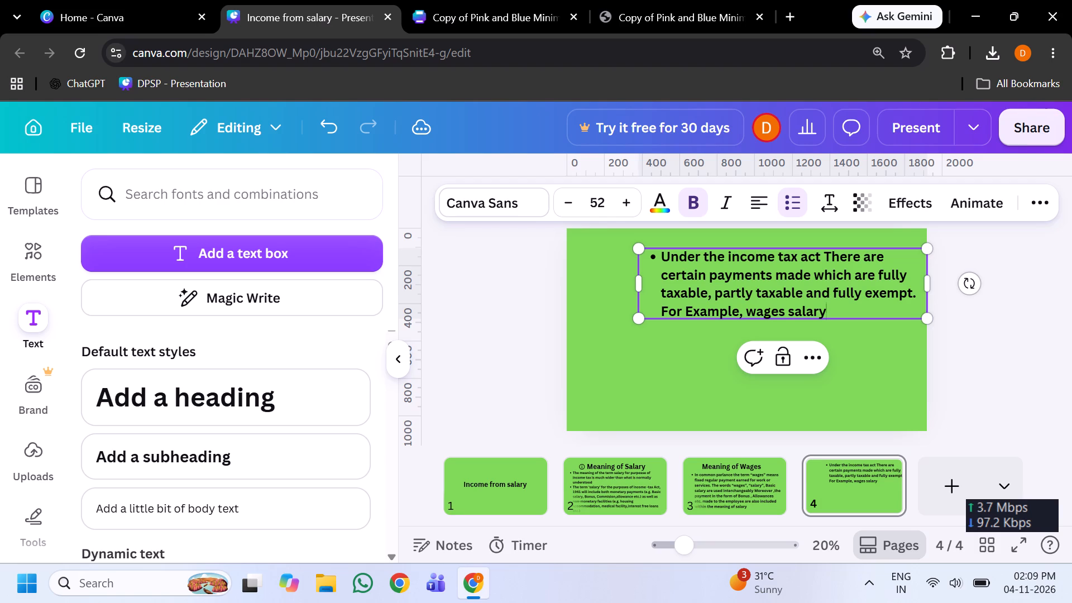
pyautogui.press(',')
pyautogui.press('space')
# Extend the page 4 bullet's list of examples with "bonus,dearness allowances,etc.".
pyautogui.press('b')
pyautogui.write('om')
pyautogui.press('BackSpace')
pyautogui.write('nu')
pyautogui.write('s')
pyautogui.press('space')
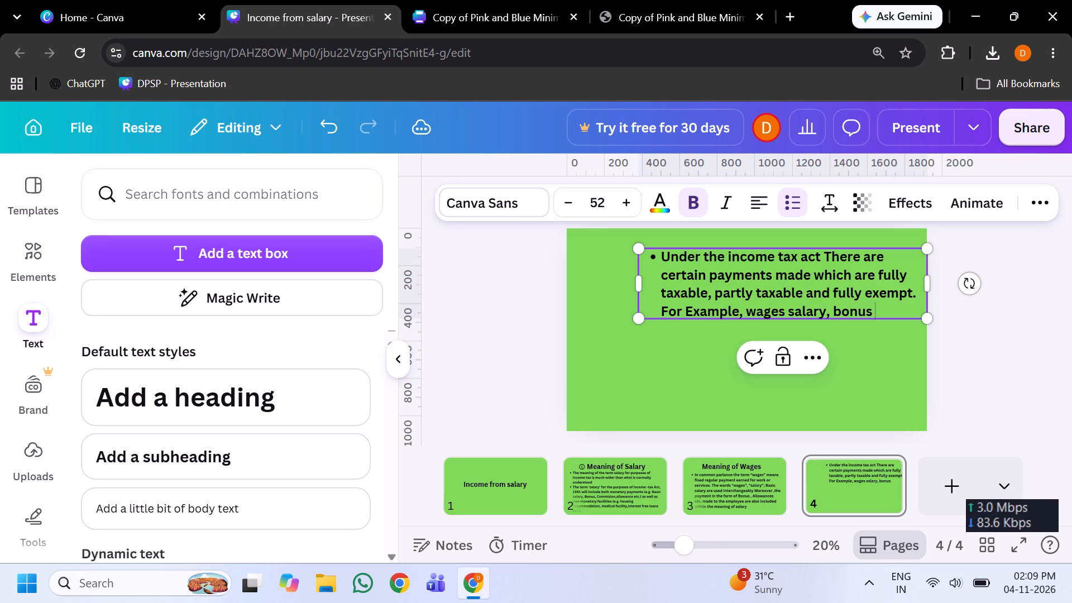
pyautogui.press('BackSpace')
pyautogui.write(',dear')
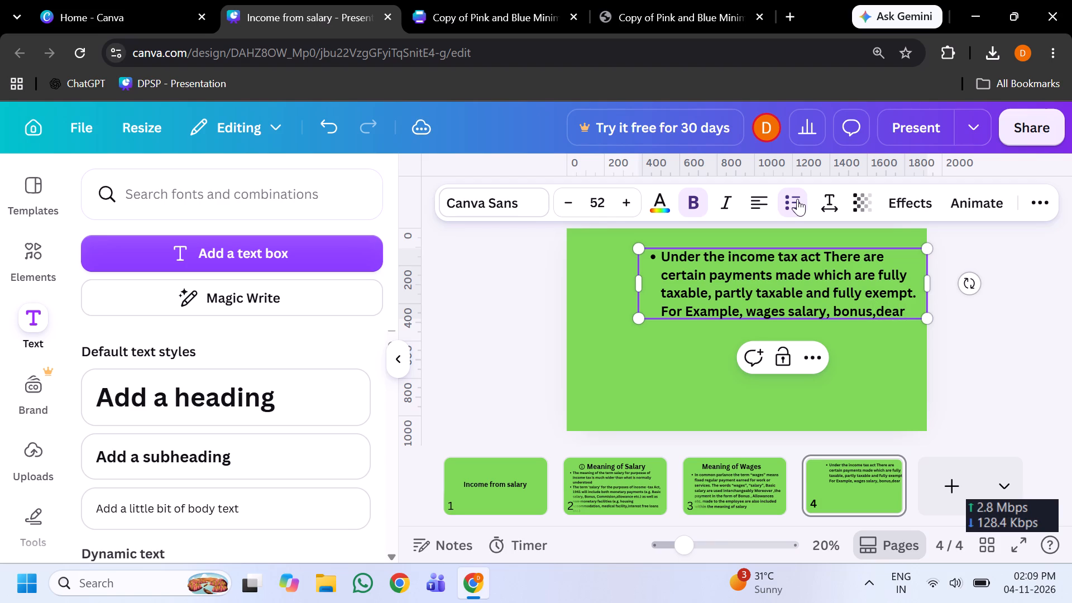
pyautogui.write('ness')
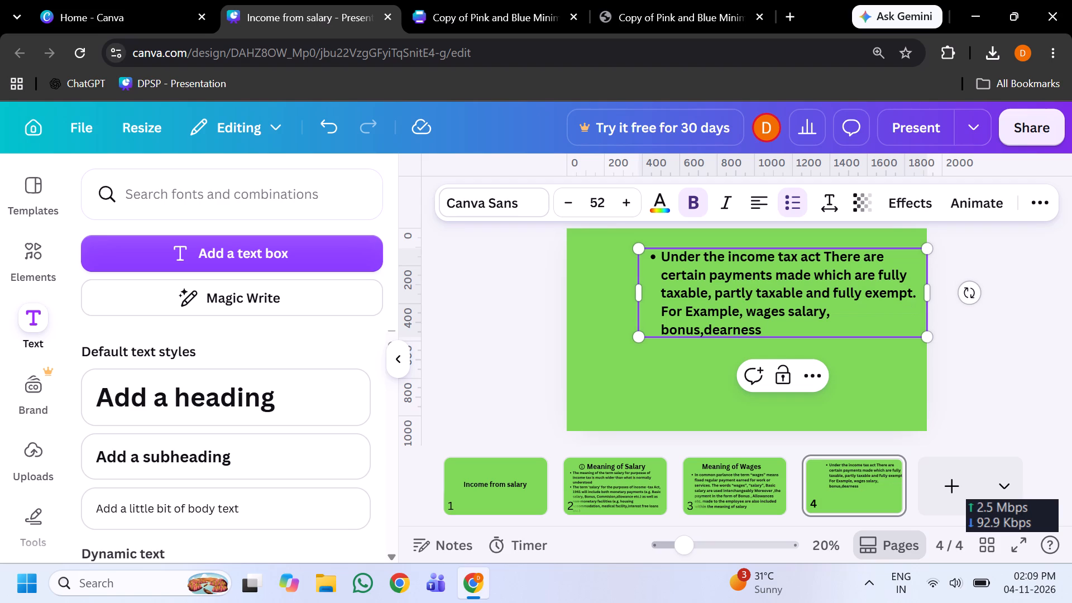
pyautogui.press('space')
pyautogui.write('allowances')
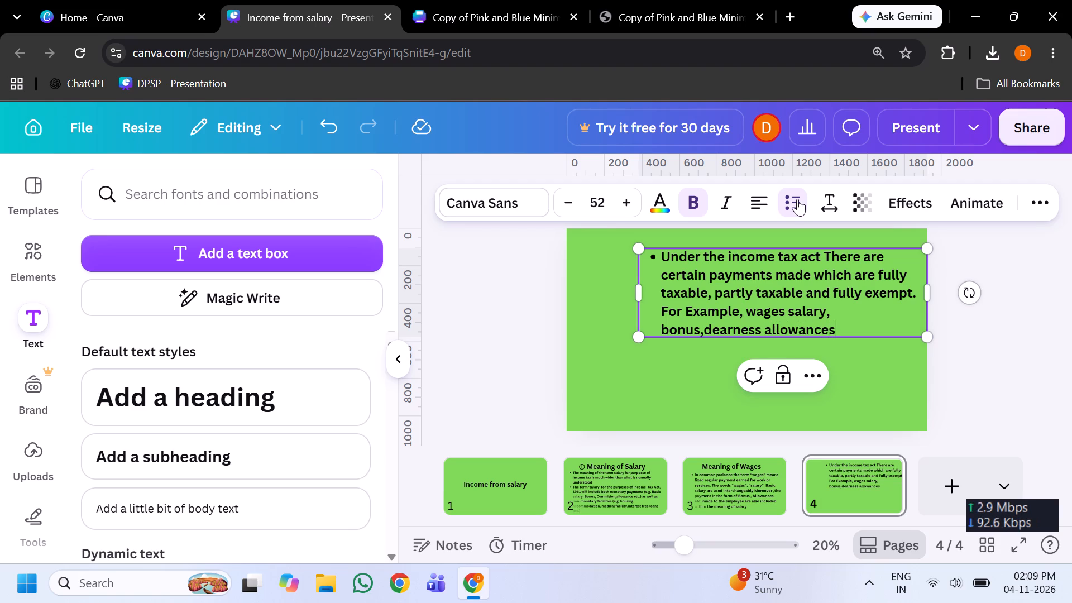
pyautogui.press(',')
pyautogui.write('etc')
pyautogui.press('.')
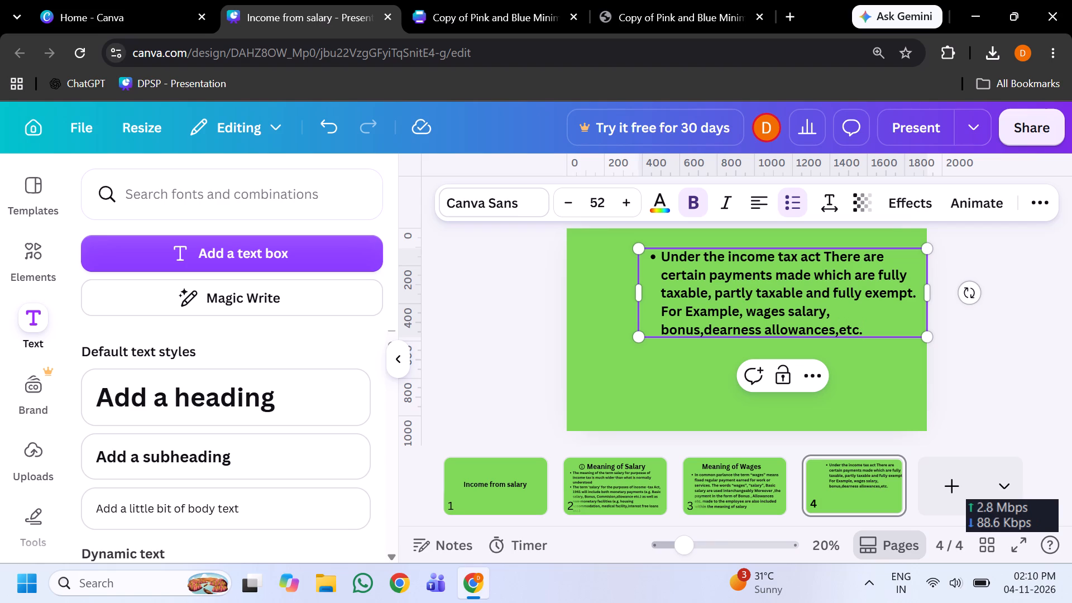
# Add "are fully taxable payments" after the list of examples in the page 4 bullet.
pyautogui.press('space')
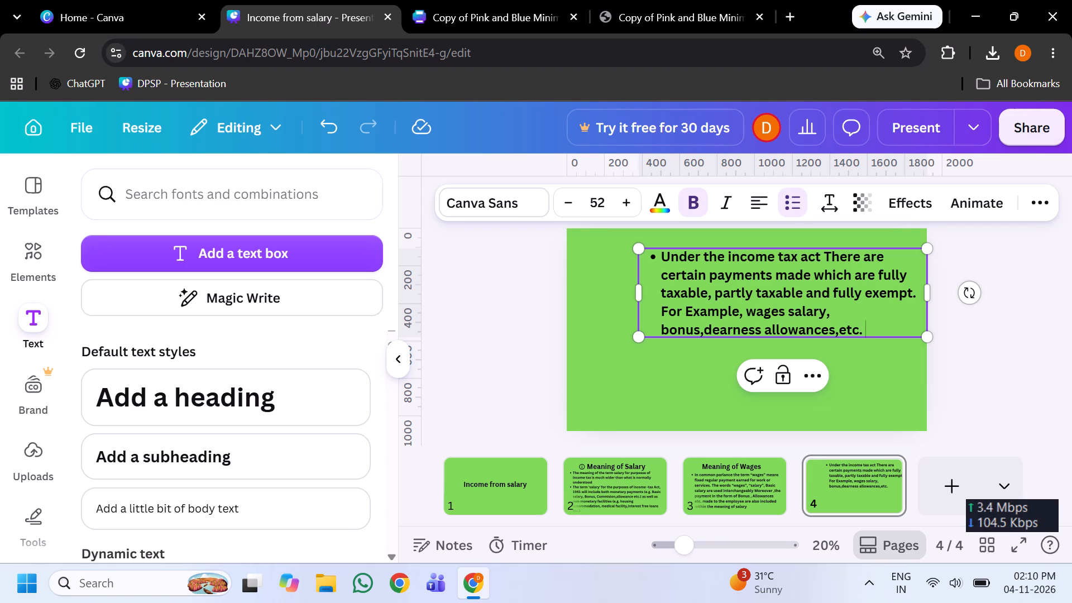
pyautogui.write('are')
pyautogui.press('space')
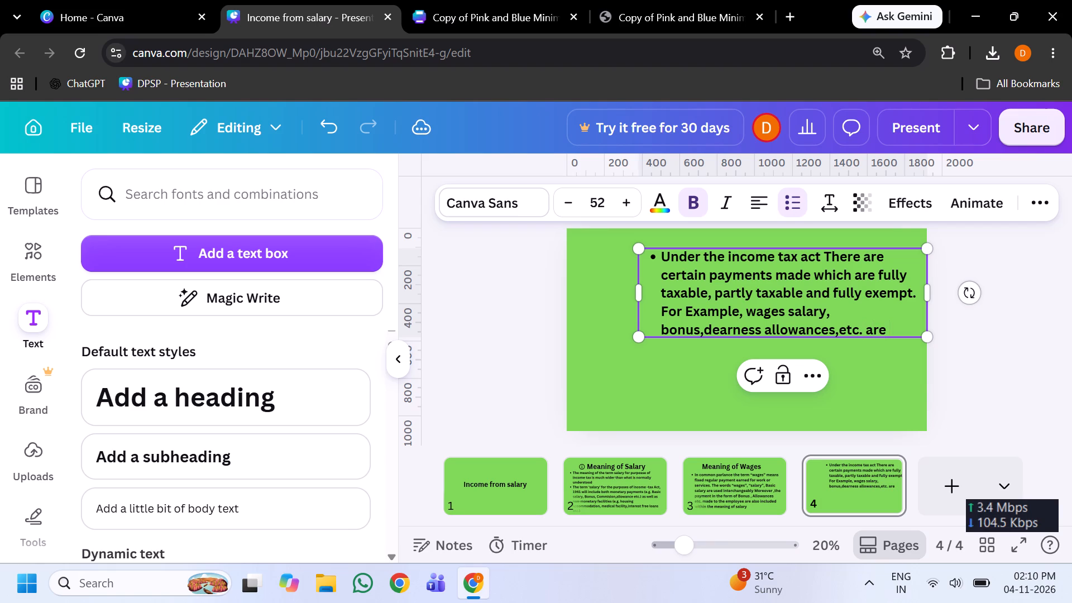
pyautogui.write('fully')
pyautogui.press('space')
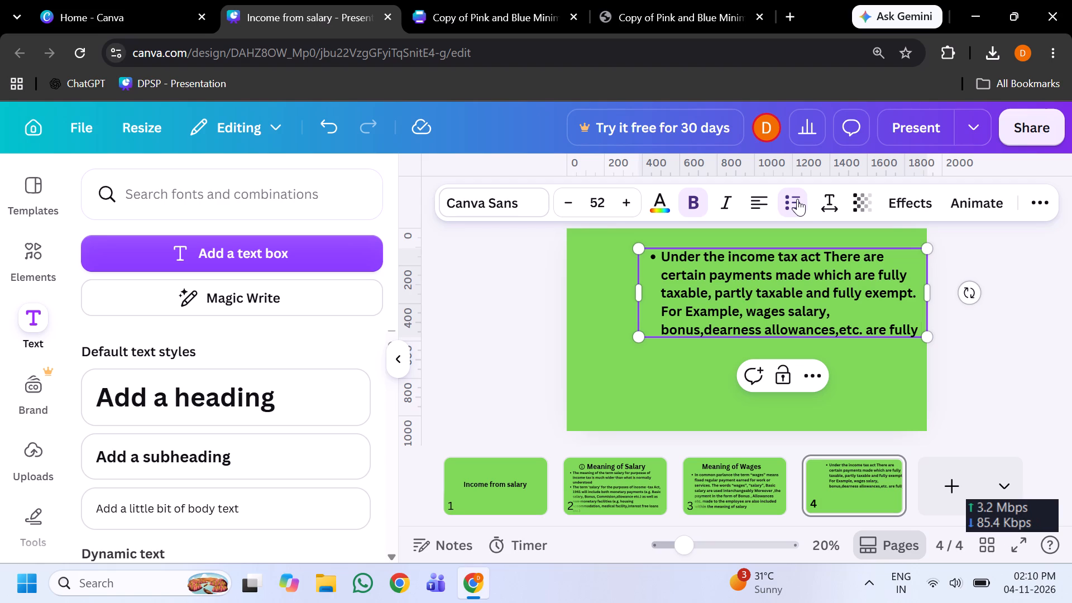
pyautogui.write('taxable')
pyautogui.press('space')
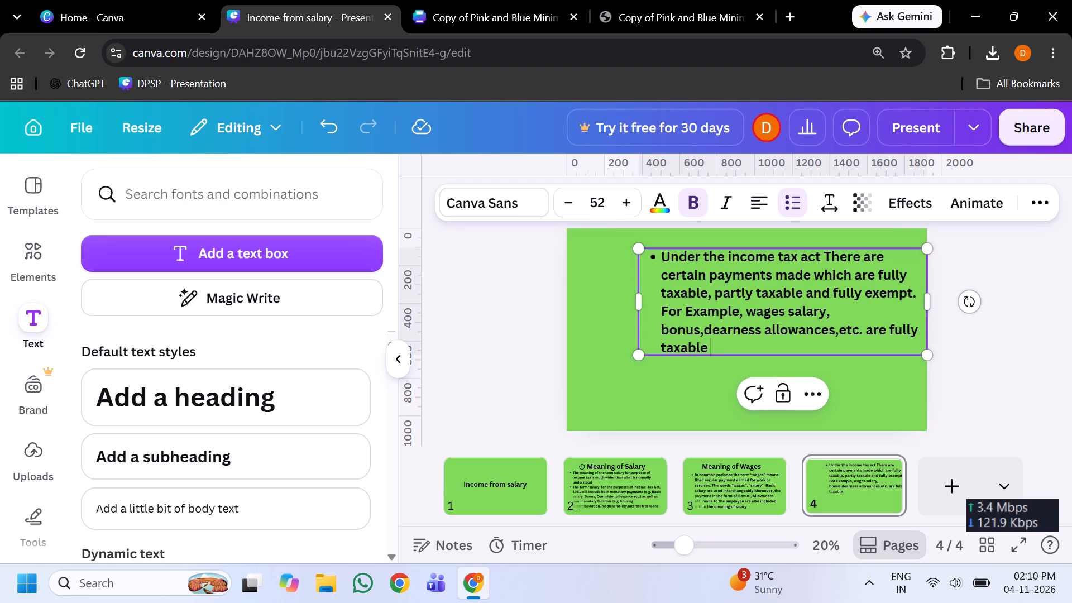
pyautogui.write('payments')
pyautogui.press('space')
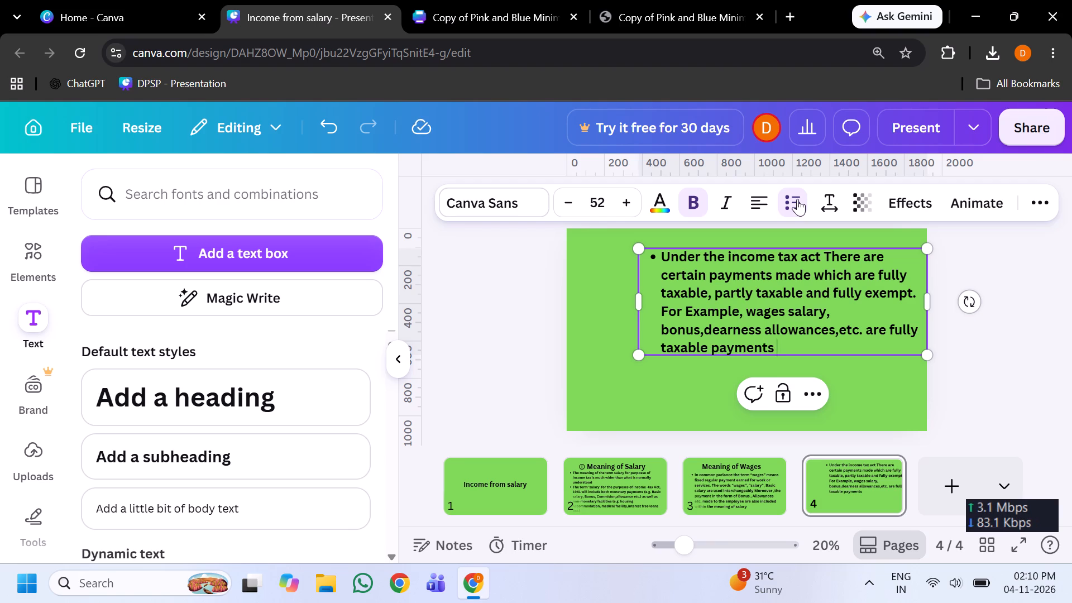
# End the example sentence with a period and continue the page 4 bullet with "whereas monetary benefits".
pyautogui.write('. whee')
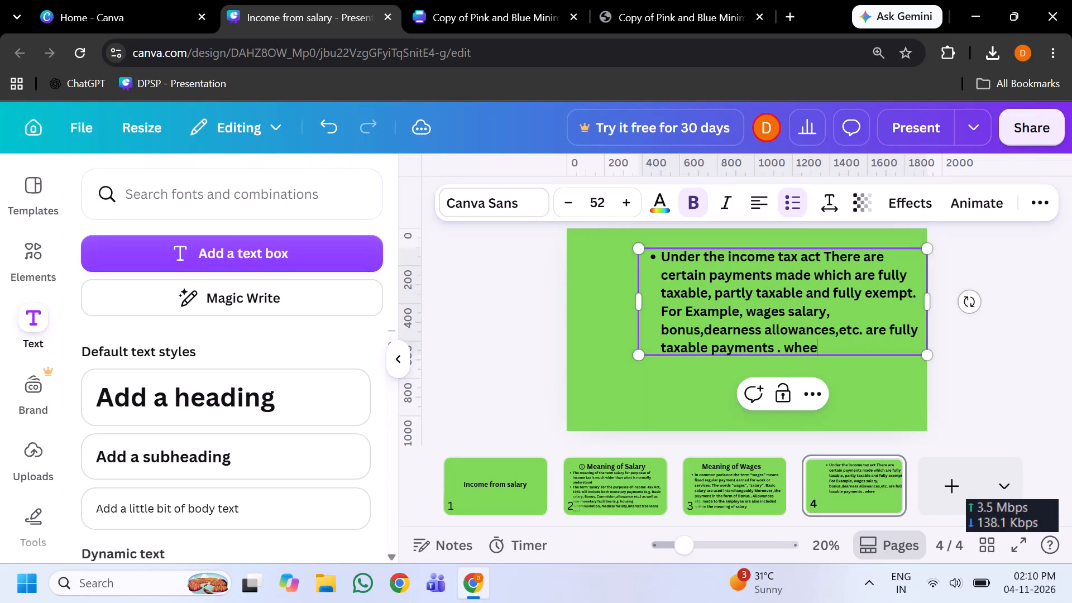
pyautogui.press('BackSpace')
pyautogui.write('re a')
pyautogui.write('s')
pyautogui.press('space')
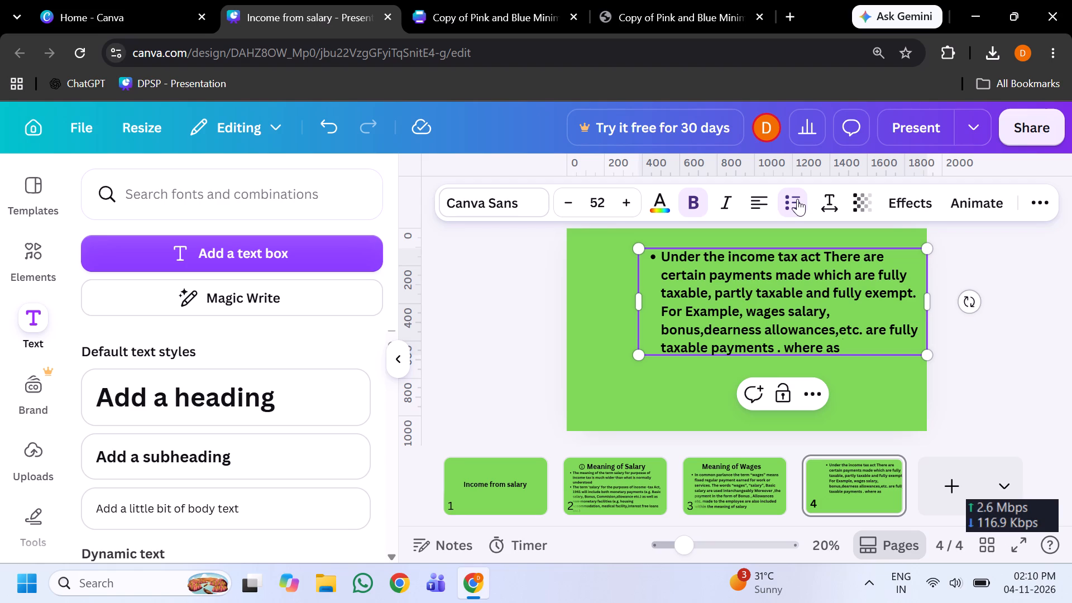
pyautogui.press('BackSpace')
pyautogui.press('BackSpace')
pyautogui.press('BackSpace')
pyautogui.press('BackSpace')
pyautogui.write('as')
pyautogui.press('space')
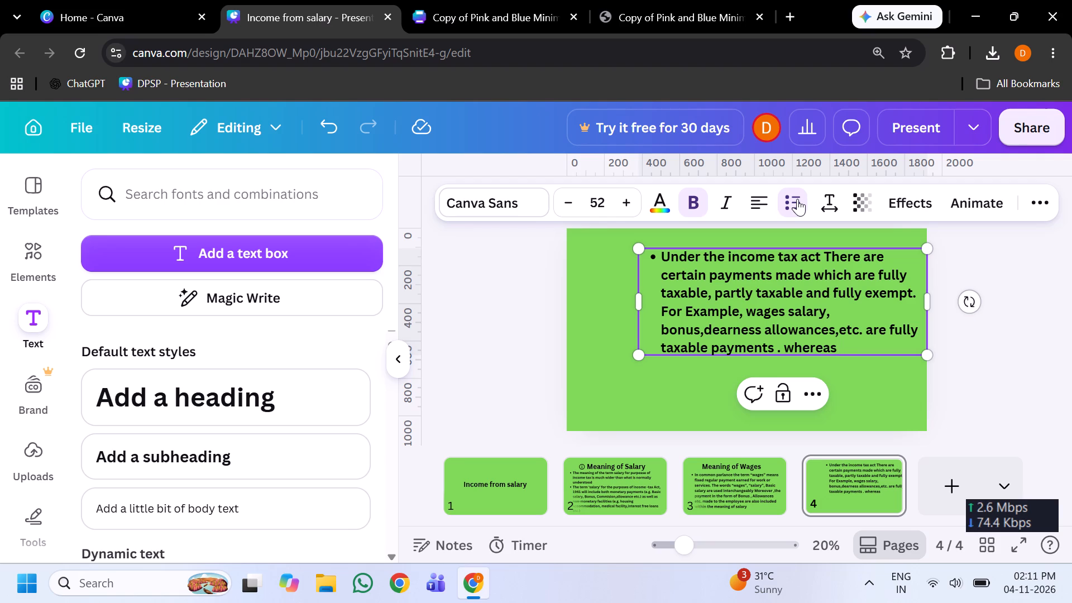
pyautogui.press('space')
pyautogui.write('monetary')
pyautogui.press('space')
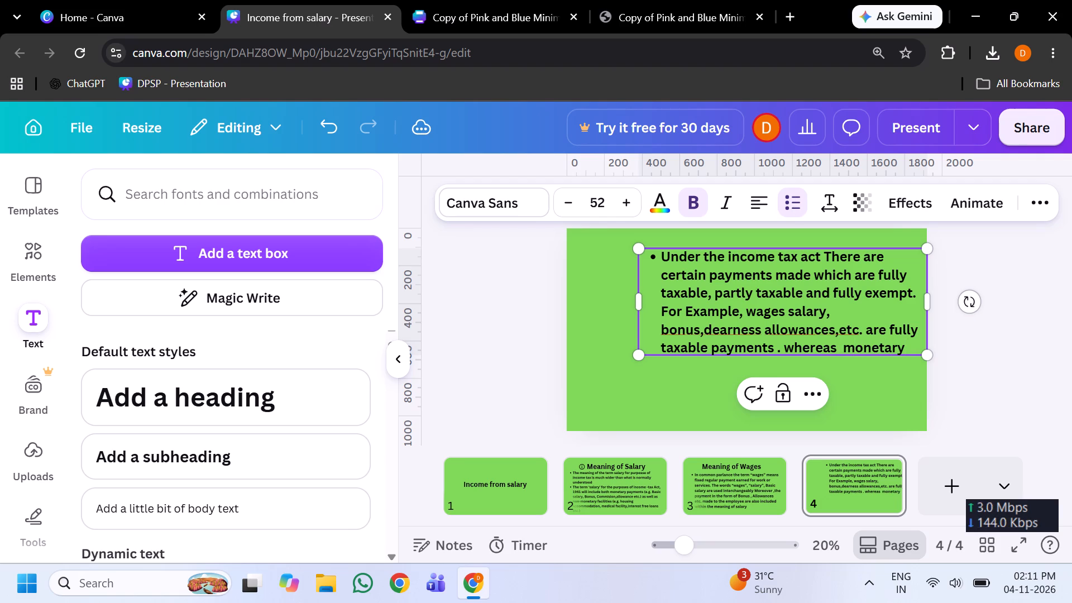
pyautogui.write('bene')
pyautogui.write('fits')
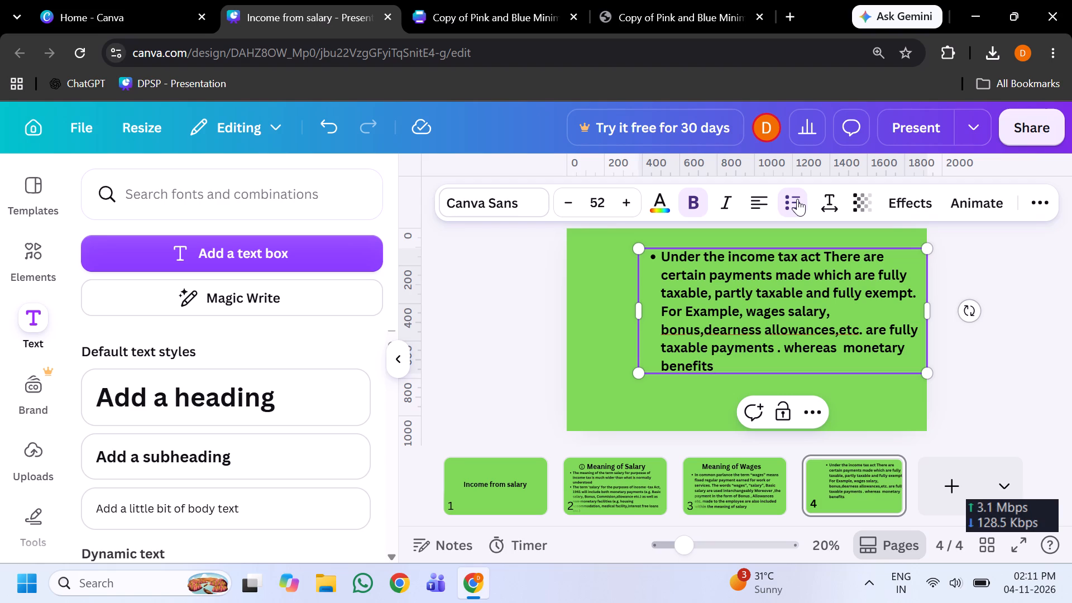
# Extend the page 4 bullet with "in the form of allowances such as".
pyautogui.press('space')
pyautogui.press('o')
pyautogui.press('BackSpace')
pyautogui.write('in the')
pyautogui.press('space')
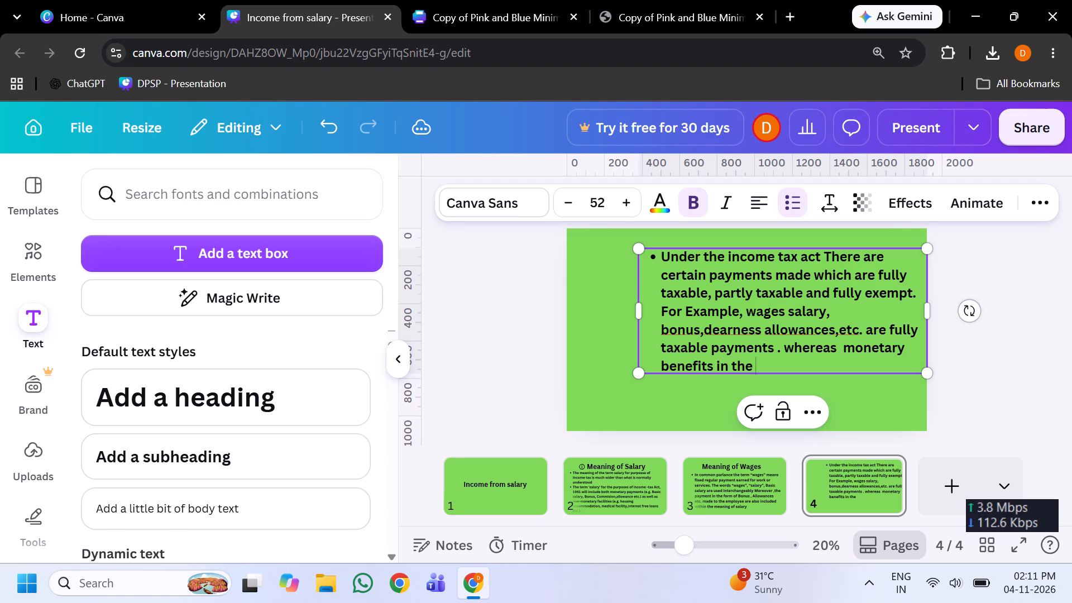
pyautogui.write('form of allowanc')
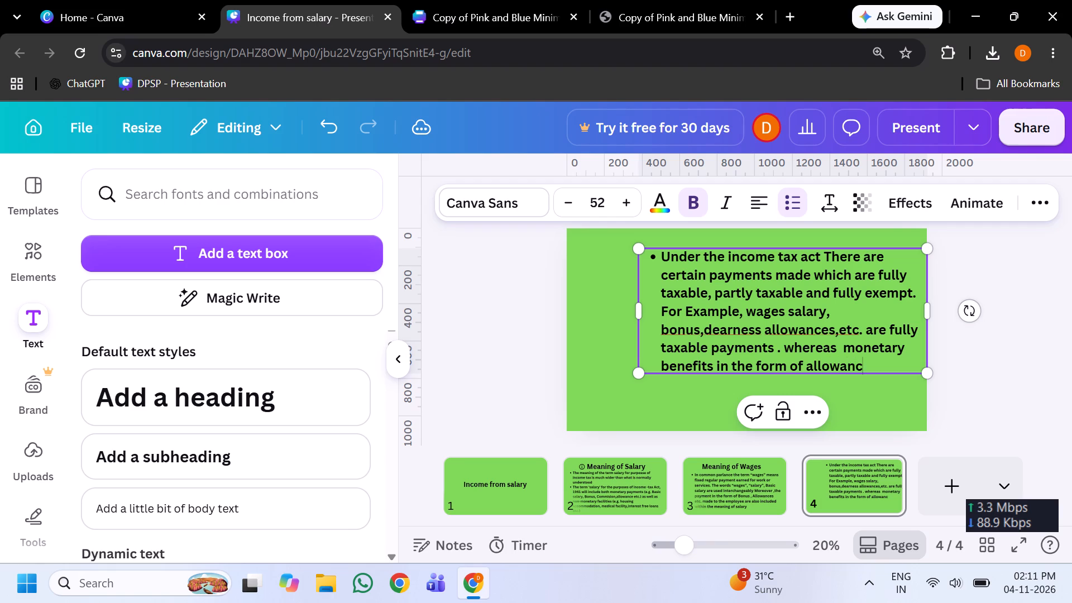
pyautogui.write('es')
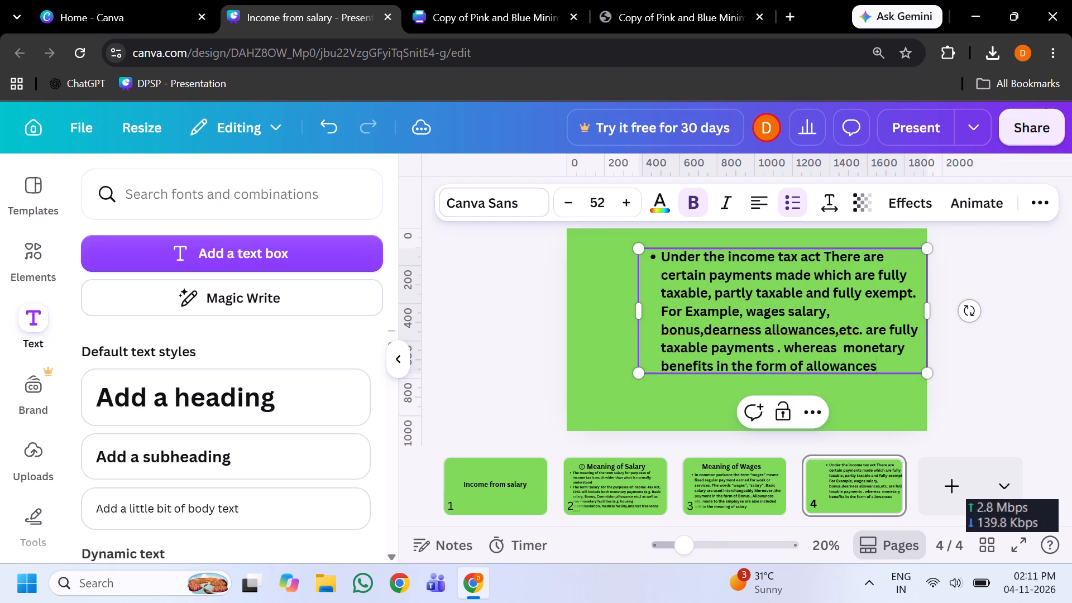
pyautogui.press('space')
pyautogui.write('such as')
pyautogui.press('space')
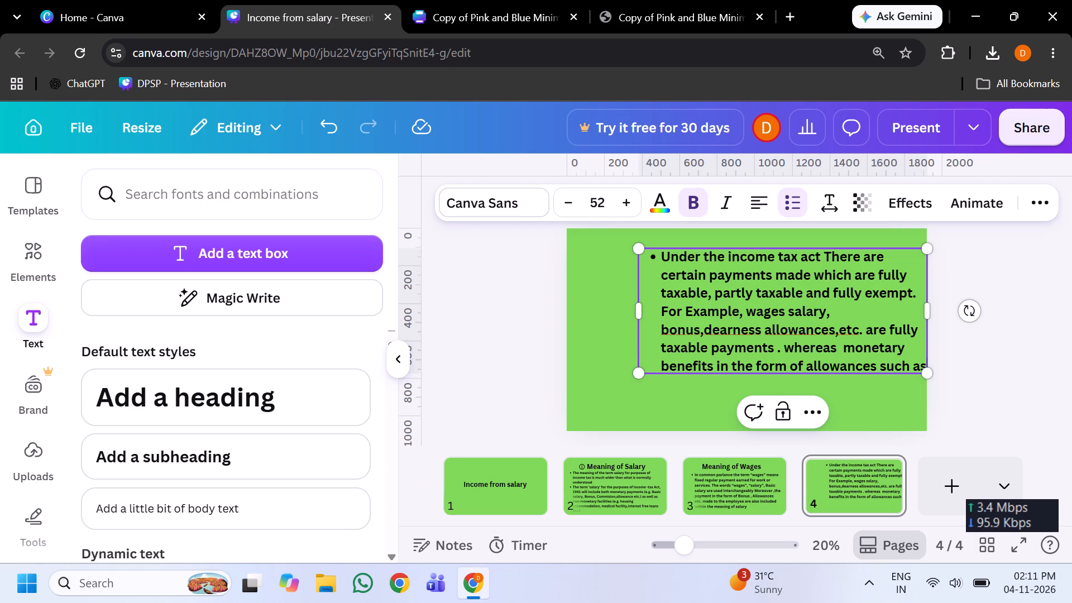
# Add "House Rent Allowance," as the first allowance named in the page 4 bullet.
pyautogui.write('House')
pyautogui.press('space')
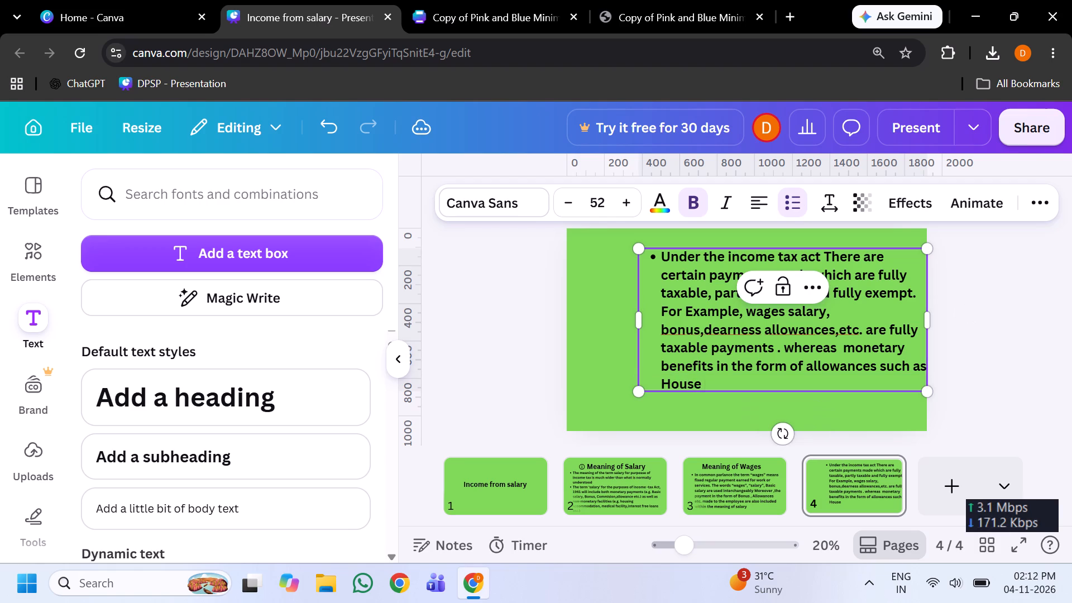
pyautogui.write('Ren')
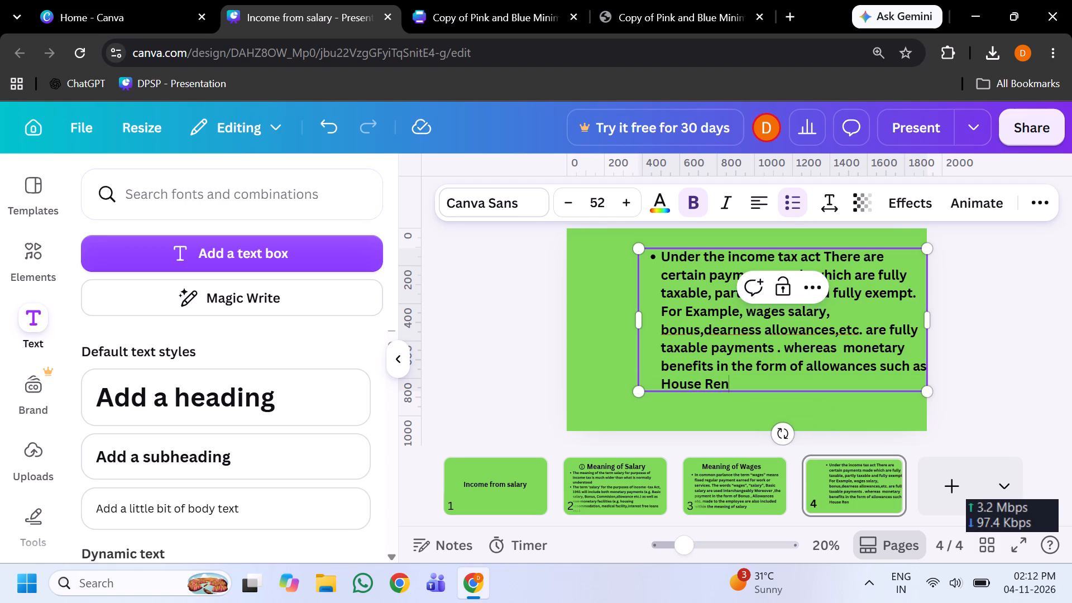
pyautogui.write('t All')
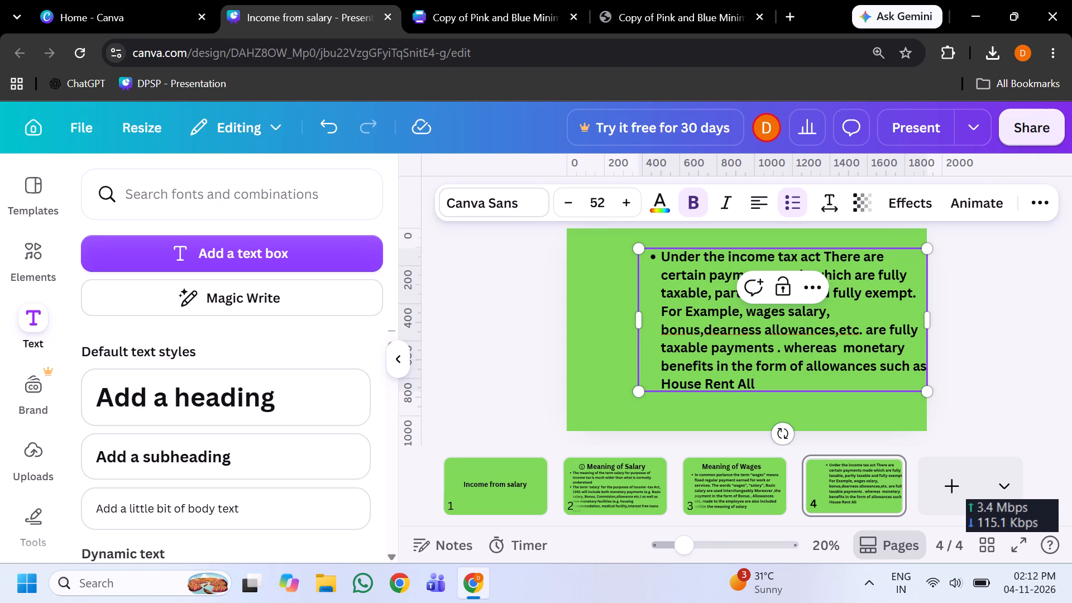
pyautogui.write('owance')
pyautogui.press('space')
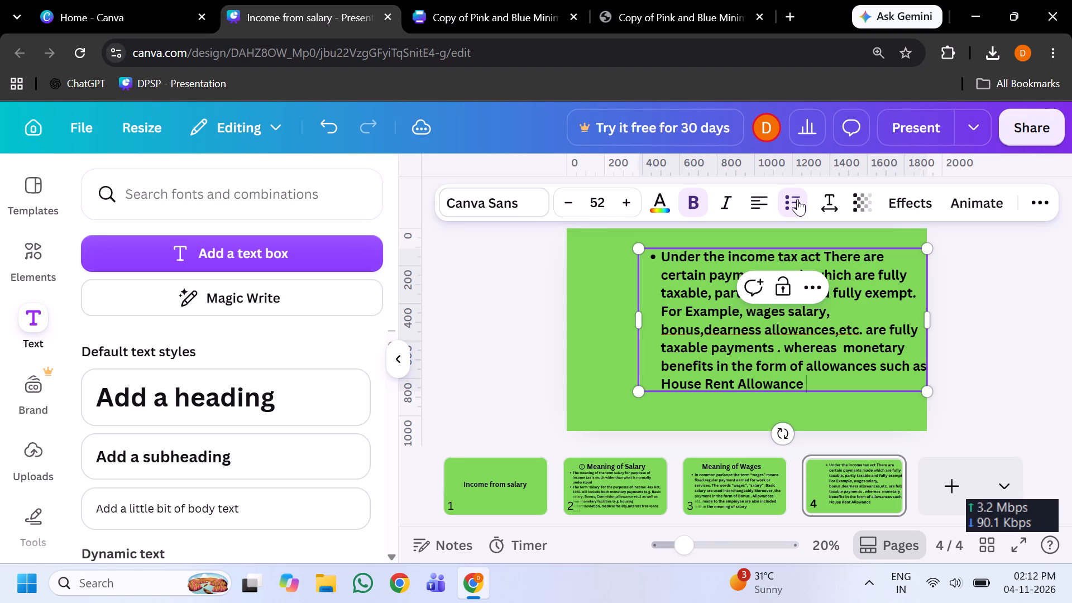
pyautogui.press('BackSpace')
pyautogui.press(',')
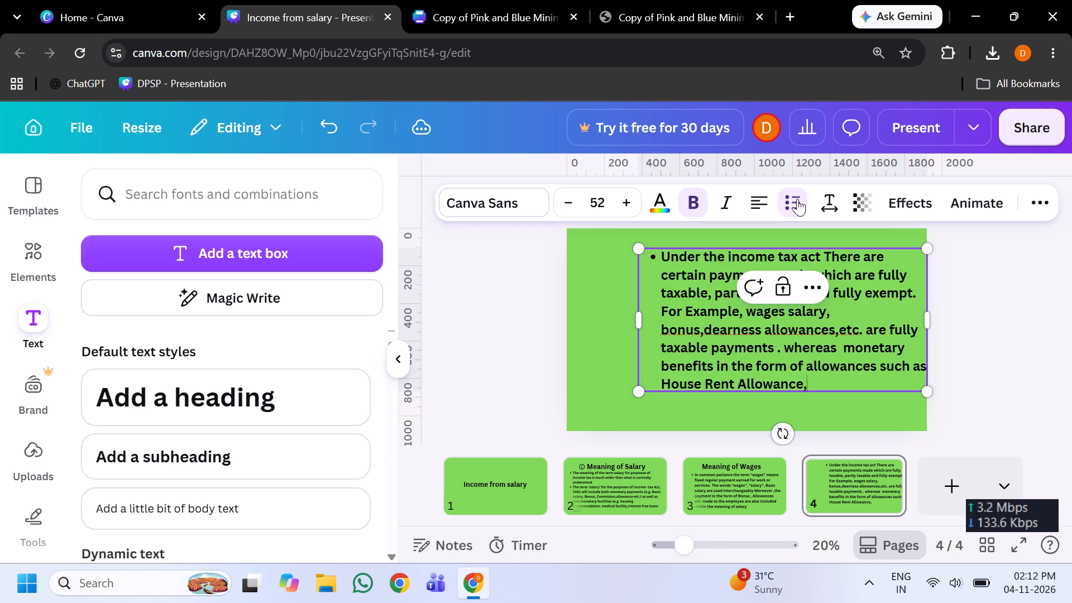
# Continue the list of allowances in the page 4 bullet with "conveyance allowance etc.".
pyautogui.press('space')
pyautogui.write('con')
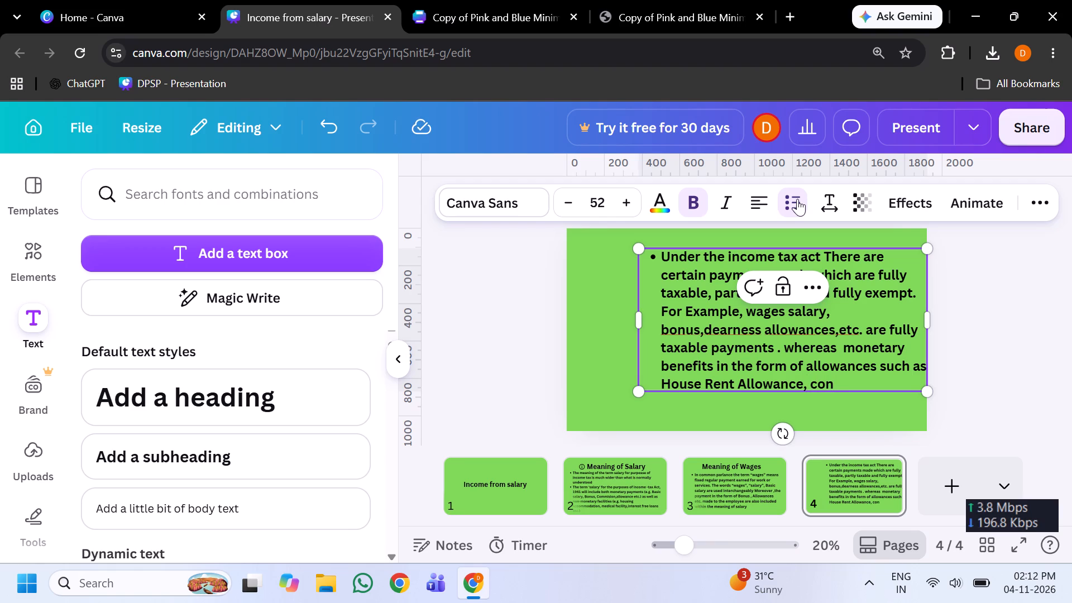
pyautogui.write('vey')
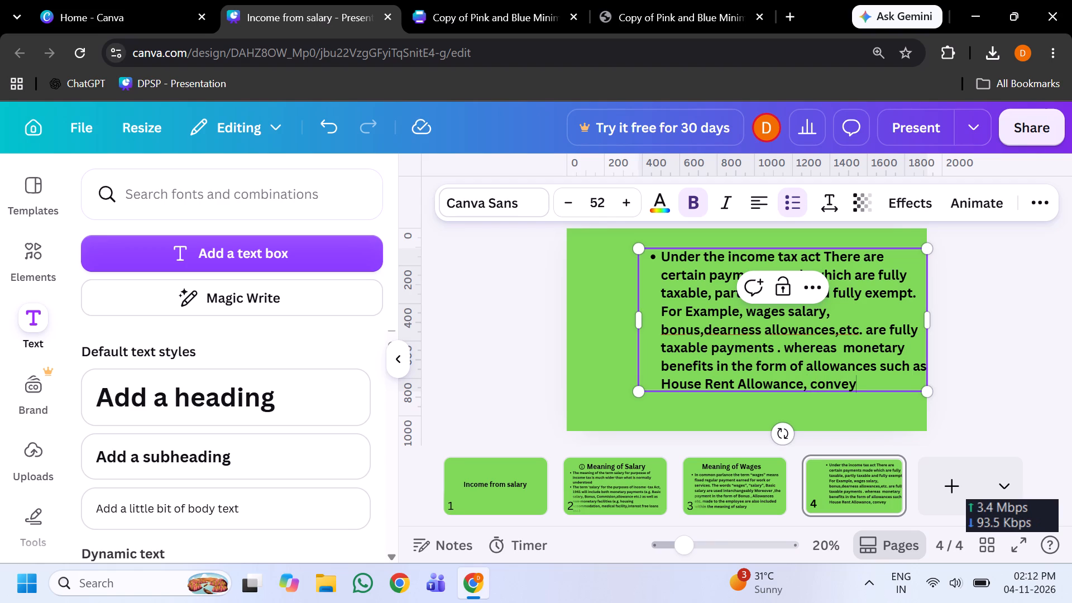
pyautogui.write('ance')
pyautogui.press('space')
pyautogui.write('al')
pyautogui.write('lo')
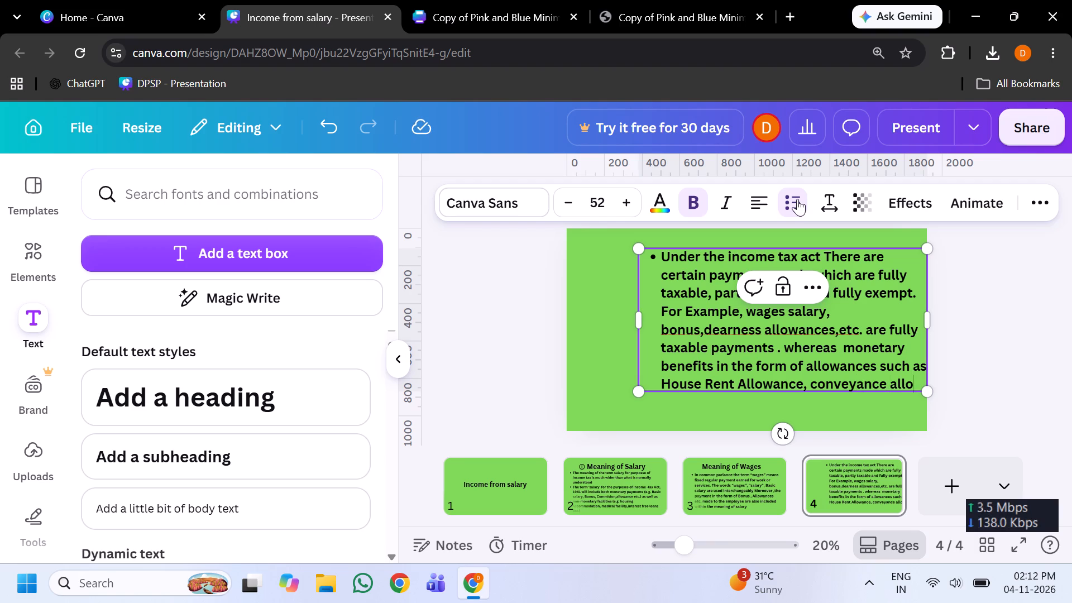
pyautogui.write('wance')
pyautogui.press('space')
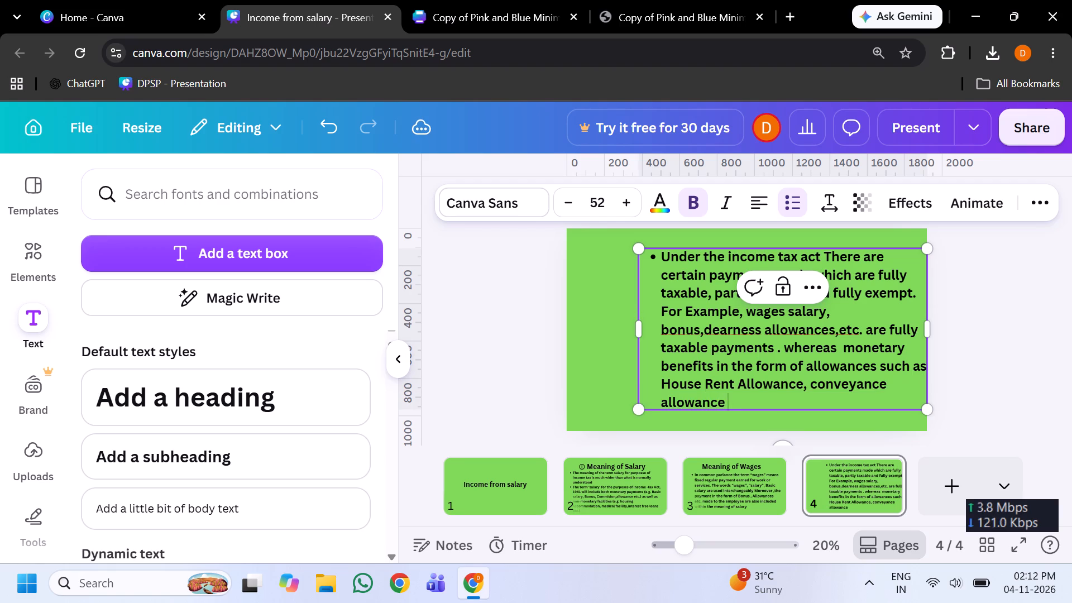
pyautogui.write('etc.')
pyautogui.press('space')
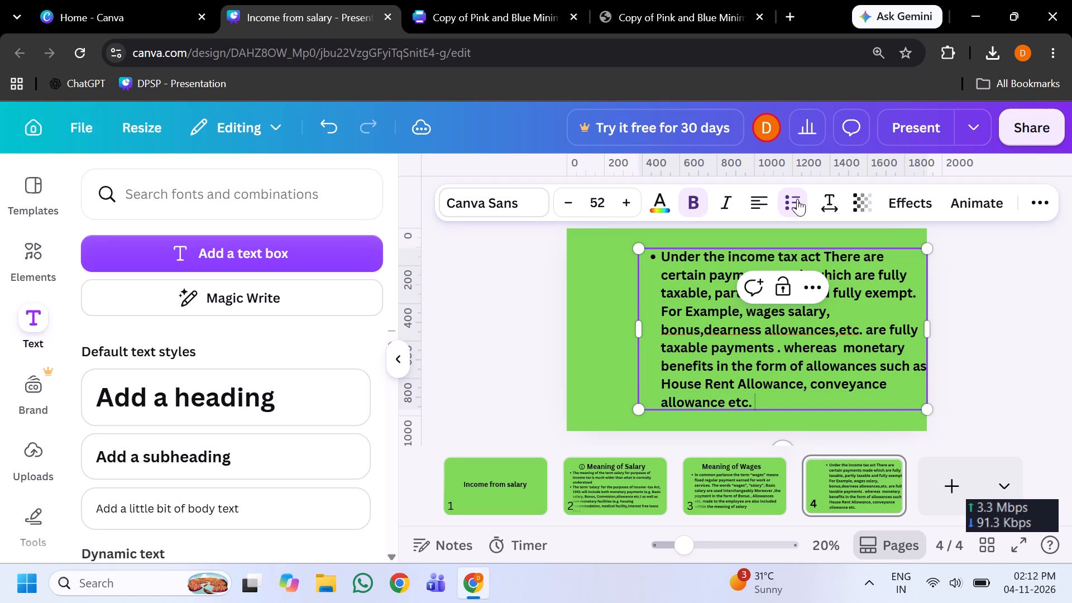
# Complete the page 4 bullet's sentence on monetary benefits with "are partially taxable".
pyautogui.write('are')
pyautogui.press('space')
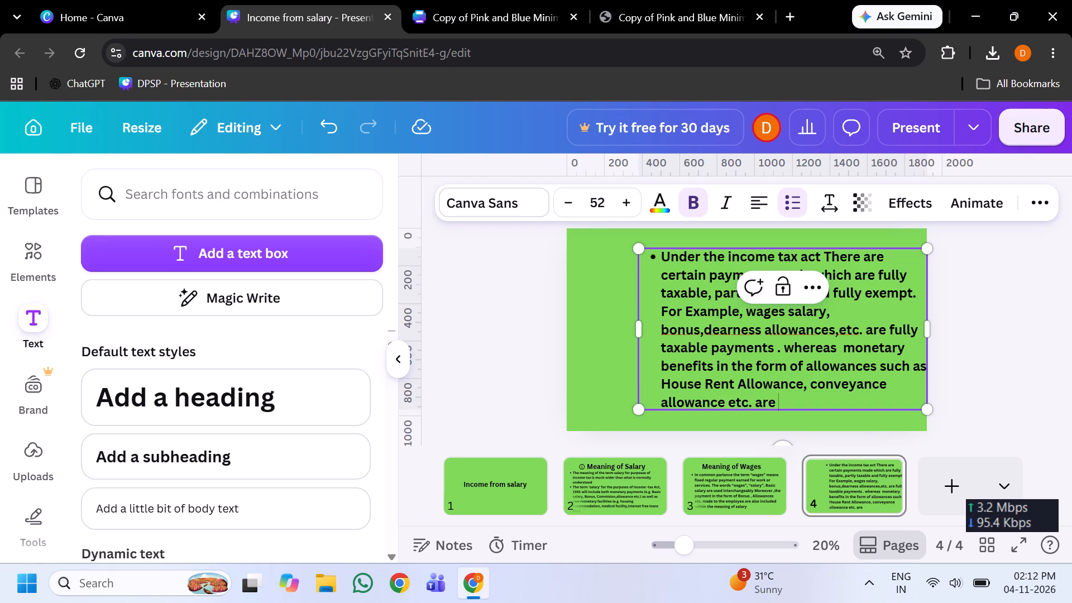
pyautogui.write('par')
pyautogui.press('t')
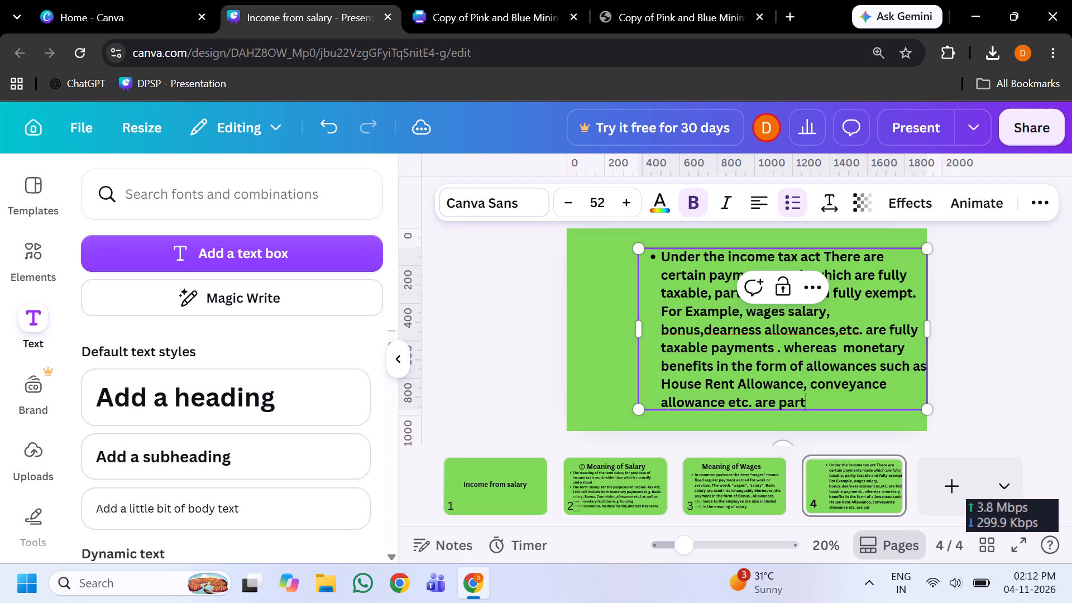
pyautogui.write('ia')
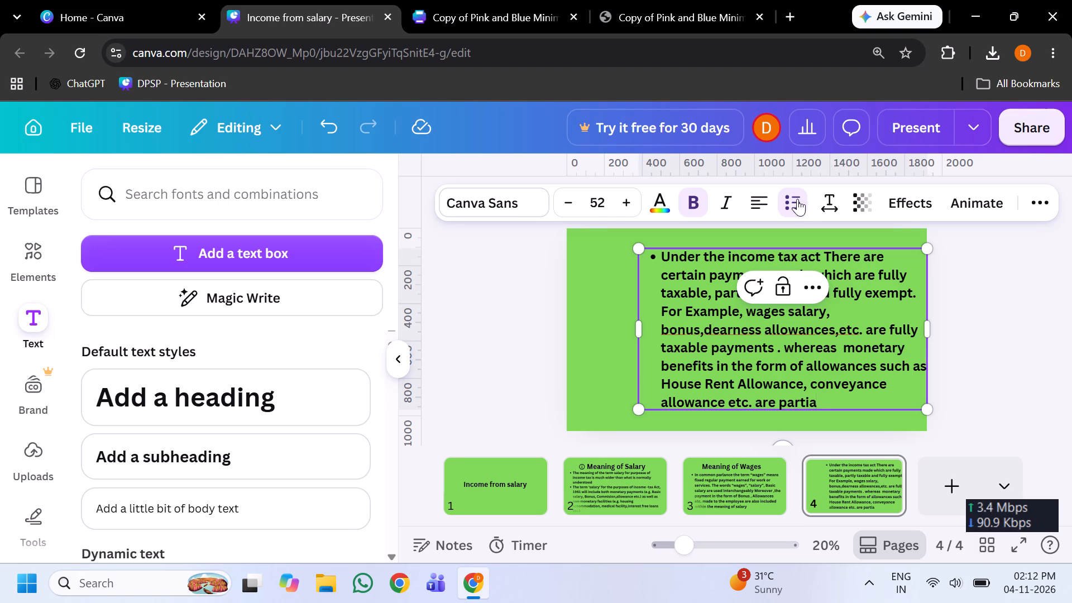
pyautogui.write('lly')
pyautogui.press('space')
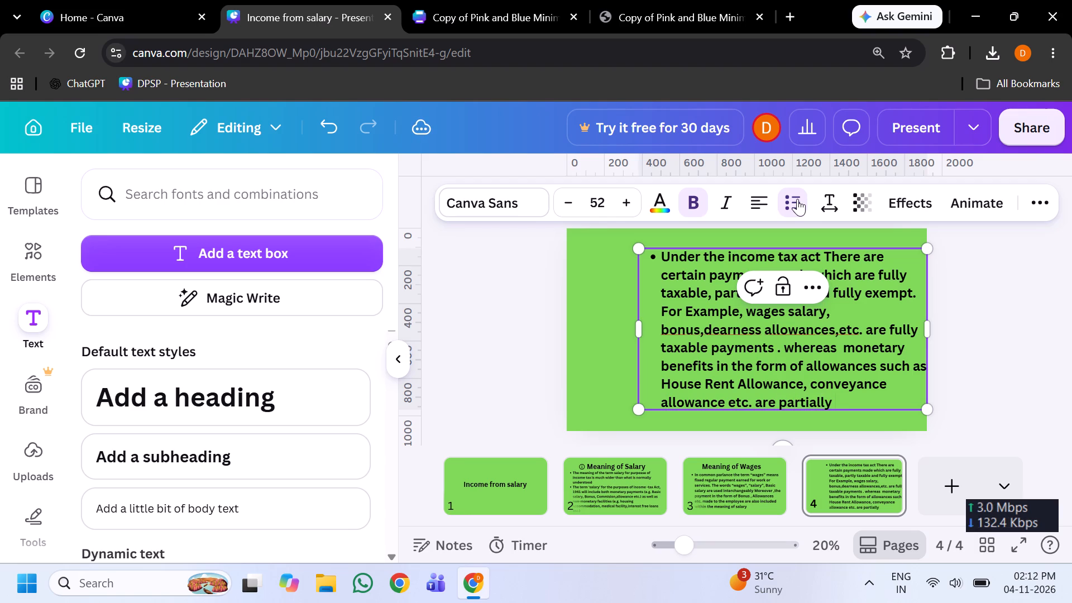
pyautogui.write('taxable')
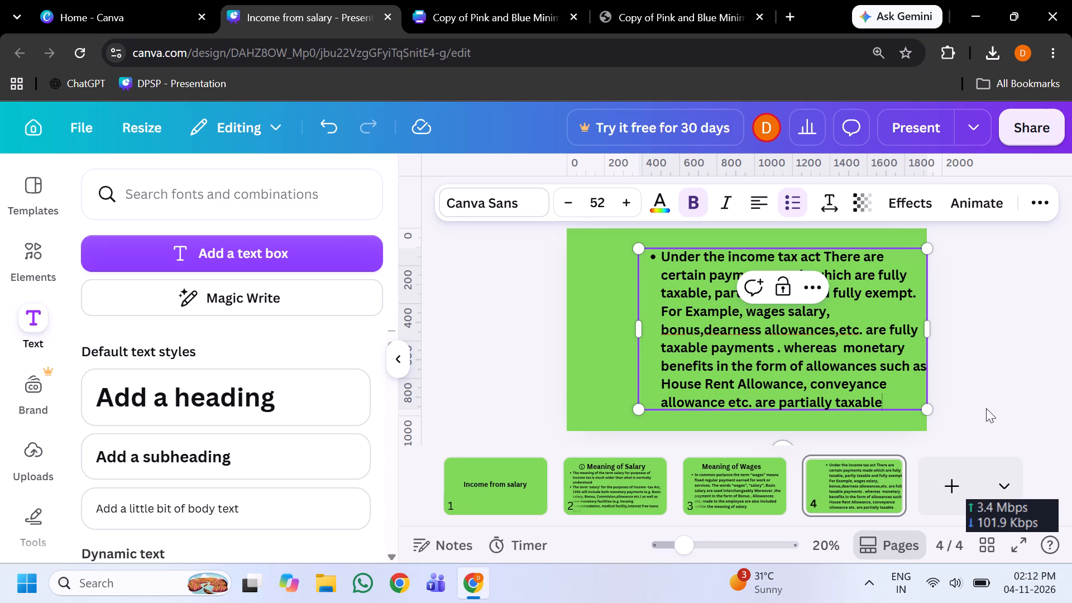
# Shift the bullet text box on page 4 leftwards and slightly down so it sits within the green page.
pyautogui.moveTo(1049, 401); pyautogui.dragTo(1006, 406)
pyautogui.moveTo(843, 368); pyautogui.dragTo(789, 366)
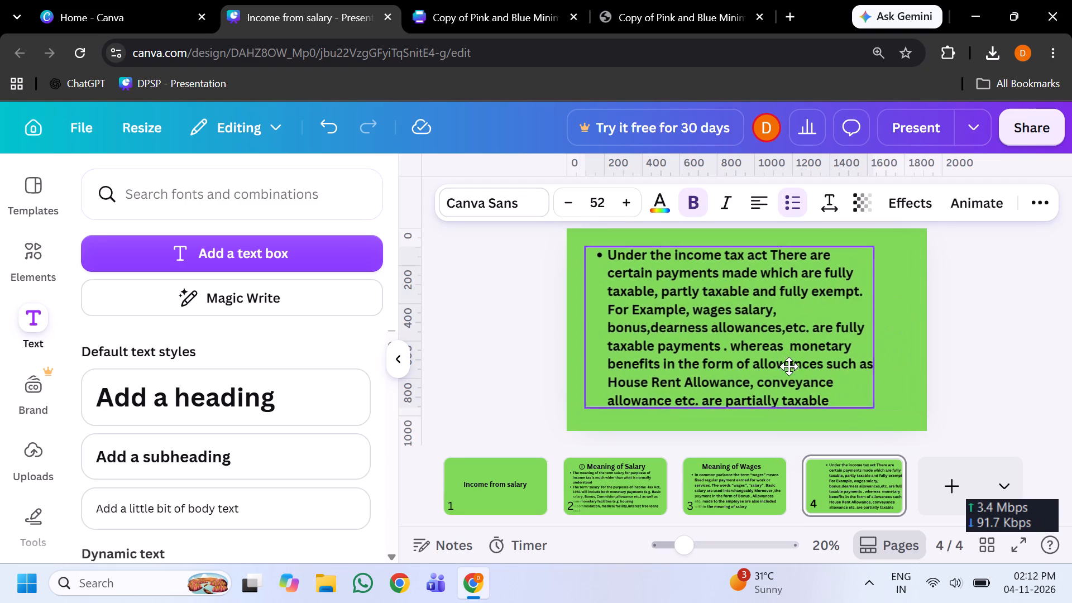
pyautogui.moveTo(789, 366); pyautogui.dragTo(790, 374)
# Number the "Meaning of Wages" heading on page 3 by putting "(II)" and a space in front of it.
pyautogui.click(750, 480)
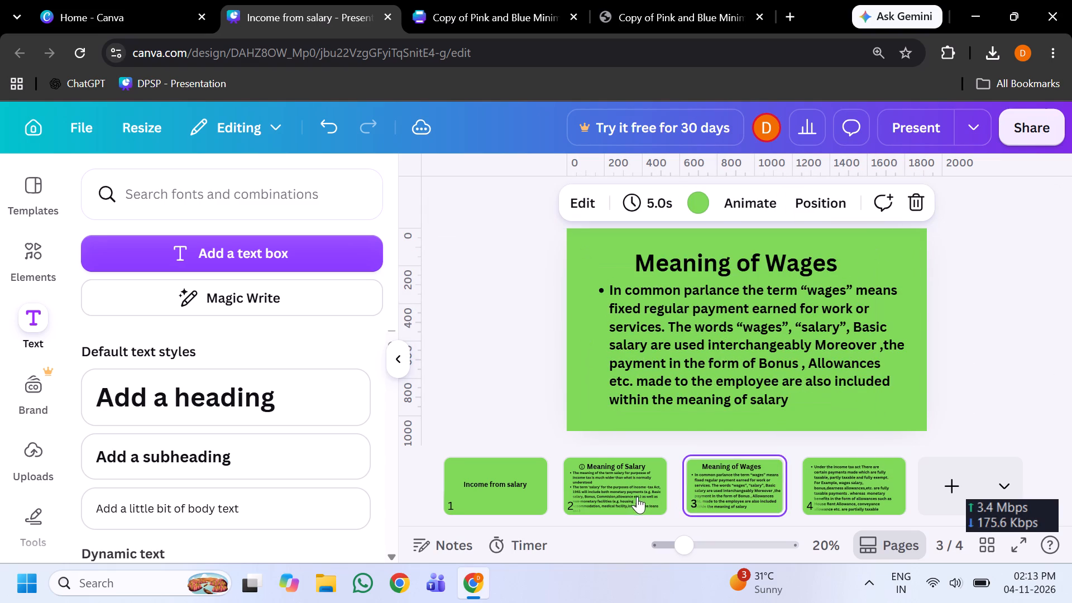
pyautogui.click(635, 496)
pyautogui.click(734, 498)
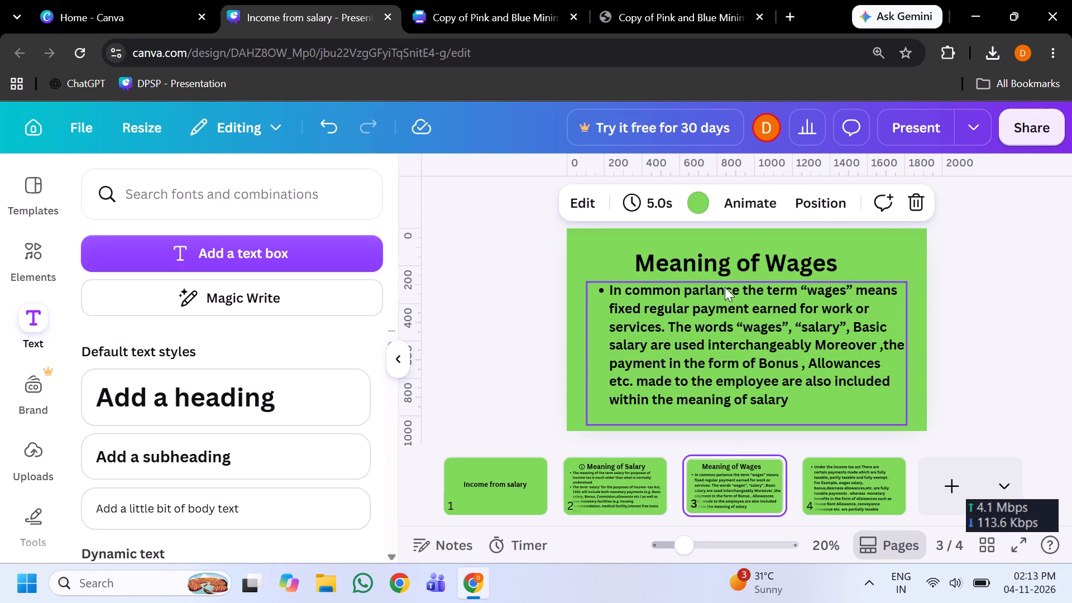
pyautogui.doubleClick(716, 270)
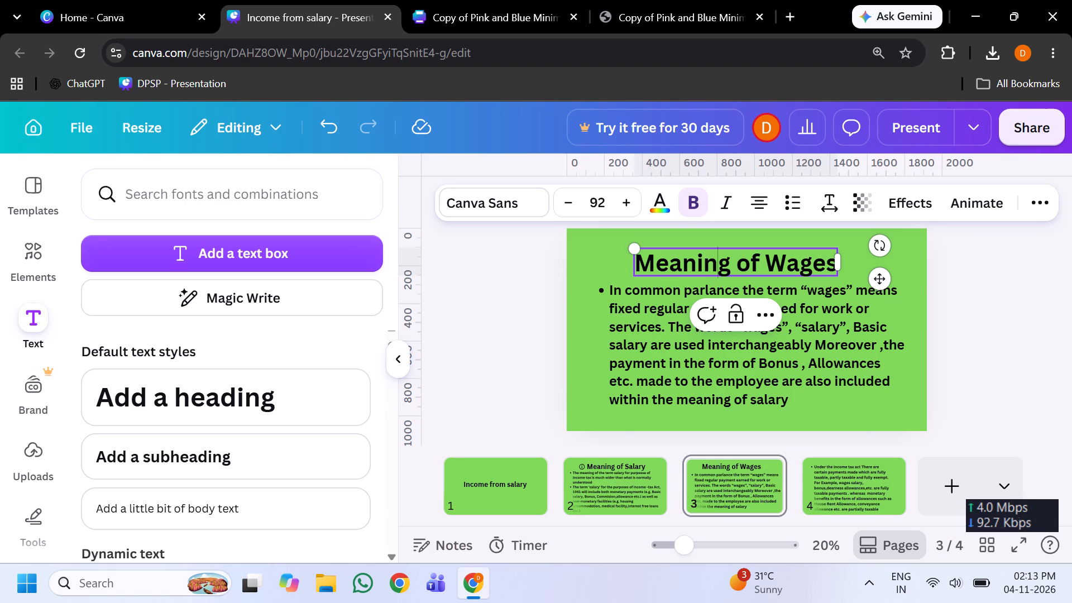
pyautogui.click(638, 263)
pyautogui.click(635, 263)
pyautogui.write('*II')
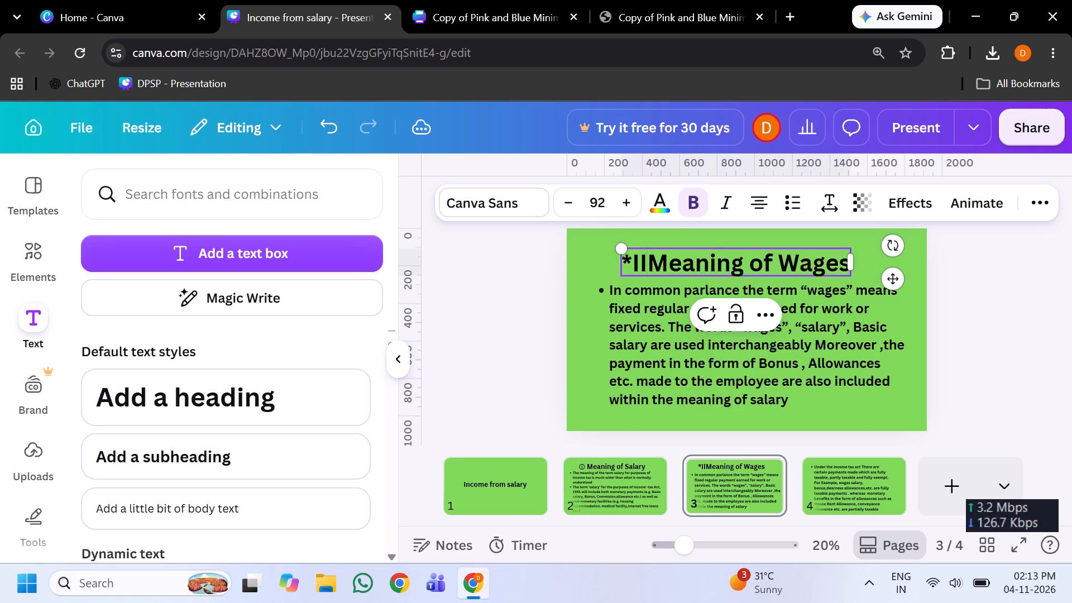
pyautogui.press('BackSpace')
pyautogui.press('BackSpace')
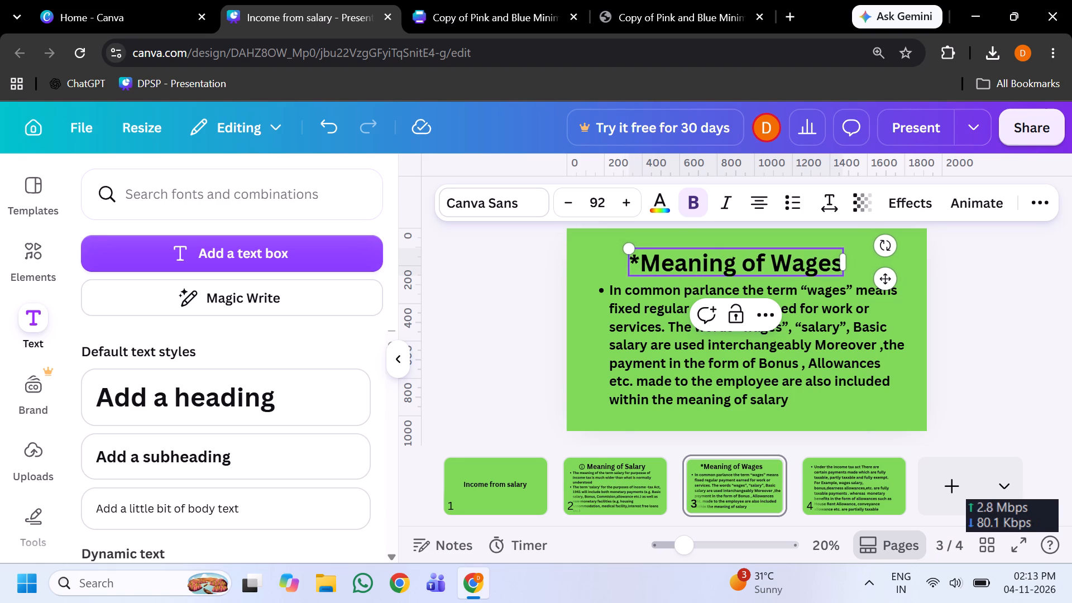
pyautogui.press('BackSpace')
pyautogui.hotkey('shift', '(')
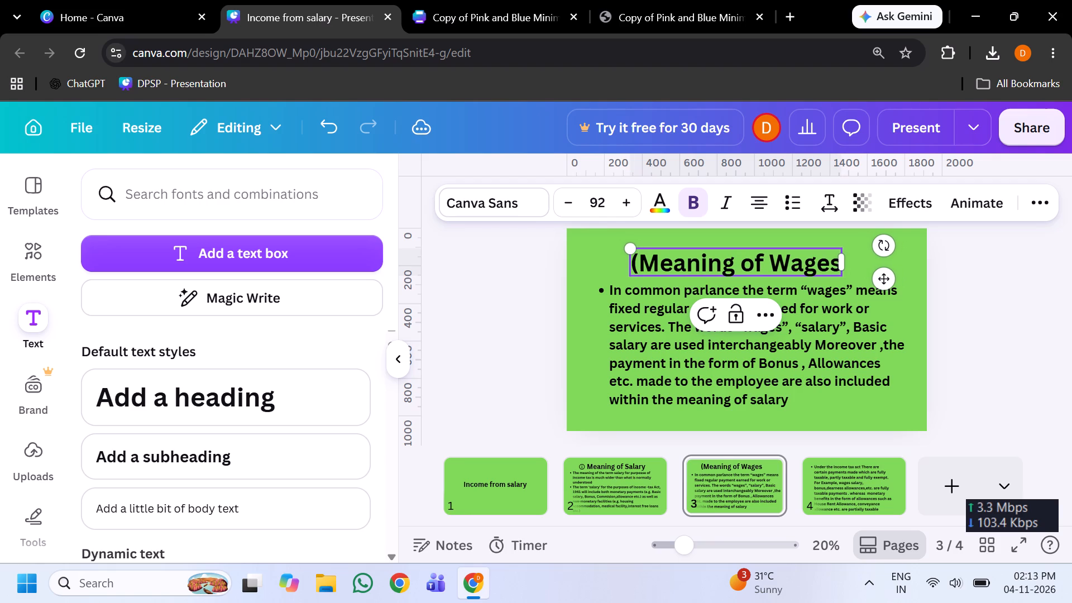
pyautogui.write('II')
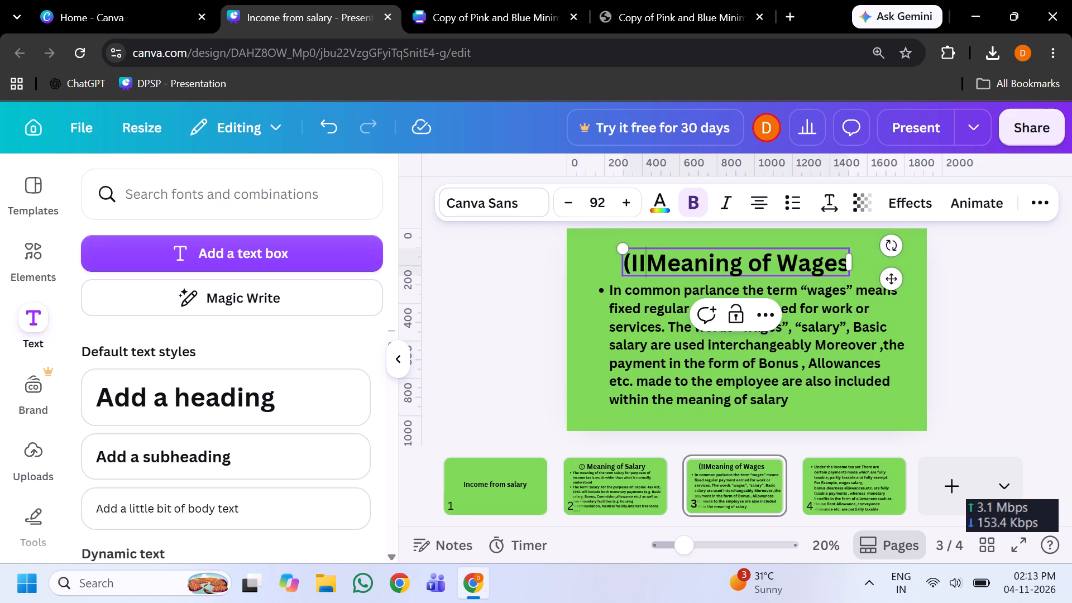
pyautogui.hotkey('shift', ')')
pyautogui.press('space')
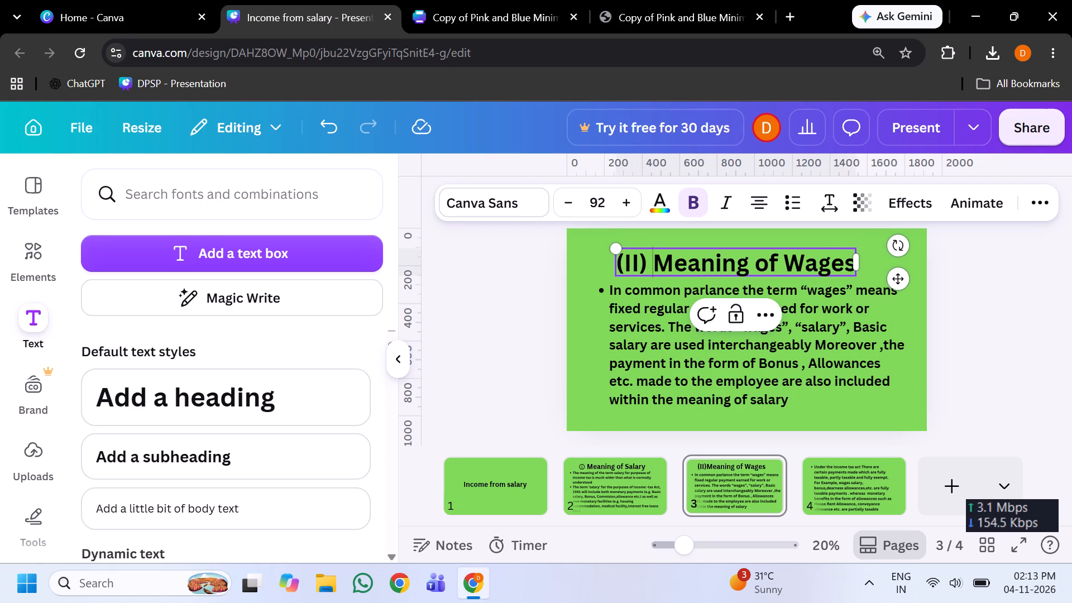
# Look through pages 1 to 4 of the presentation to check their headings and text.
pyautogui.click(824, 486)
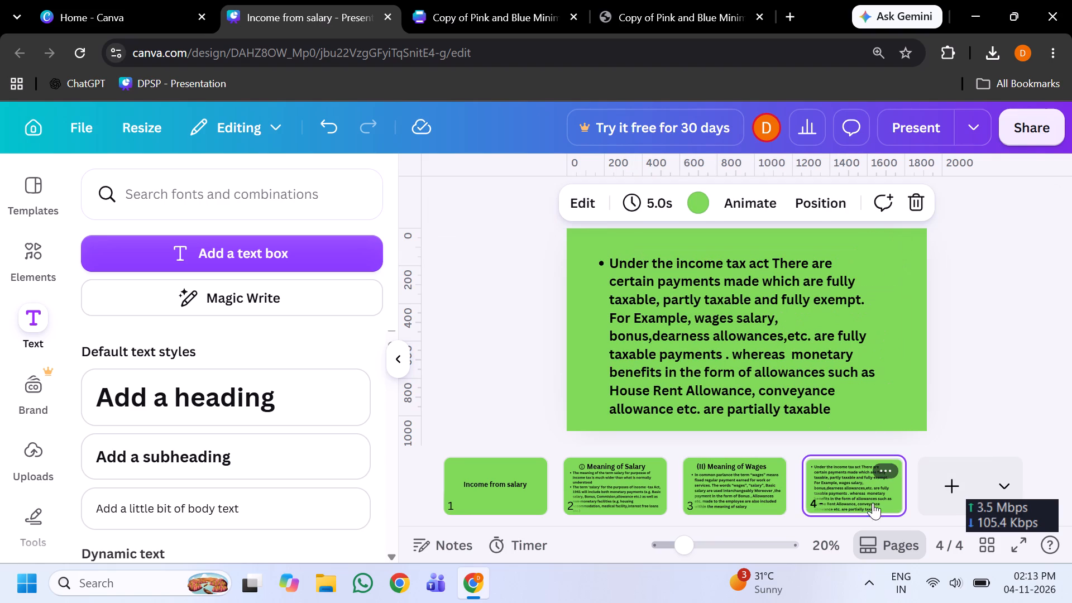
pyautogui.click(568, 487)
pyautogui.click(505, 489)
pyautogui.moveTo(580, 502); pyautogui.dragTo(585, 502)
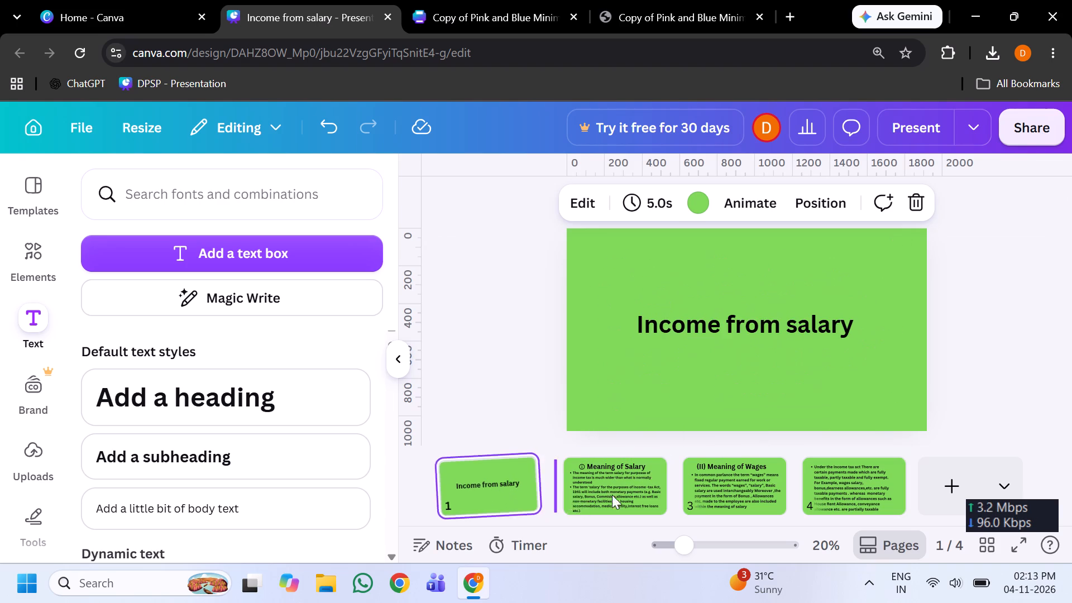
pyautogui.click(614, 499)
pyautogui.click(714, 489)
pyautogui.click(816, 505)
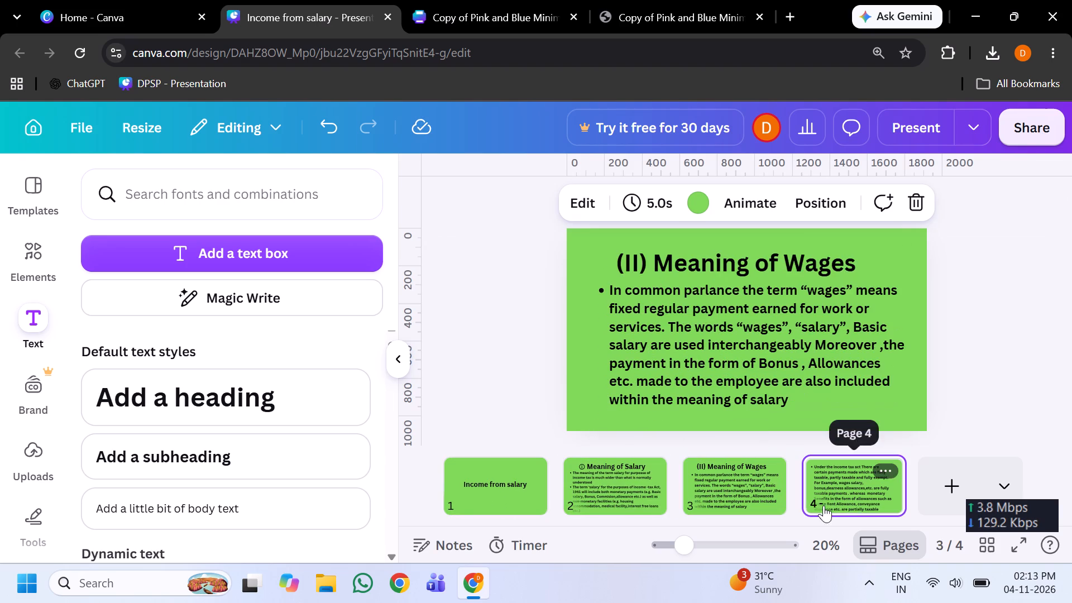
# Add a fifth page with the heading "(III) Allowances" near its top.
pyautogui.click(930, 489)
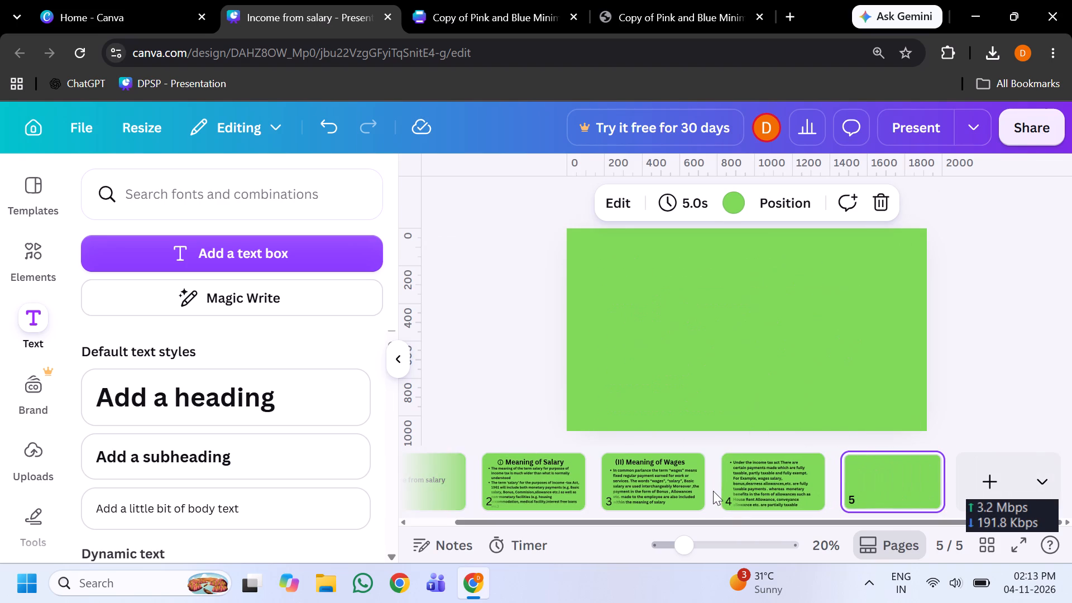
pyautogui.moveTo(248, 393); pyautogui.dragTo(491, 302)
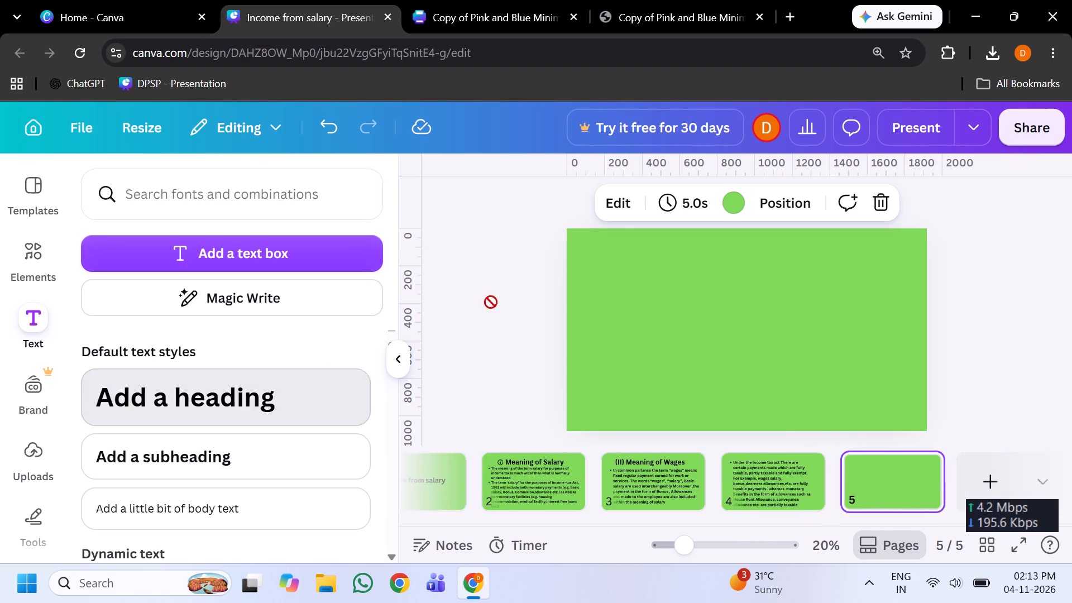
pyautogui.moveTo(491, 302); pyautogui.dragTo(759, 254)
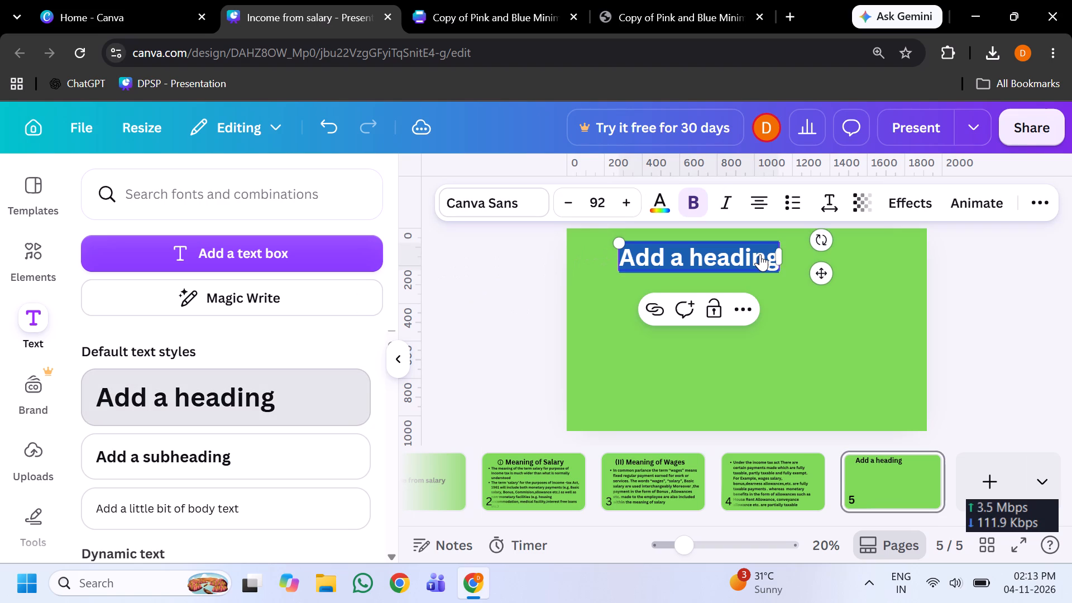
pyautogui.hotkey('shift', '(')
pyautogui.write('III')
pyautogui.hotkey('shift', ')')
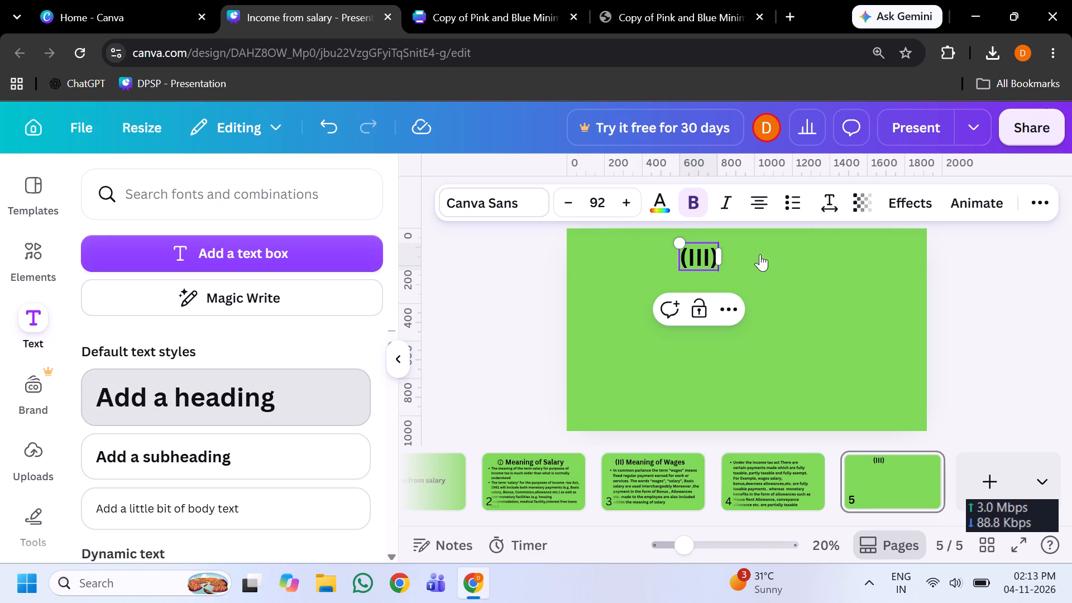
pyautogui.press('space')
pyautogui.write('Allowance')
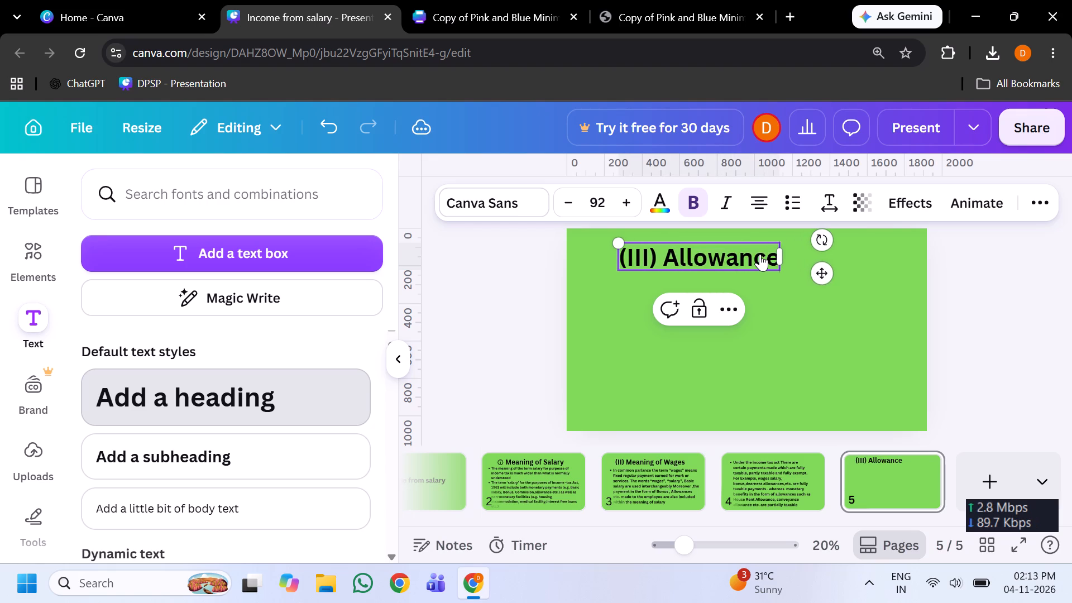
pyautogui.press('s')
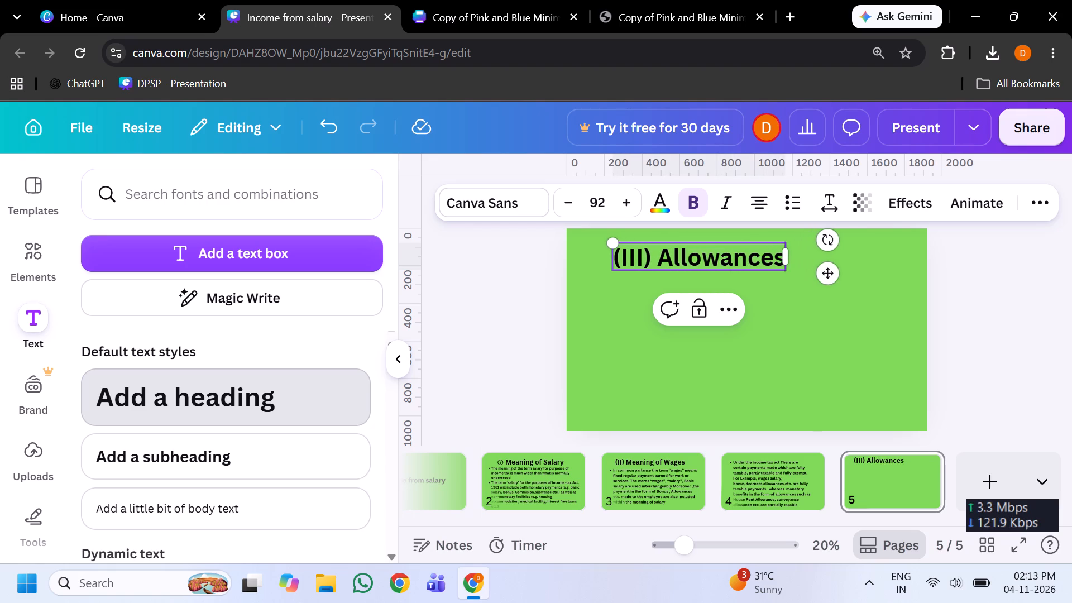
# Move the "(III) Allowances" heading towards the top centre of page 5.
pyautogui.click(820, 341)
pyautogui.moveTo(739, 263); pyautogui.dragTo(783, 255)
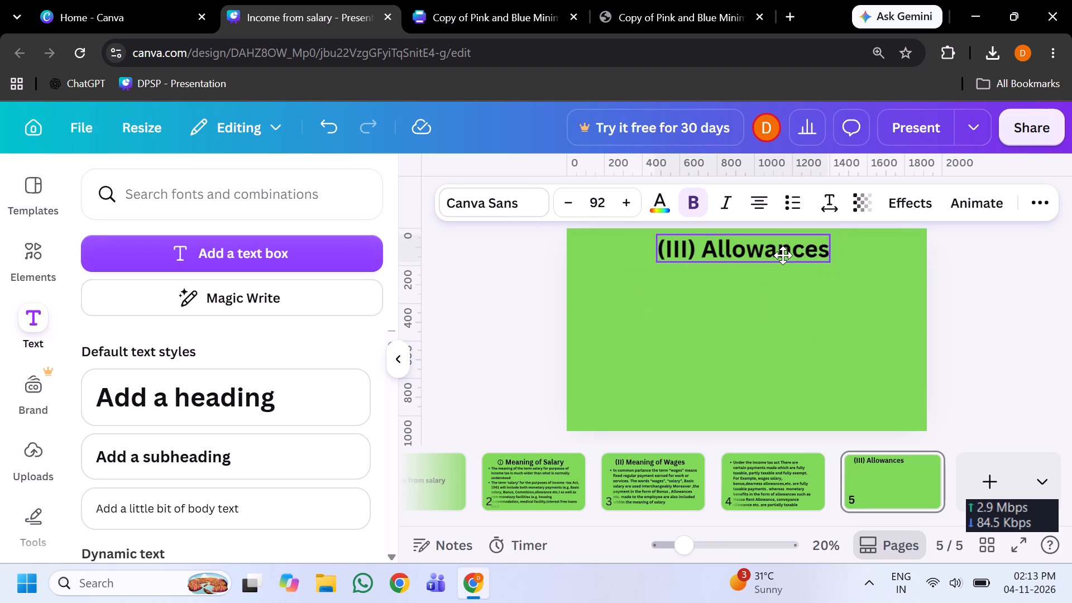
pyautogui.moveTo(783, 255); pyautogui.dragTo(769, 262)
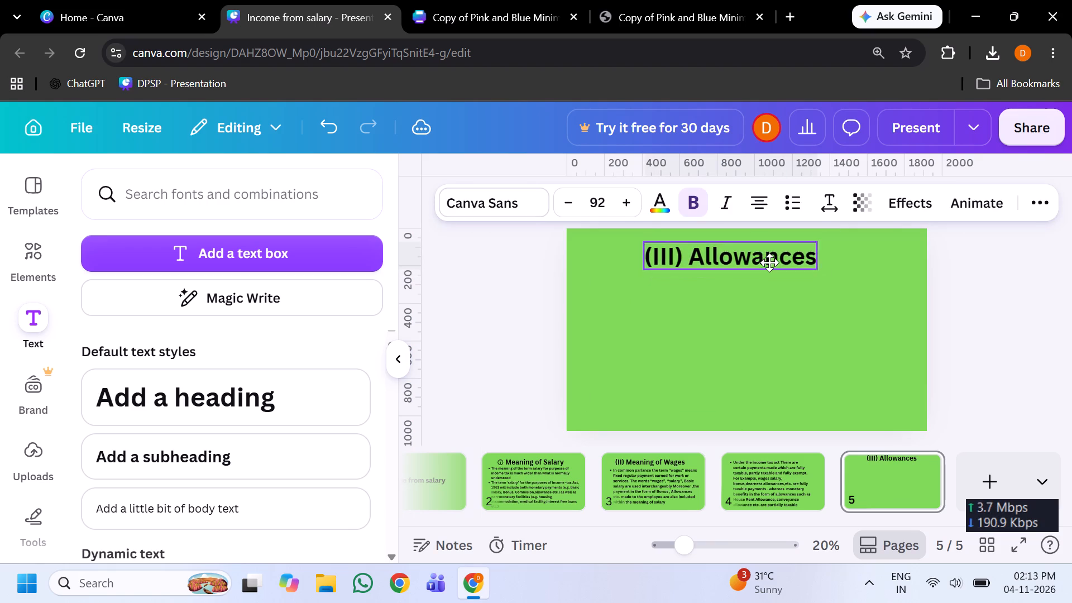
pyautogui.moveTo(769, 262); pyautogui.dragTo(774, 266)
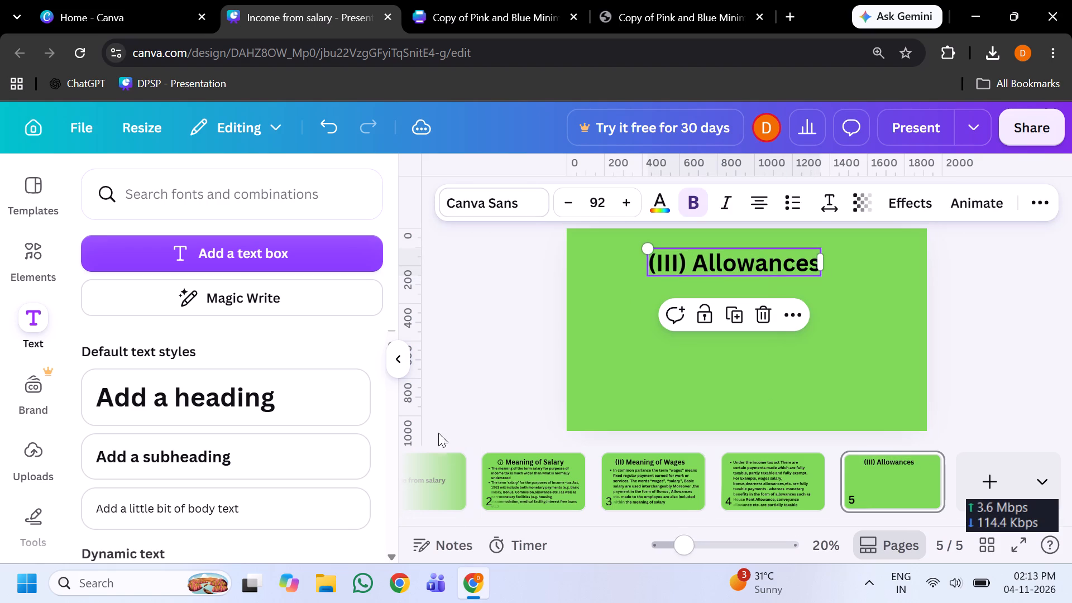
# Add a subheading text box to page 5, placed just below the "(III) Allowances" heading.
pyautogui.moveTo(313, 458); pyautogui.dragTo(813, 317)
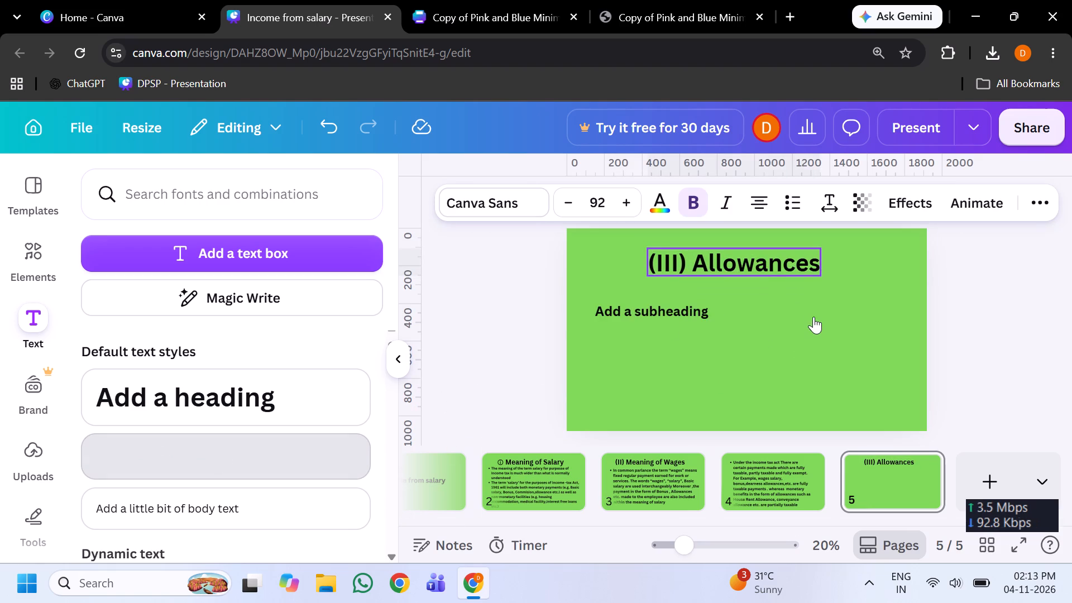
pyautogui.moveTo(678, 368); pyautogui.dragTo(680, 336)
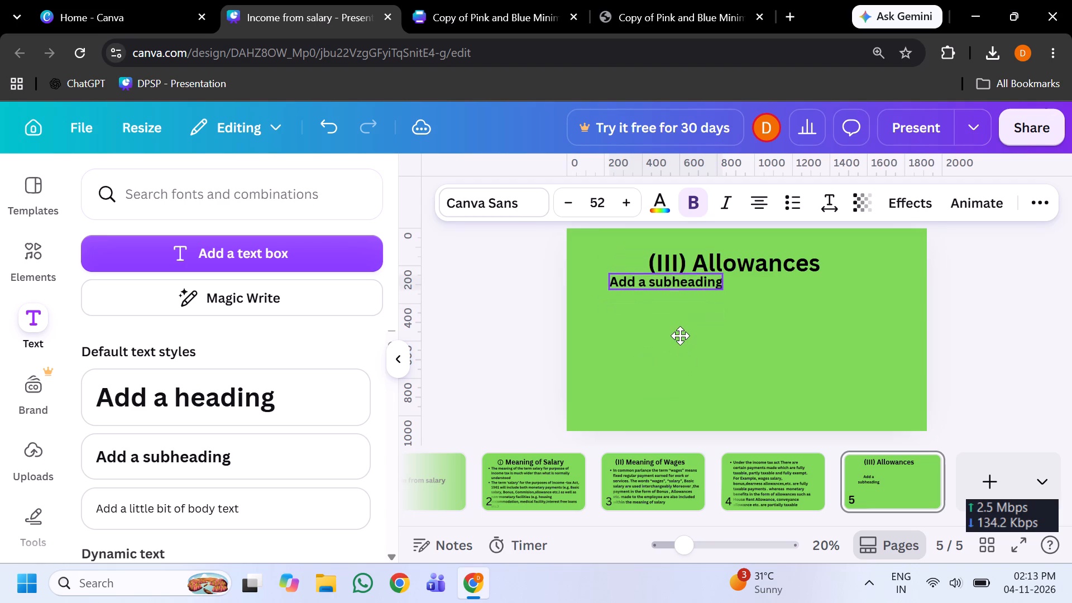
pyautogui.moveTo(680, 336); pyautogui.dragTo(678, 341)
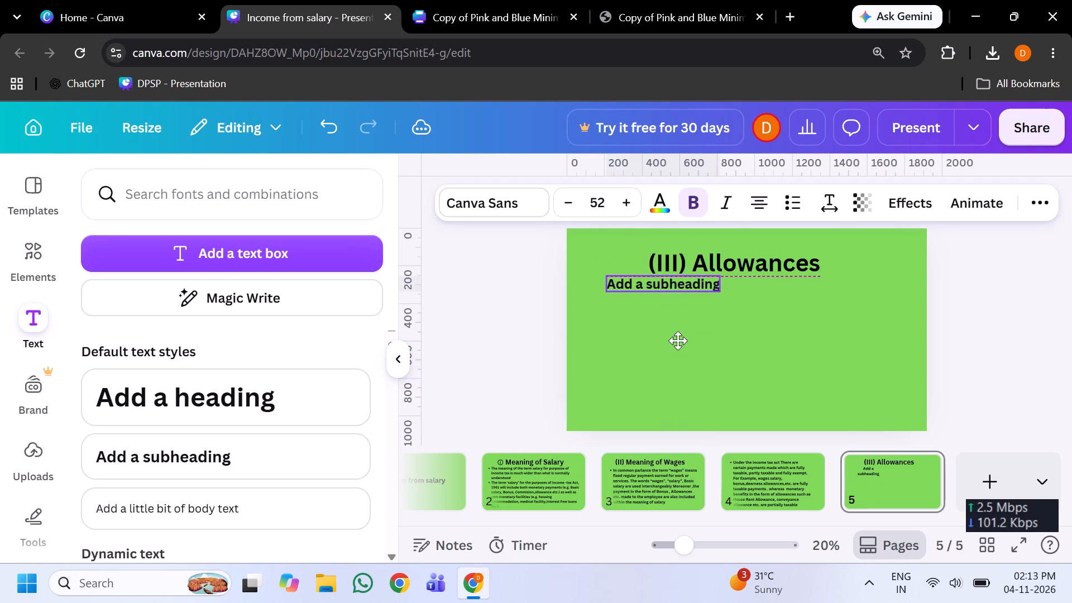
# Replace the subheading placeholder on page 5 with "Different types of allowances" and a space.
pyautogui.doubleClick(659, 280)
pyautogui.click(710, 283)
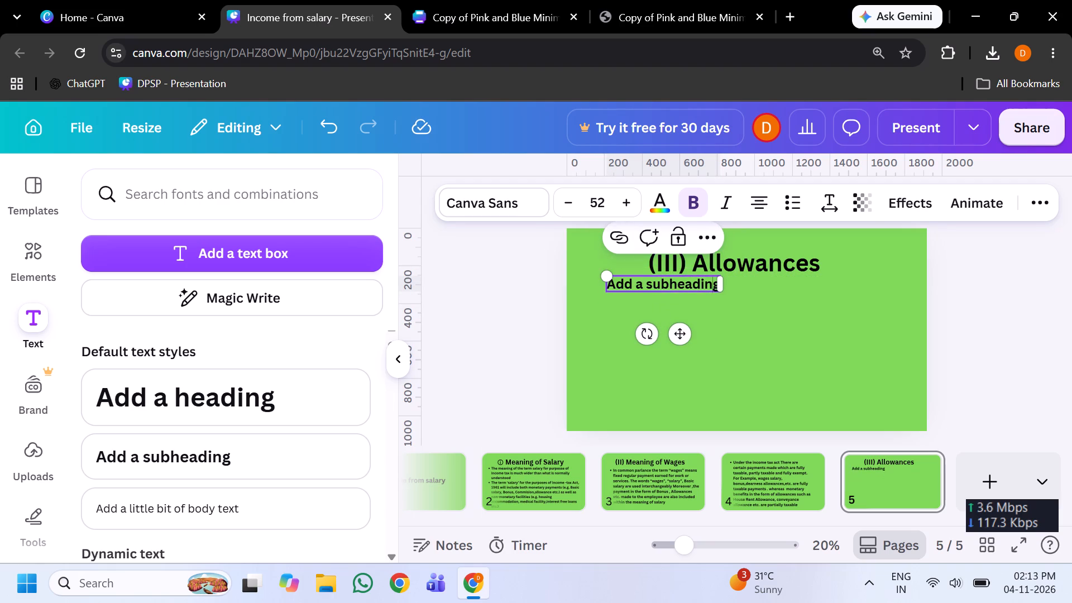
pyautogui.doubleClick(713, 283)
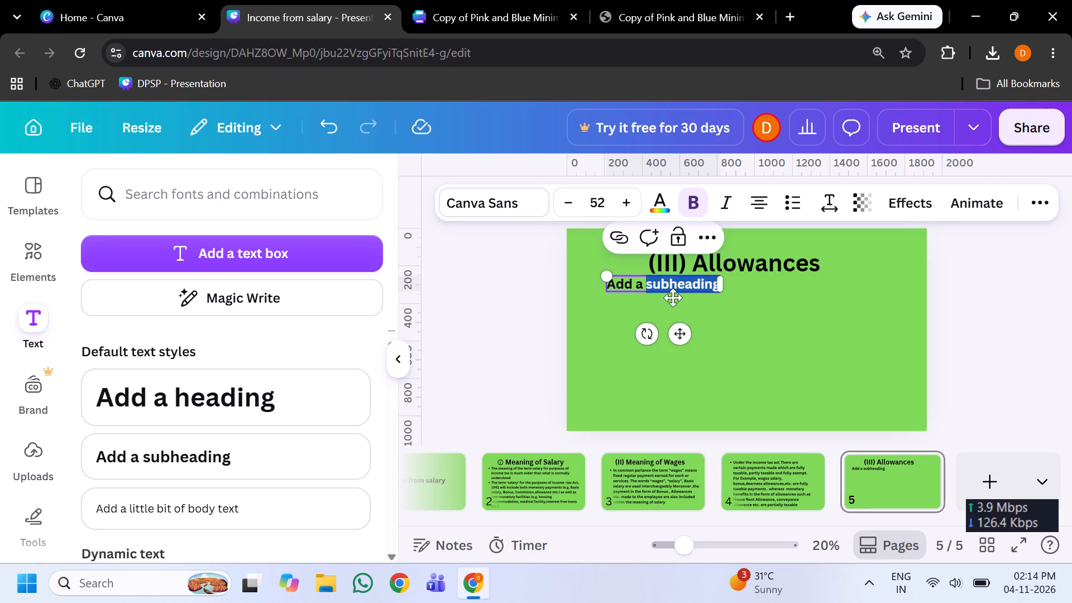
pyautogui.hotkey('ctrl', 'a')
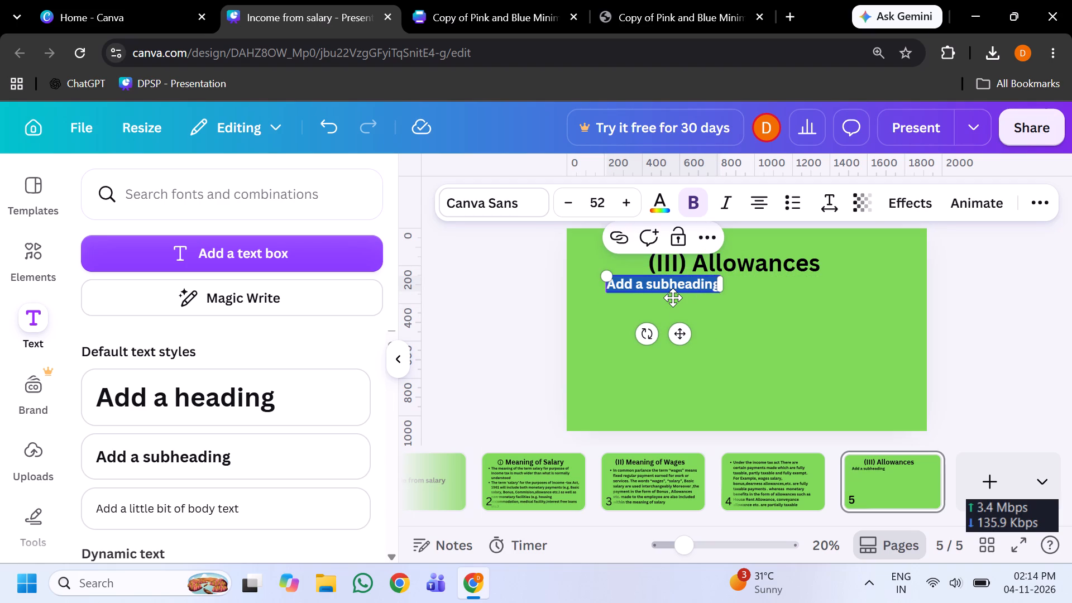
pyautogui.press('BackSpace')
pyautogui.write('Di')
pyautogui.write('fferent')
pyautogui.press('space')
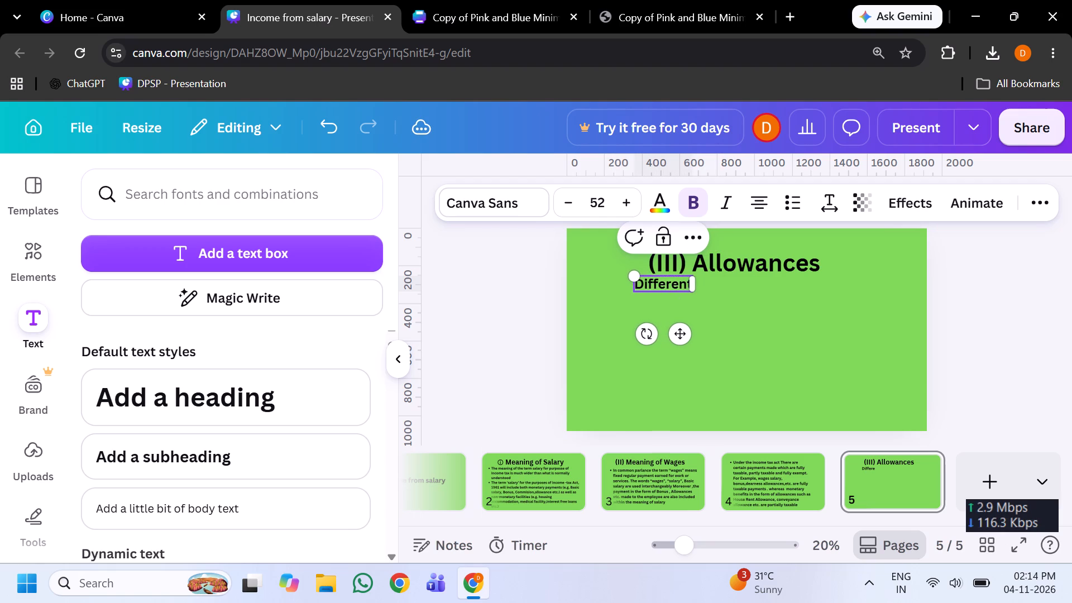
pyautogui.write('types')
pyautogui.press('space')
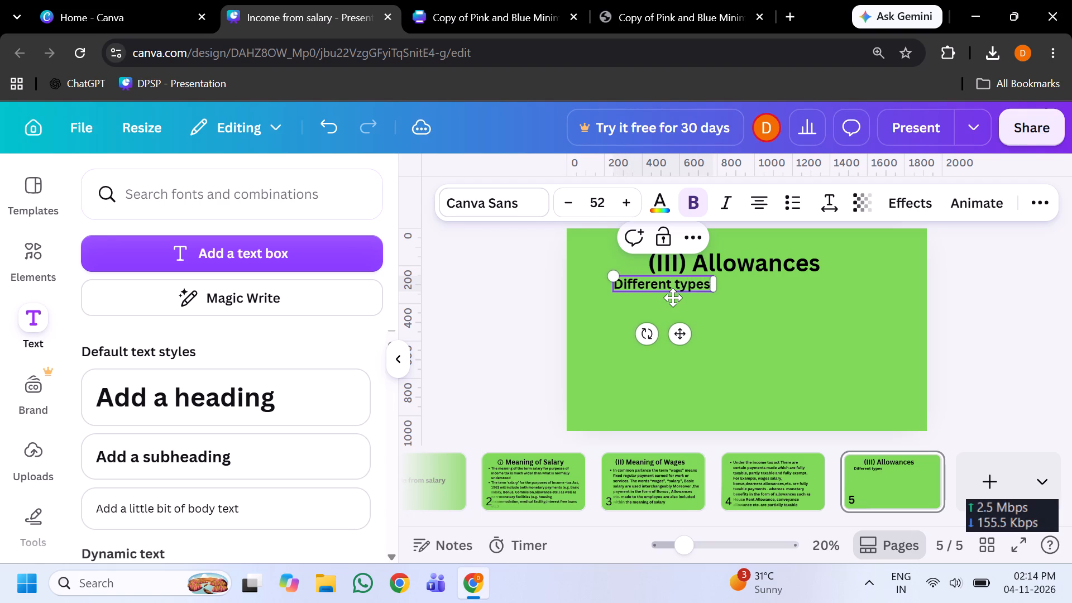
pyautogui.write('of allo')
pyautogui.write('wances s')
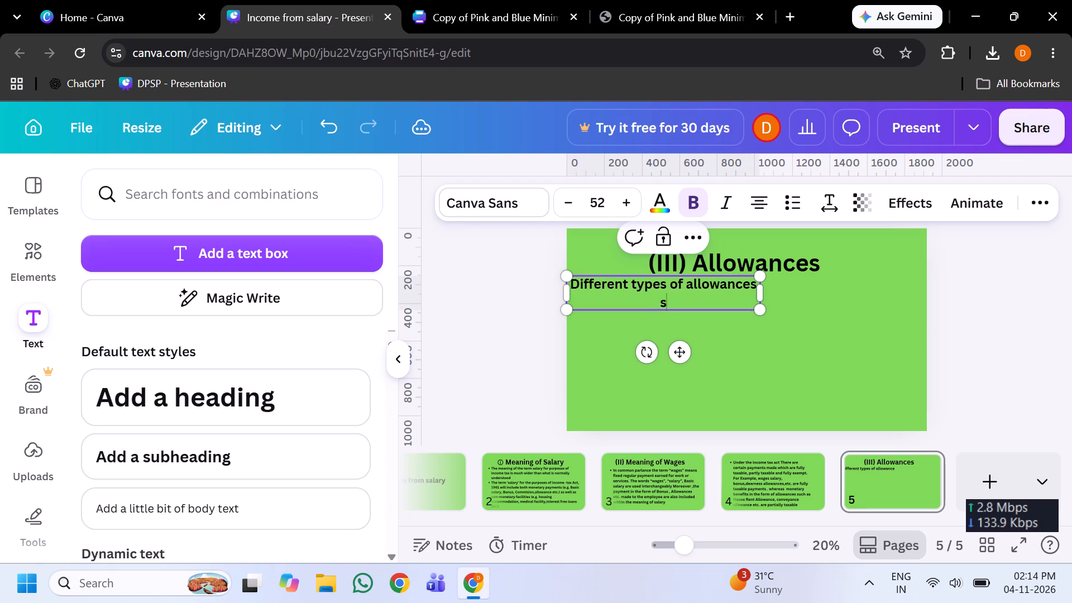
pyautogui.press('BackSpace')
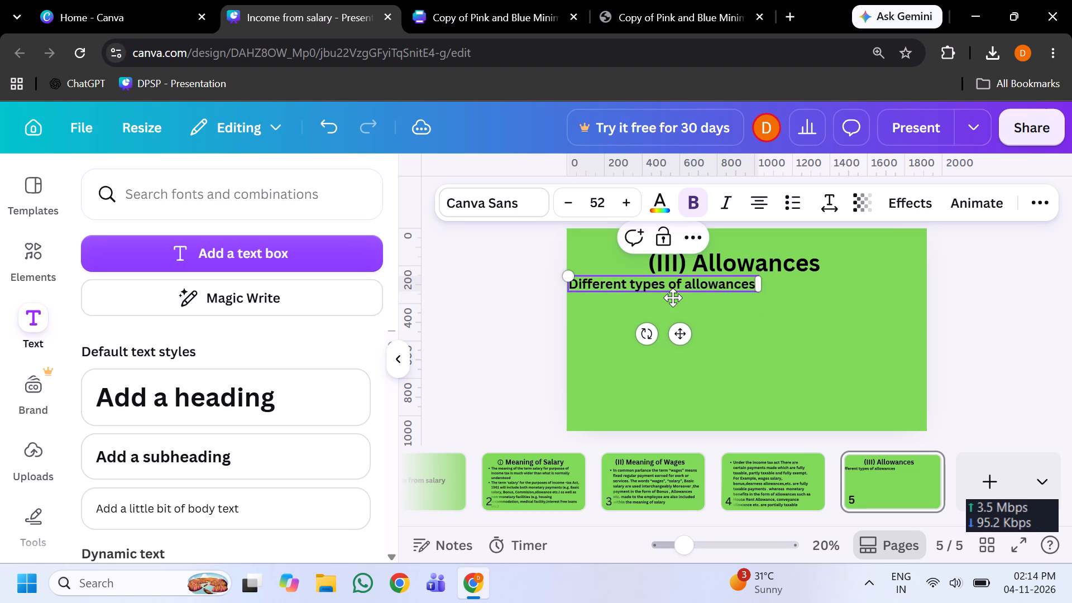
pyautogui.press('space')
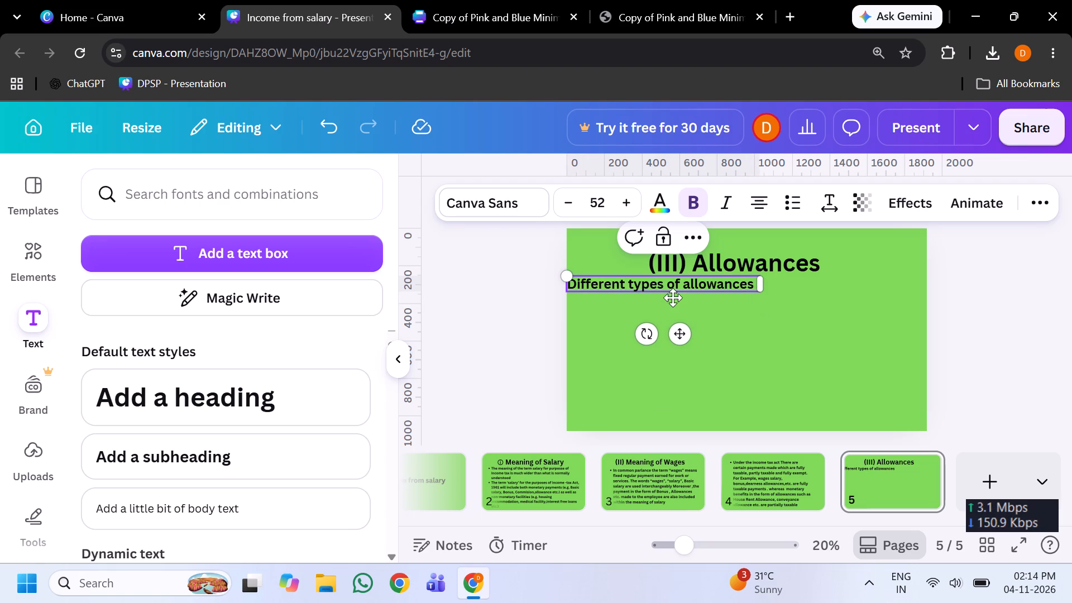
pyautogui.write('are giv')
pyautogui.write('en')
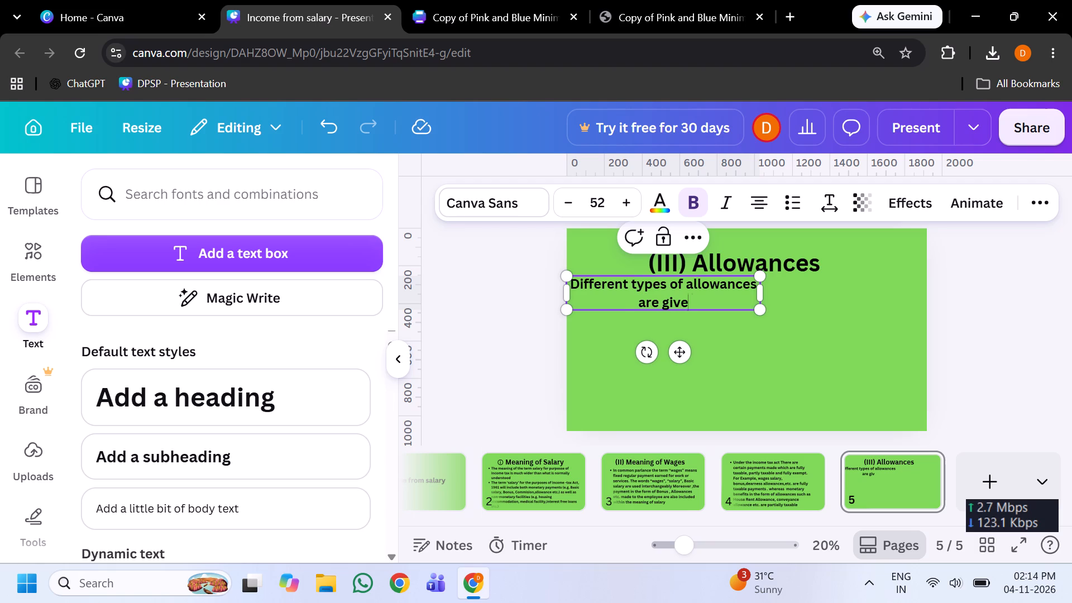
pyautogui.press('space')
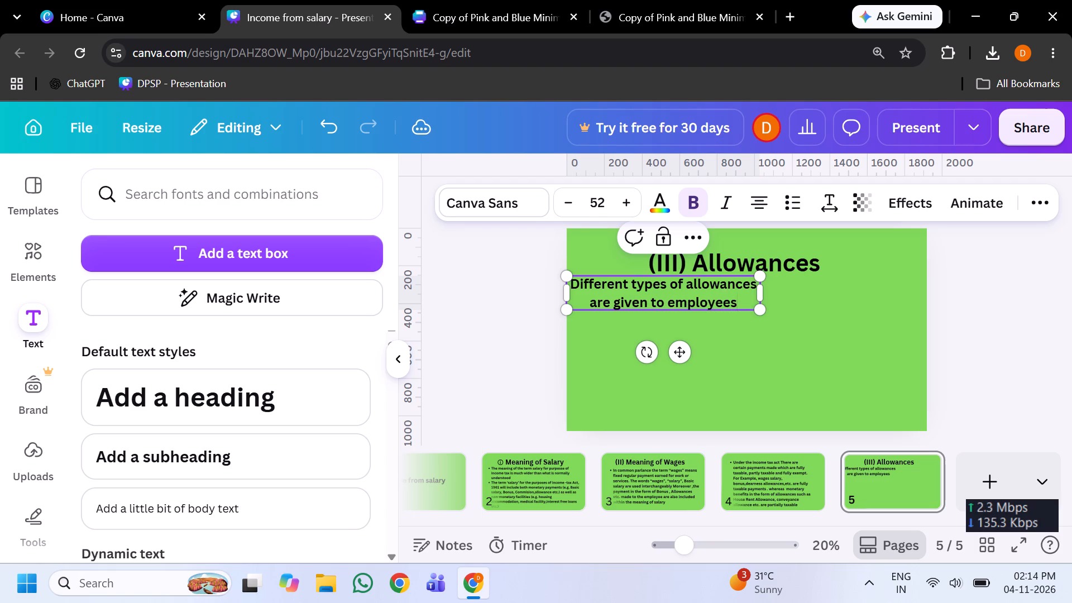
pyautogui.press('space')
pyautogui.write('by theie')
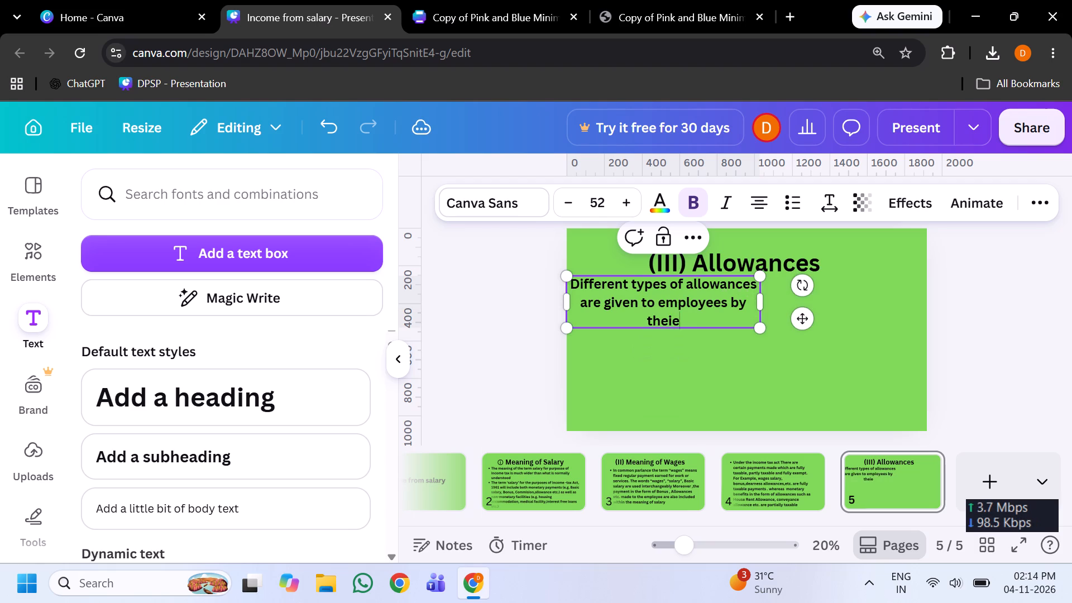
pyautogui.press('BackSpace')
pyautogui.write('re')
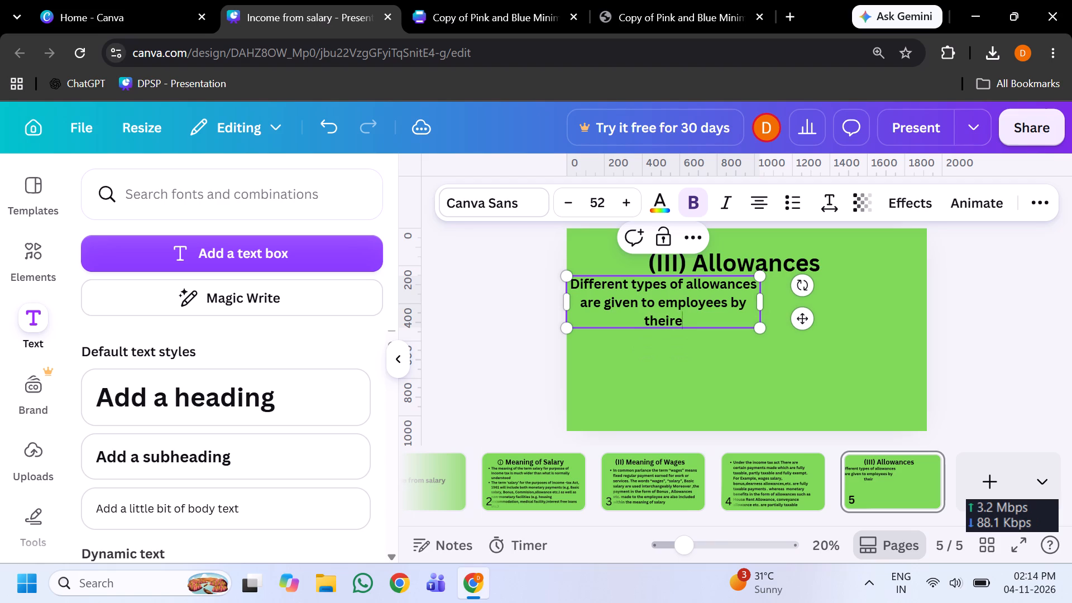
pyautogui.press('space')
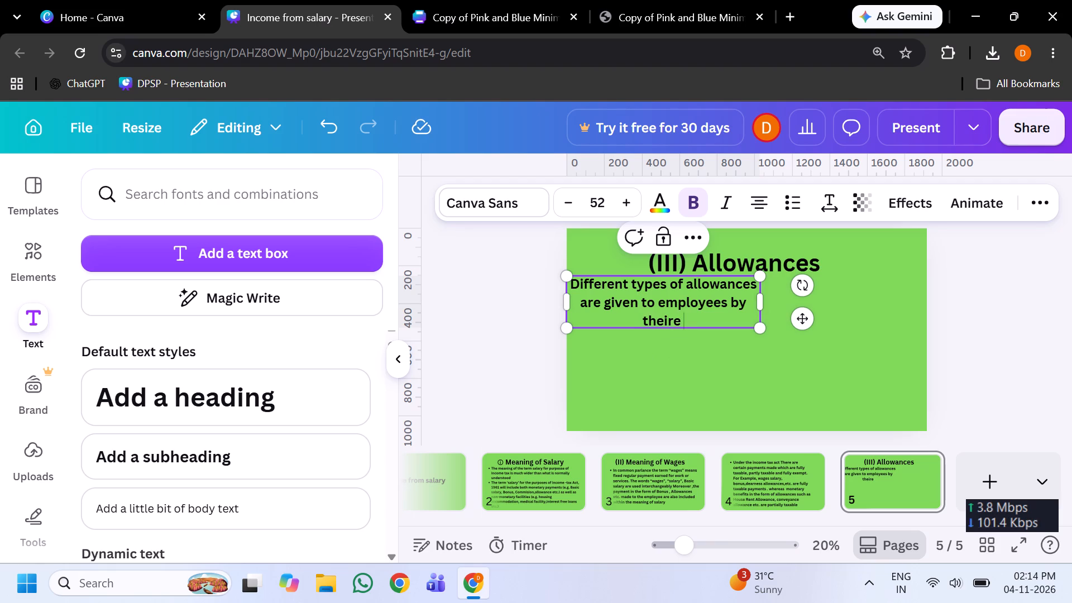
pyautogui.write('employer')
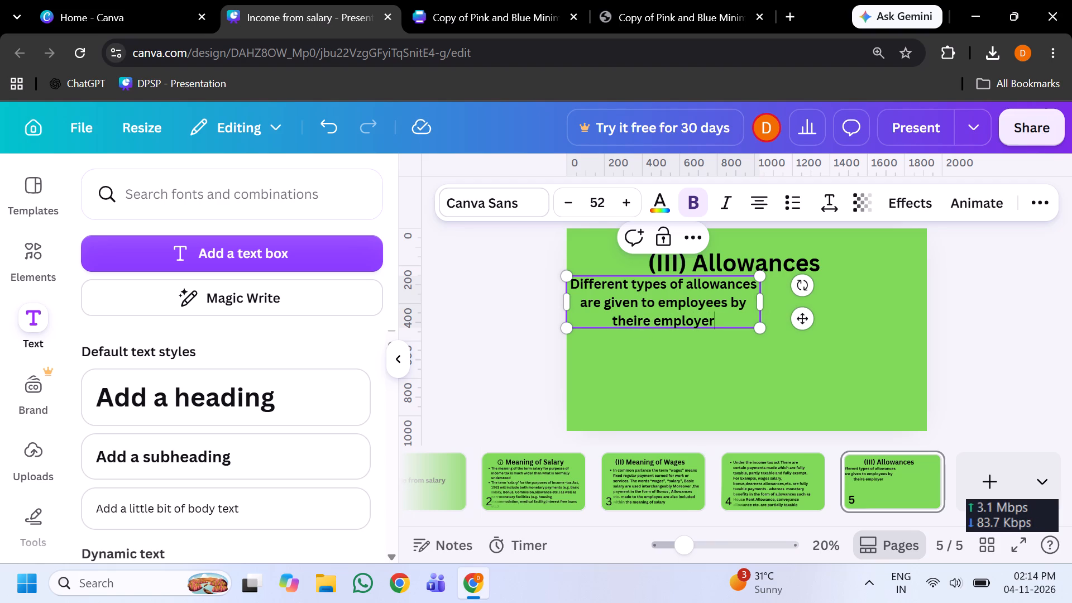
pyautogui.press('s')
pyautogui.press('.')
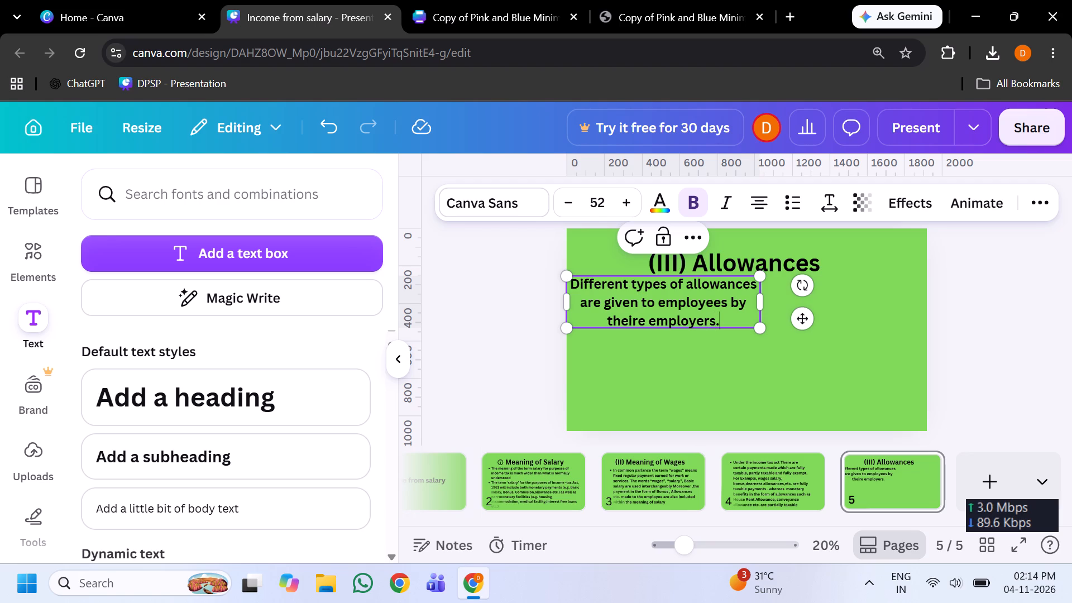
# Start a second sentence in the page 5 body text: "Genrally allowances are given to employees to meet".
pyautogui.press('space')
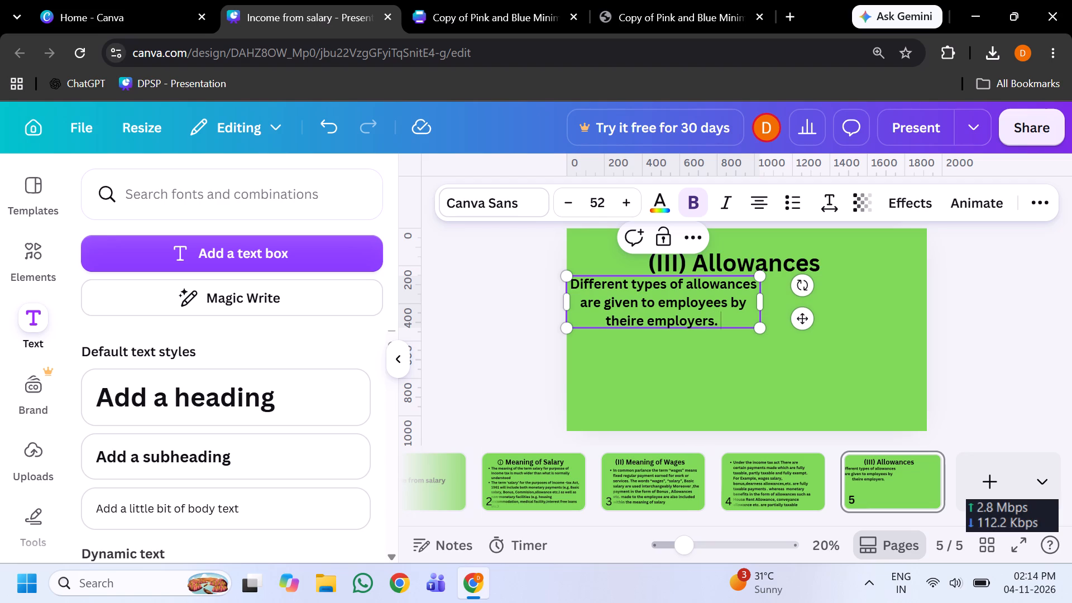
pyautogui.write('Genrally')
pyautogui.press('space')
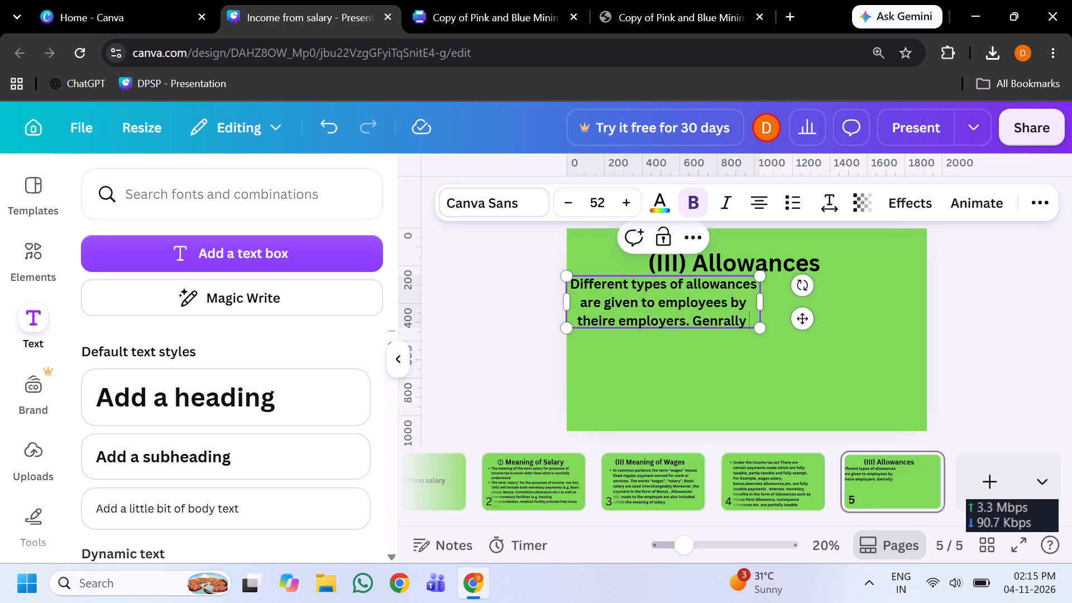
pyautogui.write('allowanc')
pyautogui.write('es are')
pyautogui.press('space')
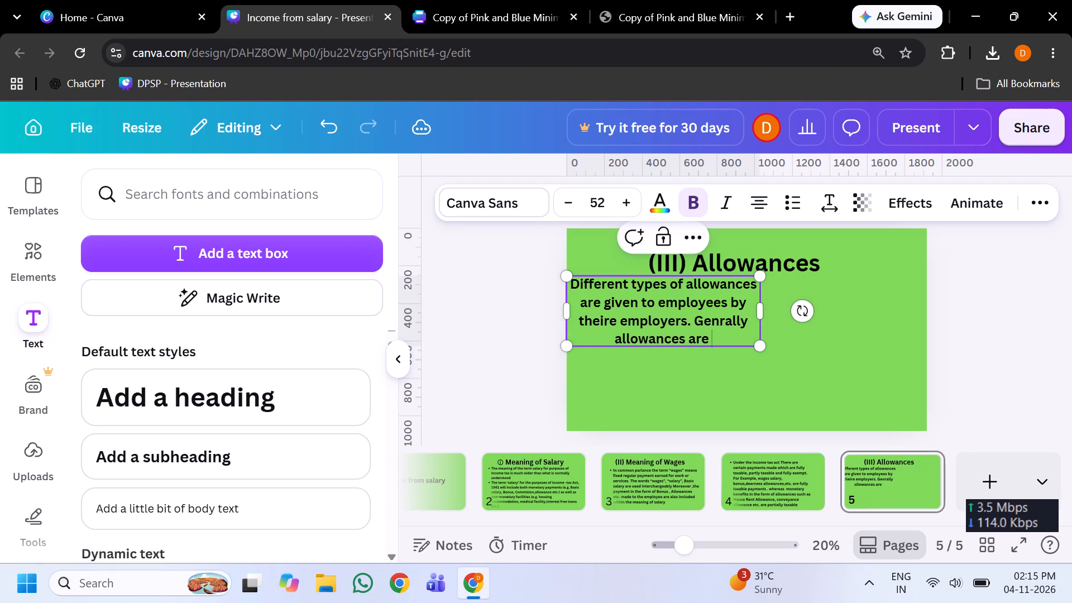
pyautogui.write('given')
pyautogui.press('space')
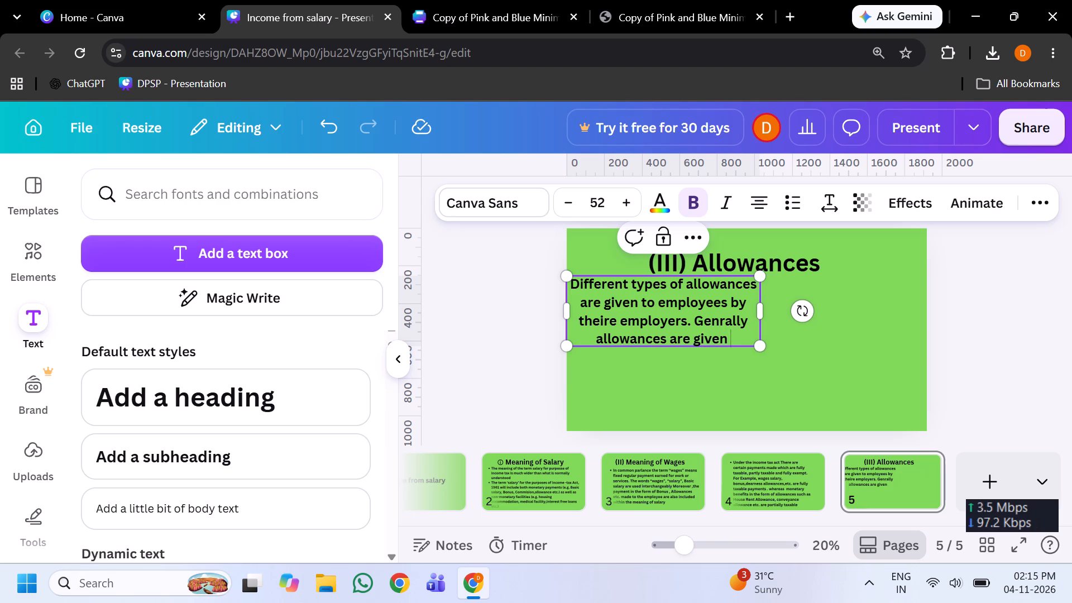
pyautogui.write('to')
pyautogui.press('space')
pyautogui.write('emplu')
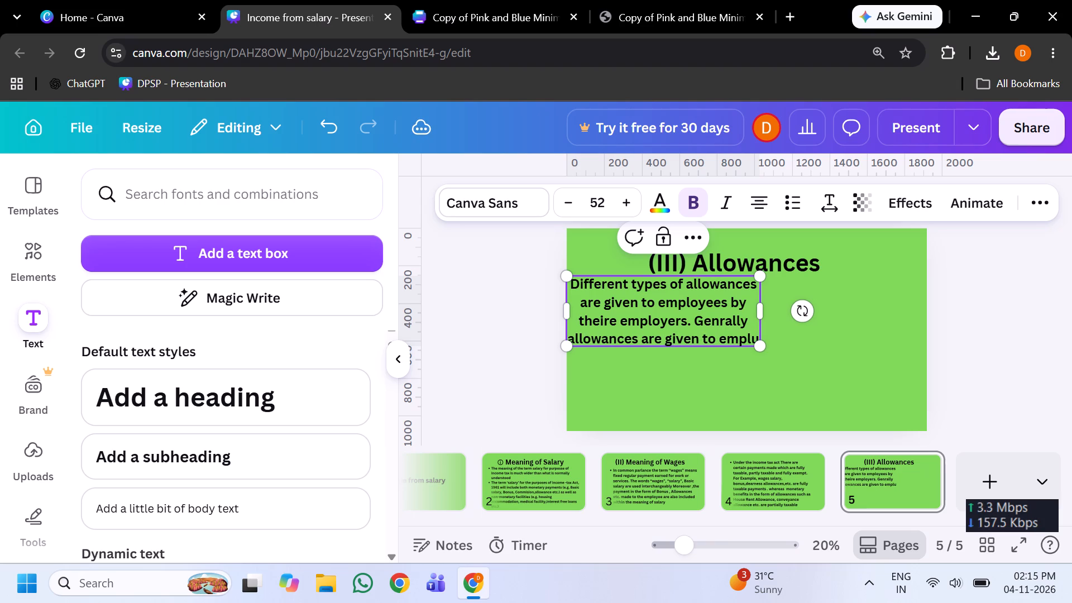
pyautogui.press('BackSpace')
pyautogui.write('oy')
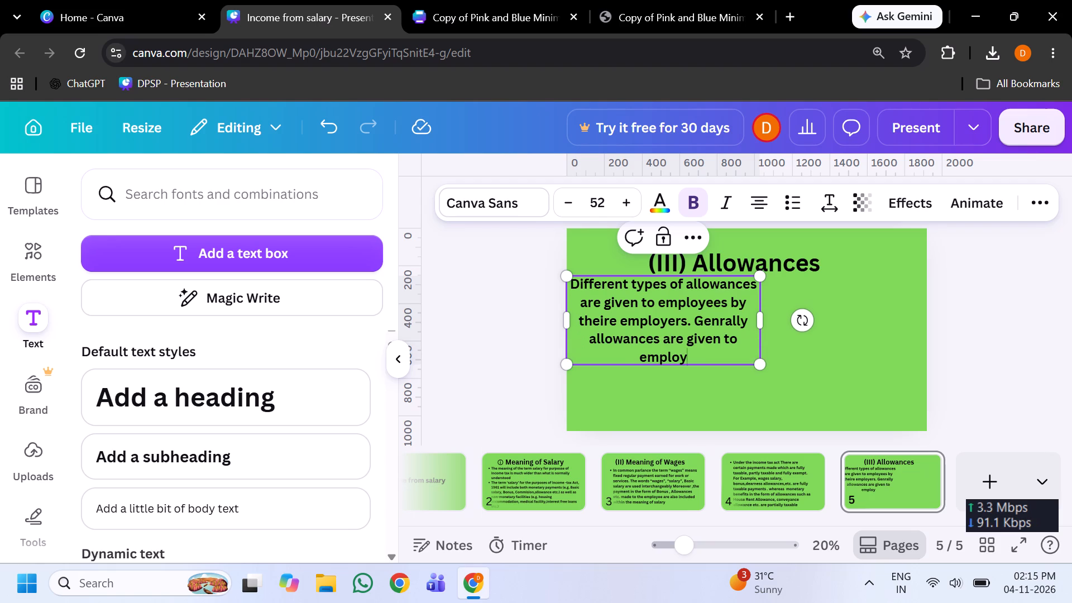
pyautogui.write('ees to meet')
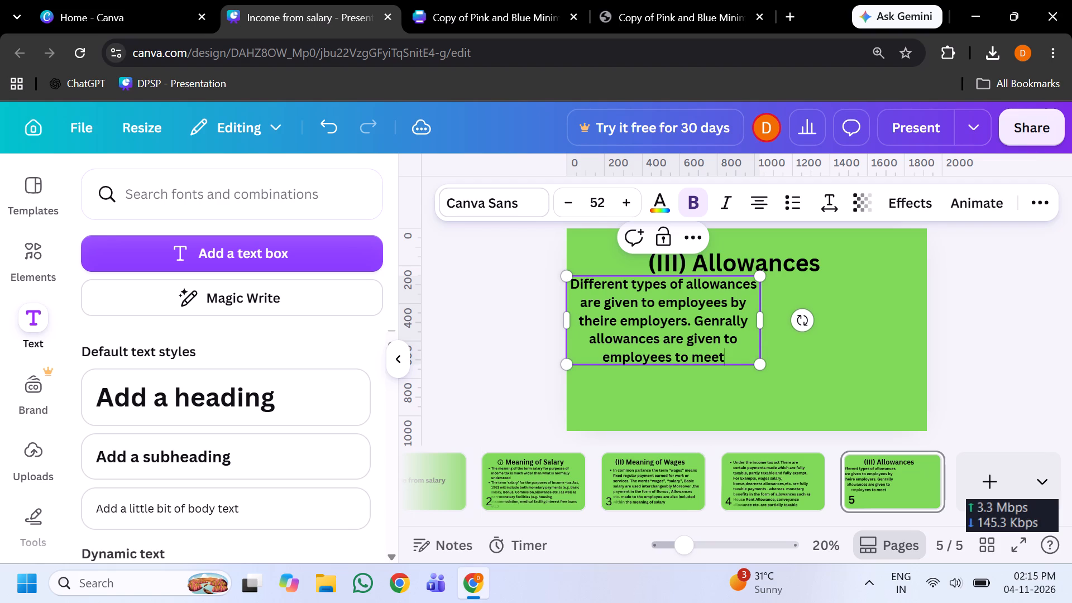
# Continue the second sentence on page 5 with "some particular reuairement".
pyautogui.press('space')
pyautogui.write('some')
pyautogui.press('space')
pyautogui.write('particular re')
pyautogui.write('uairement')
pyautogui.press('space')
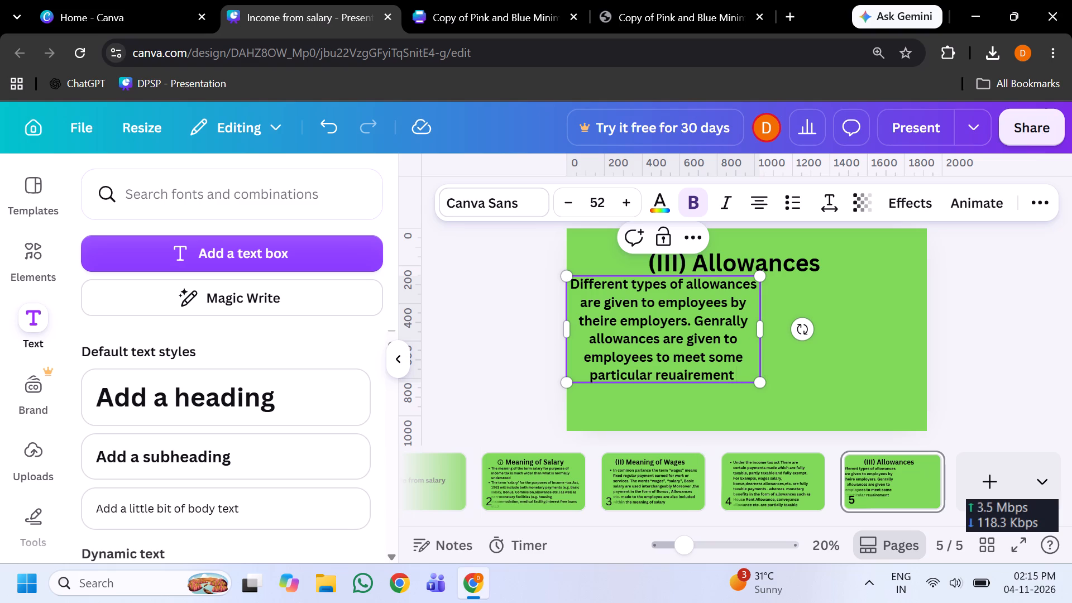
# Correct the spelling of "reuairement" to "requirement" in the page 5 body text.
pyautogui.click(674, 380)
pyautogui.press('BackSpace')
pyautogui.write('qu')
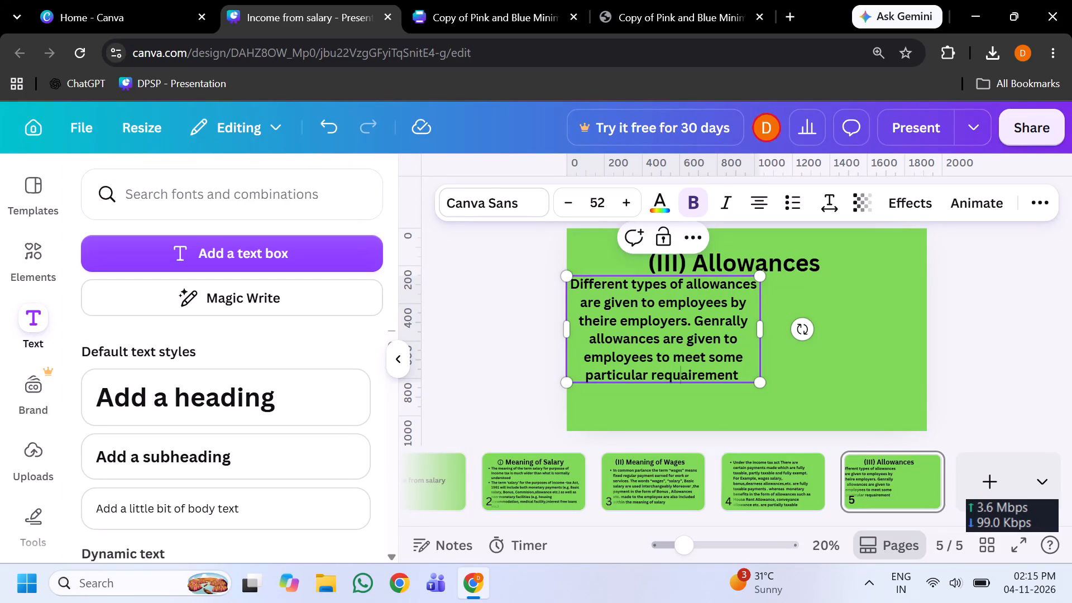
pyautogui.click(688, 380)
pyautogui.press('BackSpace')
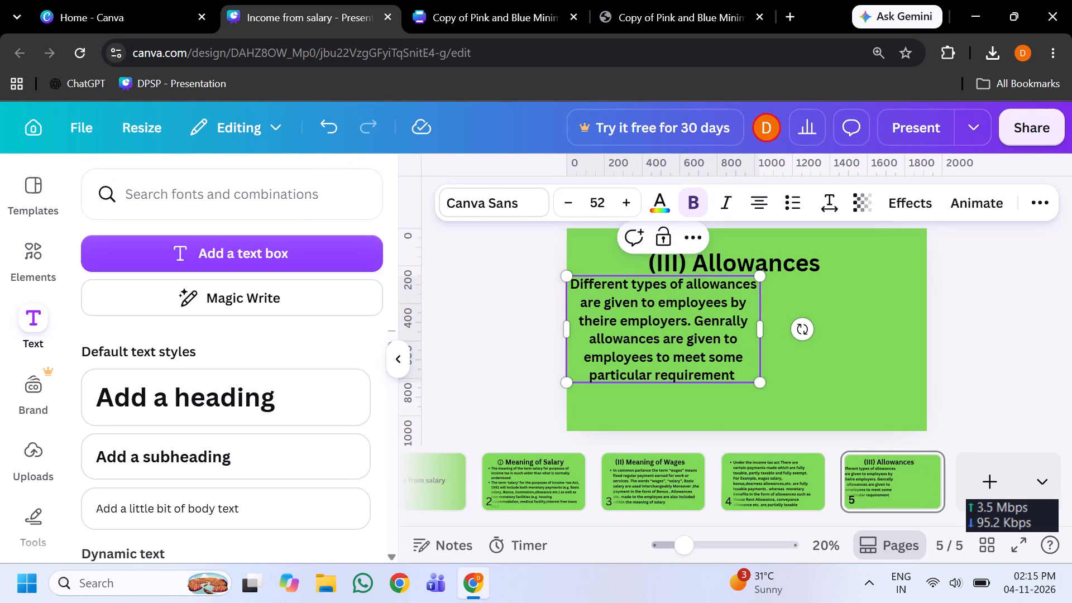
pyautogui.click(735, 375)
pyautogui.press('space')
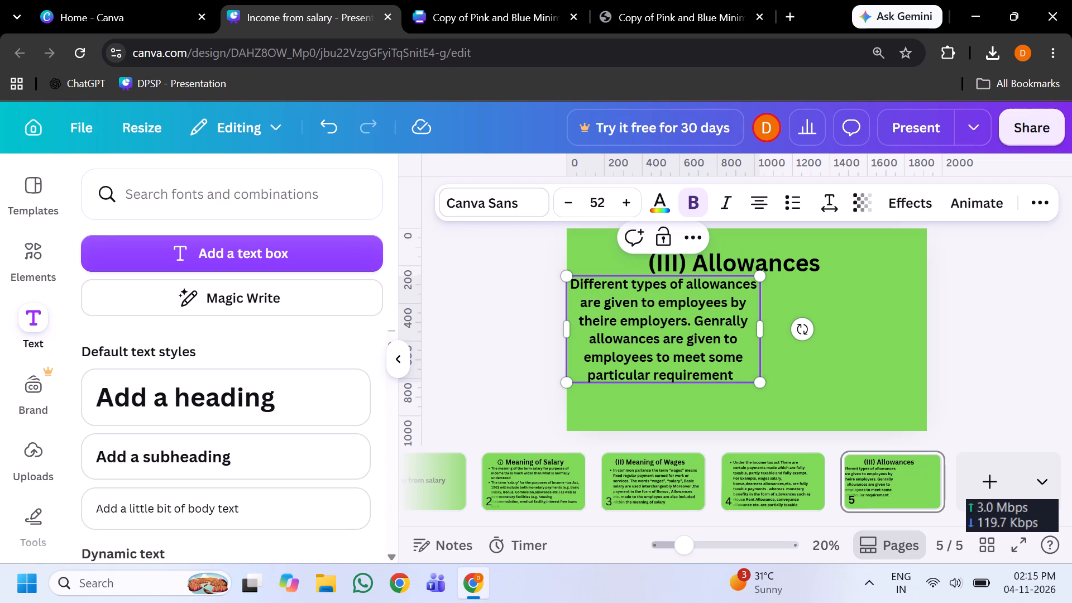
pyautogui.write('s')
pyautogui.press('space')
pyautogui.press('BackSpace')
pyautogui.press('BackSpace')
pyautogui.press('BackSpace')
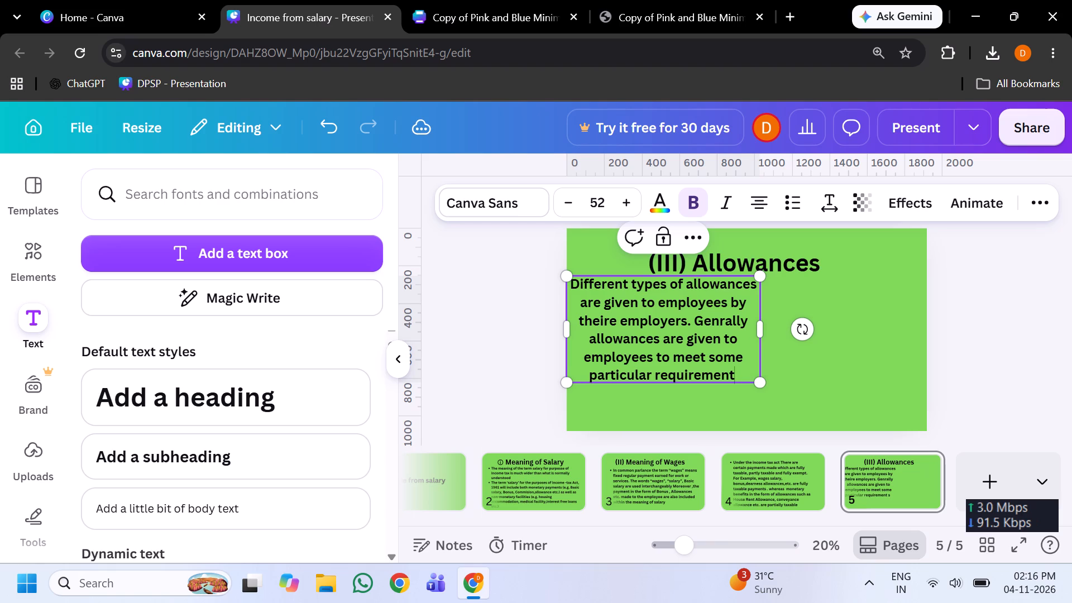
# Continue the page 5 body text so it reads "requirements like house rent".
pyautogui.write('s like')
pyautogui.press('space')
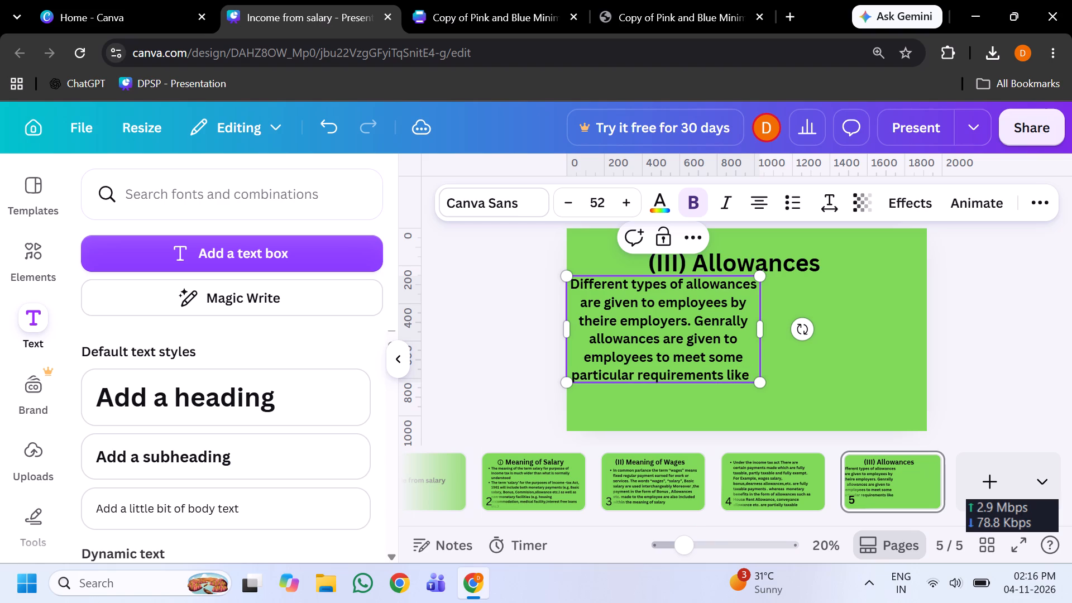
pyautogui.write('houd')
pyautogui.press('BackSpace')
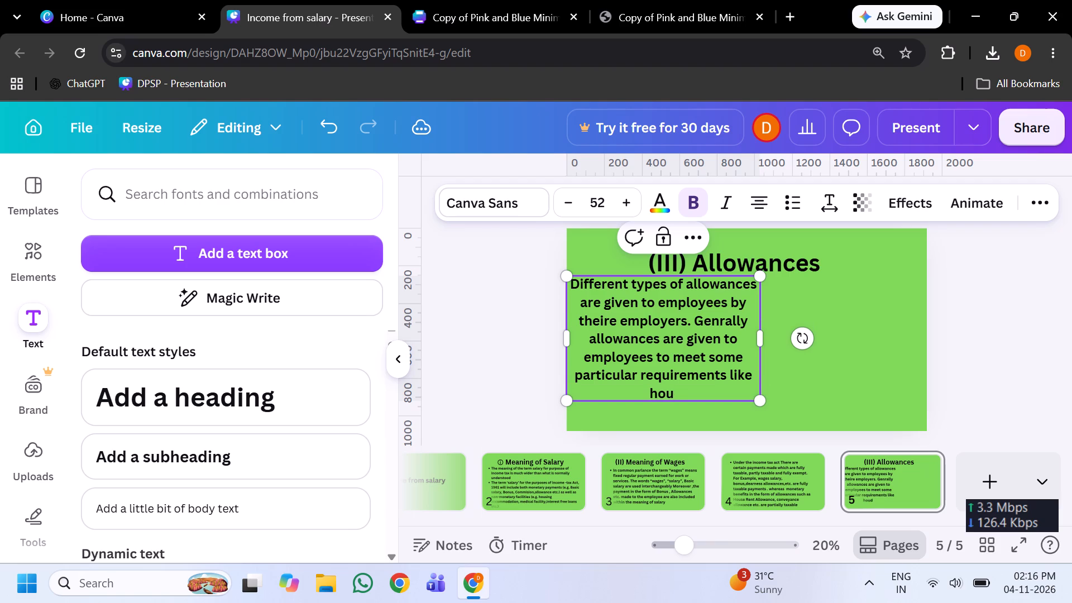
pyautogui.write('se')
pyautogui.press('space')
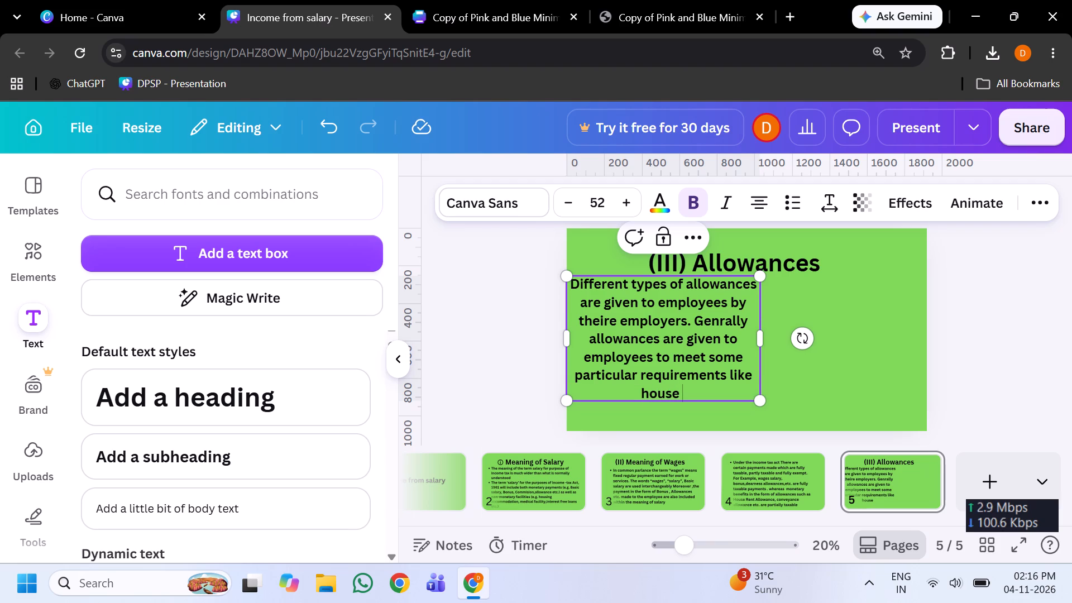
pyautogui.write('re')
pyautogui.write('nt')
pyautogui.press('space')
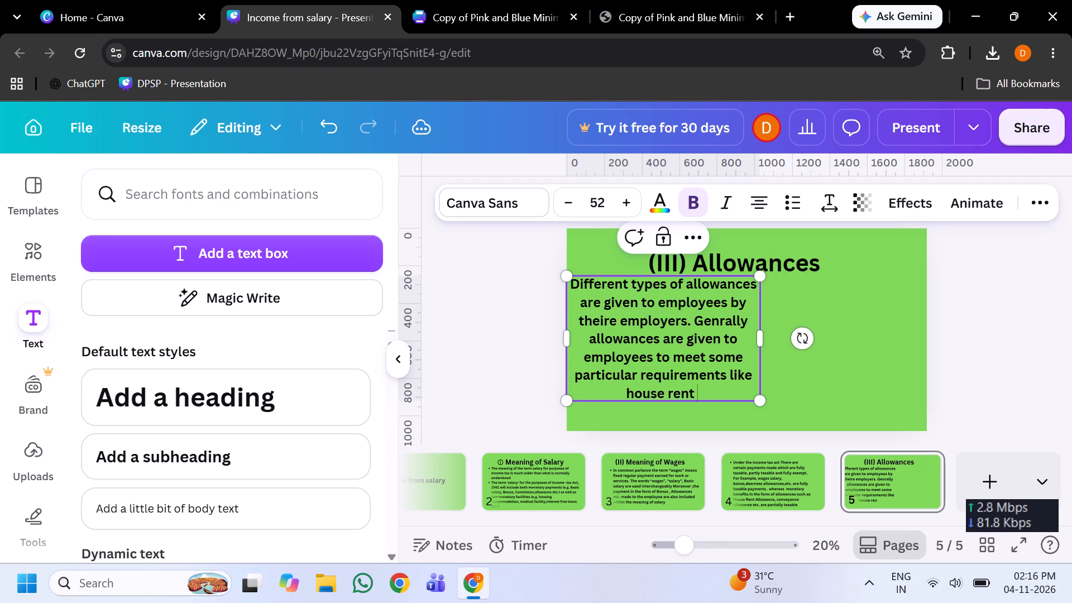
pyautogui.press('BackSpace')
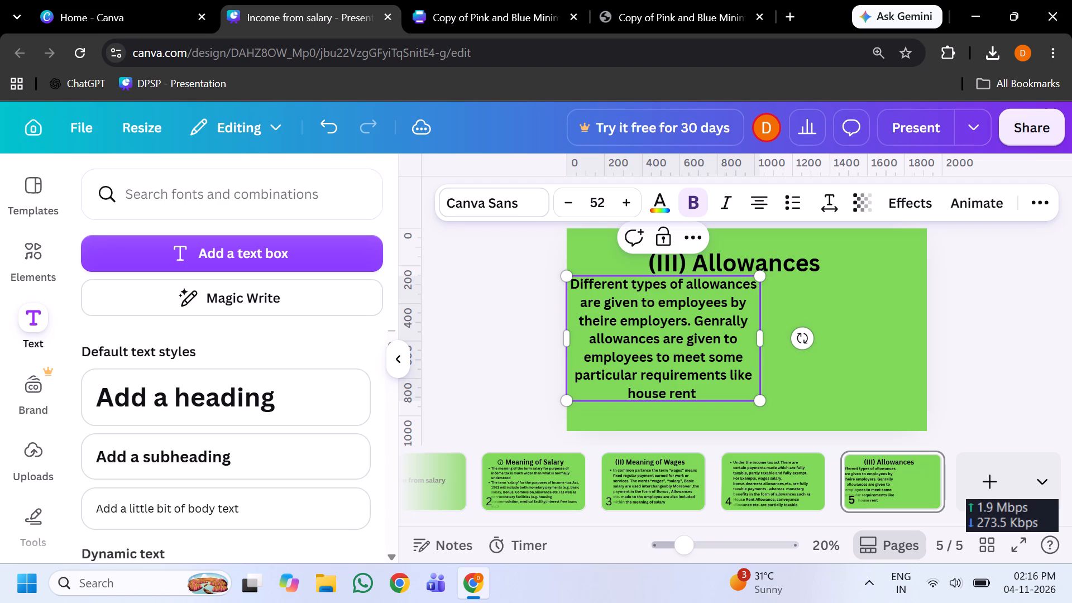
# Finish the second sentence on page 5 with ", expenses of uniform, conveyance etc".
pyautogui.write(', expe')
pyautogui.write('nses of')
pyautogui.press('space')
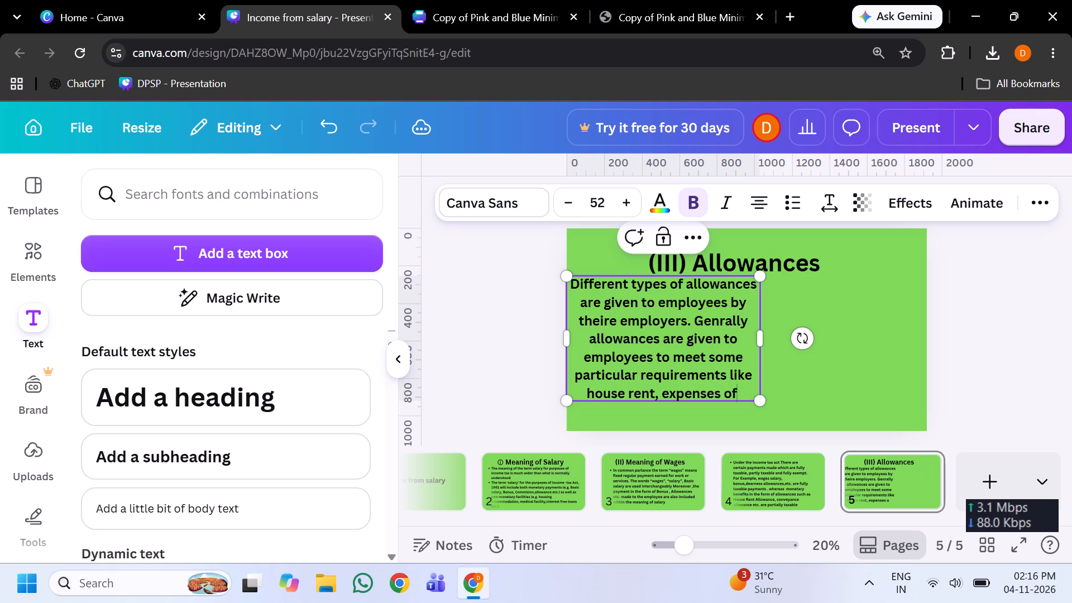
pyautogui.write('uniform')
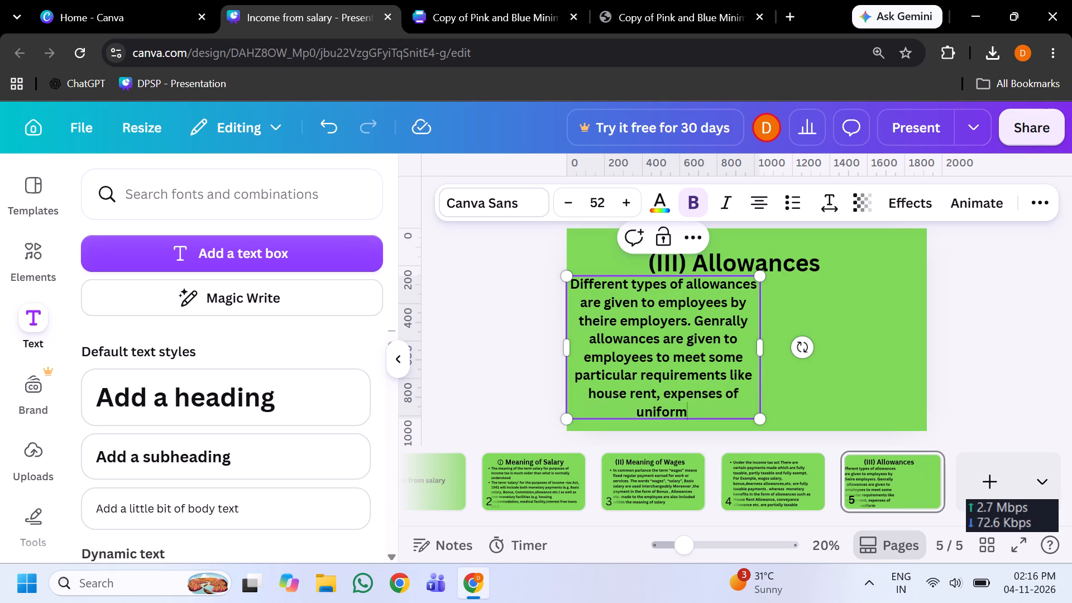
pyautogui.write(',')
pyautogui.press('space')
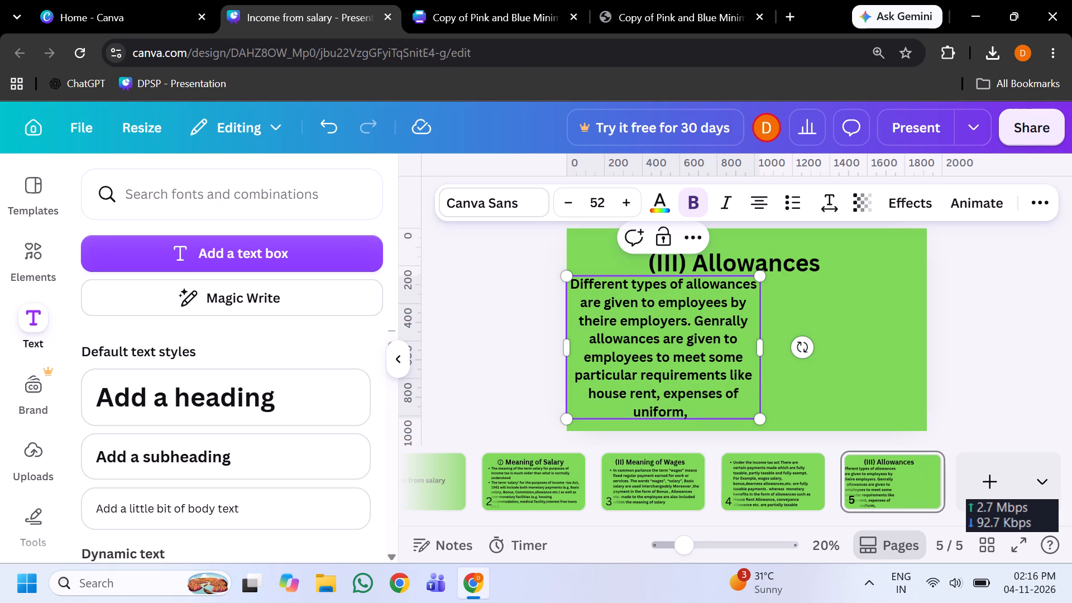
pyautogui.write('con')
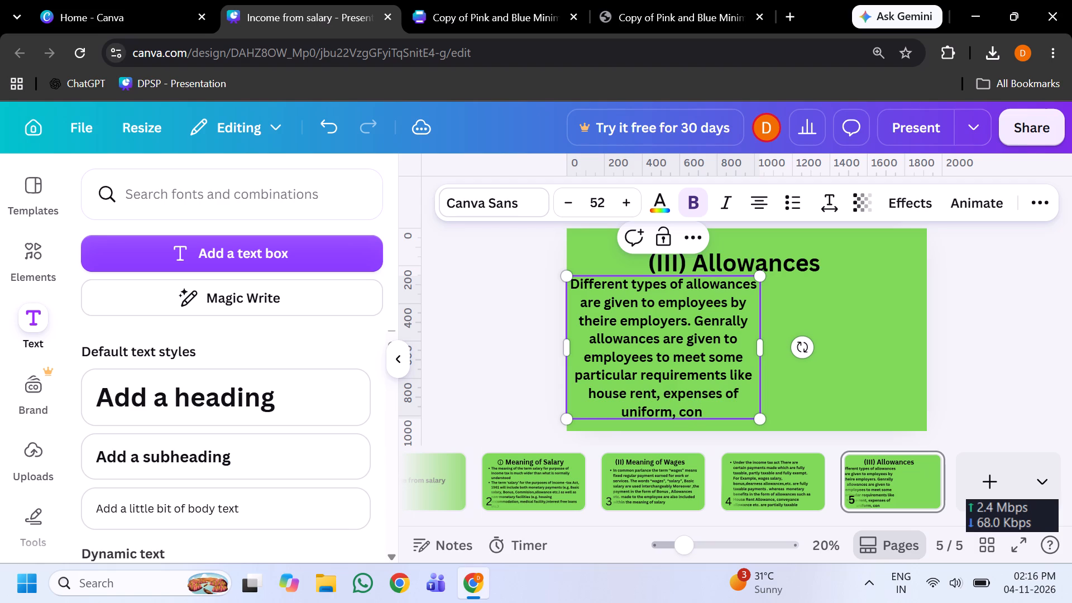
pyautogui.write('vey')
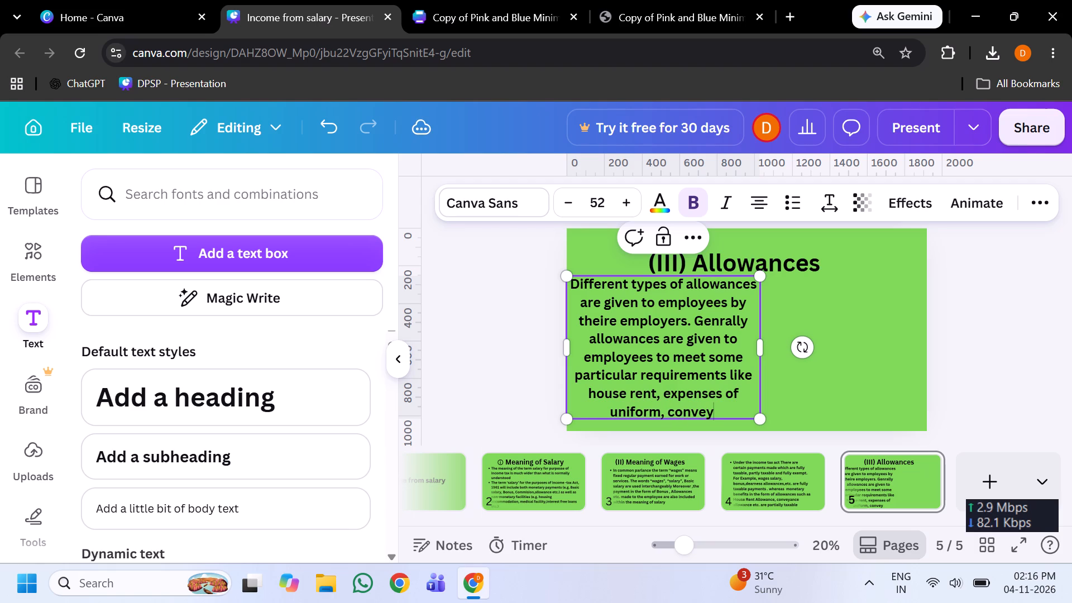
pyautogui.write('ance')
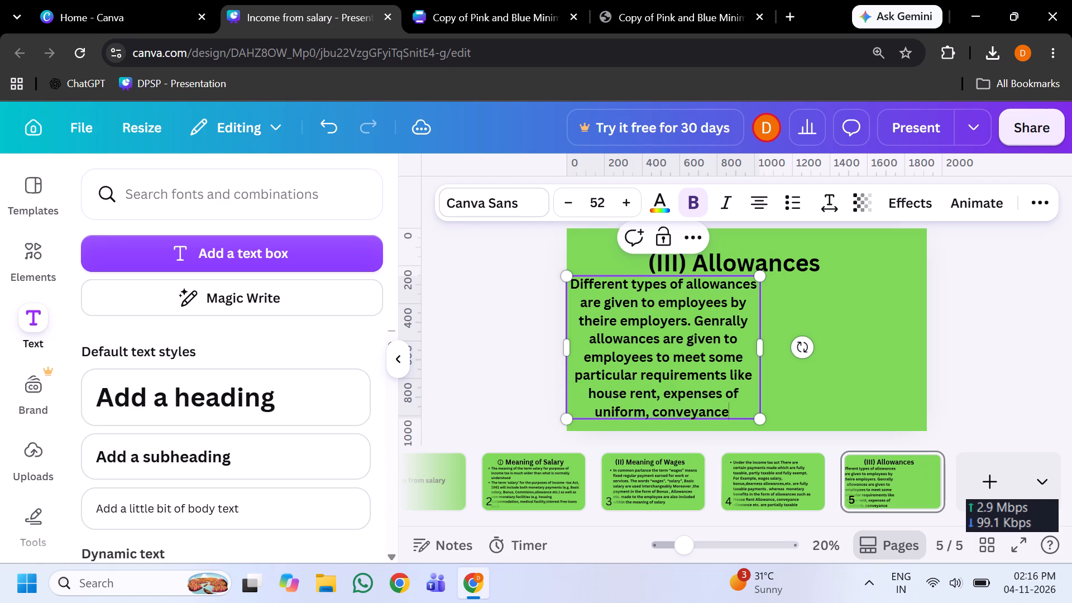
pyautogui.press('space')
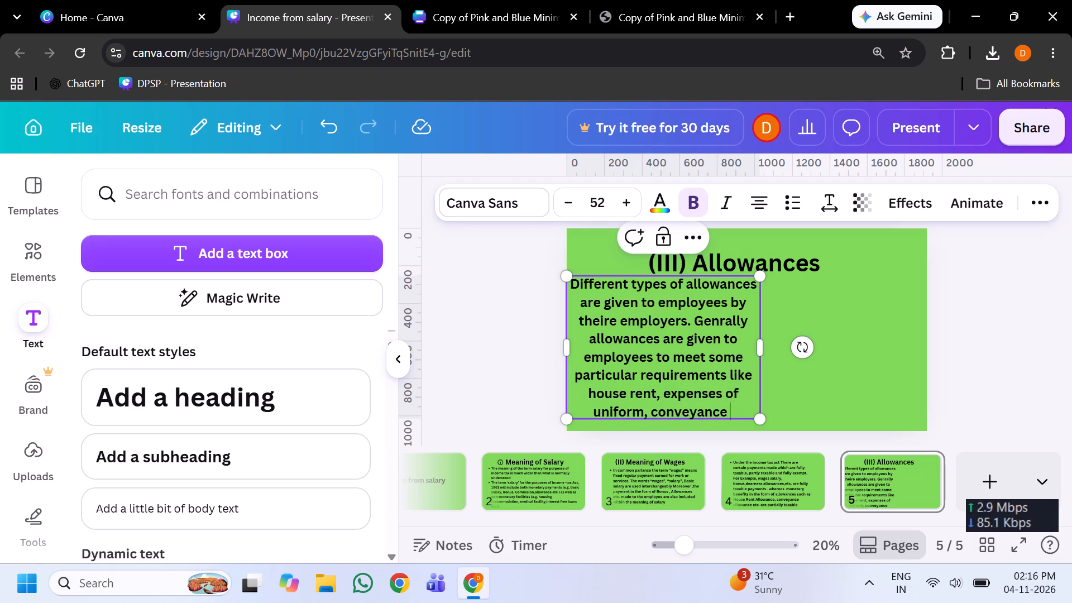
pyautogui.write('etc')
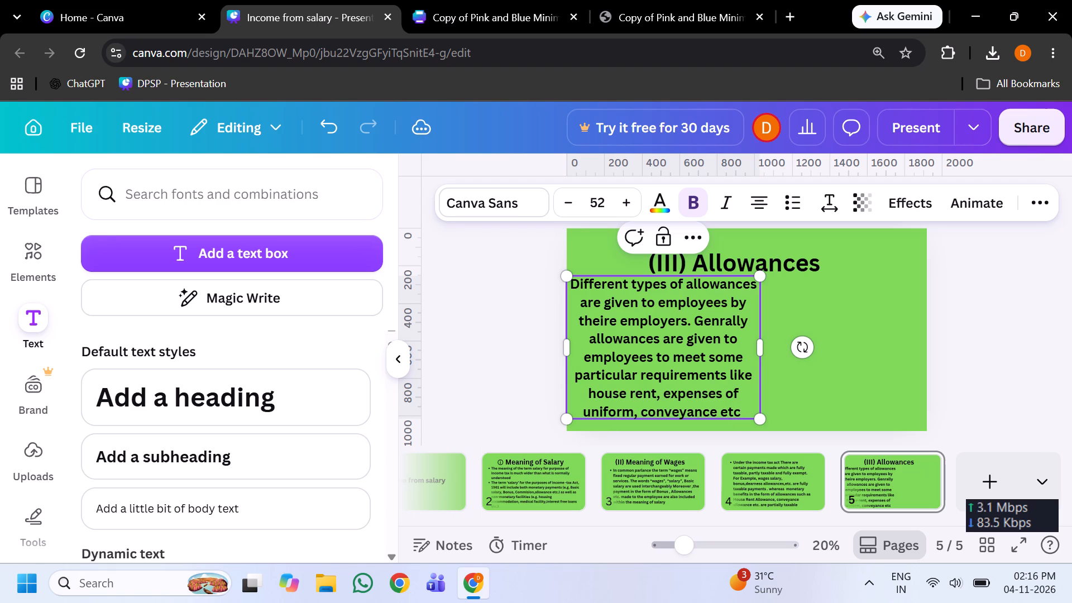
# Widen the page 5 body text box to nearly the full width of the page.
pyautogui.moveTo(764, 351); pyautogui.dragTo(772, 351)
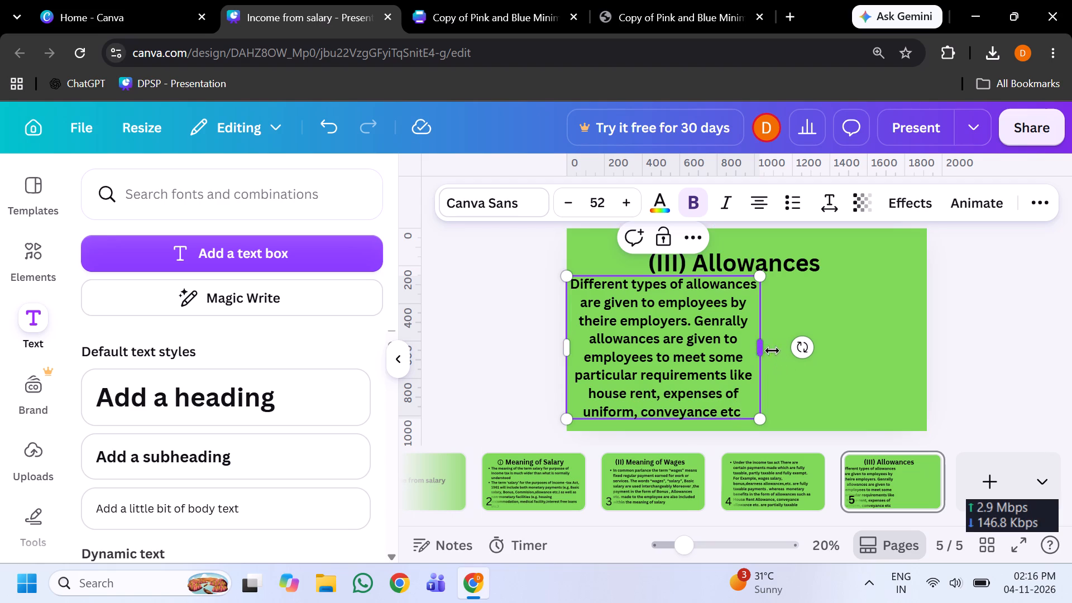
pyautogui.moveTo(772, 351); pyautogui.dragTo(914, 361)
pyautogui.click(1045, 410)
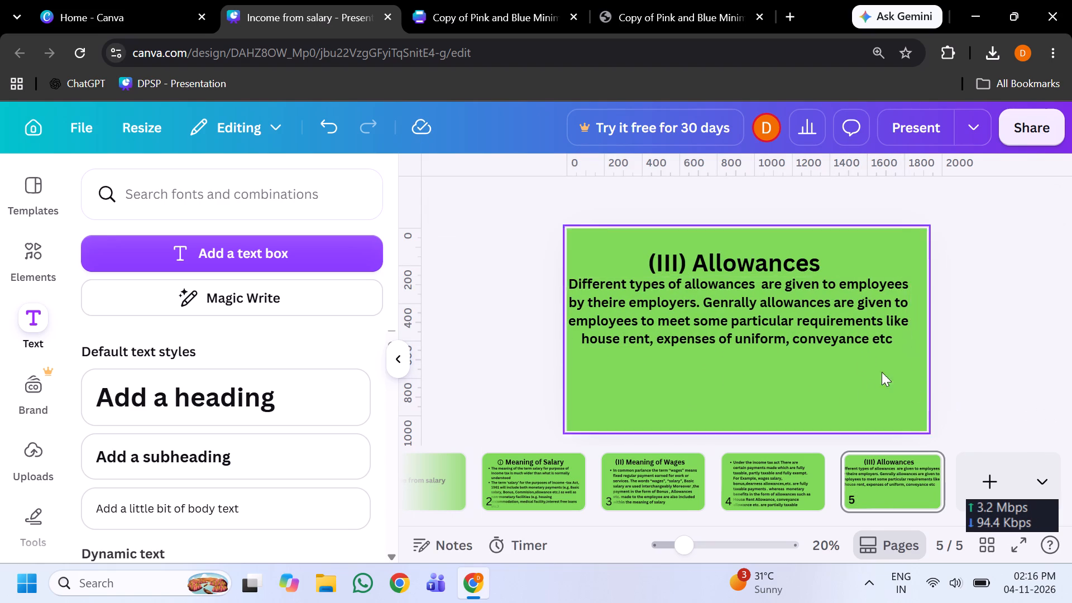
# Move the page 5 body text slightly lower beneath the heading and scale it down to about font size 46.4.
pyautogui.moveTo(757, 311); pyautogui.dragTo(777, 318)
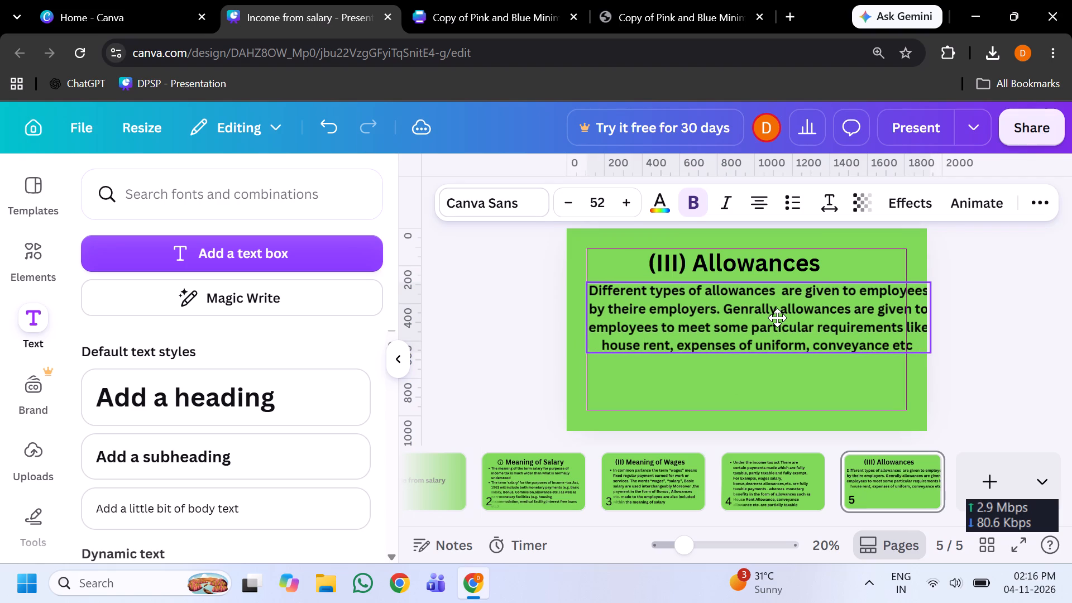
pyautogui.moveTo(777, 318); pyautogui.dragTo(774, 323)
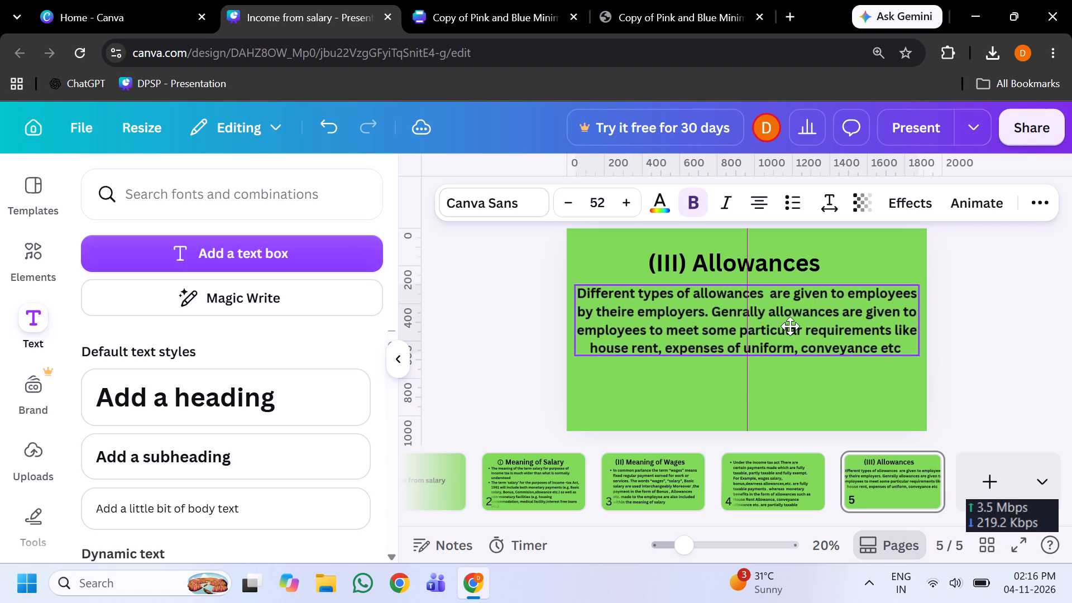
pyautogui.moveTo(926, 358); pyautogui.dragTo(892, 342)
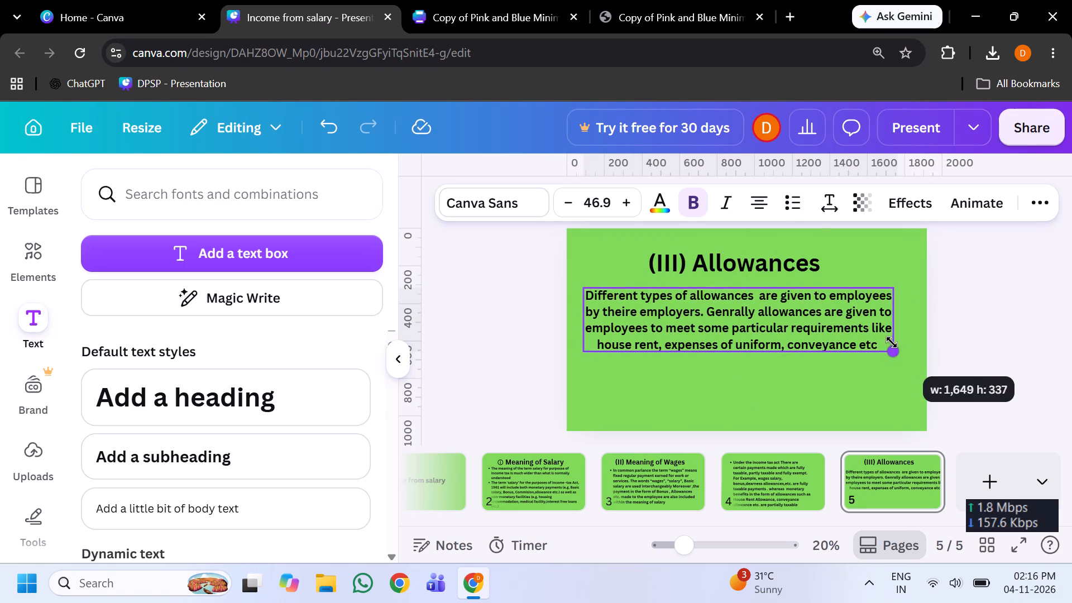
pyautogui.moveTo(892, 342); pyautogui.dragTo(891, 342)
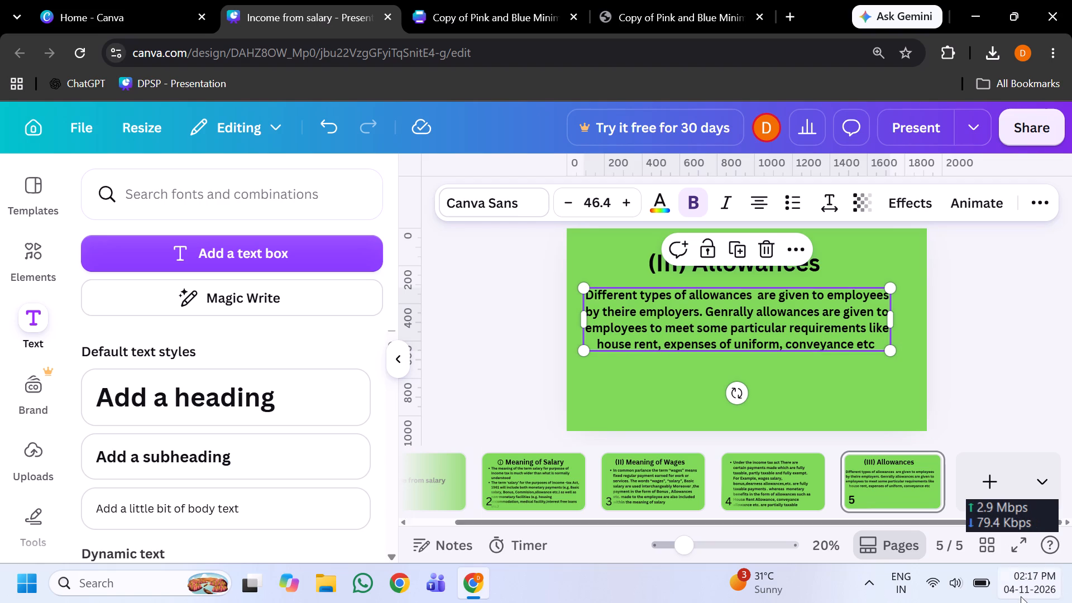
# Add page 6 to the presentation and place a default heading near its top edge.
pyautogui.click(983, 474)
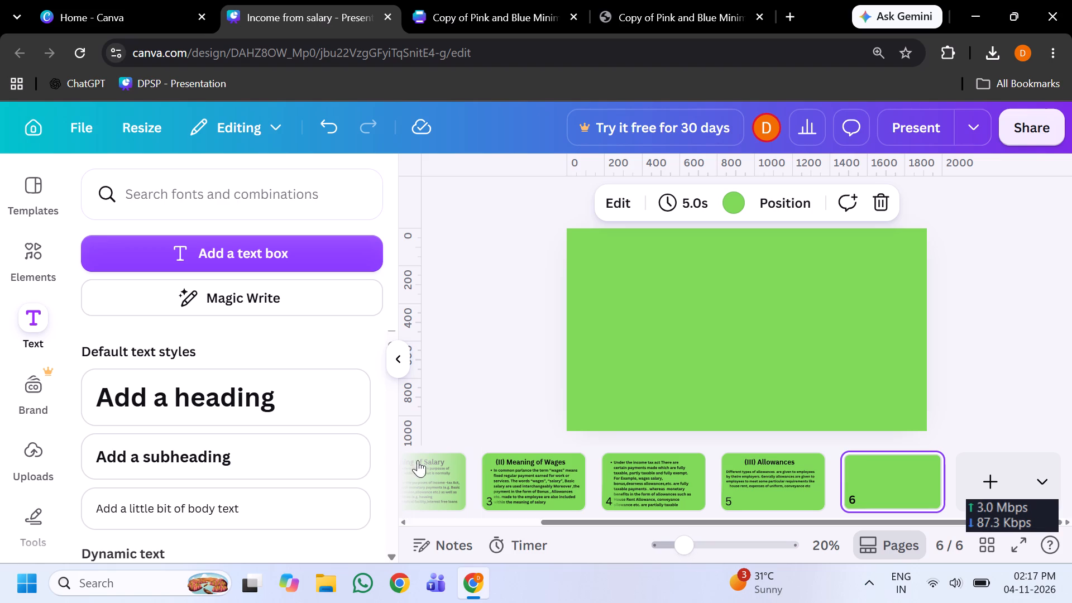
pyautogui.moveTo(305, 403); pyautogui.dragTo(856, 251)
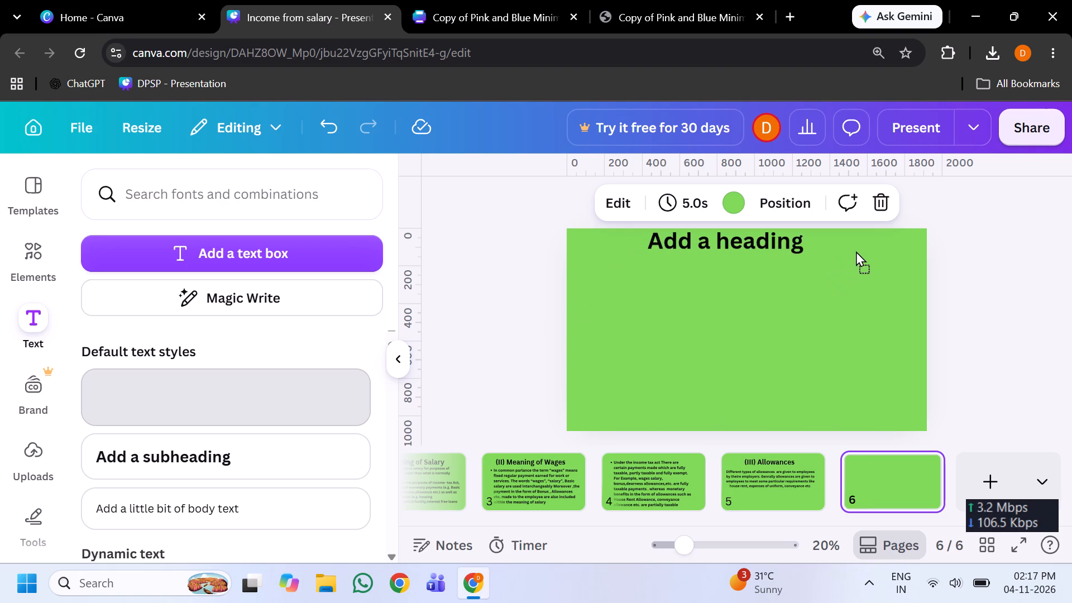
pyautogui.moveTo(856, 251); pyautogui.dragTo(877, 255)
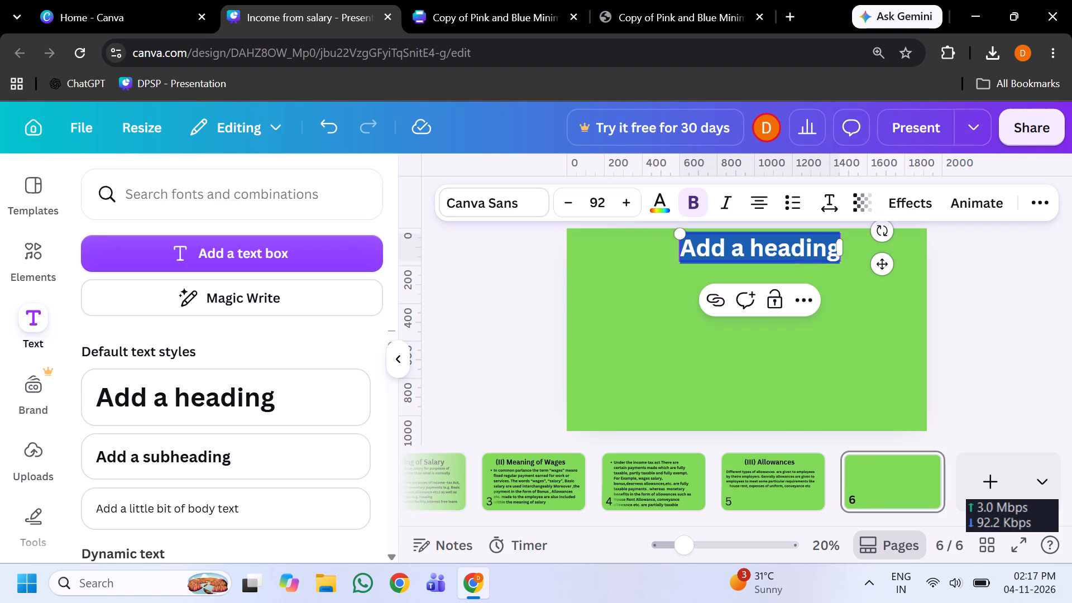
# Replace the page 6 placeholder heading with "The Benefit is available".
pyautogui.press('BackSpace')
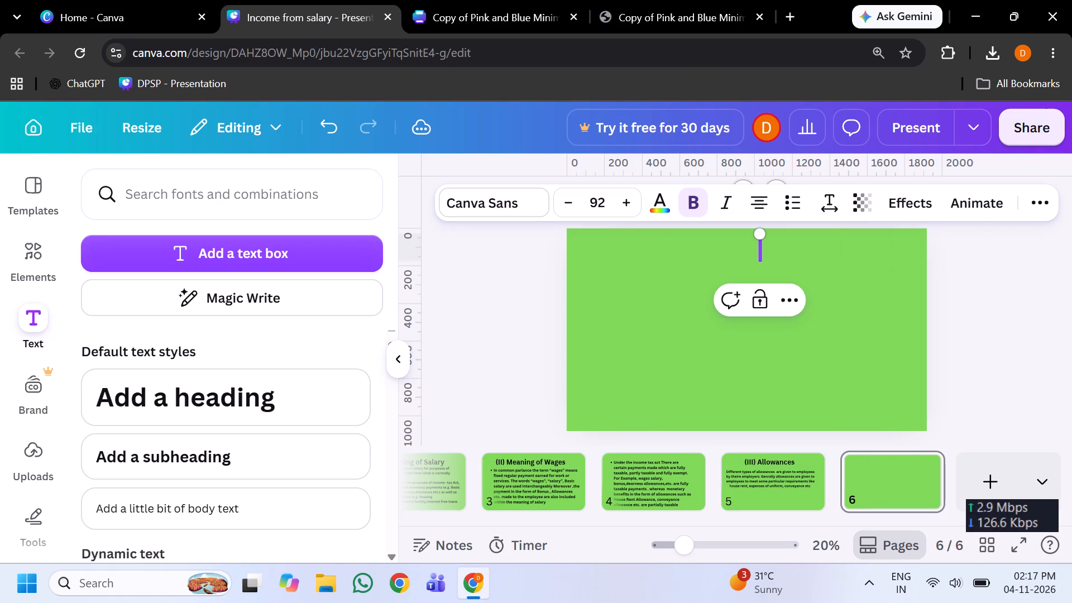
pyautogui.write('The')
pyautogui.press('space')
pyautogui.write('Ben')
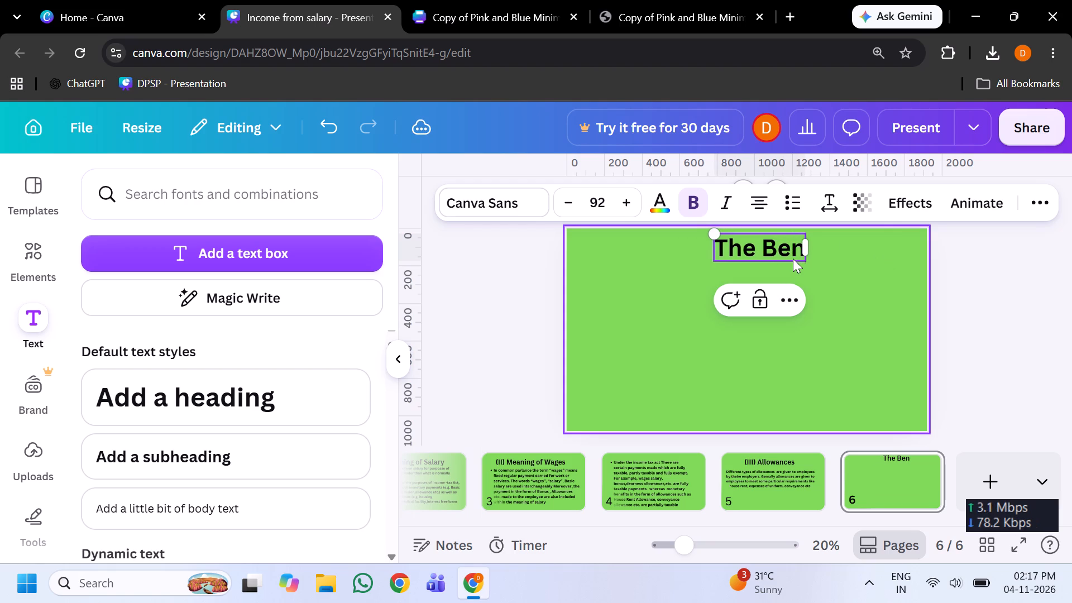
pyautogui.press('e')
pyautogui.write('fit')
pyautogui.press('space')
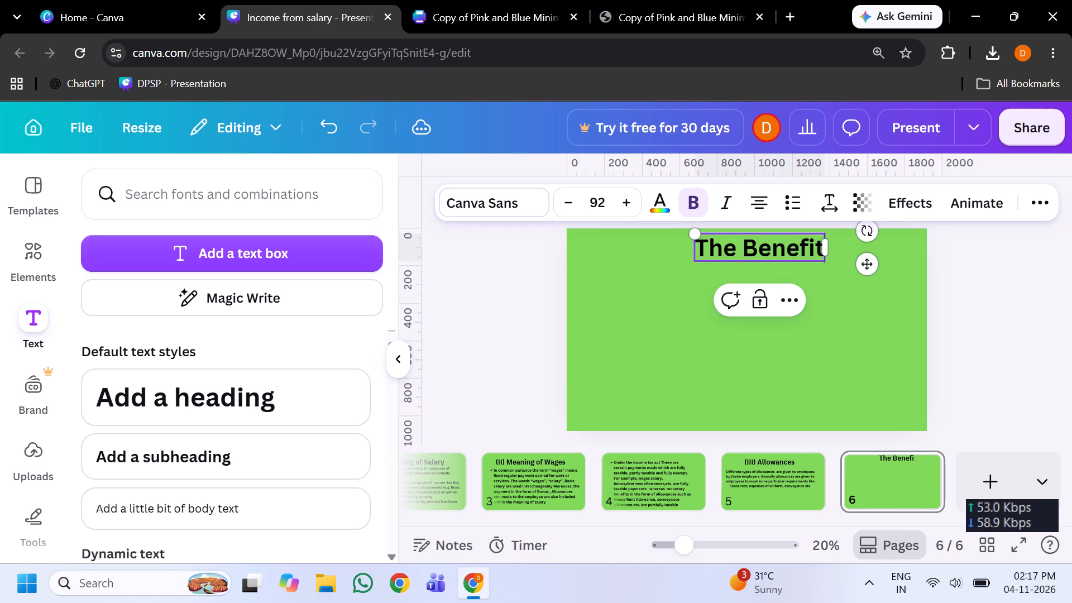
pyautogui.write('is a')
pyautogui.write('vailabe')
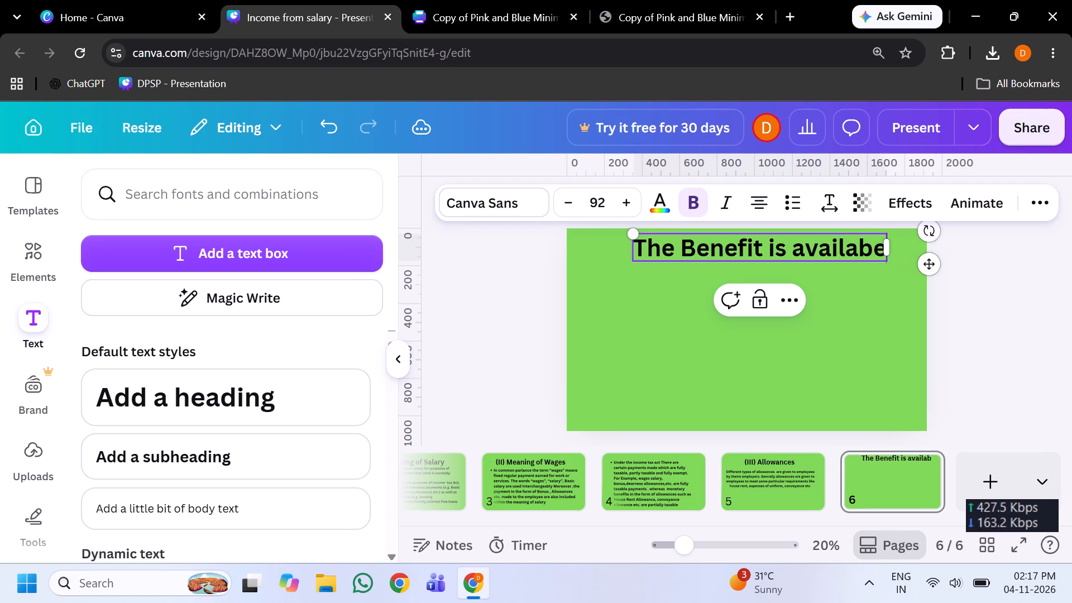
pyautogui.press('BackSpace')
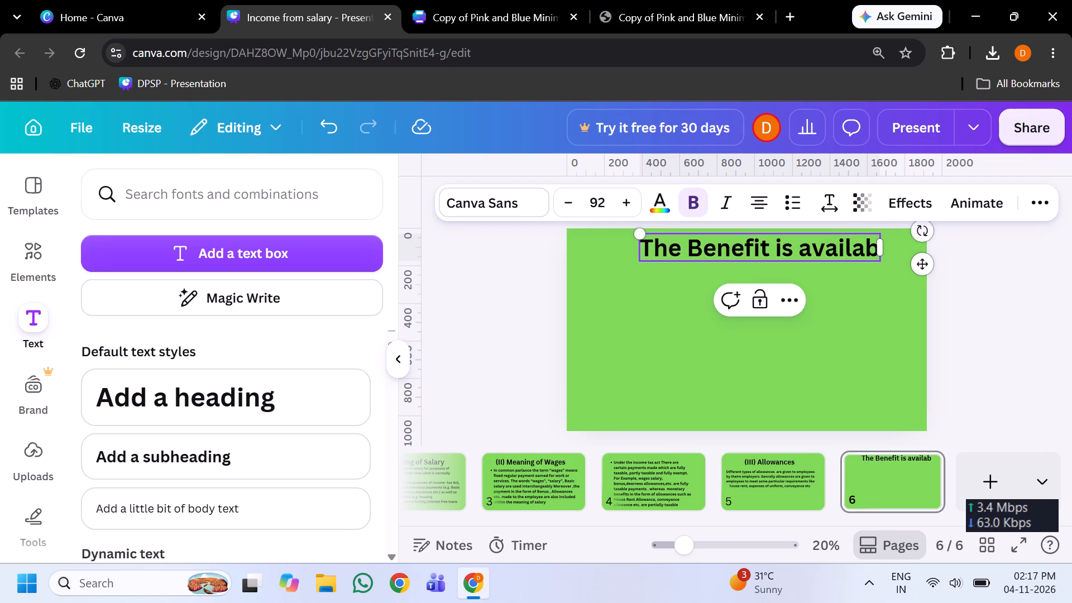
pyautogui.press('BackSpace')
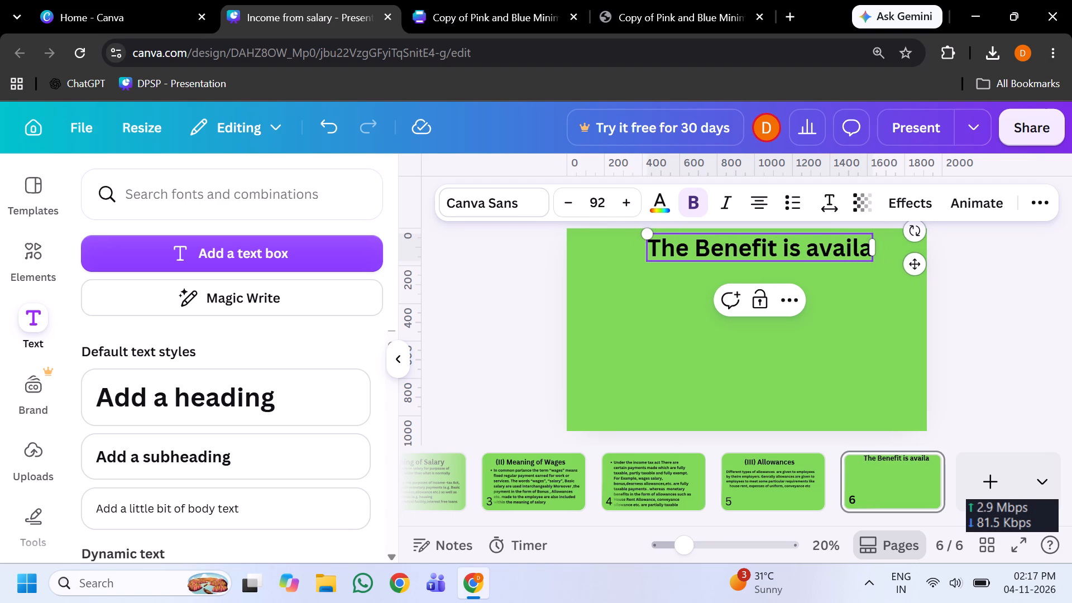
pyautogui.write('ble')
pyautogui.press('space')
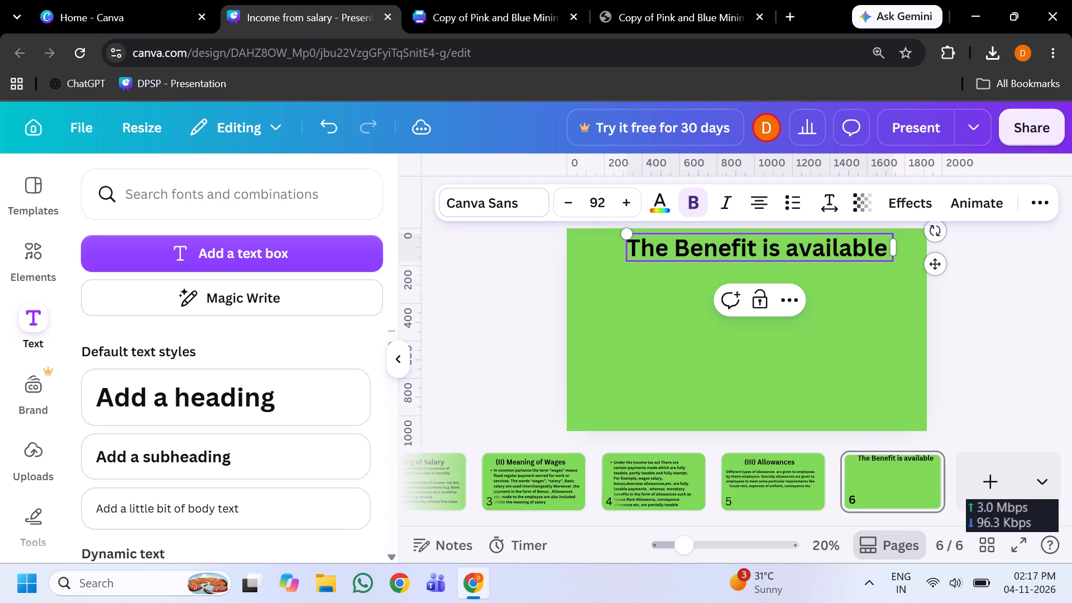
# Continue the page 6 heading with "to Individual Citizens as well as".
pyautogui.write('to')
pyautogui.press('space')
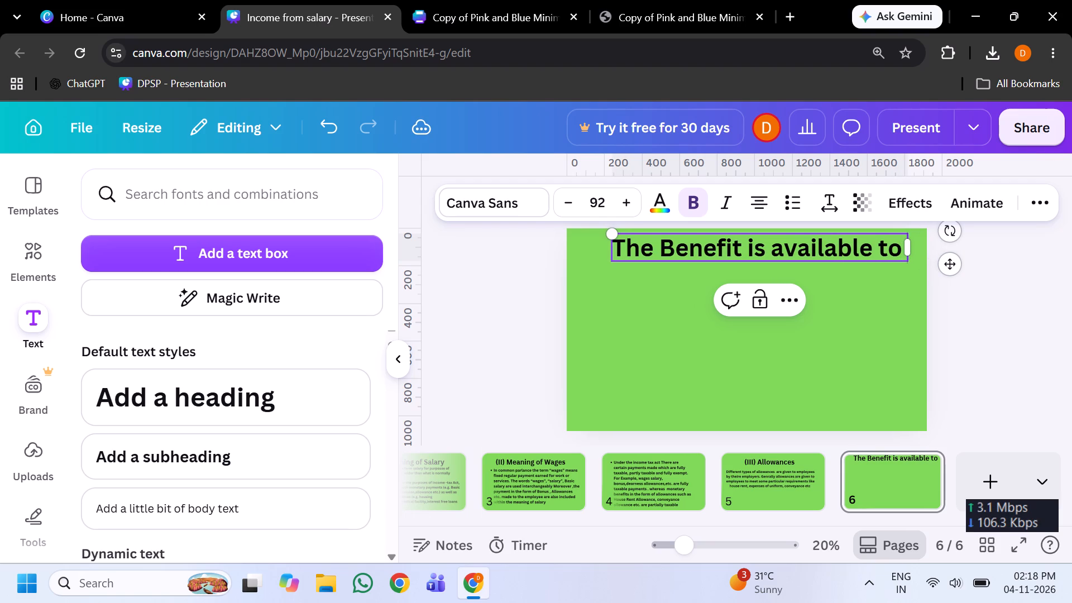
pyautogui.hotkey('shift', 'i')
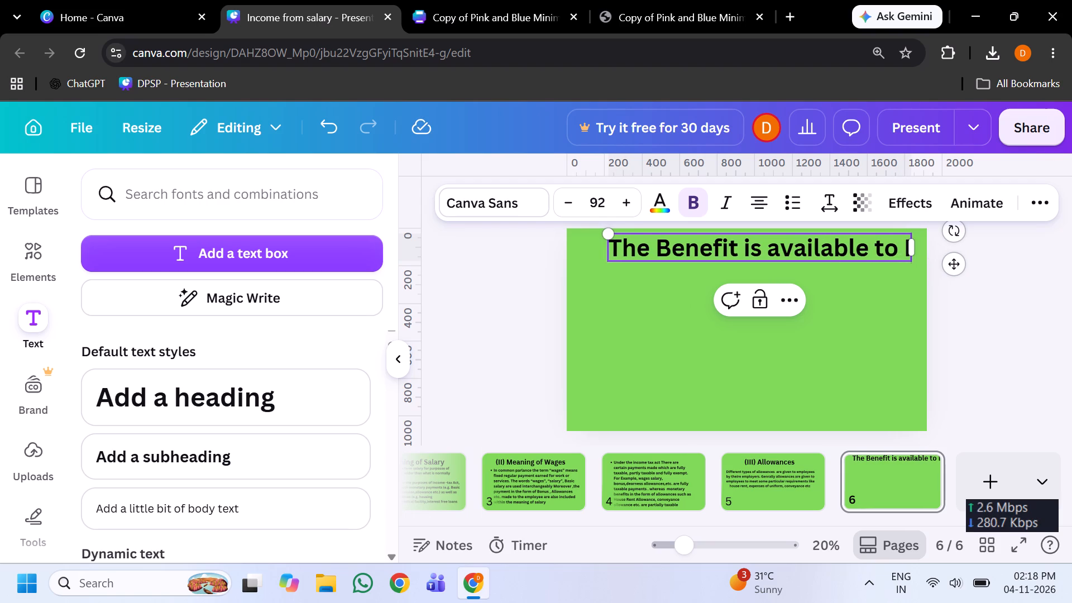
pyautogui.write('ndividual')
pyautogui.press('space')
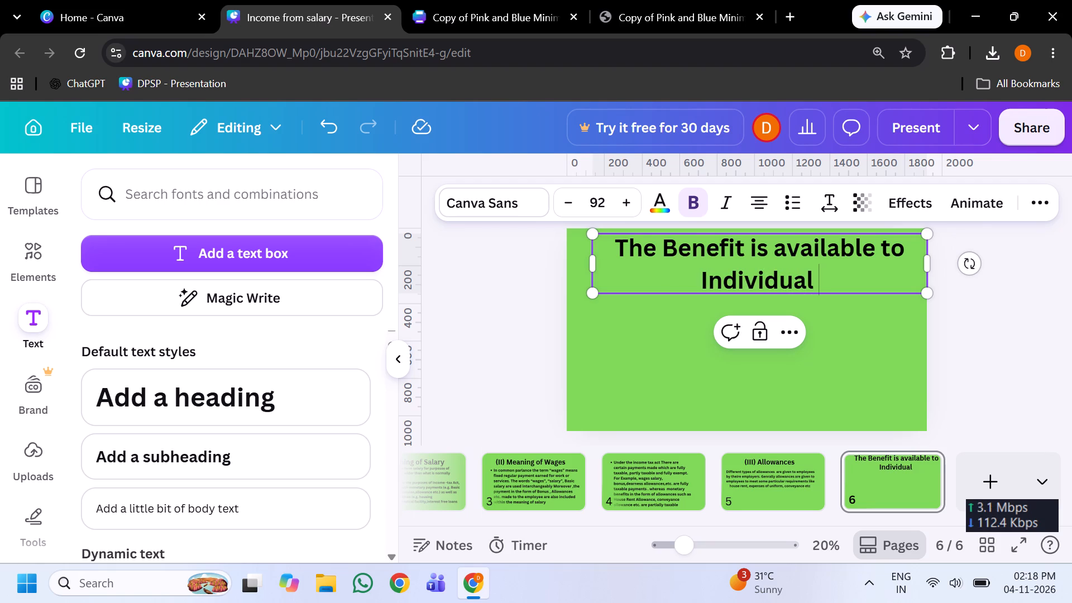
pyautogui.write('Citizen')
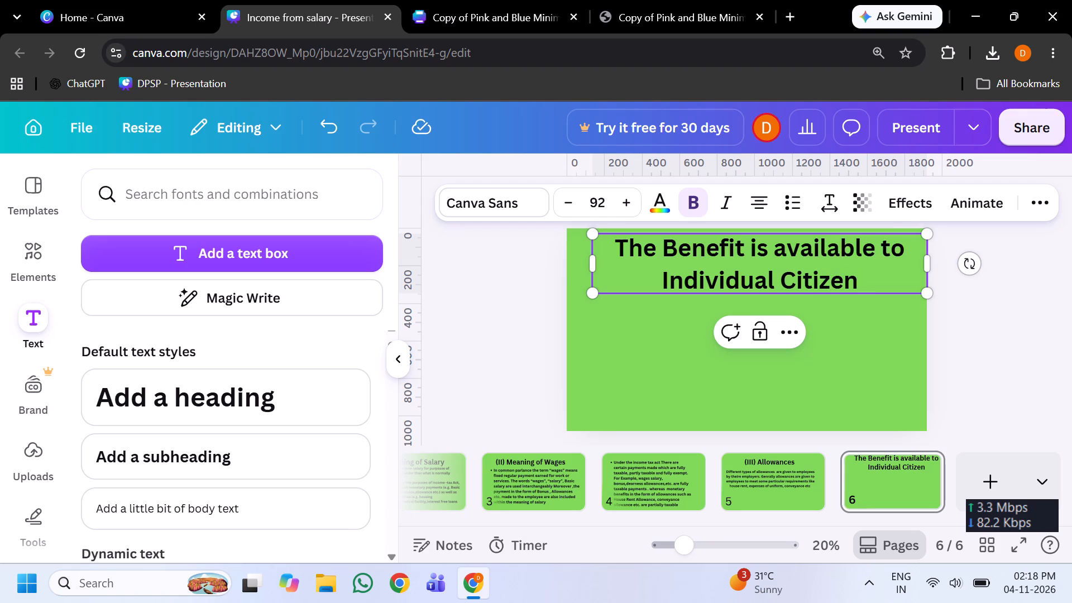
pyautogui.write('s as')
pyautogui.press('space')
pyautogui.write('well')
pyautogui.press('space')
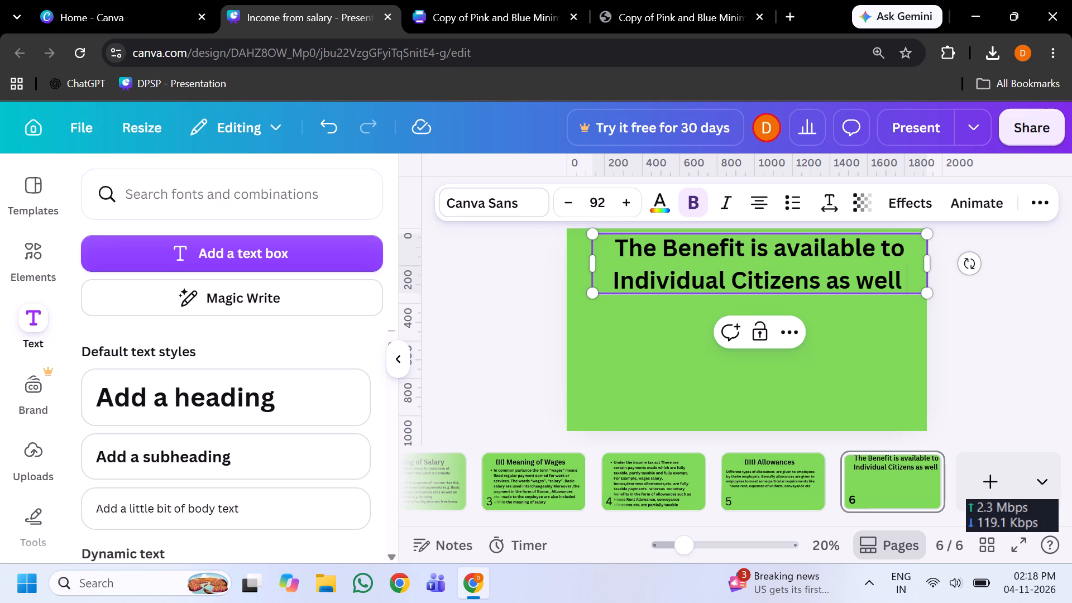
pyautogui.write('as')
pyautogui.press('space')
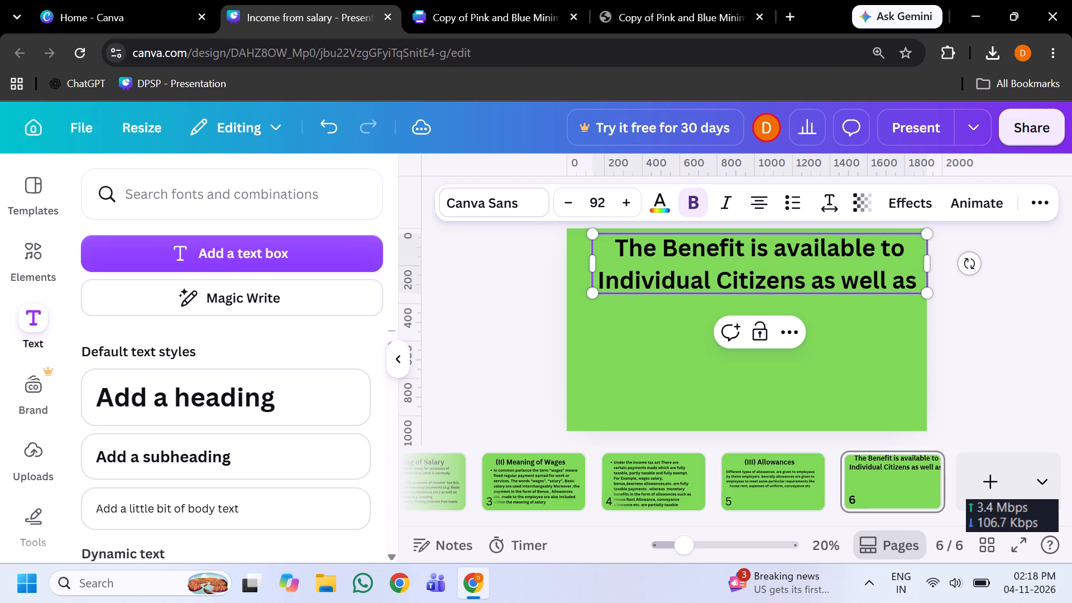
# Complete the page 6 heading with the word "Non-citizen".
pyautogui.write('Non')
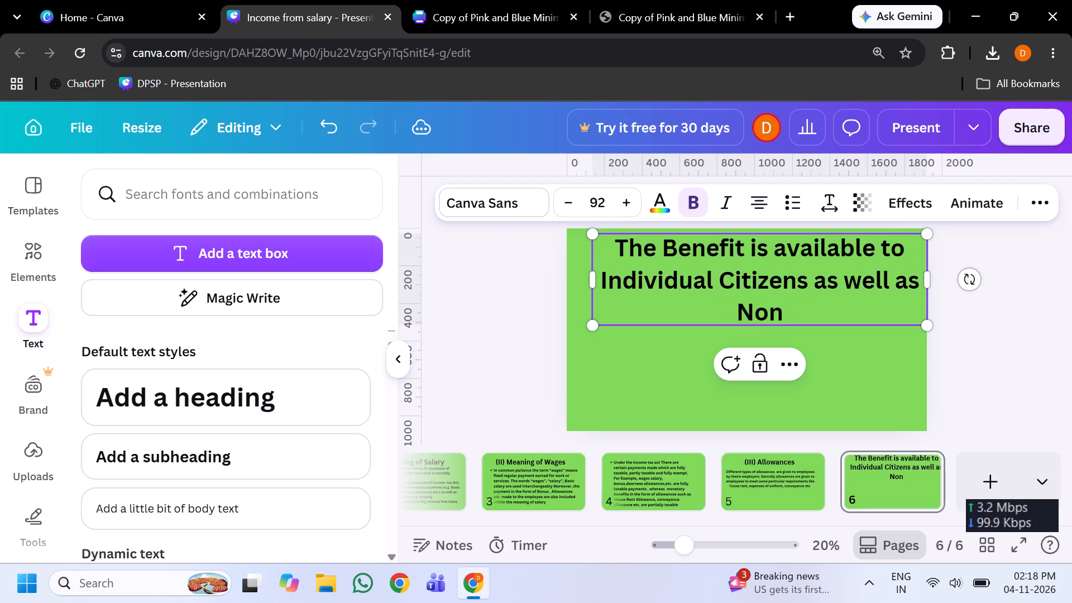
pyautogui.press('space')
pyautogui.hotkey('shift', '_')
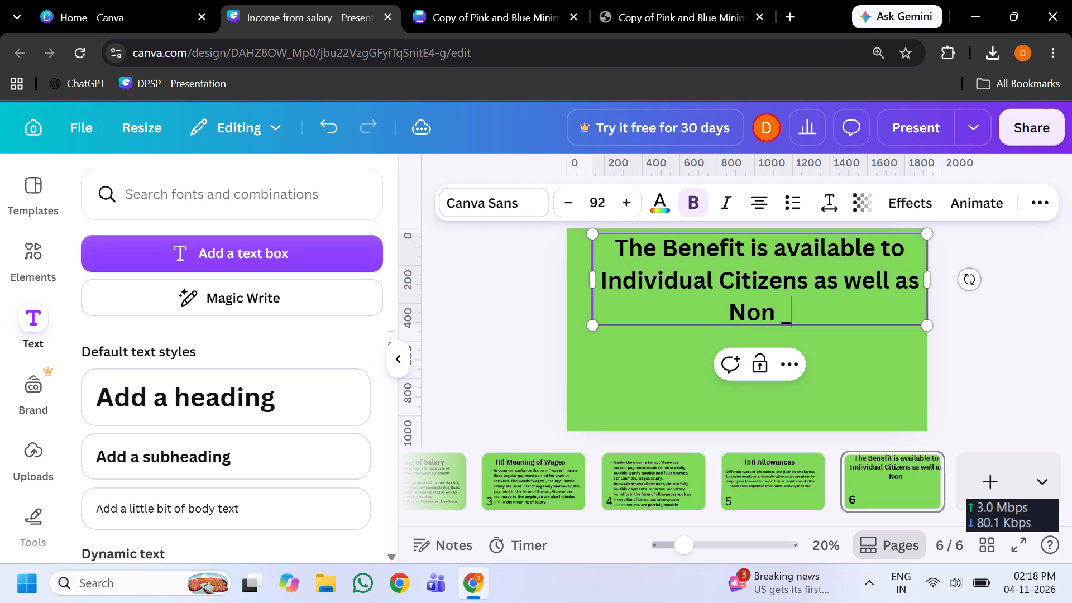
pyautogui.press('BackSpace')
pyautogui.write('-')
pyautogui.press('space')
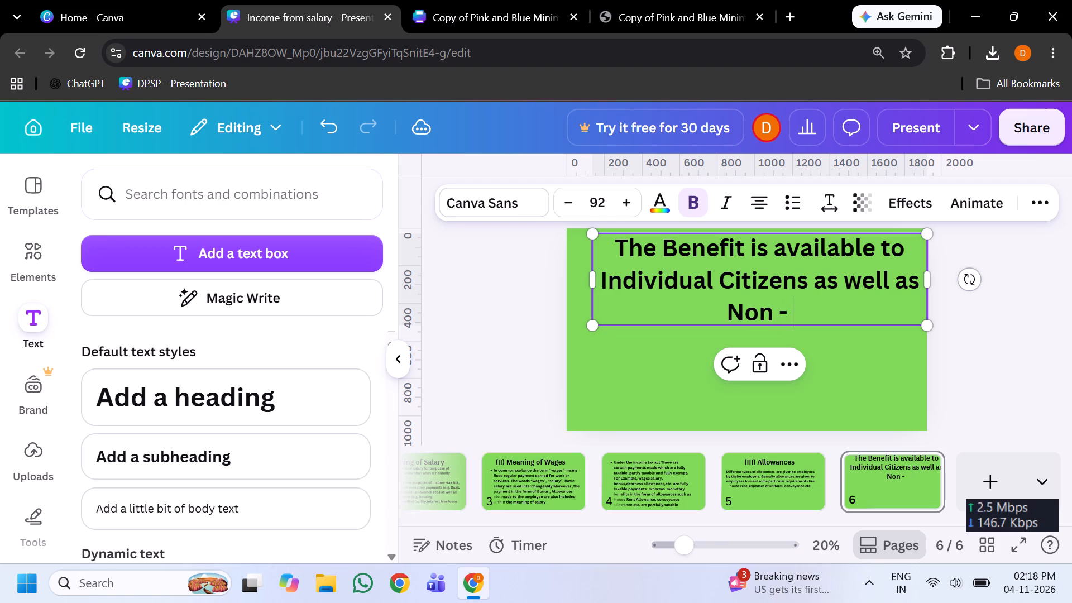
pyautogui.press('BackSpace')
pyautogui.press('BackSpace')
pyautogui.press('BackSpace')
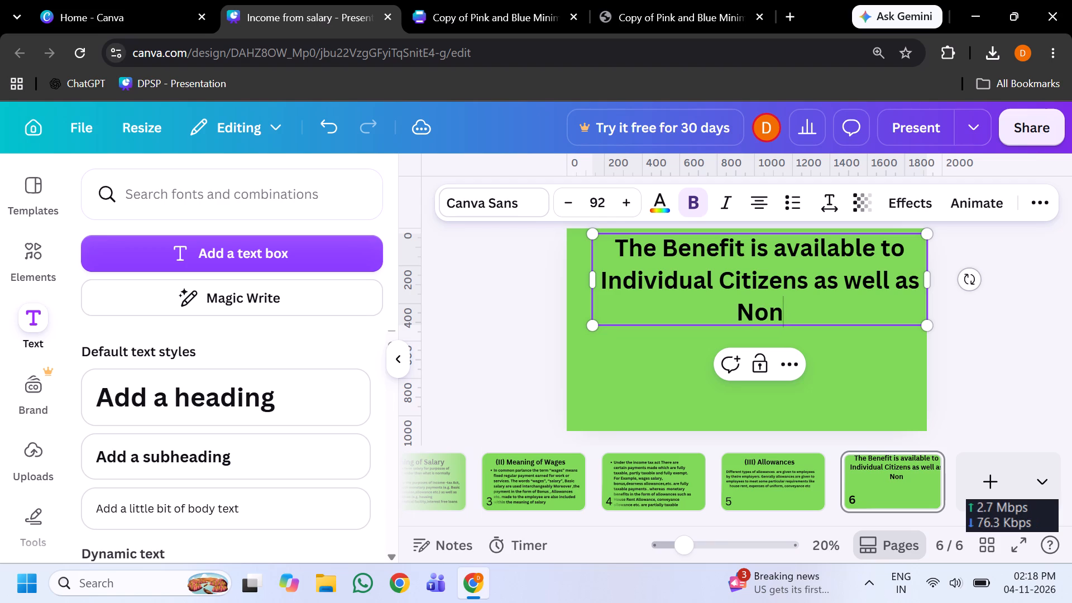
pyautogui.press('-')
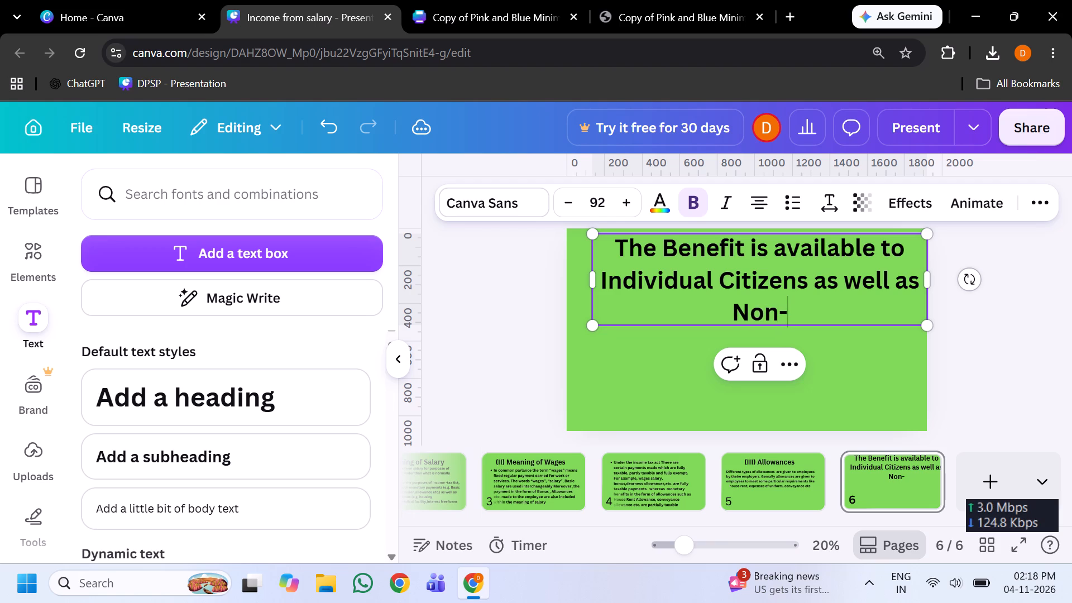
pyautogui.write('citi')
pyautogui.write('ze')
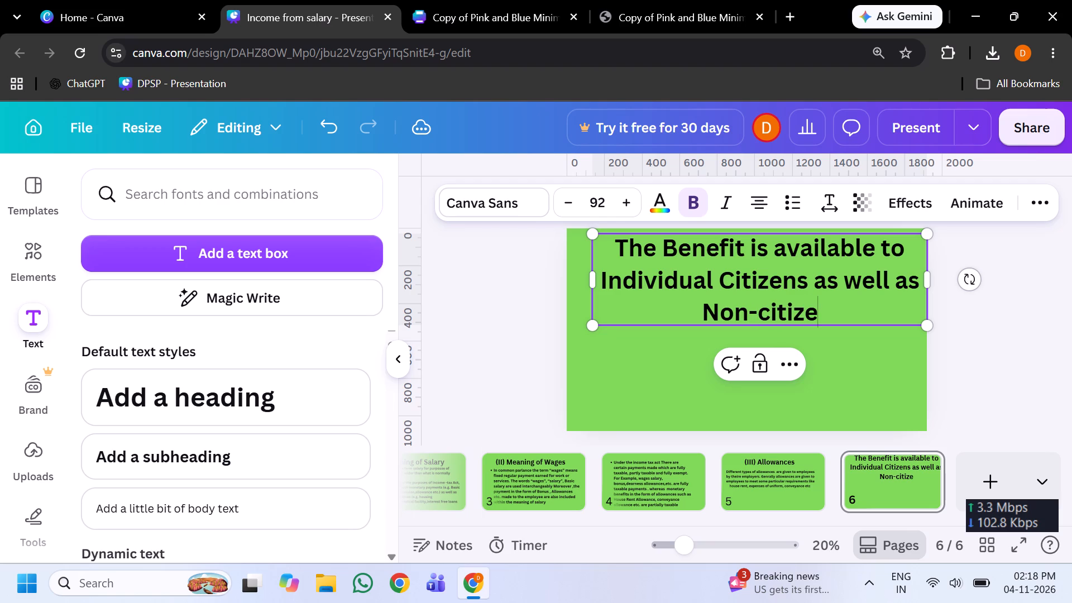
pyautogui.press('n')
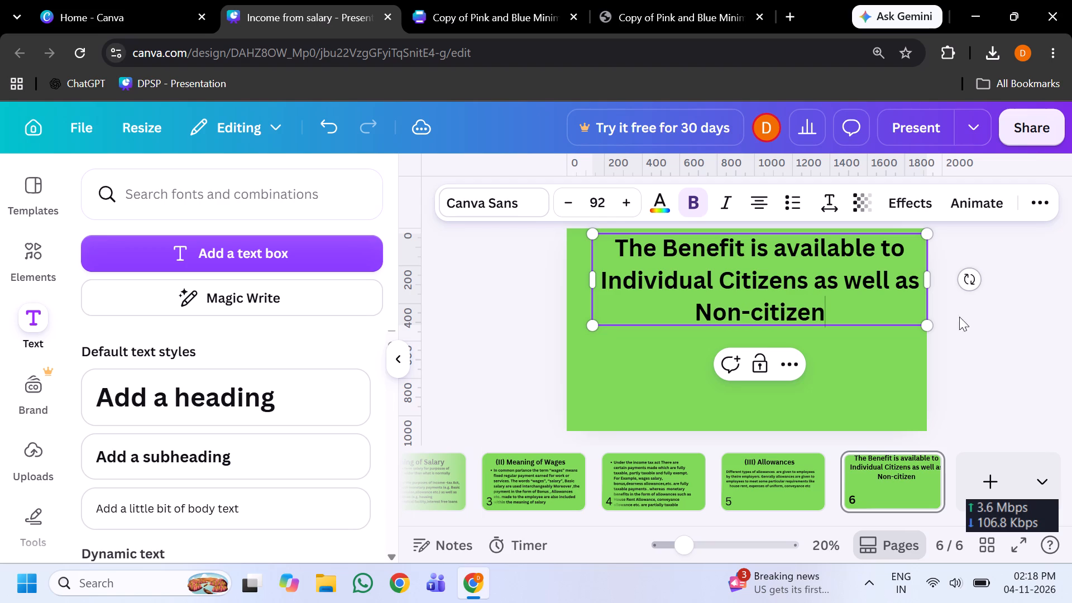
# Move the page 6 heading down to the middle of the green page, keeping it within the side edges.
pyautogui.moveTo(1070, 447); pyautogui.dragTo(1028, 430)
pyautogui.moveTo(777, 274); pyautogui.dragTo(763, 320)
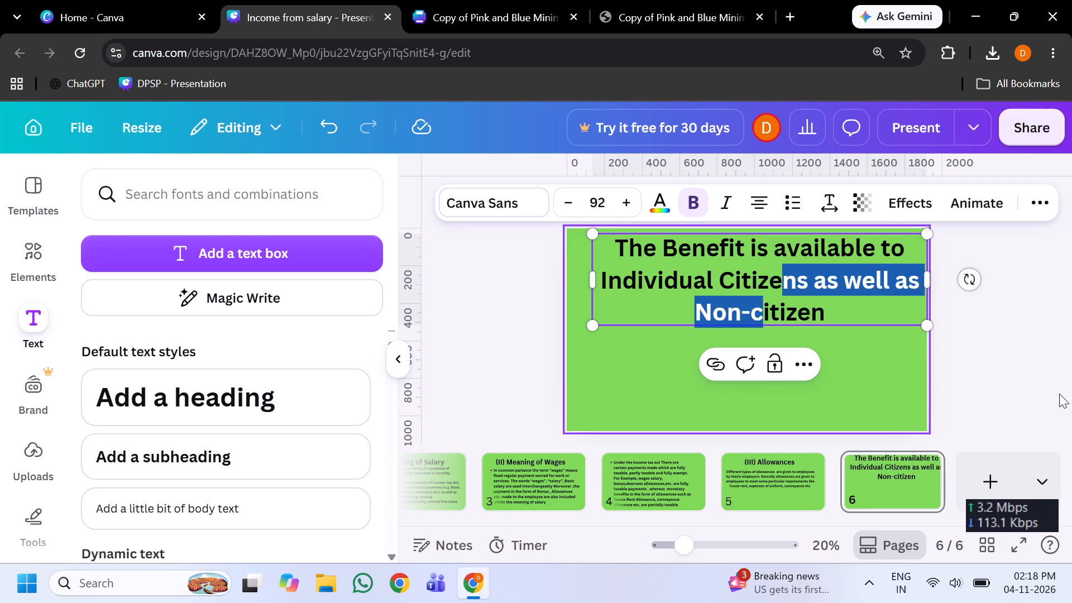
pyautogui.click(1059, 394)
pyautogui.moveTo(767, 292); pyautogui.dragTo(773, 350)
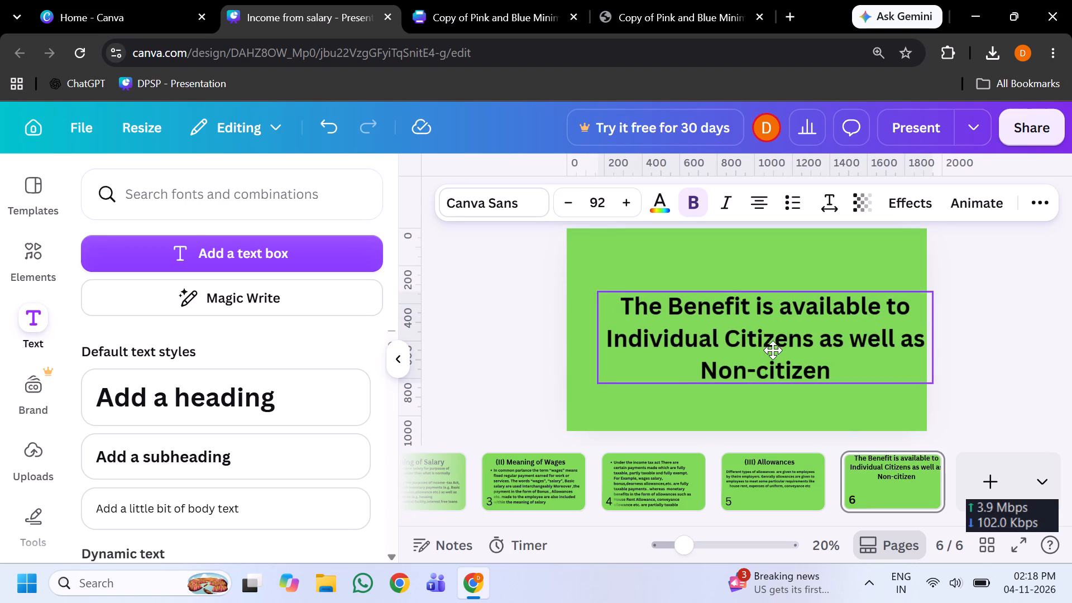
pyautogui.moveTo(773, 350); pyautogui.dragTo(758, 350)
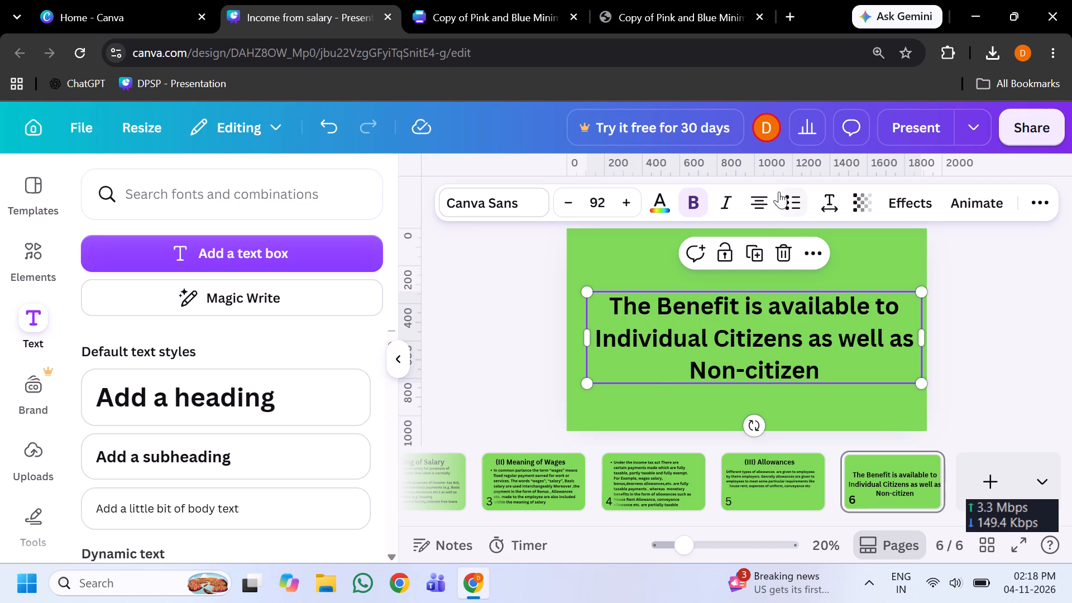
# Format the page 6 heading as a bulleted list item.
pyautogui.click(796, 199)
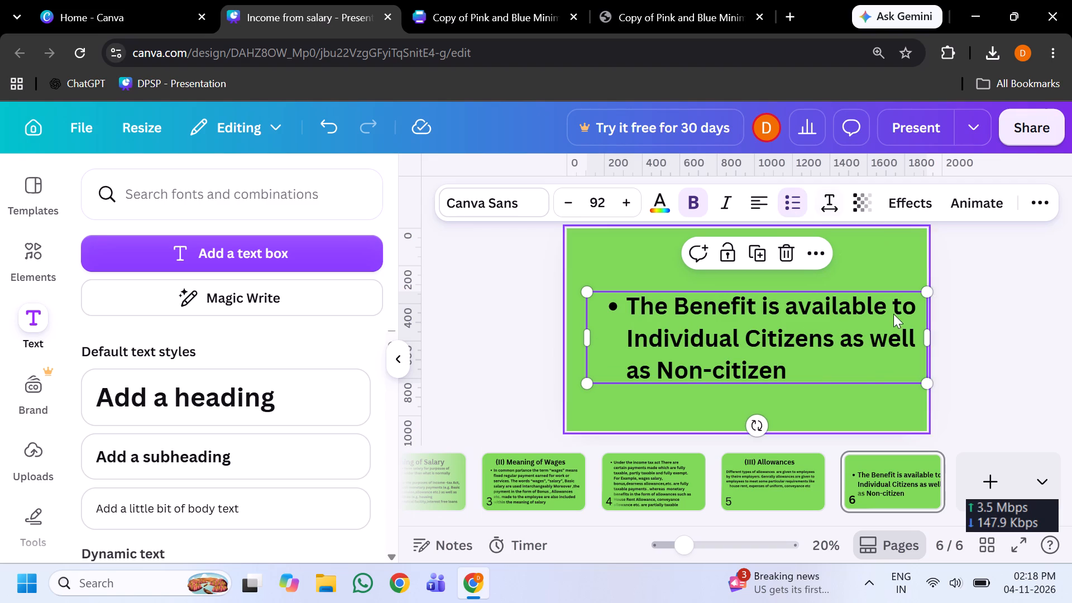
# Add page 7 to the presentation and place a default subheading near its upper-left corner.
pyautogui.click(976, 471)
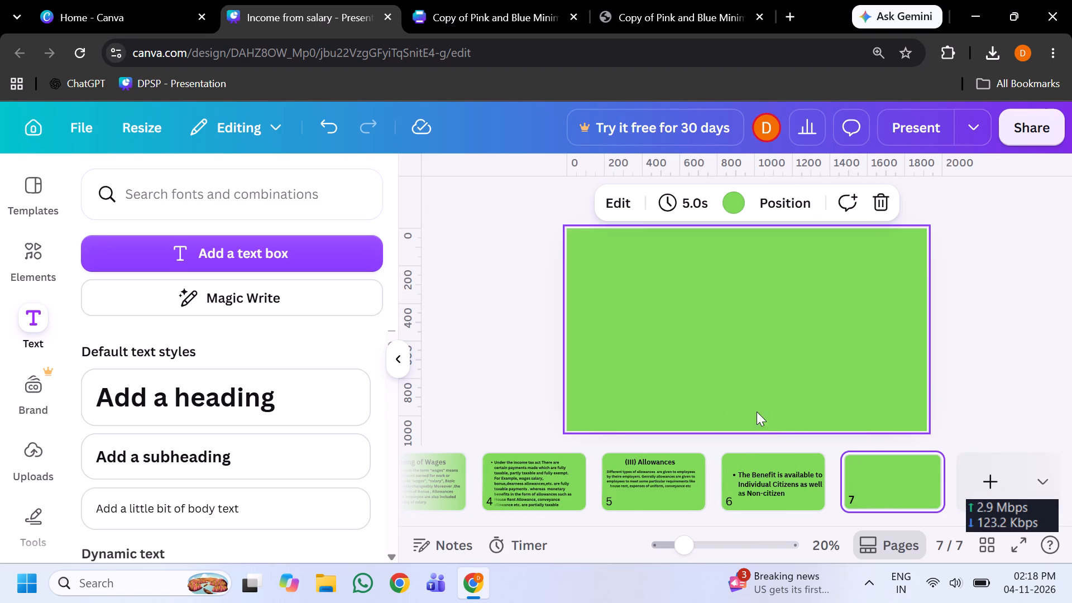
pyautogui.moveTo(232, 468); pyautogui.dragTo(830, 281)
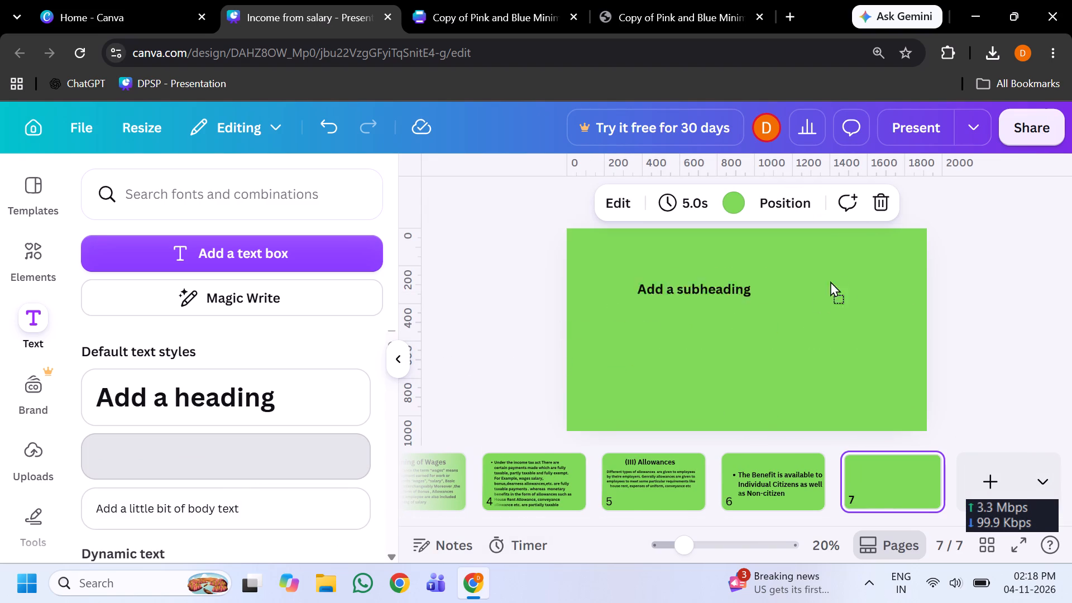
pyautogui.moveTo(830, 281); pyautogui.dragTo(736, 269)
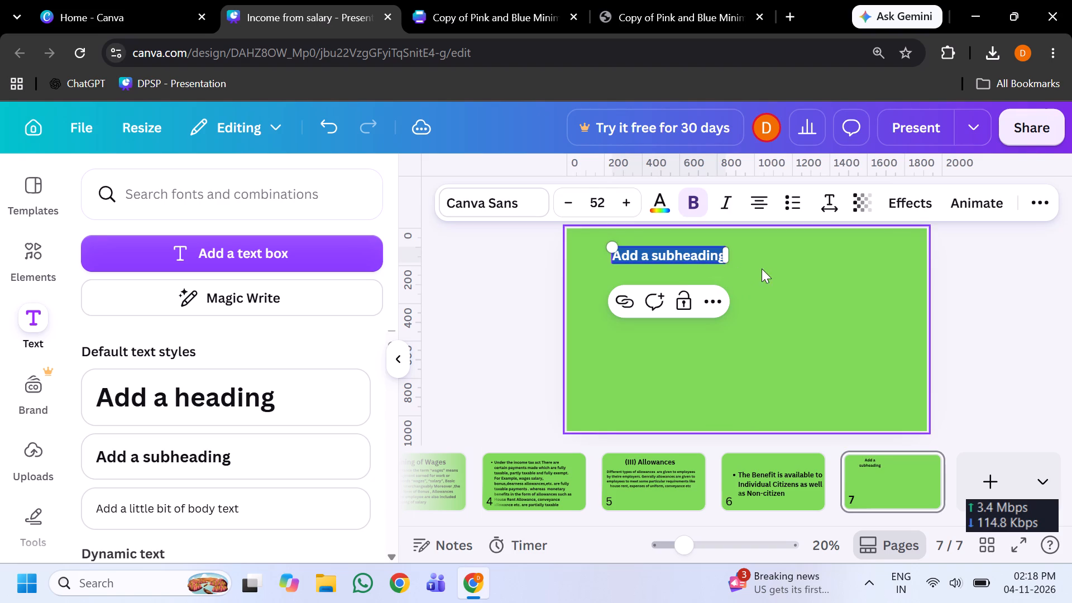
pyautogui.click(775, 271)
pyautogui.moveTo(687, 257); pyautogui.dragTo(691, 257)
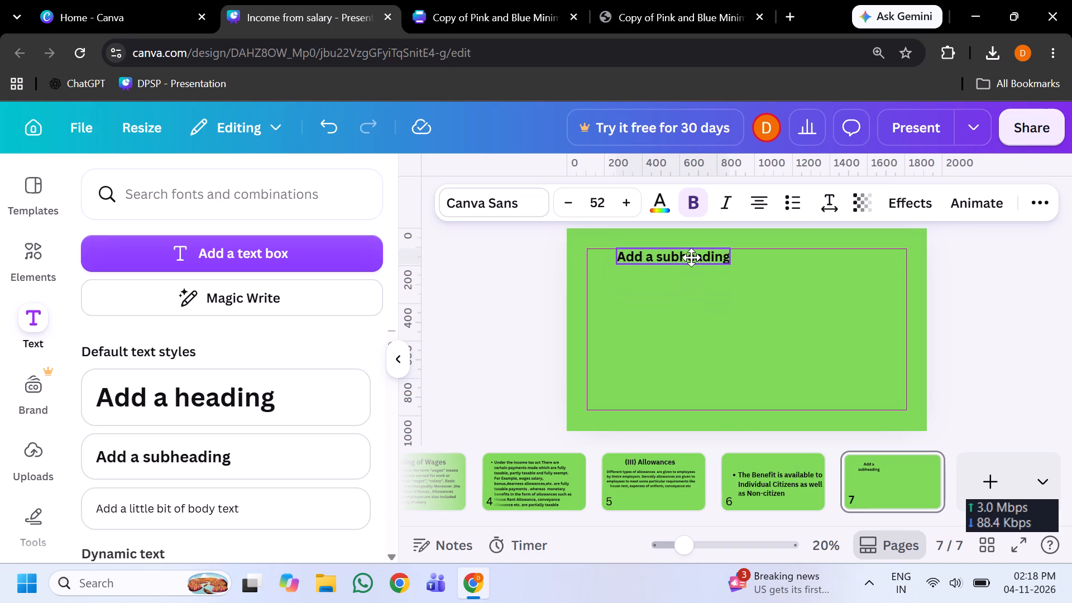
pyautogui.moveTo(691, 257); pyautogui.dragTo(662, 261)
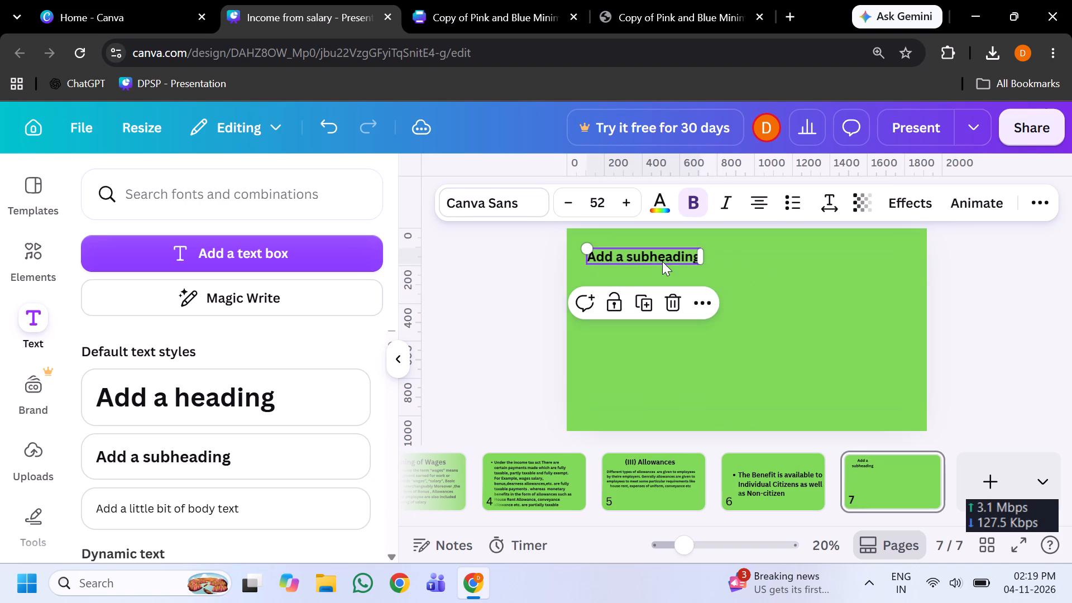
# Scale the page 7 subheading up to about font size 55.4 and make it a bullet point.
pyautogui.hotkey('ctrl', 'a')
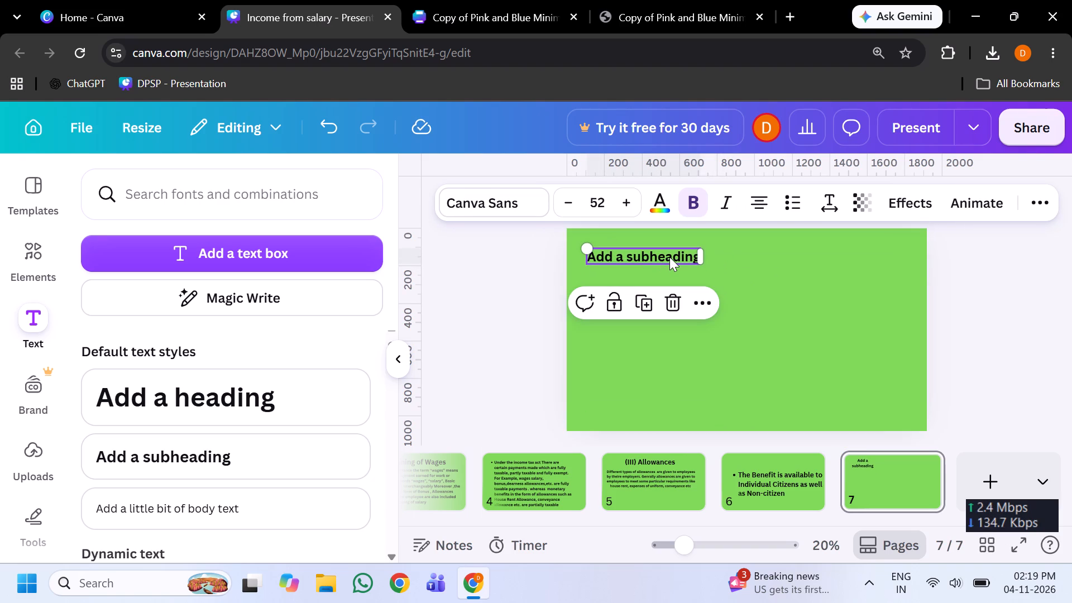
pyautogui.moveTo(698, 241); pyautogui.dragTo(706, 240)
pyautogui.click(687, 262)
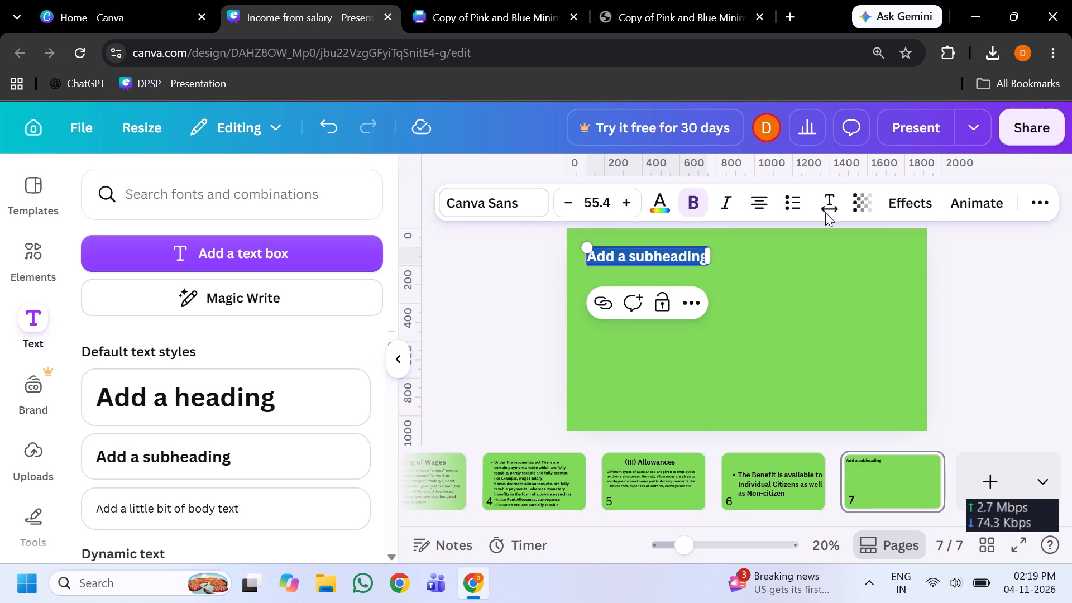
pyautogui.click(803, 211)
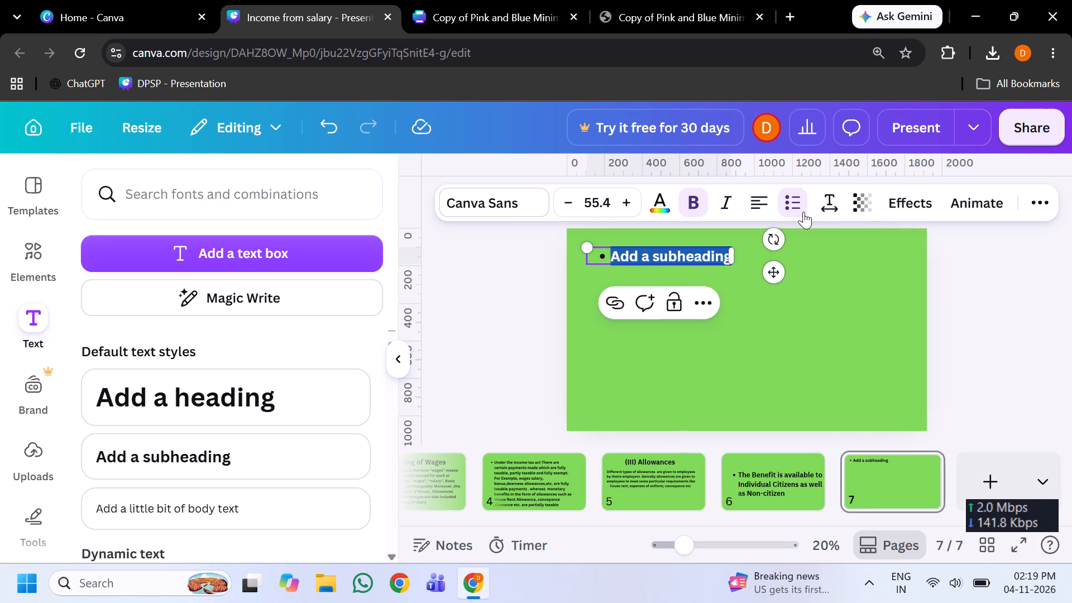
# Replace the page 7 placeholder subheading with "The benefit is available".
pyautogui.write('The')
pyautogui.press('space')
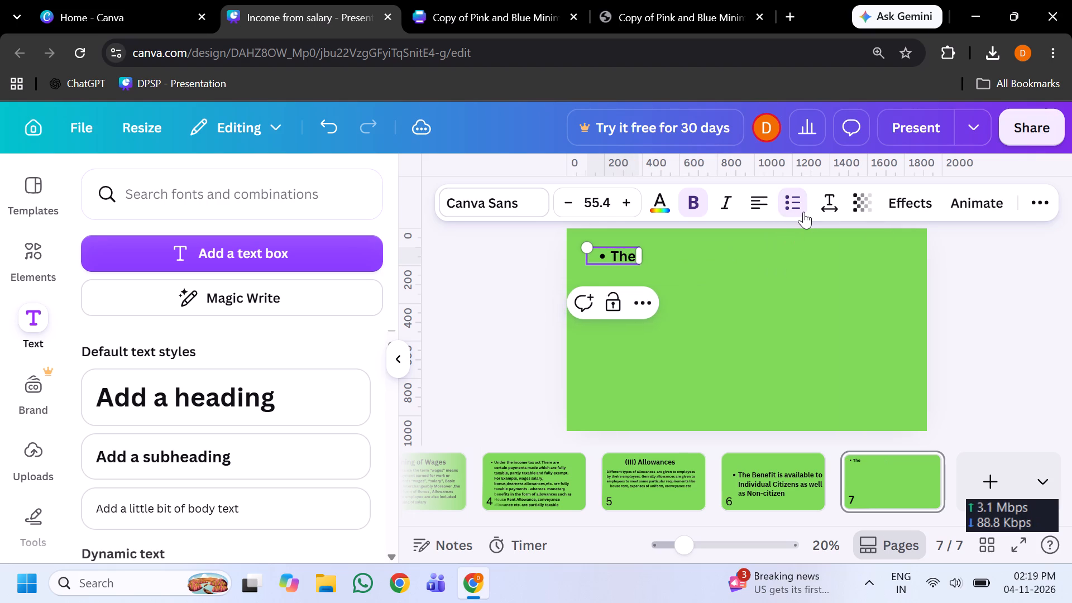
pyautogui.write('bene')
pyautogui.write('fit')
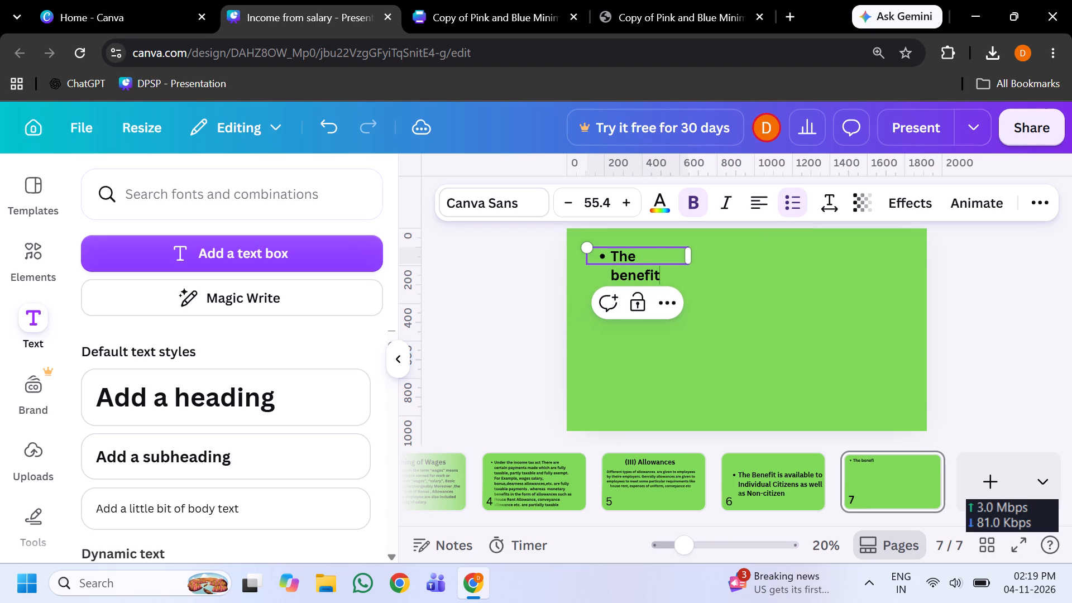
pyautogui.press('space')
pyautogui.write('is')
pyautogui.press('space')
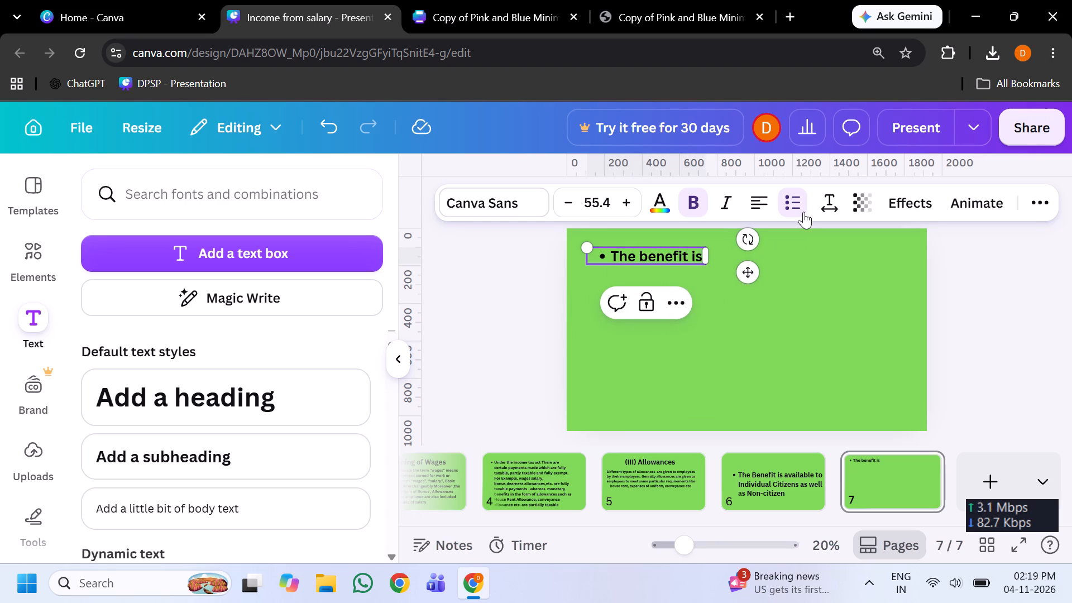
pyautogui.write('available')
pyautogui.press('space')
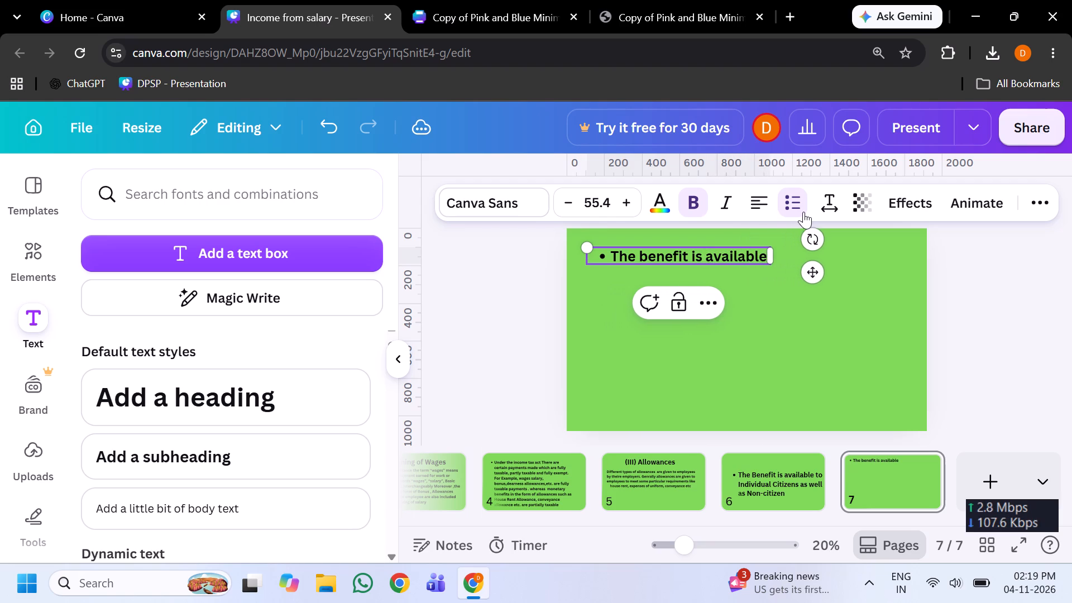
# Continue the page 7 bullet with "to citizen as well as Non-citizens".
pyautogui.write('to citizen')
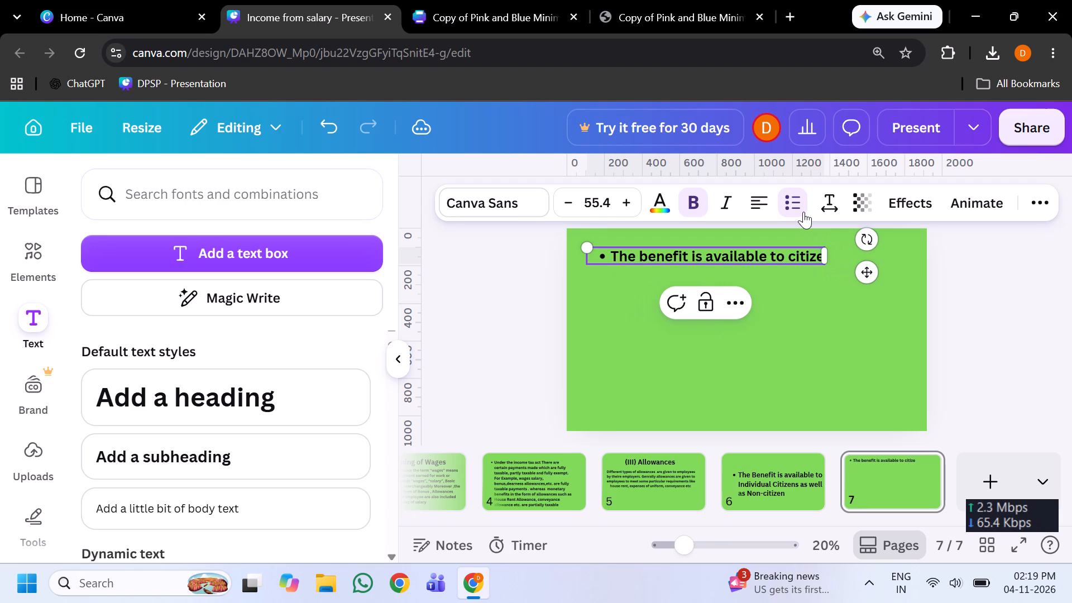
pyautogui.press('space')
pyautogui.write('as')
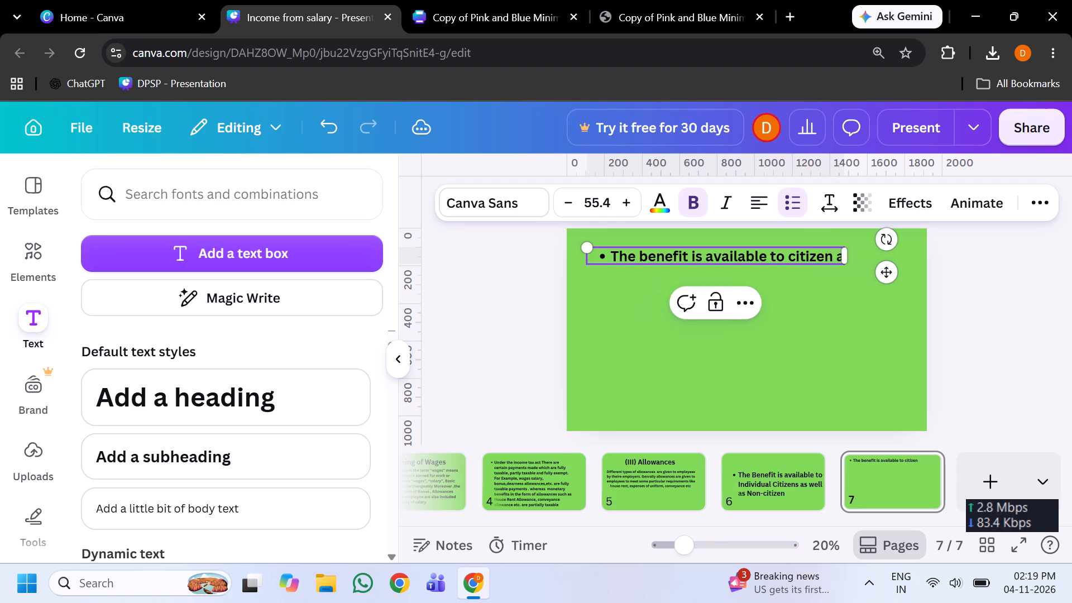
pyautogui.press('space')
pyautogui.write('well as')
pyautogui.press('space')
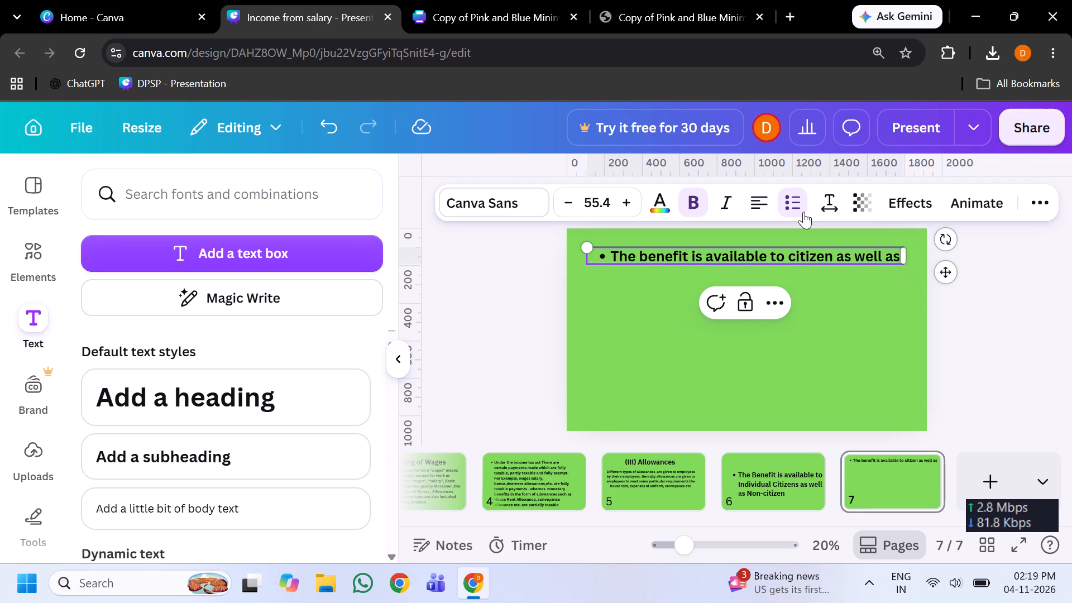
pyautogui.write('Non-')
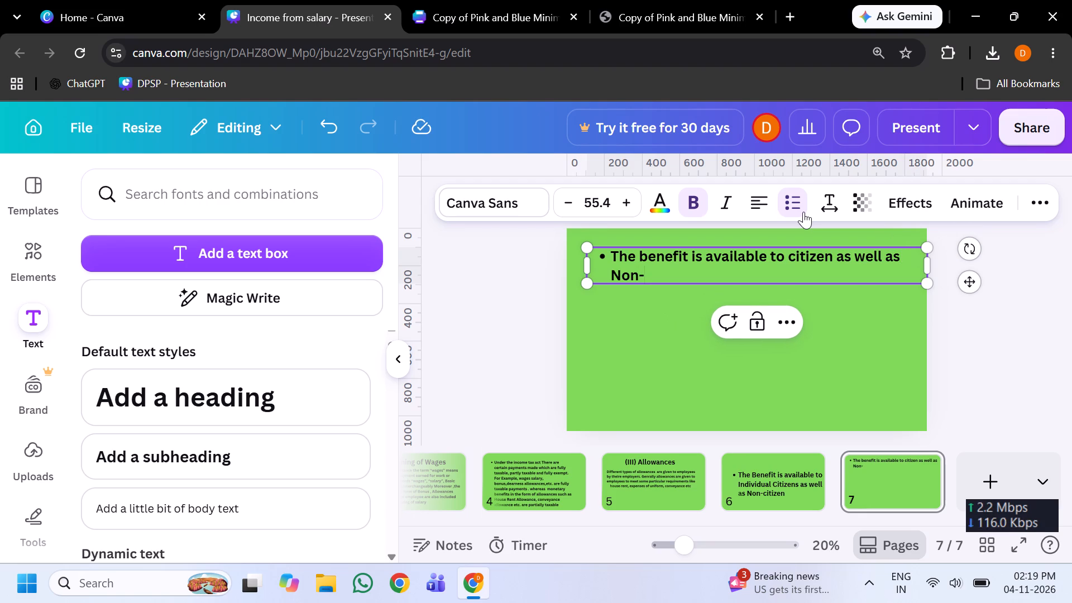
pyautogui.write('citizens')
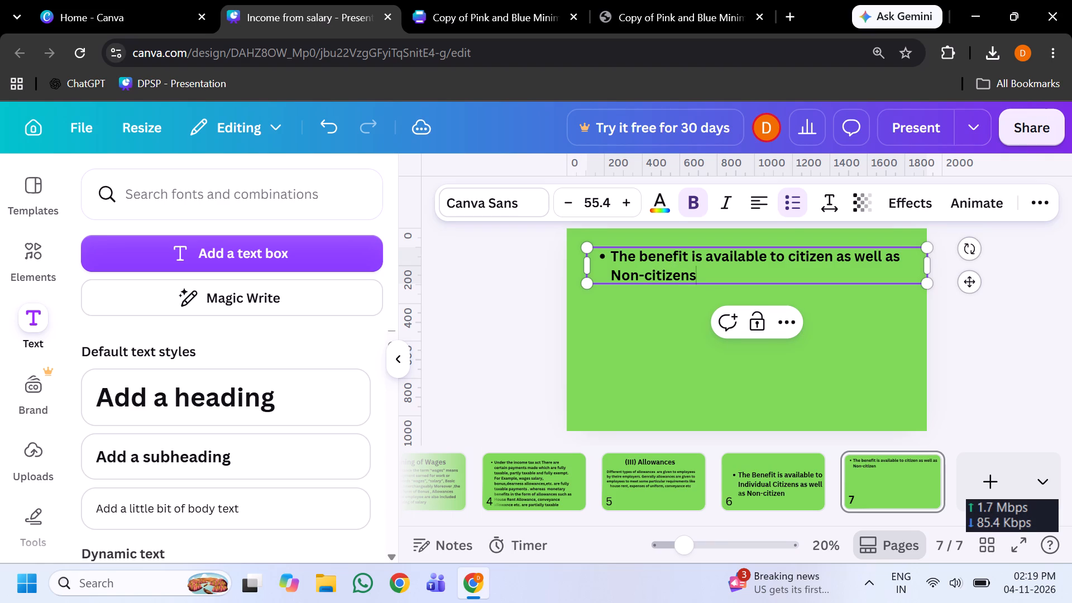
pyautogui.press('space')
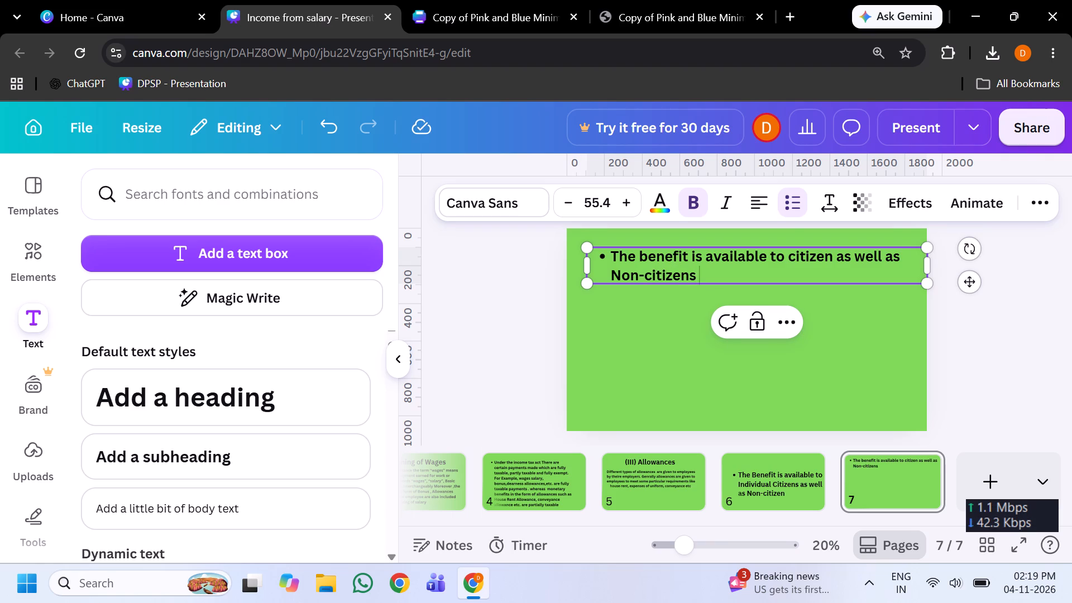
# Extend the page 7 bullet after "Non-citizens" with "- in respect to travel concessions".
pyautogui.write('-')
pyautogui.press('space')
pyautogui.write('in respect')
pyautogui.press('space')
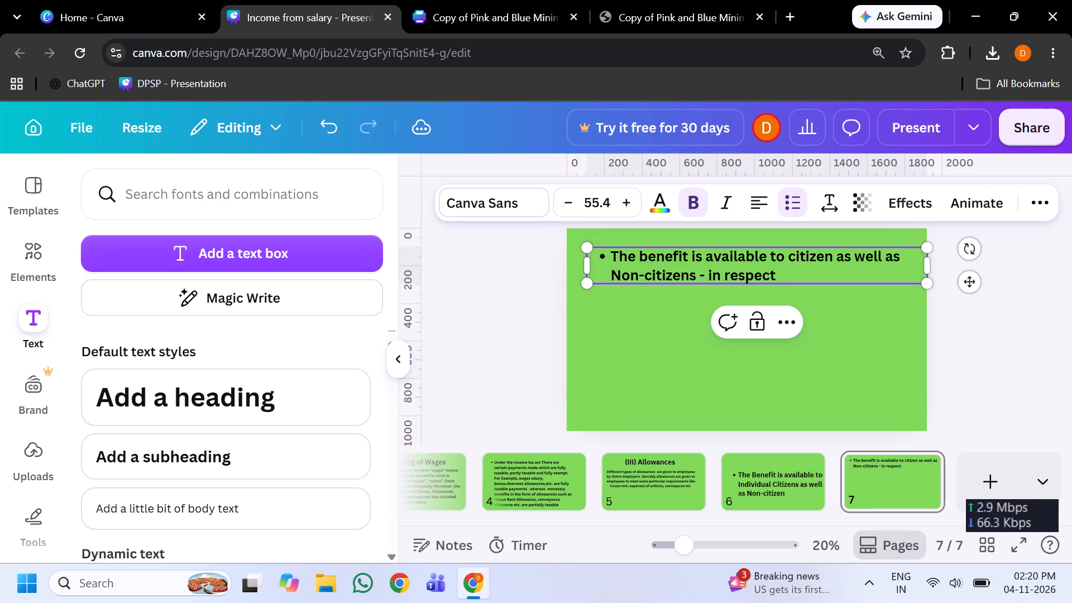
pyautogui.write('to')
pyautogui.press('space')
pyautogui.write('ra')
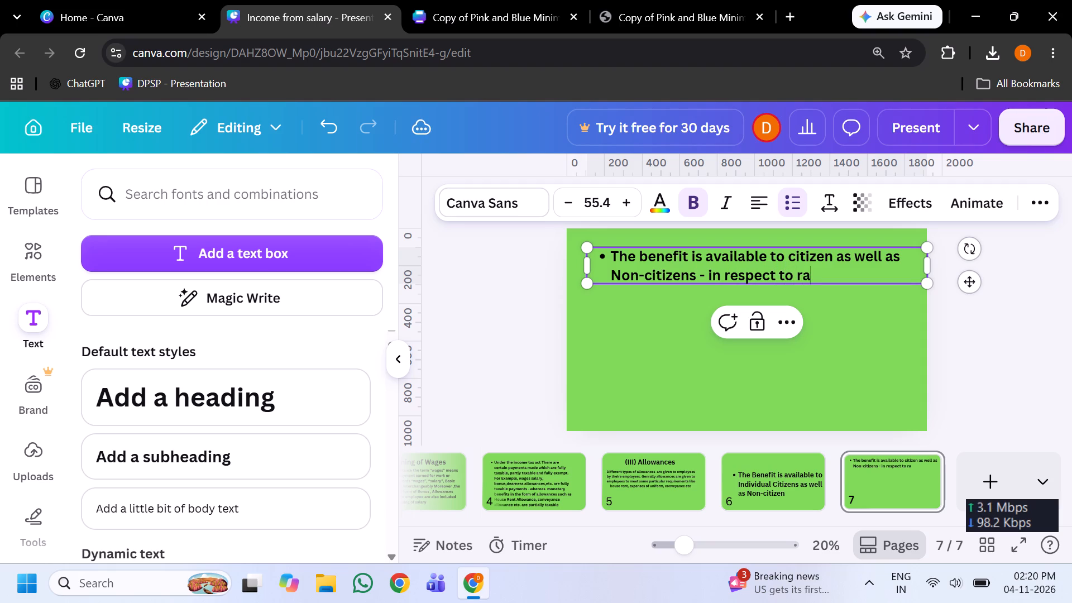
pyautogui.press('BackSpace')
pyautogui.press('BackSpace')
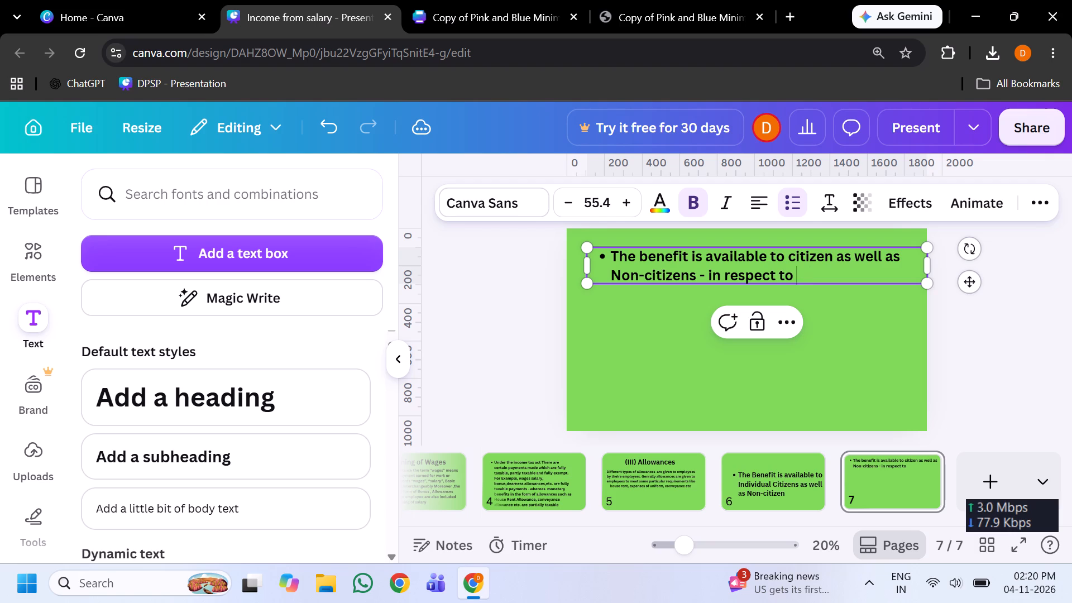
pyautogui.write('travel')
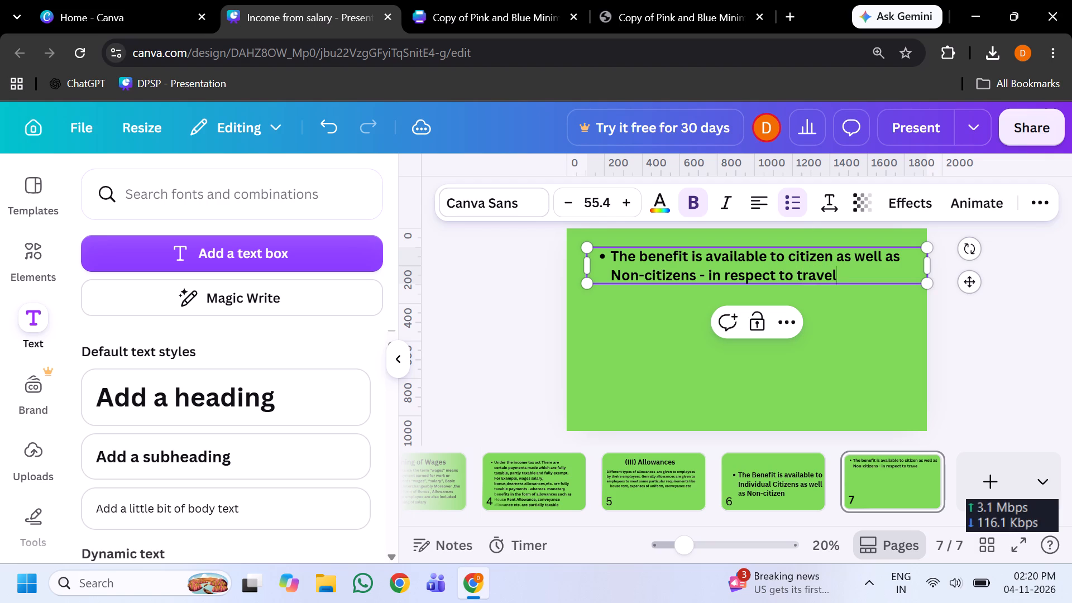
pyautogui.press('space')
pyautogui.write('com')
pyautogui.press('BackSpace')
pyautogui.press('n')
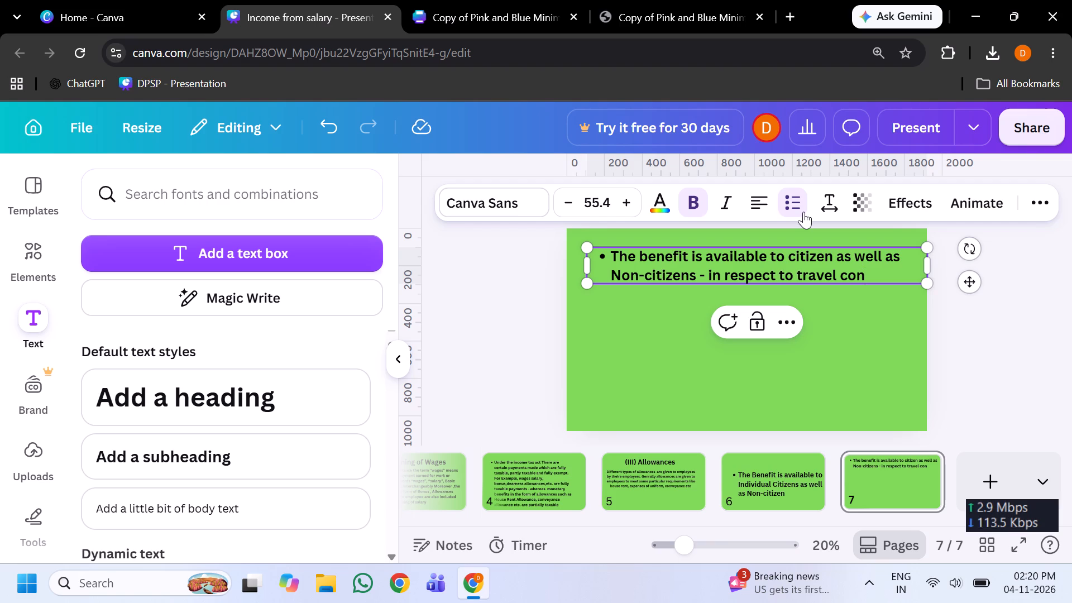
pyautogui.write('cessions')
pyautogui.press('space')
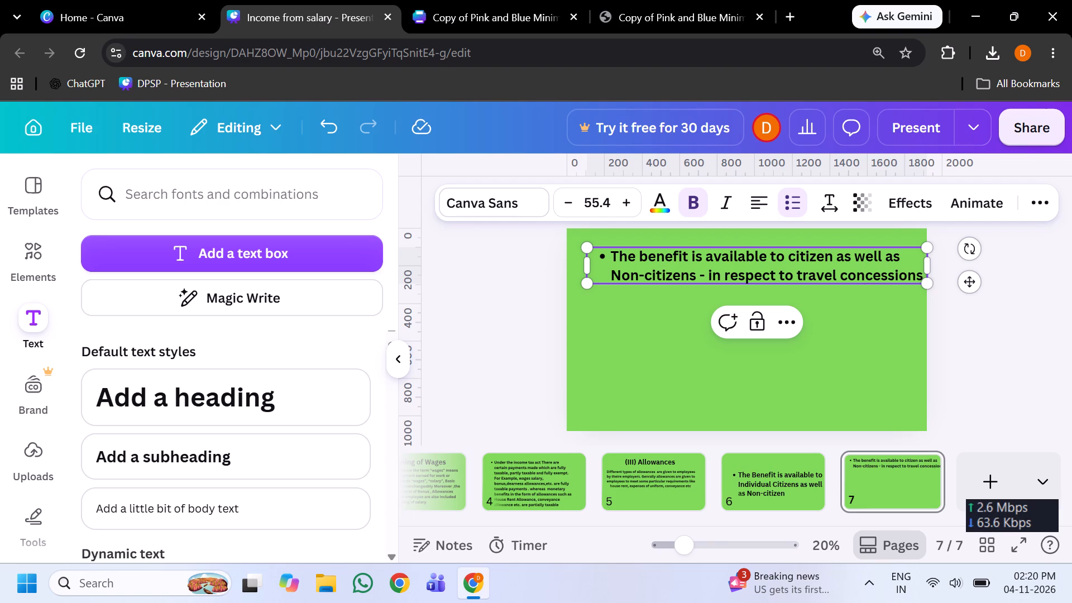
# Add "pr assistance for himself or herself" to the page 7 bullet after "travel concessions".
pyautogui.write('pr ass')
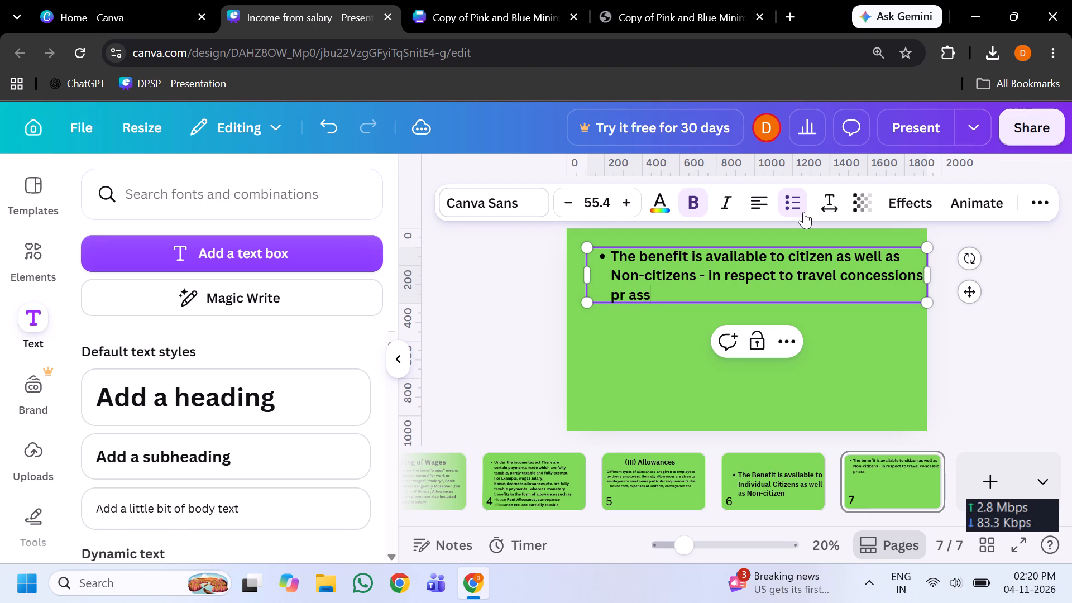
pyautogui.write('is')
pyautogui.write('tance')
pyautogui.press('space')
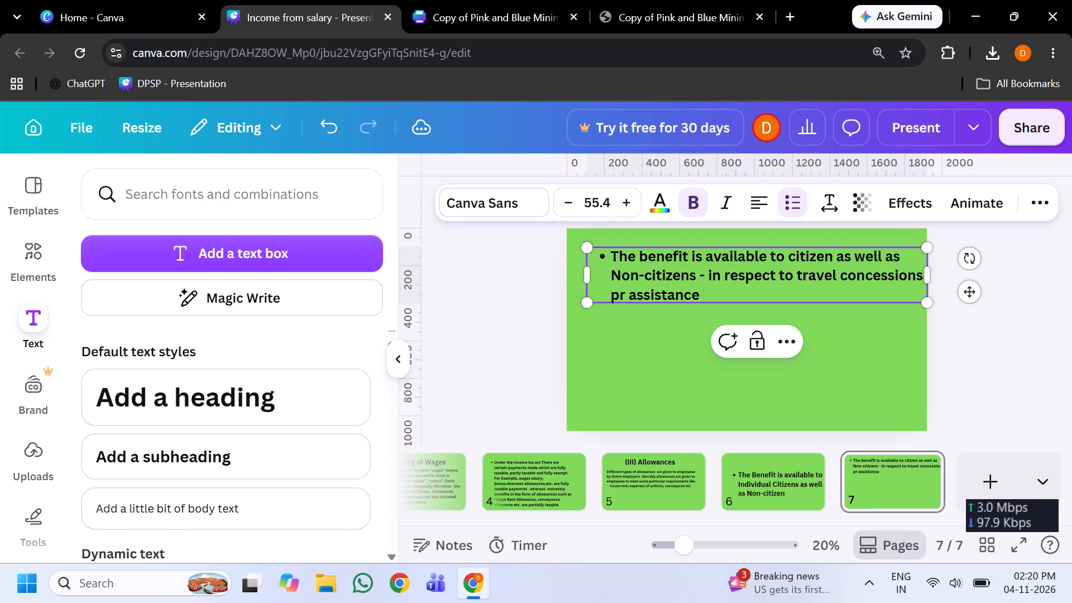
pyautogui.write('for')
pyautogui.press('space')
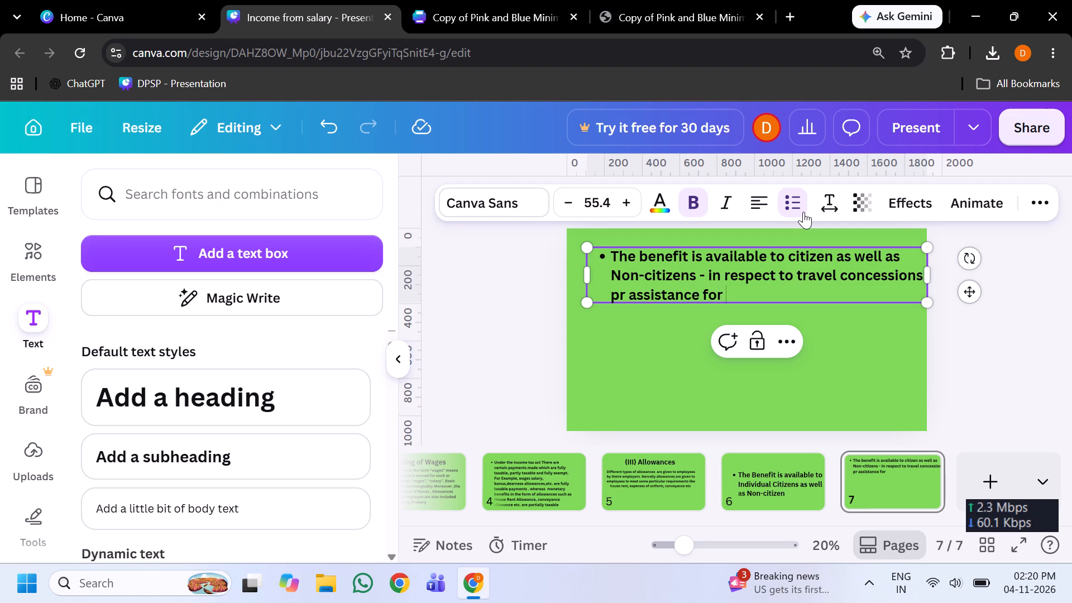
pyautogui.write('him')
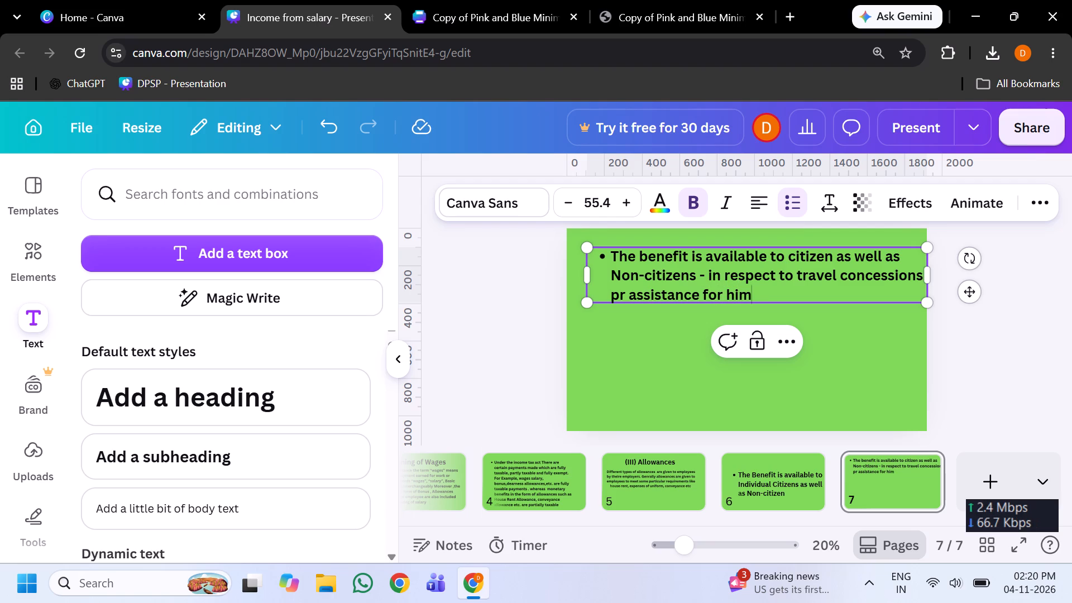
pyautogui.write('self or herself')
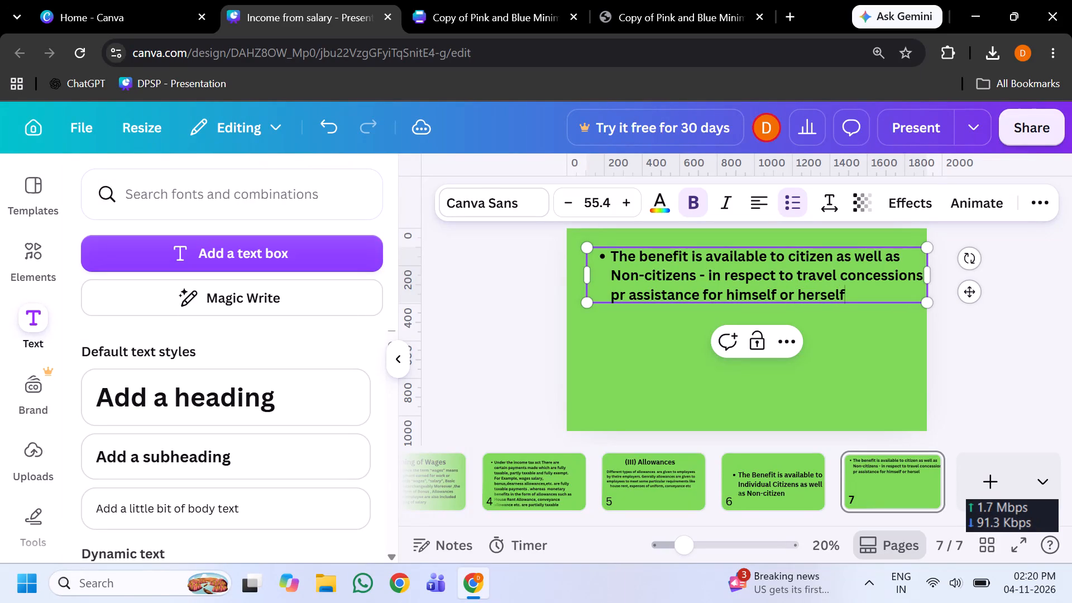
pyautogui.press('space')
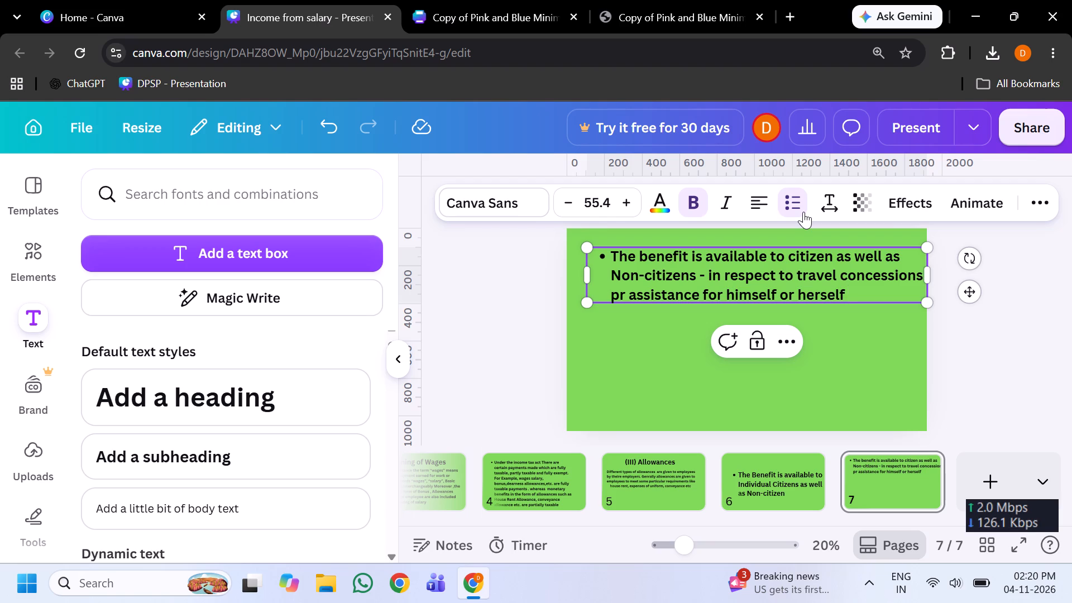
# Continue the page 7 bullet after "herself" with "and for his/her family".
pyautogui.write('and for')
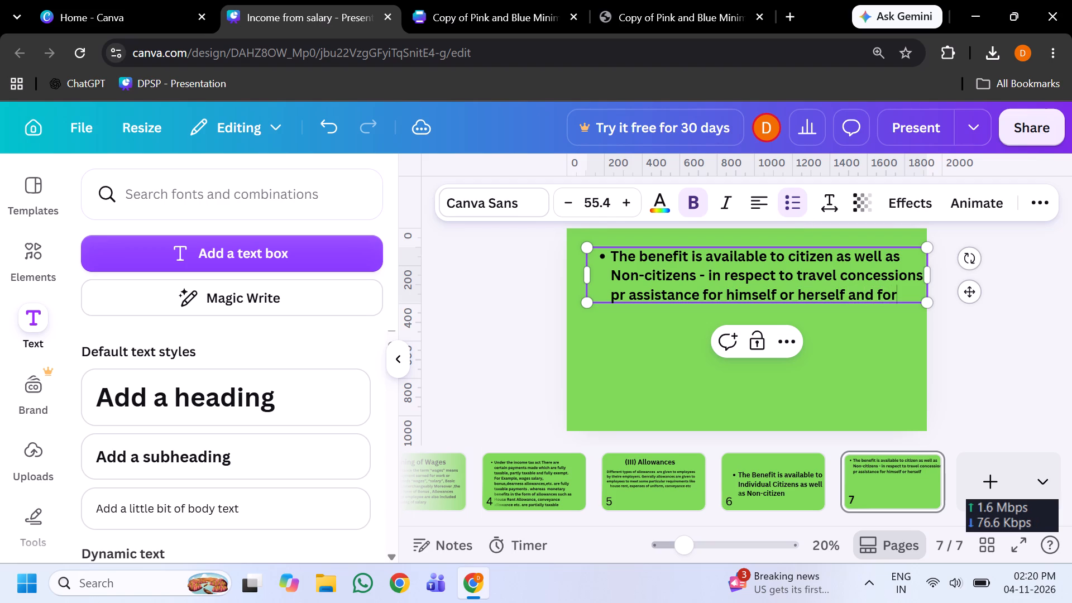
pyautogui.press('space')
pyautogui.write('his')
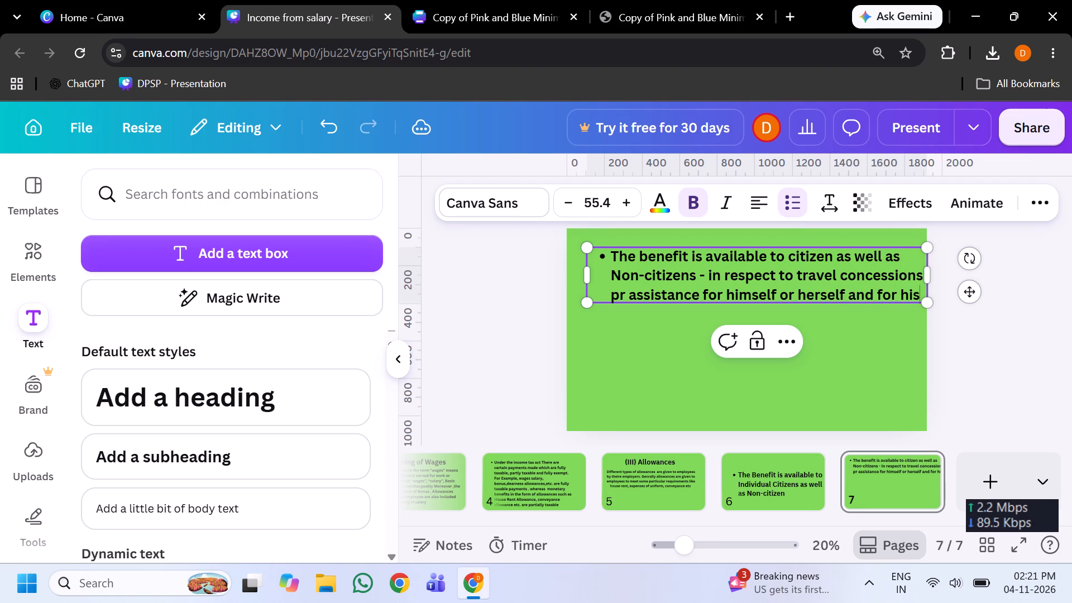
pyautogui.press('/')
pyautogui.write('her')
pyautogui.press('space')
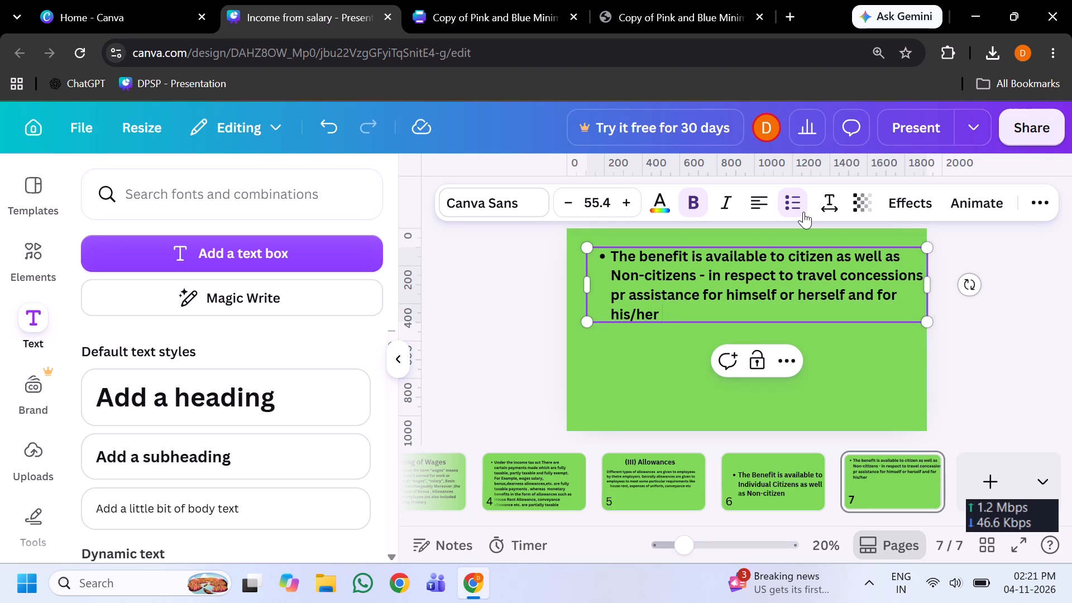
pyautogui.write('fami')
pyautogui.press('BackSpace')
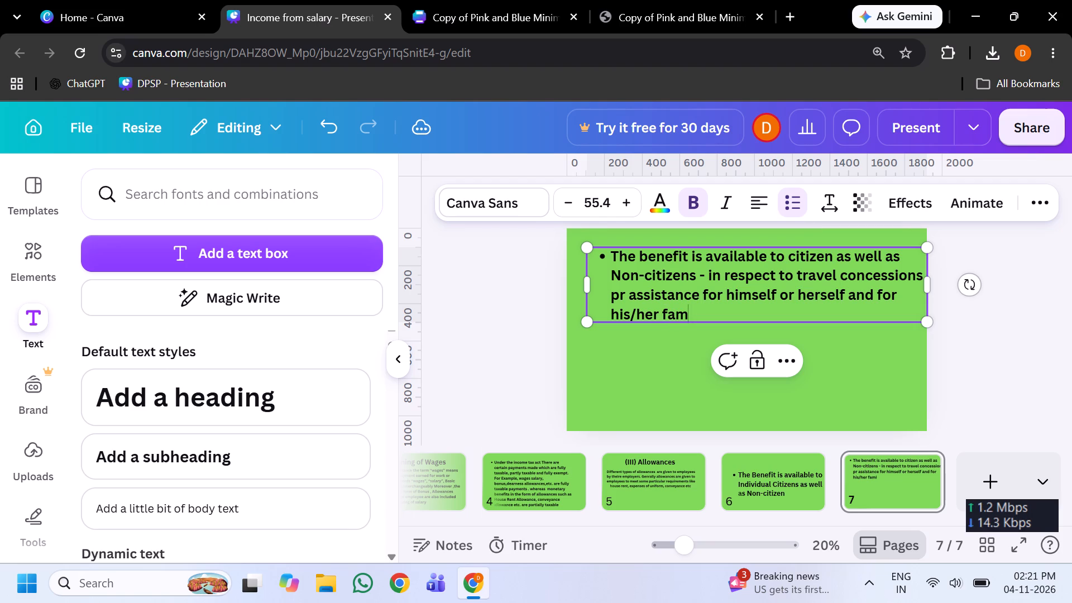
pyautogui.write('ily')
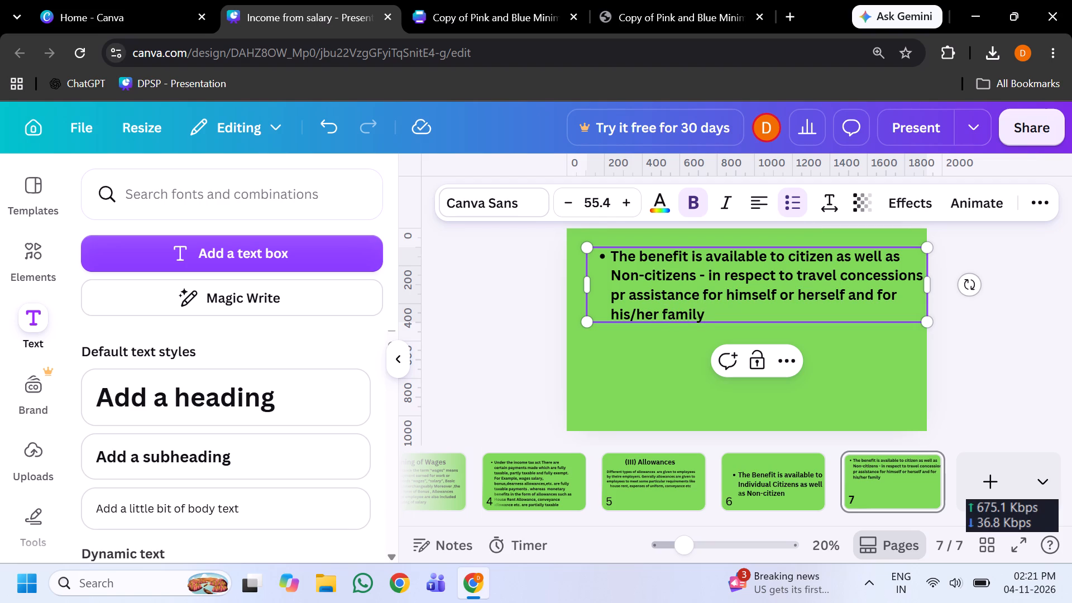
# Continue the page 7 bullet directly after "family" with "- i.e. spouse and children".
pyautogui.press('-')
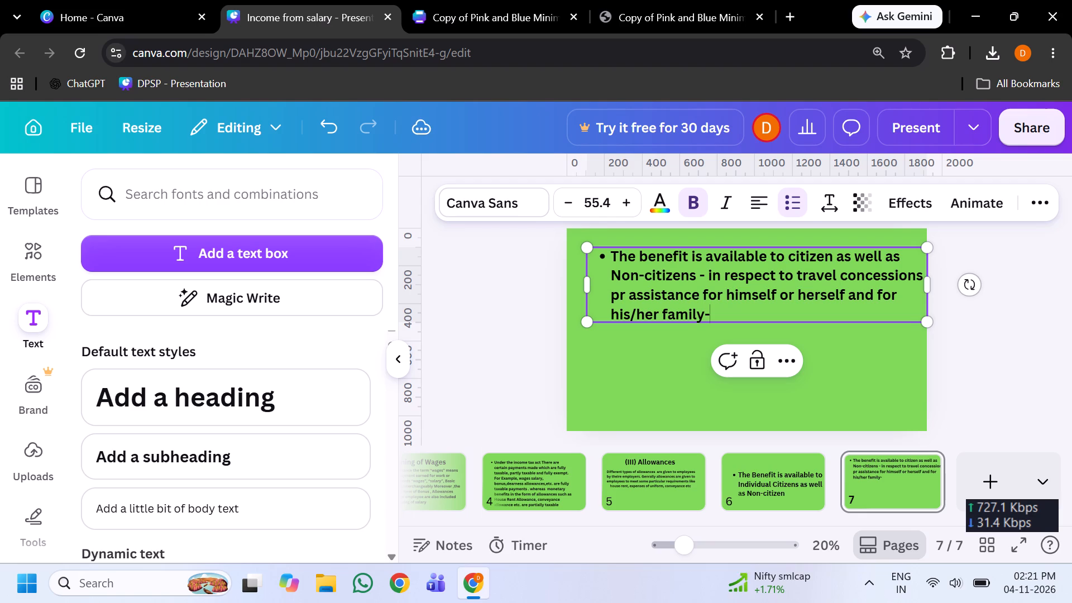
pyautogui.press('space')
pyautogui.write('ir')
pyautogui.press('BackSpace')
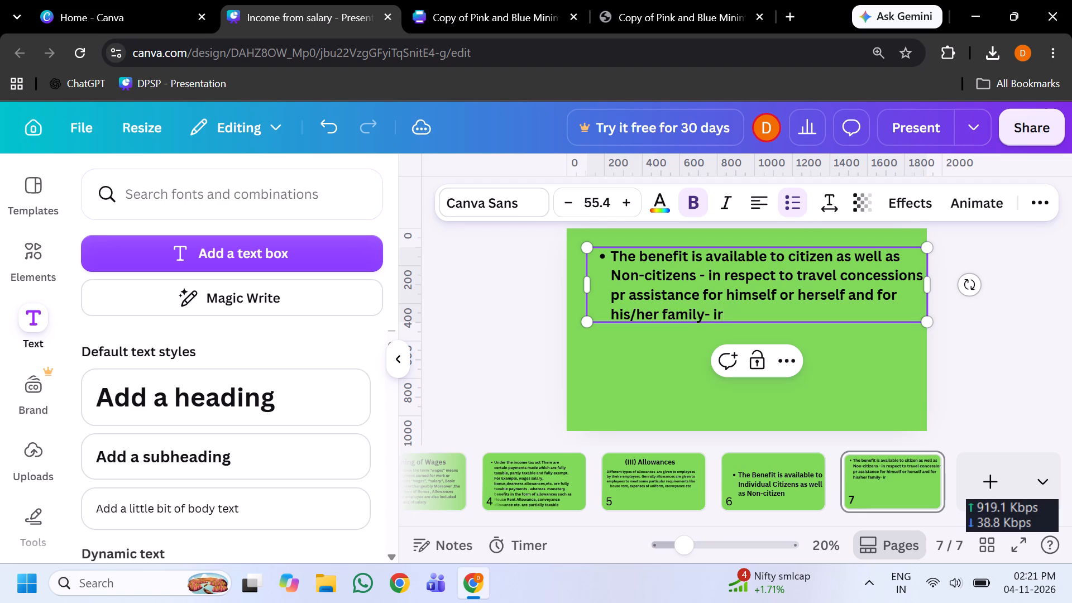
pyautogui.press('.')
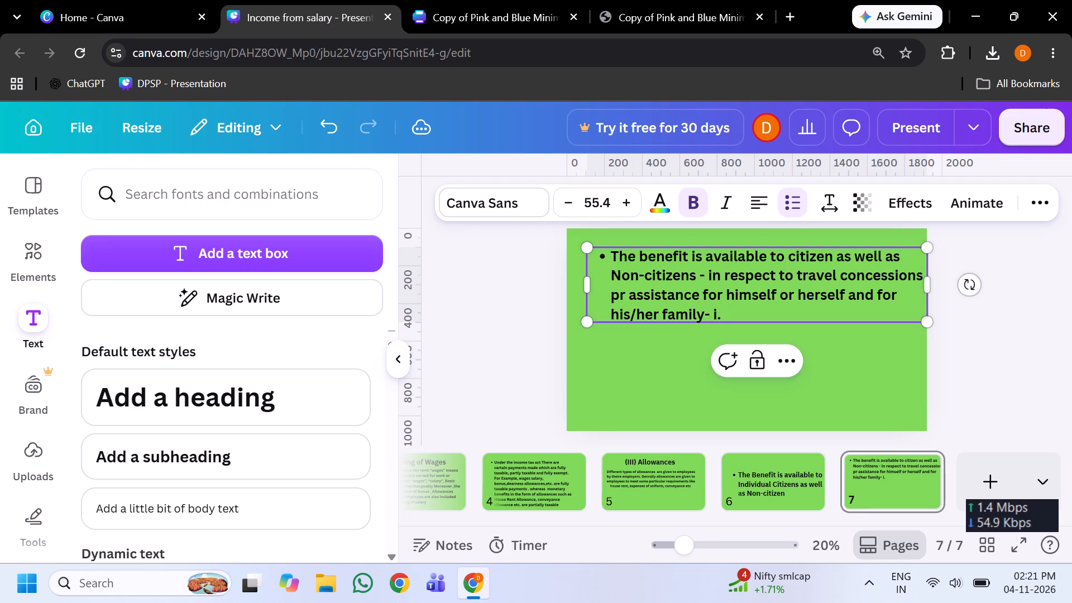
pyautogui.press('e')
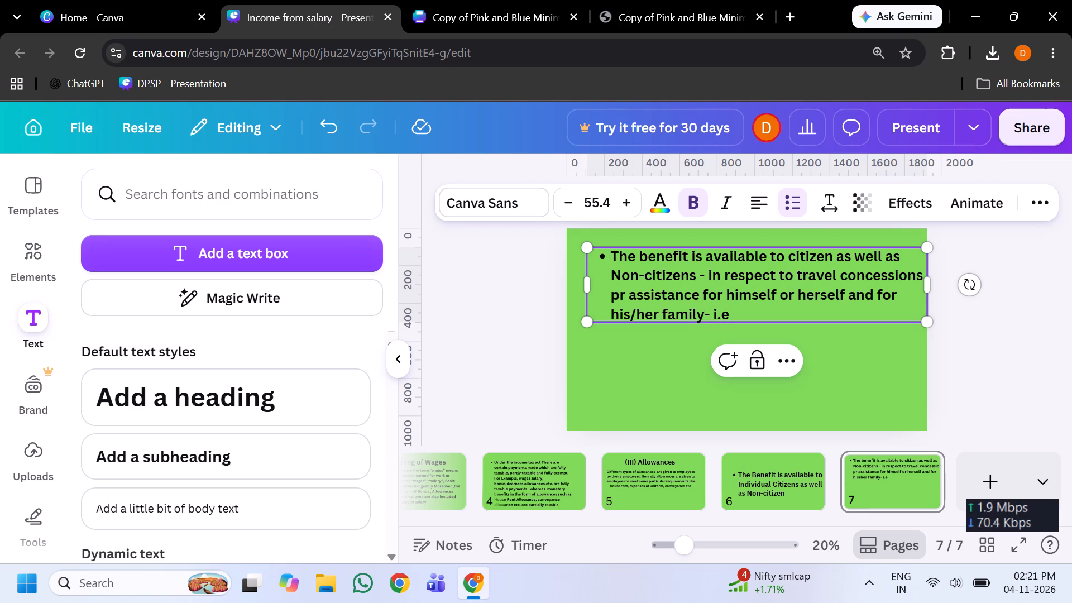
pyautogui.write('.')
pyautogui.press('space')
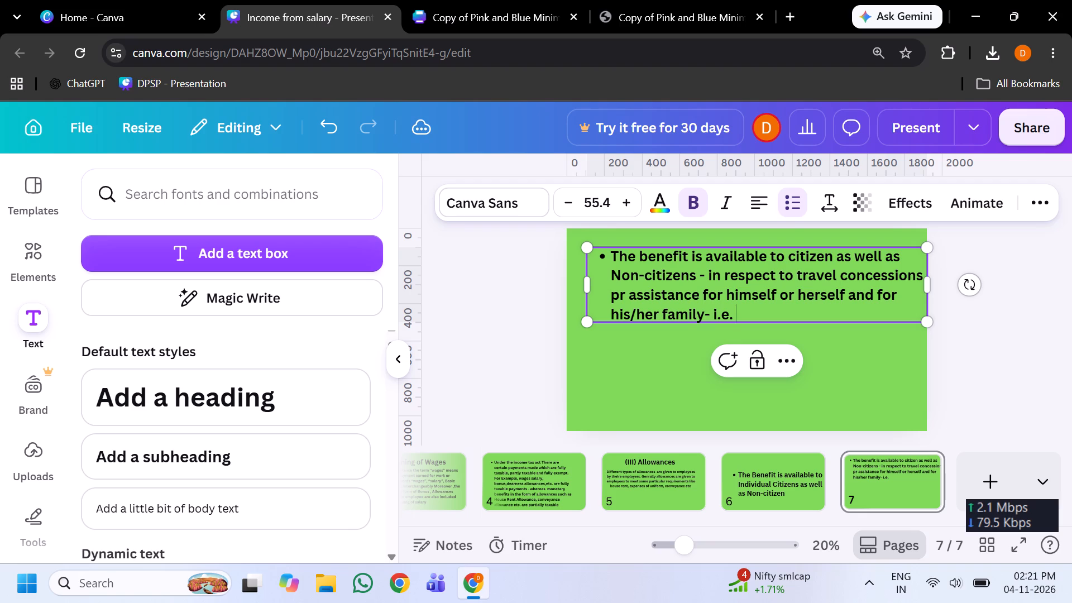
pyautogui.write('spouse')
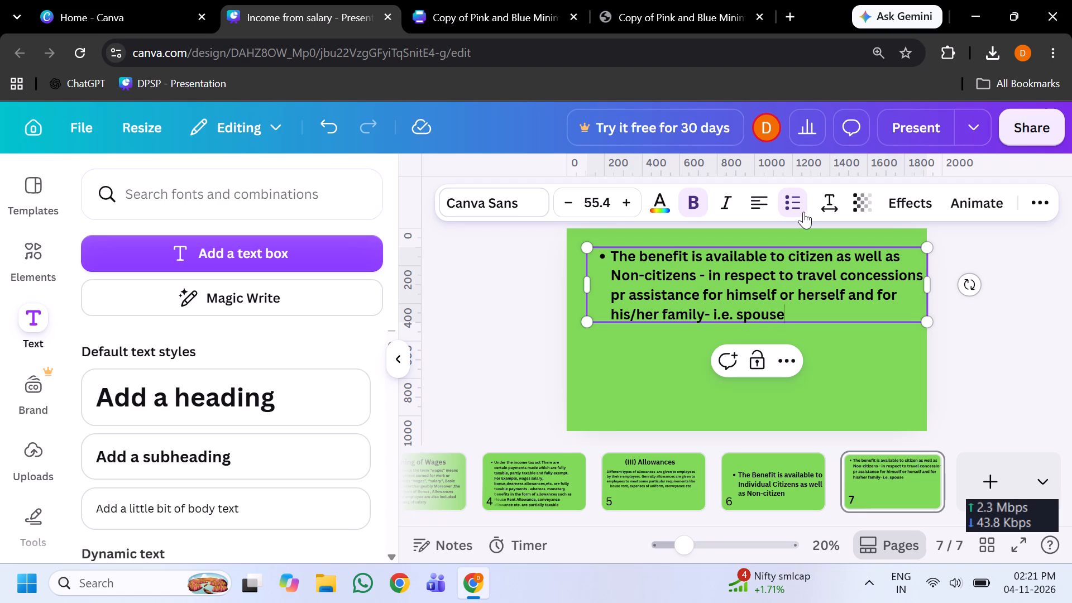
pyautogui.press('space')
pyautogui.write('and children')
pyautogui.press('space')
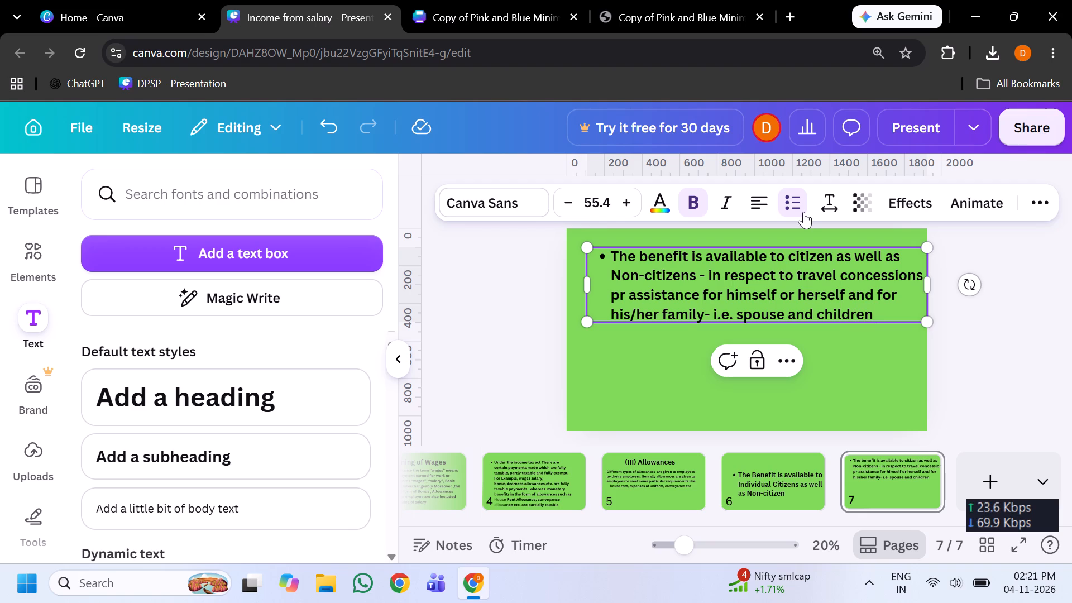
# Extend the page 7 bullet after "spouse and children" with "of the individual".
pyautogui.write('ofth')
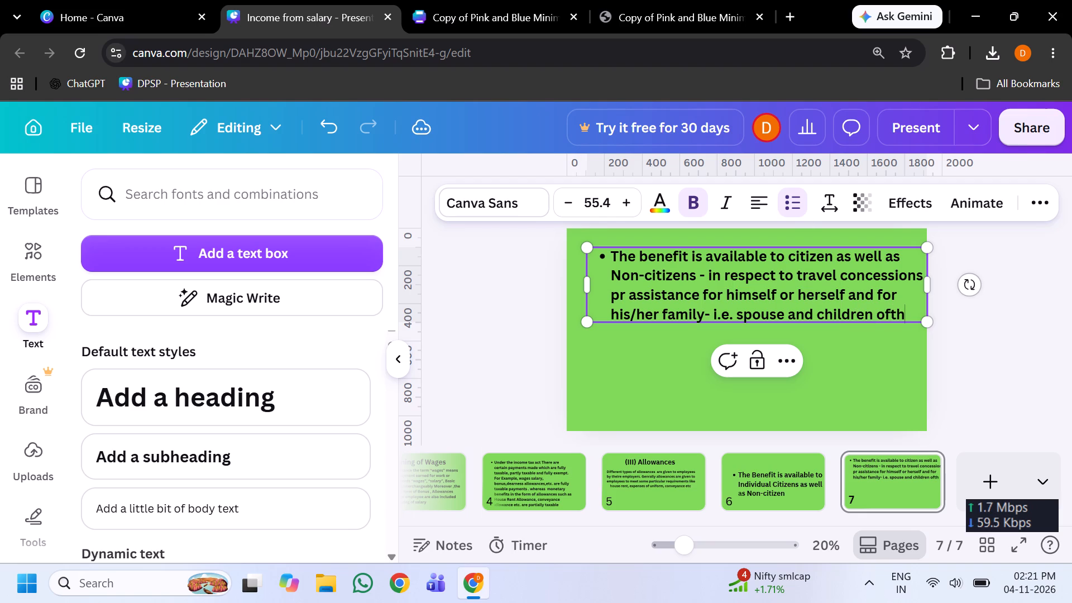
pyautogui.press('BackSpace')
pyautogui.press('BackSpace')
pyautogui.press('space')
pyautogui.write('the')
pyautogui.press('space')
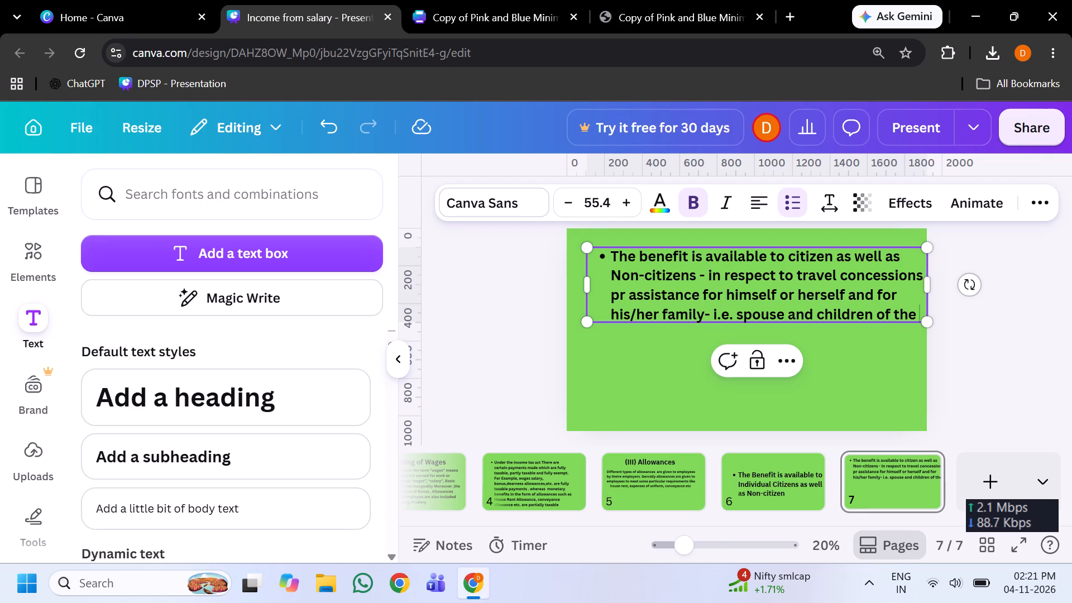
pyautogui.write('individual')
pyautogui.press('space')
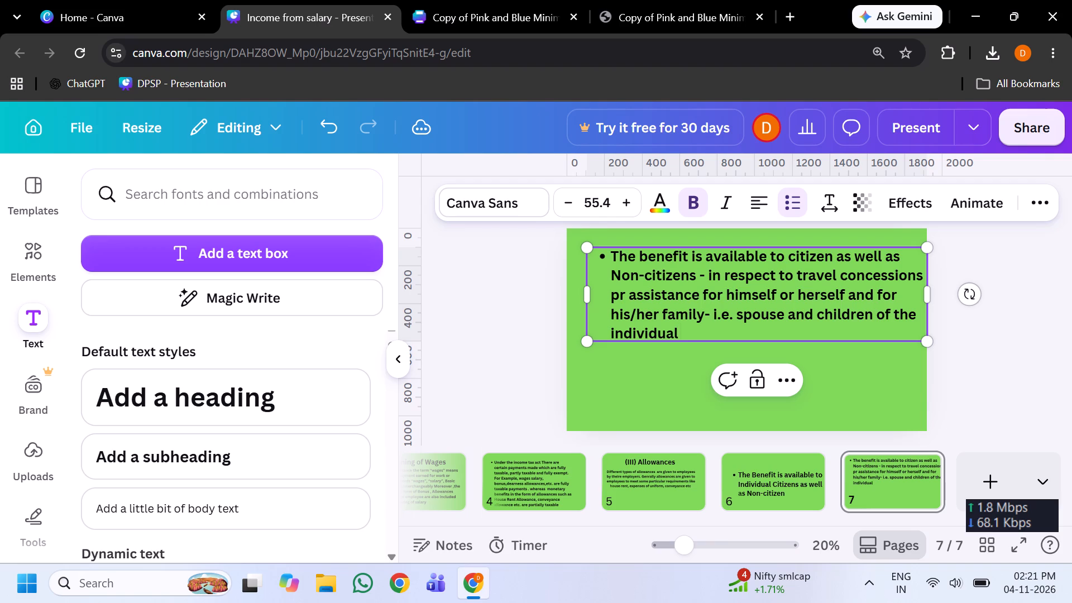
# Add "and parents, brothers and sisters" to the page 7 bullet after "children of the individual".
pyautogui.write('and parents')
pyautogui.press('space')
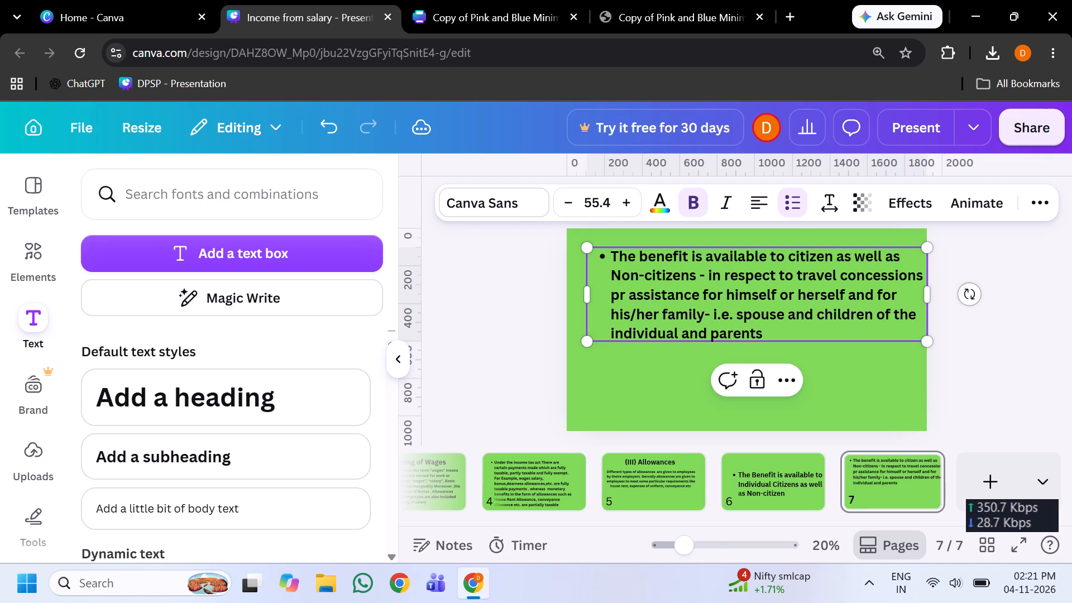
pyautogui.press('BackSpace')
pyautogui.write(',')
pyautogui.press('space')
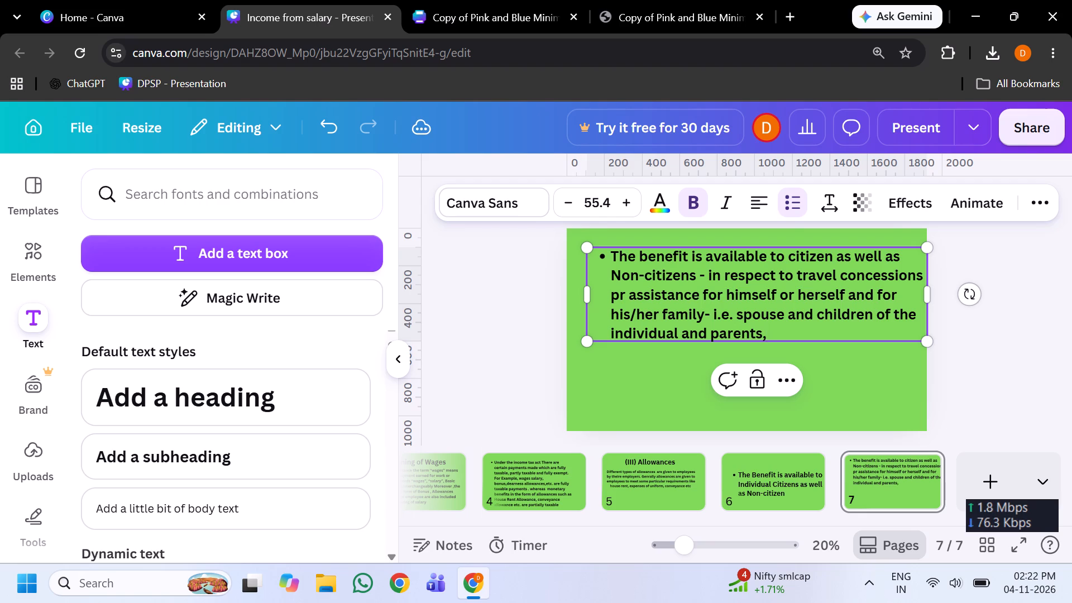
pyautogui.write('br')
pyautogui.write('othes')
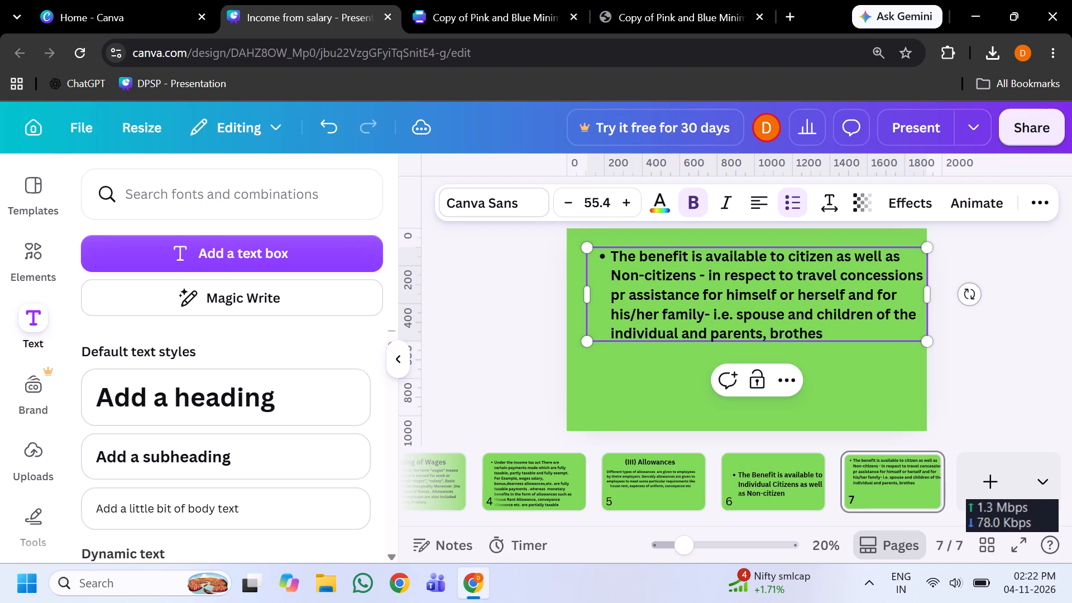
pyautogui.press('BackSpace')
pyautogui.write('rs')
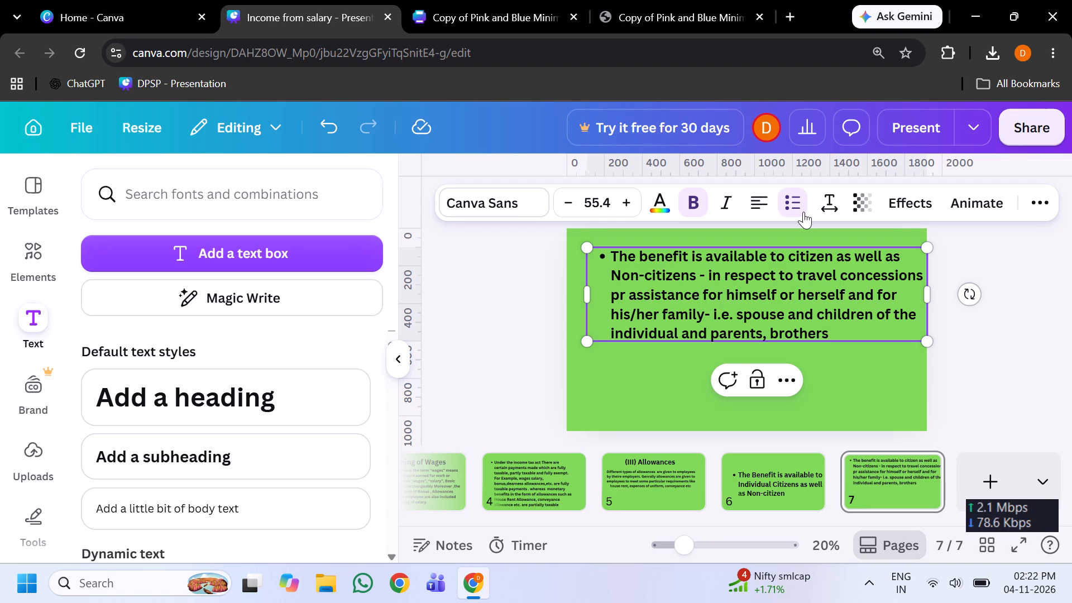
pyautogui.press('space')
pyautogui.write('an')
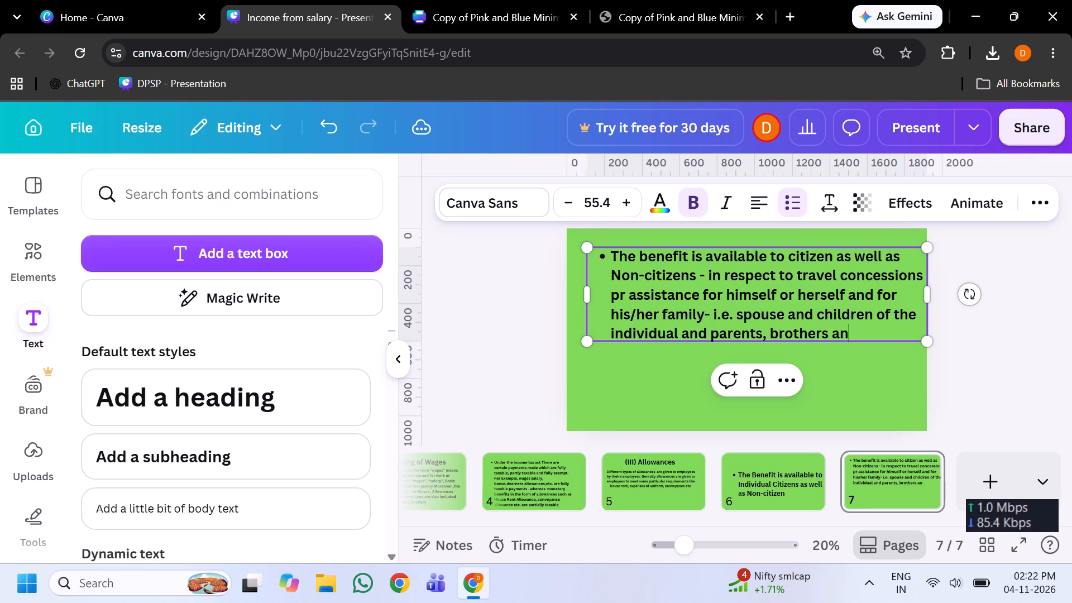
pyautogui.write('d')
pyautogui.press('space')
pyautogui.write('sisters')
pyautogui.press('space')
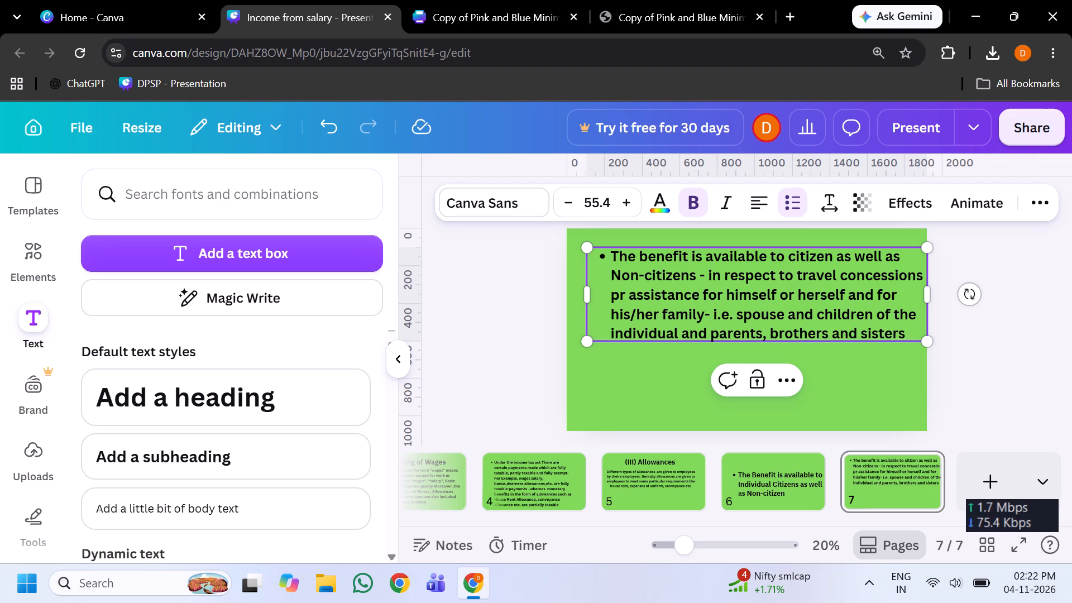
# Continue the page 7 bullet after "brothers and sisters" with "of the individual".
pyautogui.write('of the')
pyautogui.press('space')
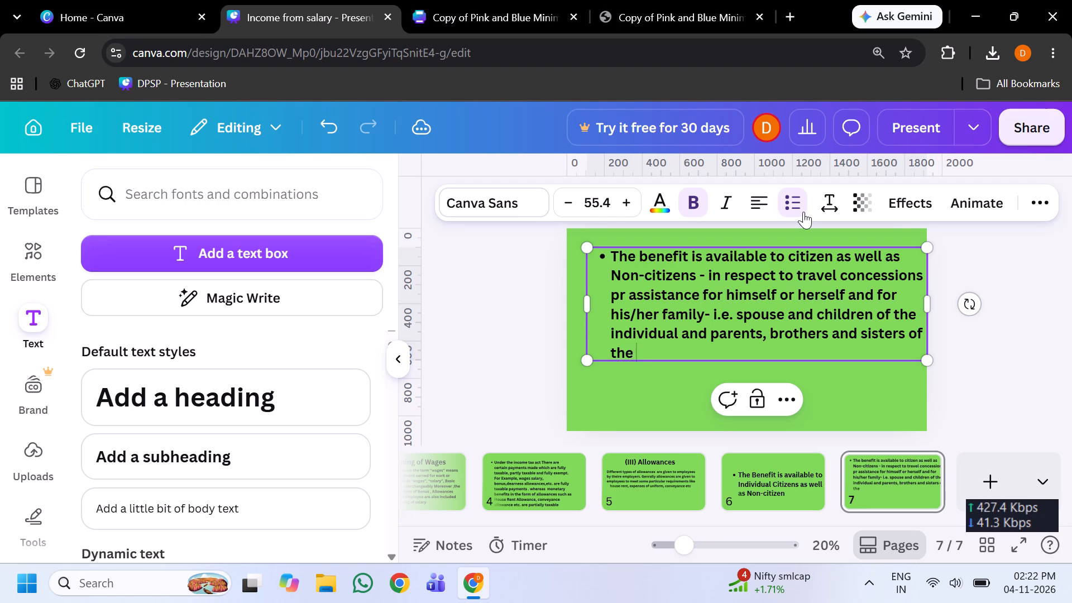
pyautogui.write('ind')
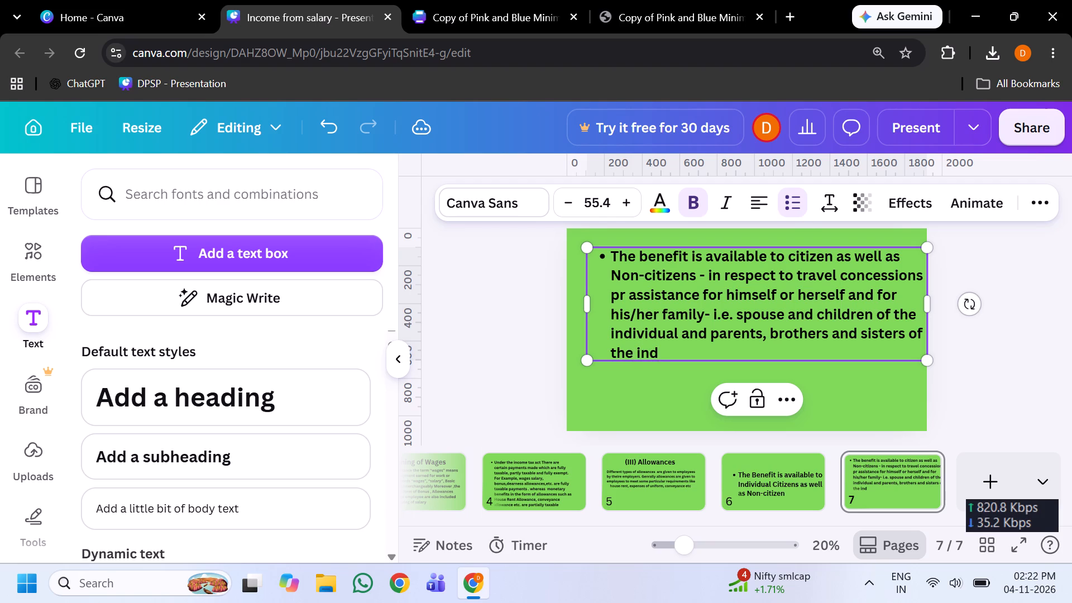
pyautogui.write('ividua')
pyautogui.write('l')
pyautogui.press('space')
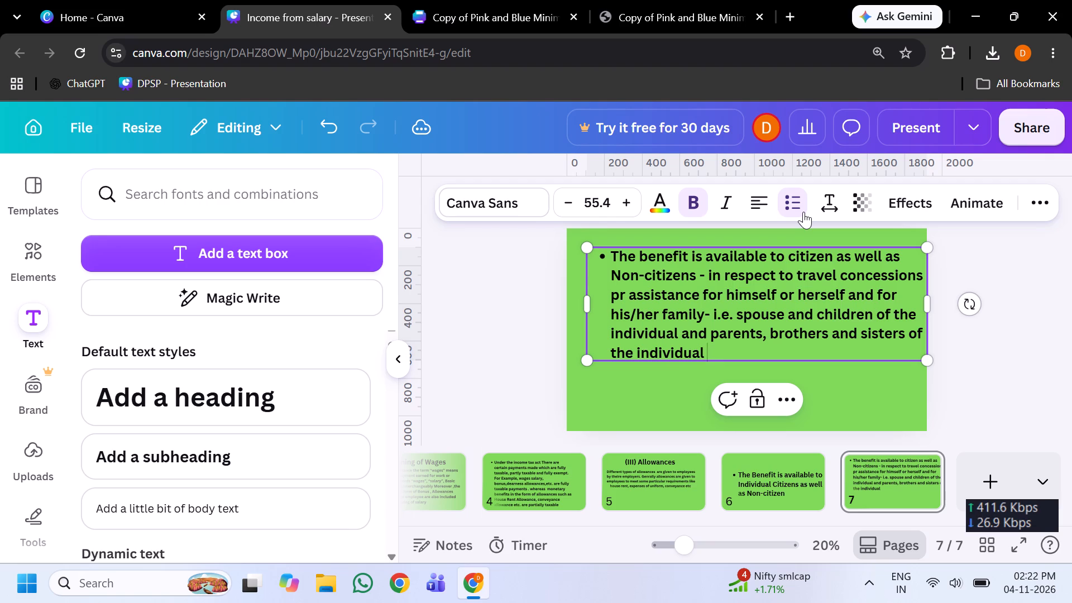
# Extend the page 7 bullet after "sisters of the individual" with "or any of them wholly or mainly".
pyautogui.write('or')
pyautogui.press('space')
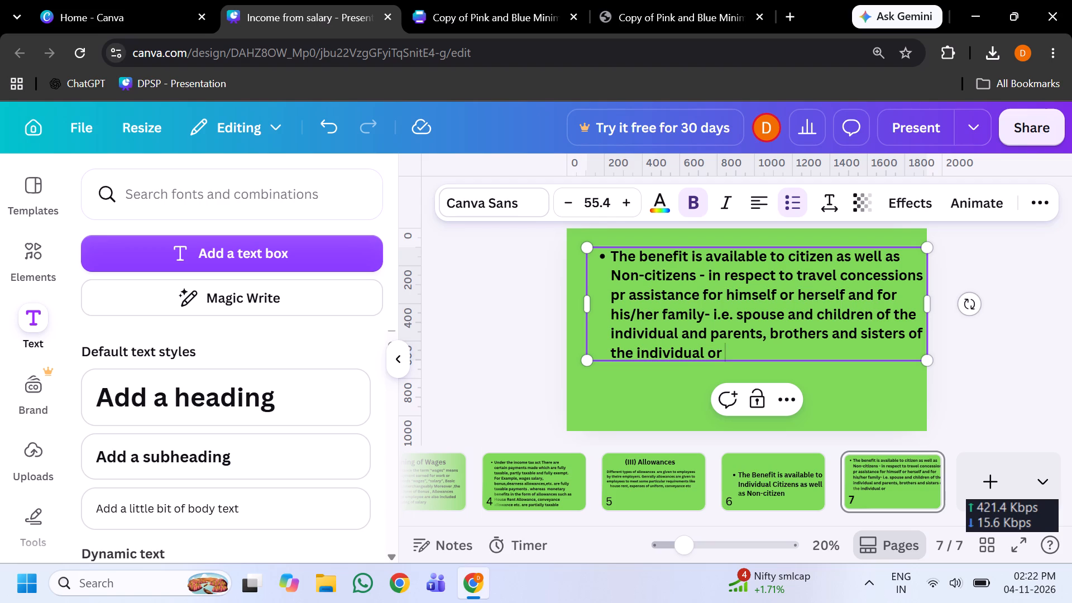
pyautogui.write('any of')
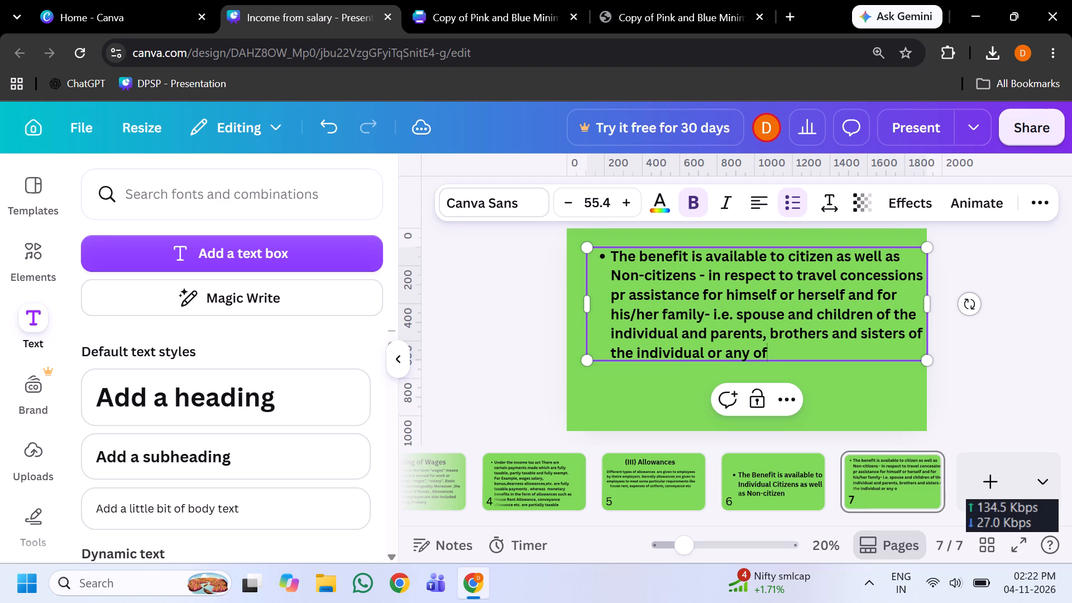
pyautogui.press('space')
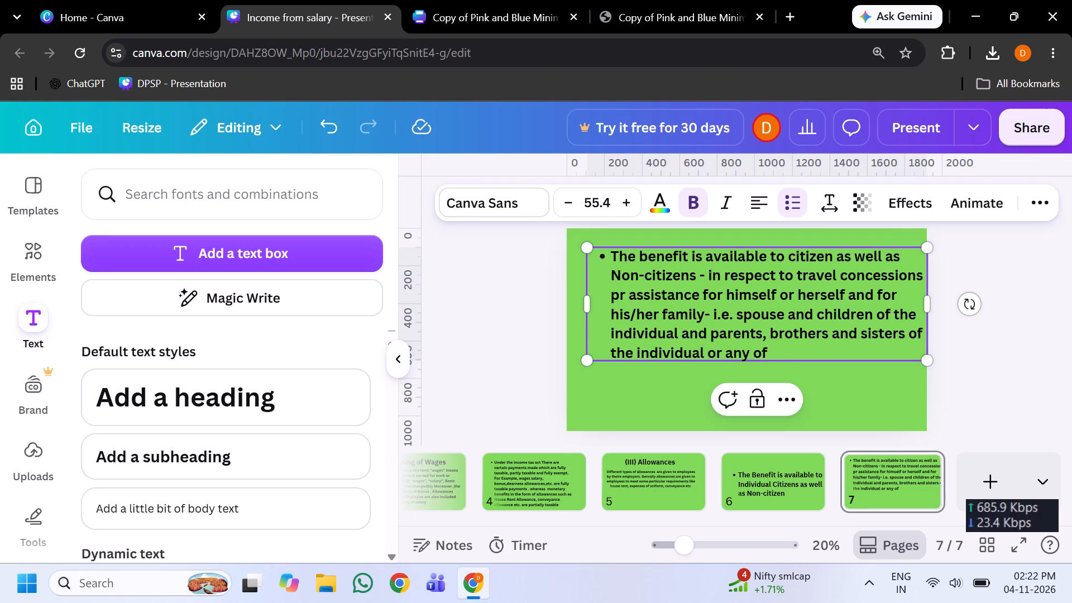
pyautogui.write('them')
pyautogui.press('space')
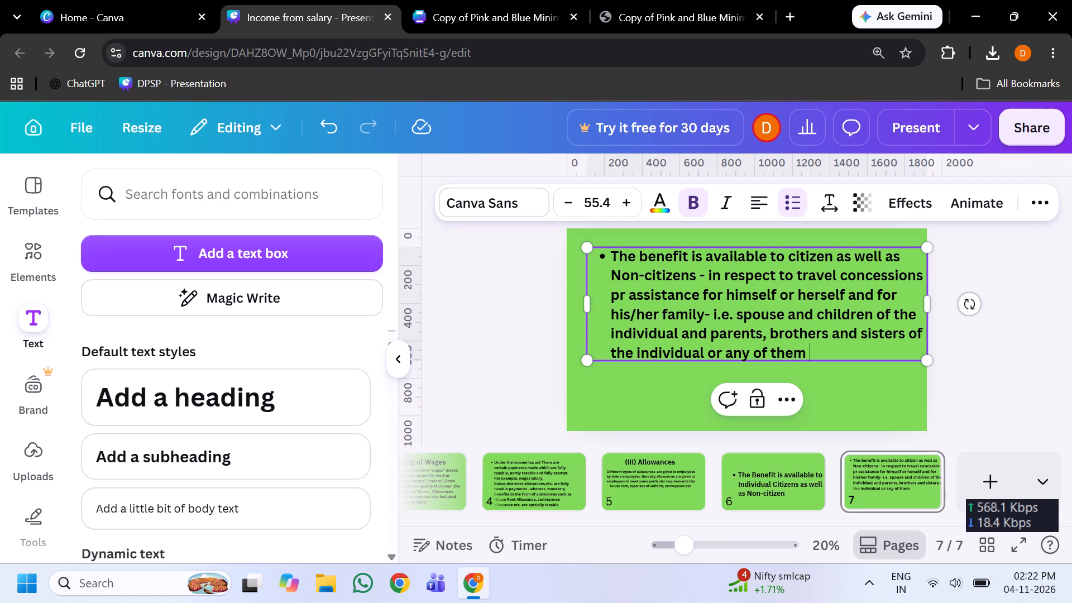
pyautogui.write('wholly')
pyautogui.press('space')
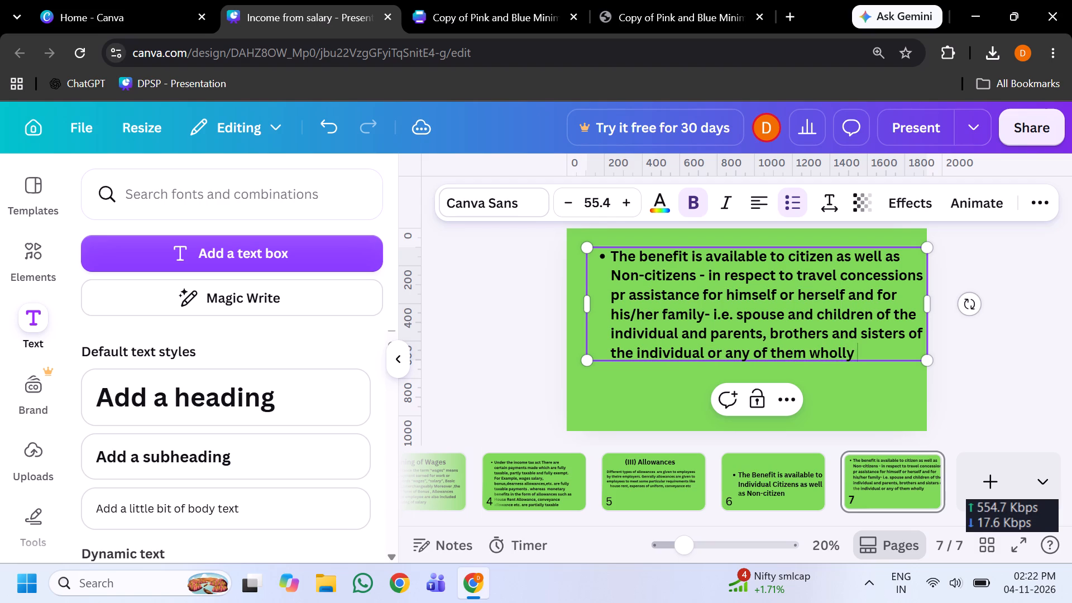
pyautogui.press('o')
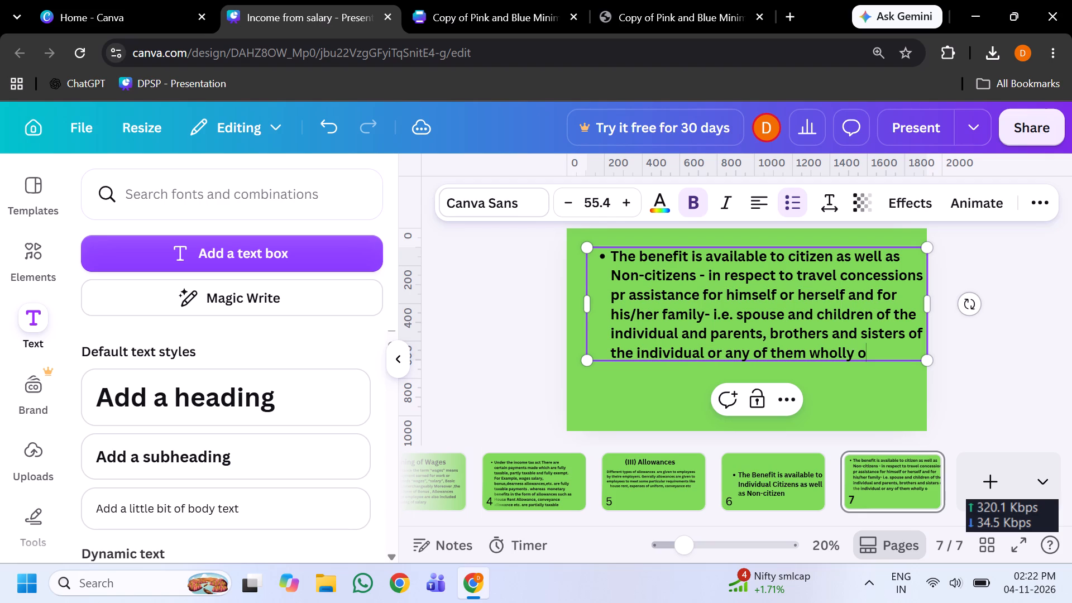
pyautogui.write('r')
pyautogui.press('space')
pyautogui.write('ma')
pyautogui.write('inly')
pyautogui.press('space')
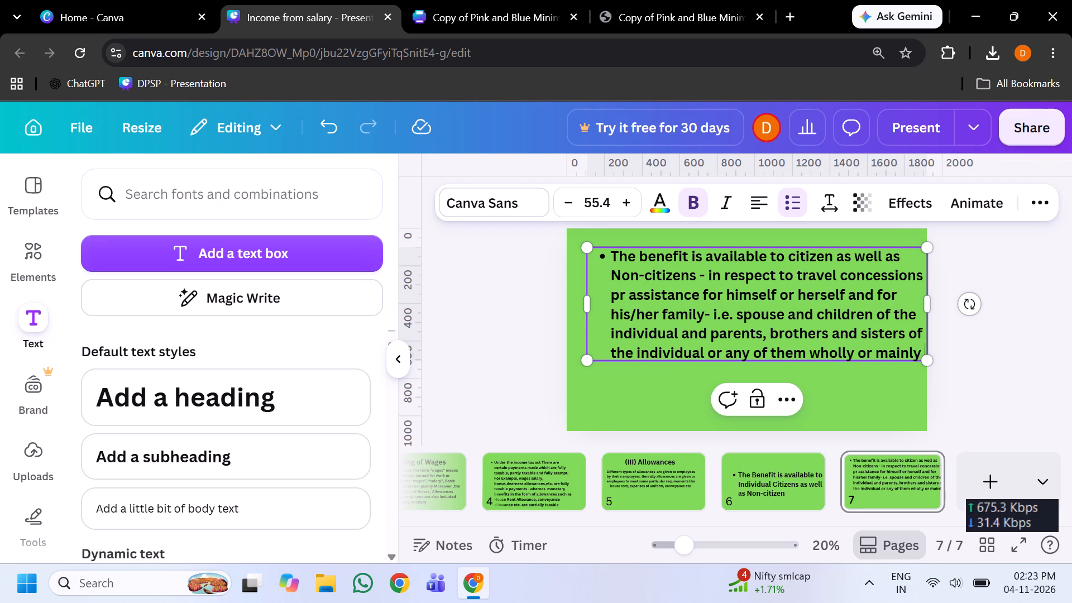
# Finish the page 7 bullet after "wholly or mainly" with "dependent on the individual" and leave text editing.
pyautogui.write('dependent')
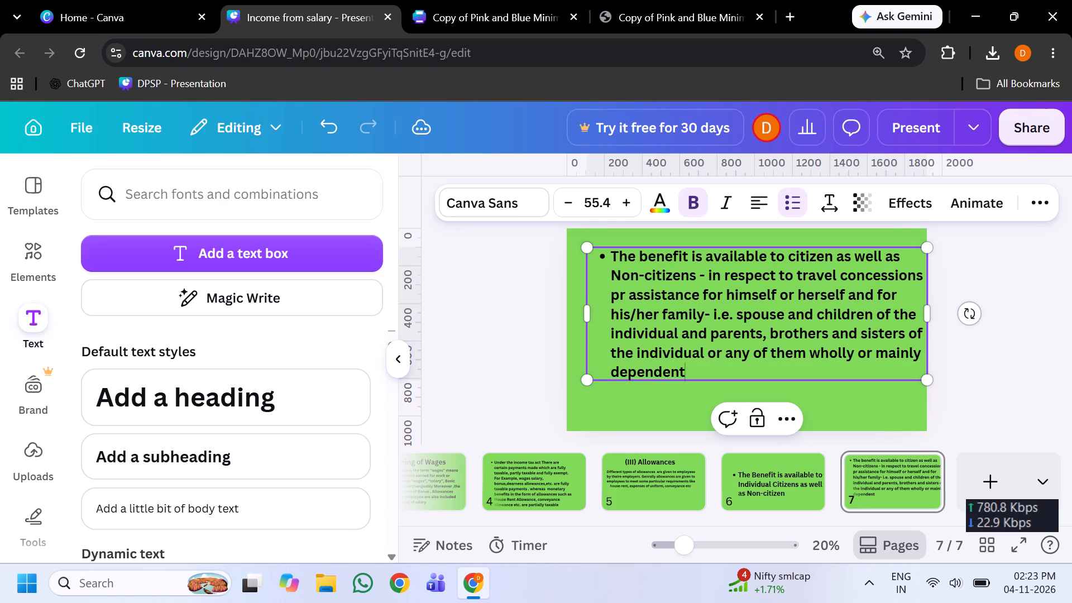
pyautogui.press('space')
pyautogui.write('on')
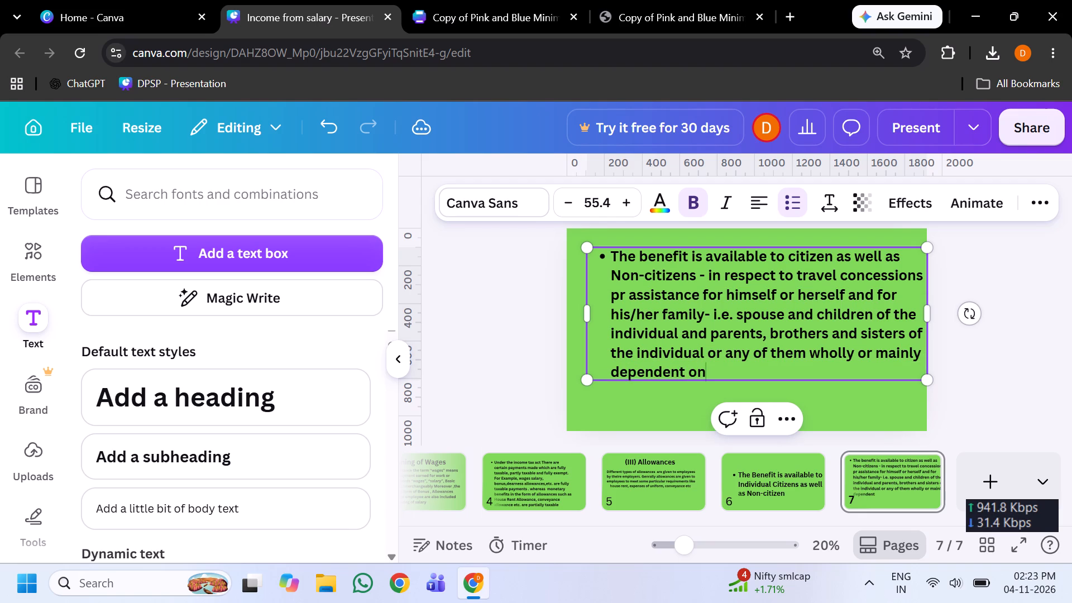
pyautogui.press('space')
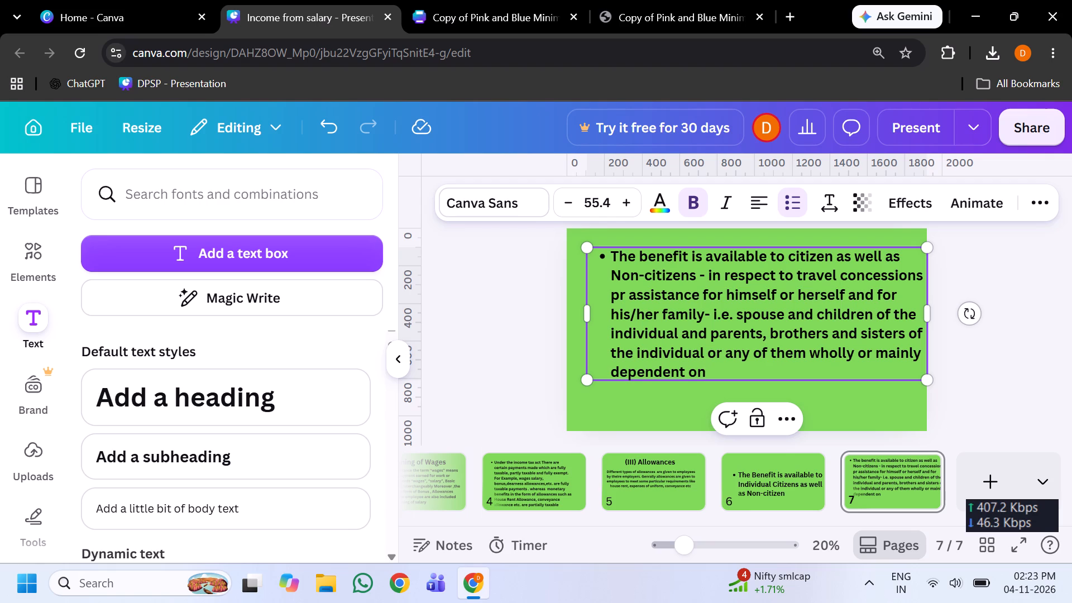
pyautogui.write('the')
pyautogui.press('space')
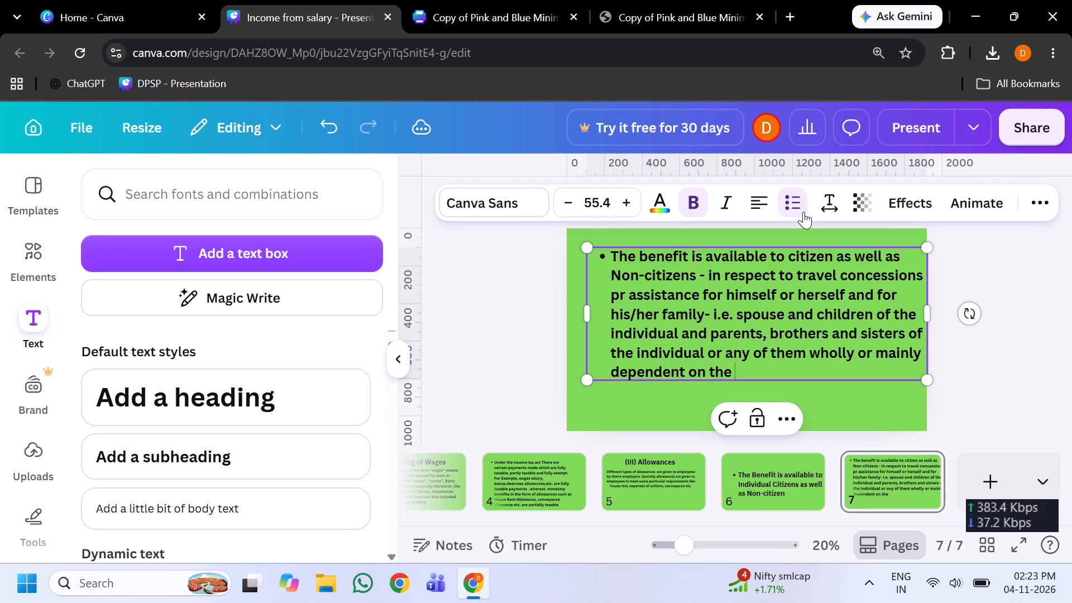
pyautogui.write('individual')
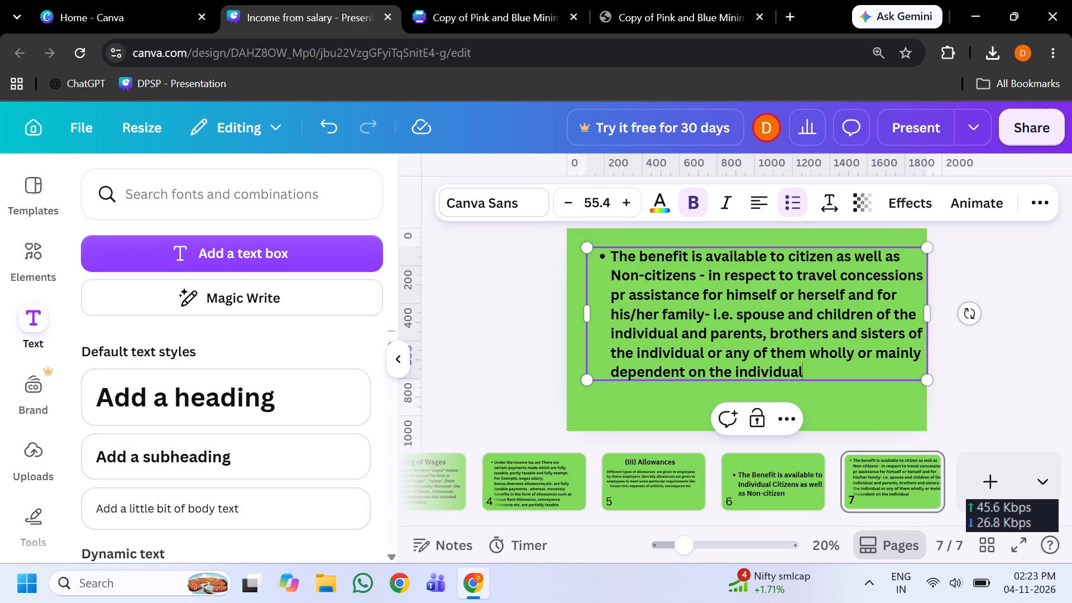
pyautogui.click(1052, 387)
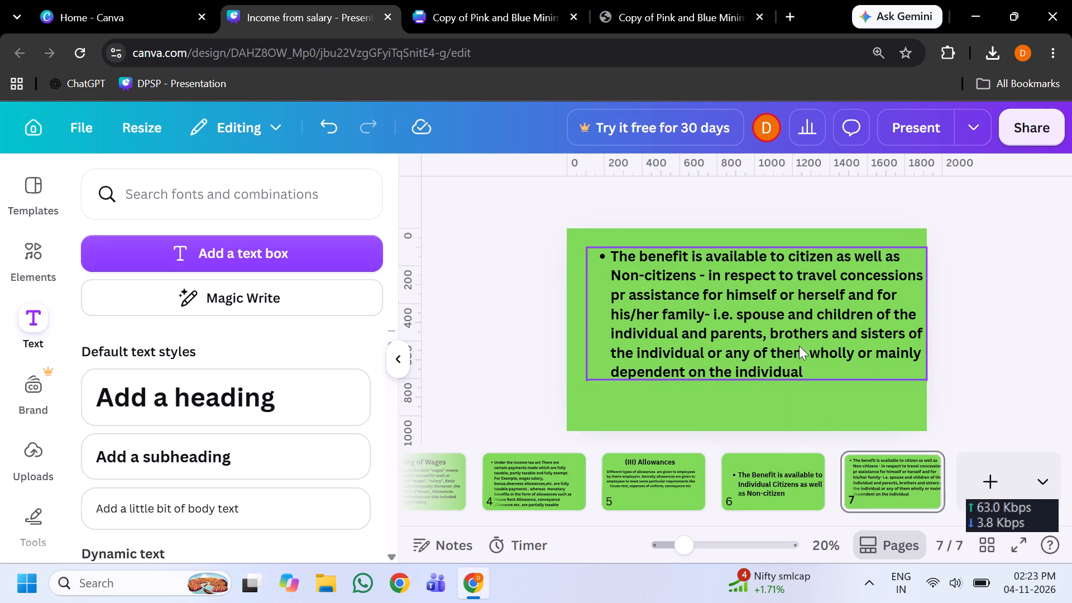
# Centre the bulleted travel concession text block on page 7.
pyautogui.moveTo(797, 324); pyautogui.dragTo(788, 344)
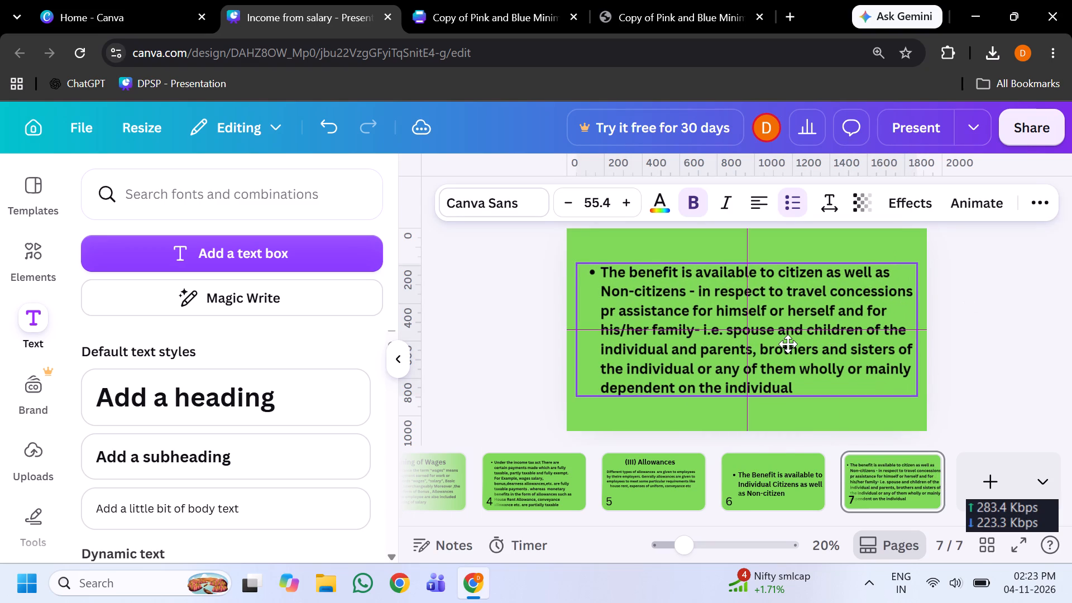
pyautogui.moveTo(788, 344); pyautogui.dragTo(789, 344)
# Add a green page 8 and place a subheading text near its top, leaving room above for a heading.
pyautogui.click(982, 490)
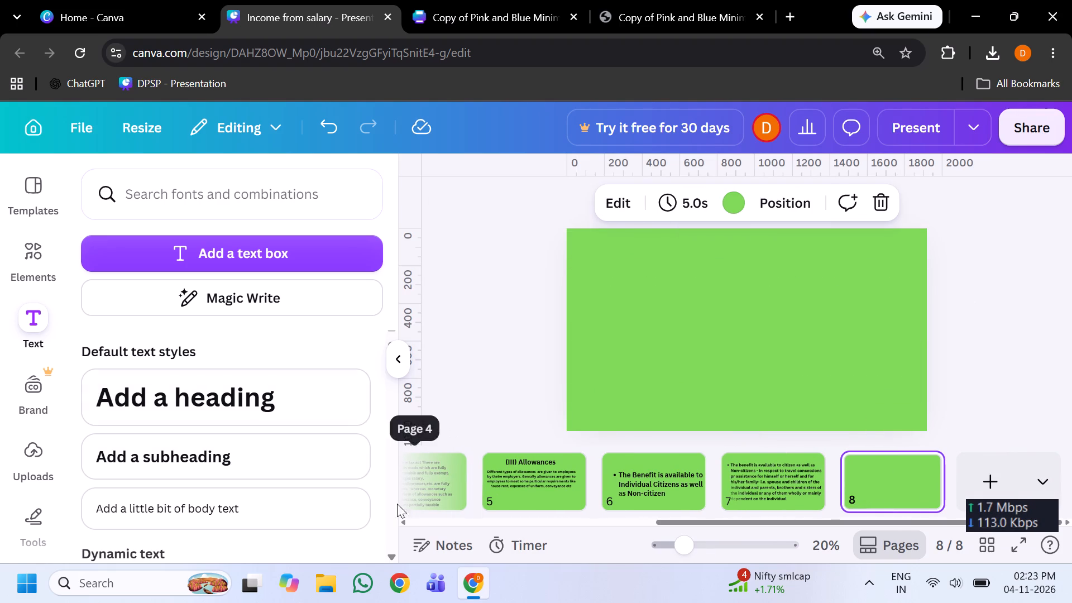
pyautogui.moveTo(284, 450); pyautogui.dragTo(402, 424)
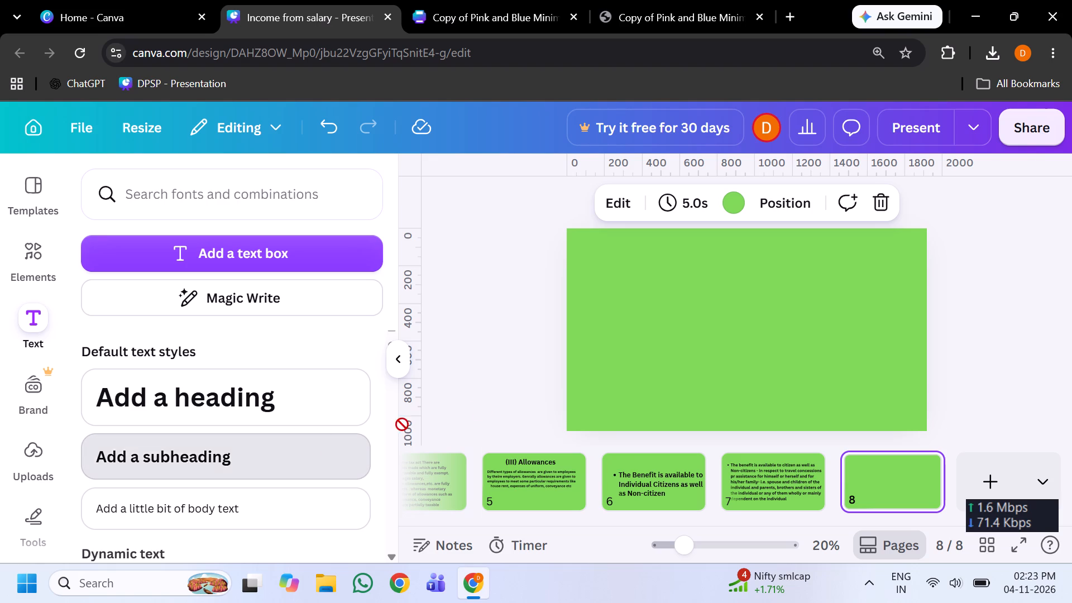
pyautogui.moveTo(402, 424); pyautogui.dragTo(842, 248)
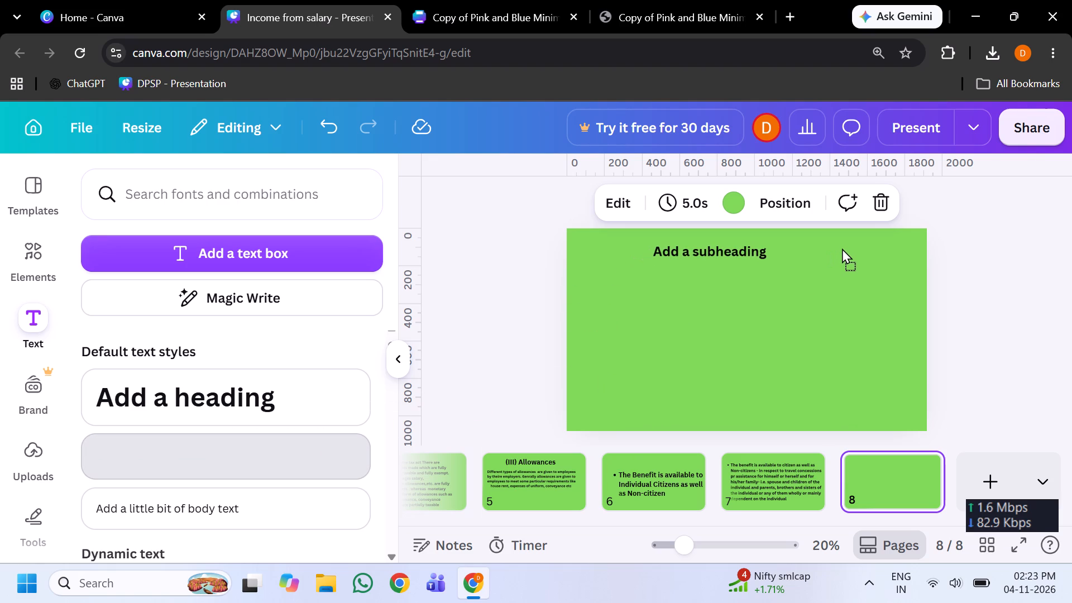
pyautogui.moveTo(842, 248); pyautogui.dragTo(783, 250)
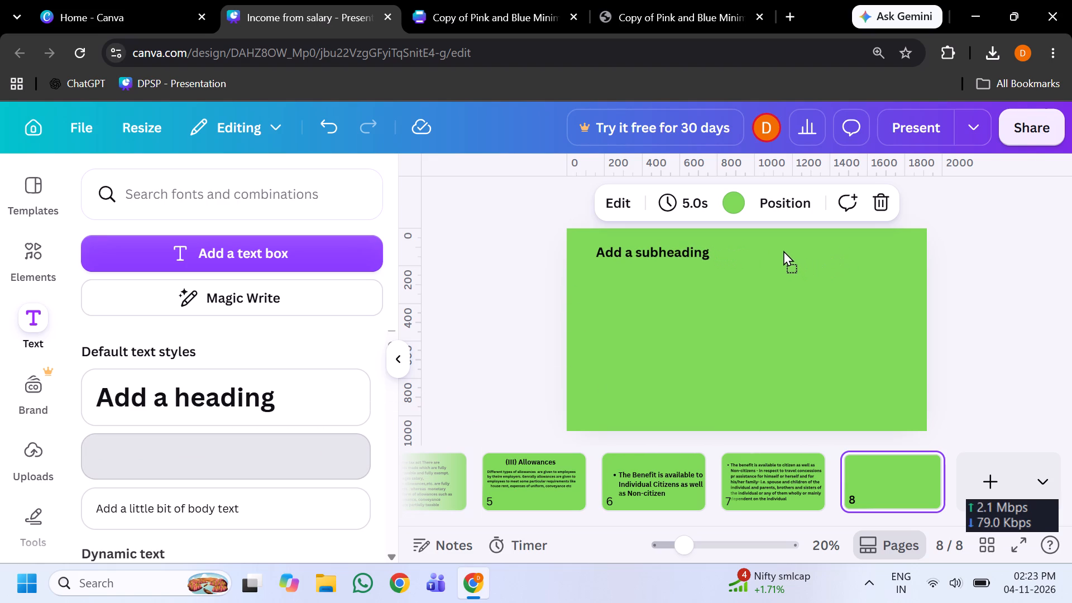
pyautogui.moveTo(783, 250); pyautogui.dragTo(784, 259)
pyautogui.click(770, 323)
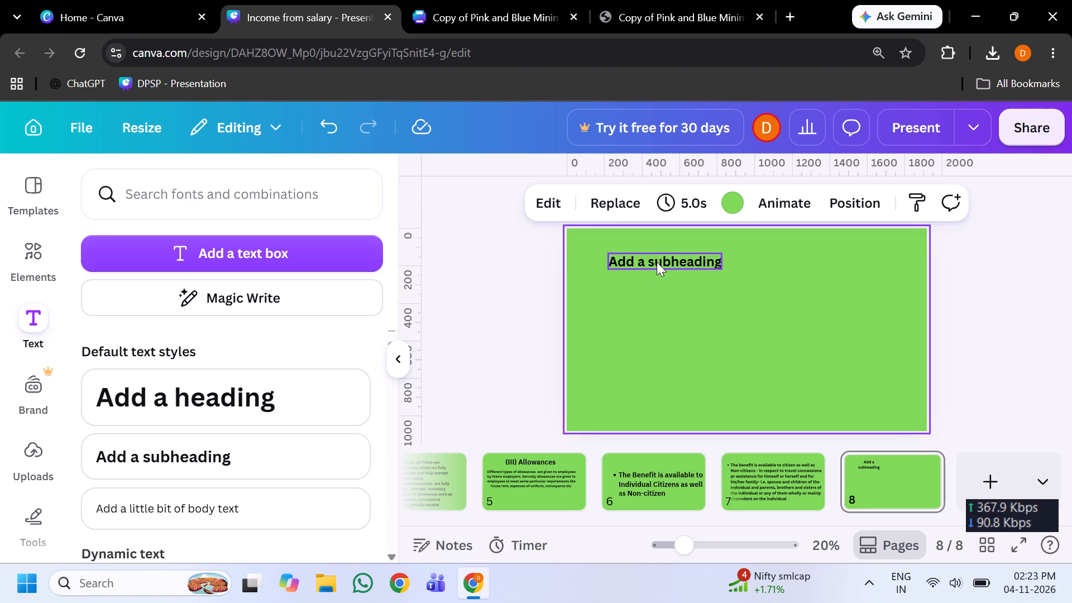
pyautogui.moveTo(668, 260); pyautogui.dragTo(672, 277)
# Add a heading above the subheading on page 8 reading "Limit of Exemption".
pyautogui.moveTo(300, 394); pyautogui.dragTo(812, 250)
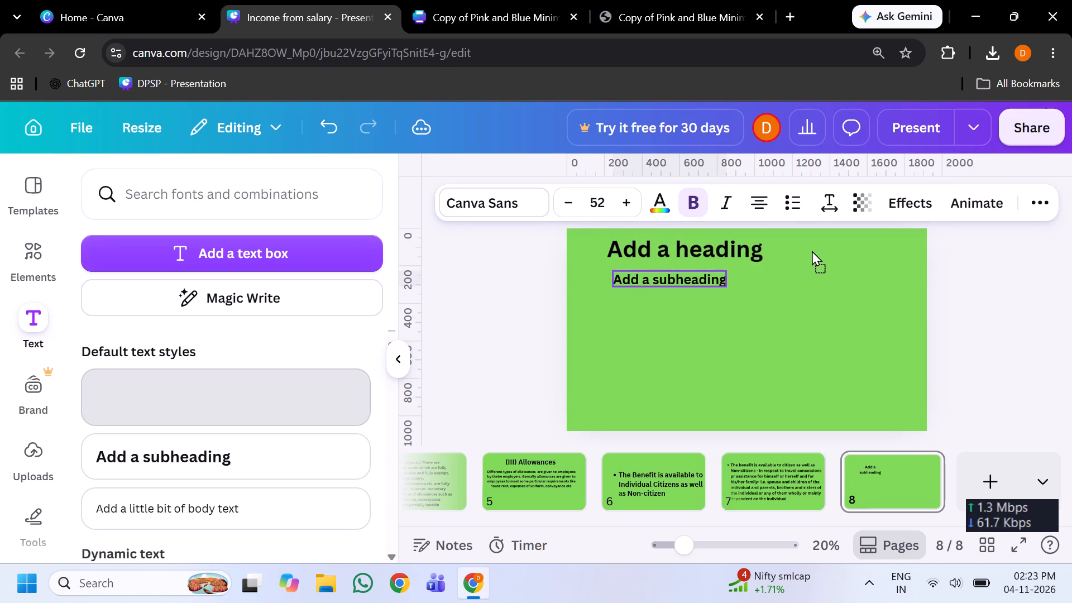
pyautogui.moveTo(812, 250); pyautogui.dragTo(811, 250)
pyautogui.press('BackSpace')
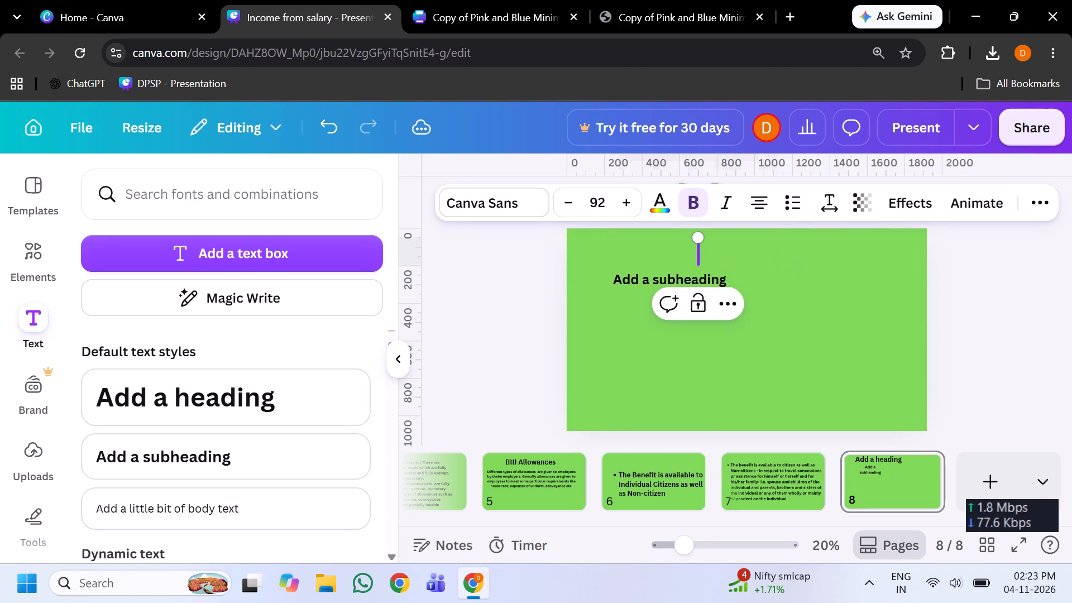
pyautogui.write('Li')
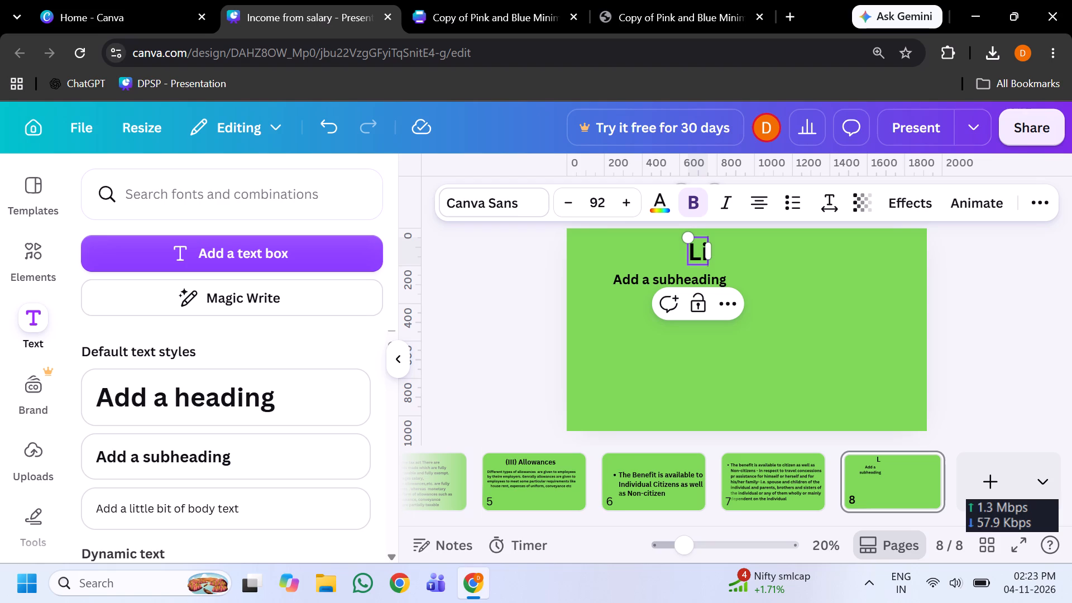
pyautogui.write('mit')
pyautogui.press('space')
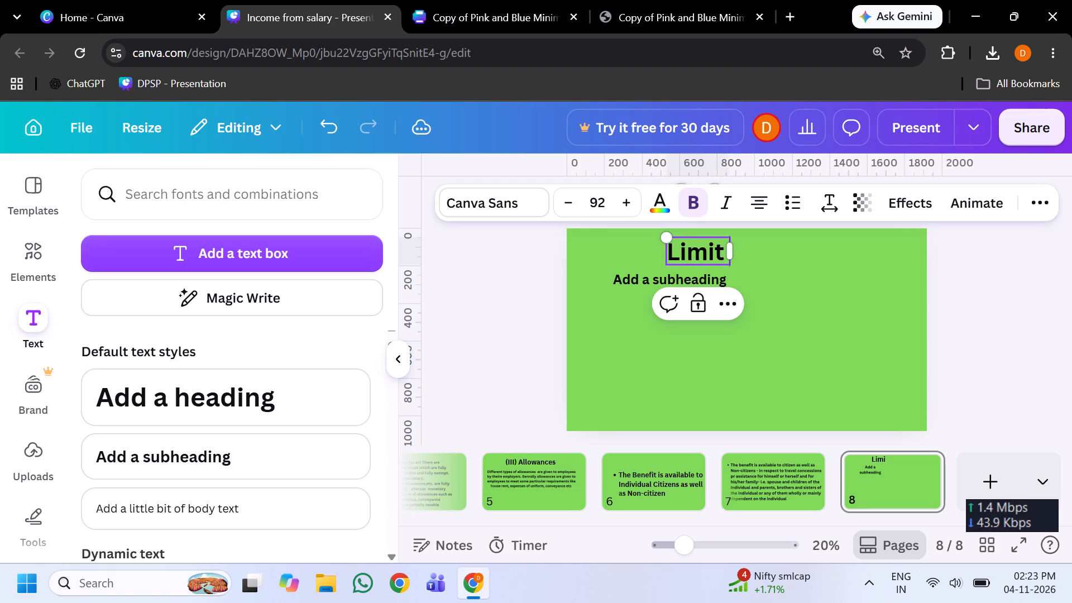
pyautogui.press('i')
pyautogui.press('BackSpace')
pyautogui.write('of')
pyautogui.press('space')
pyautogui.write('Exemption')
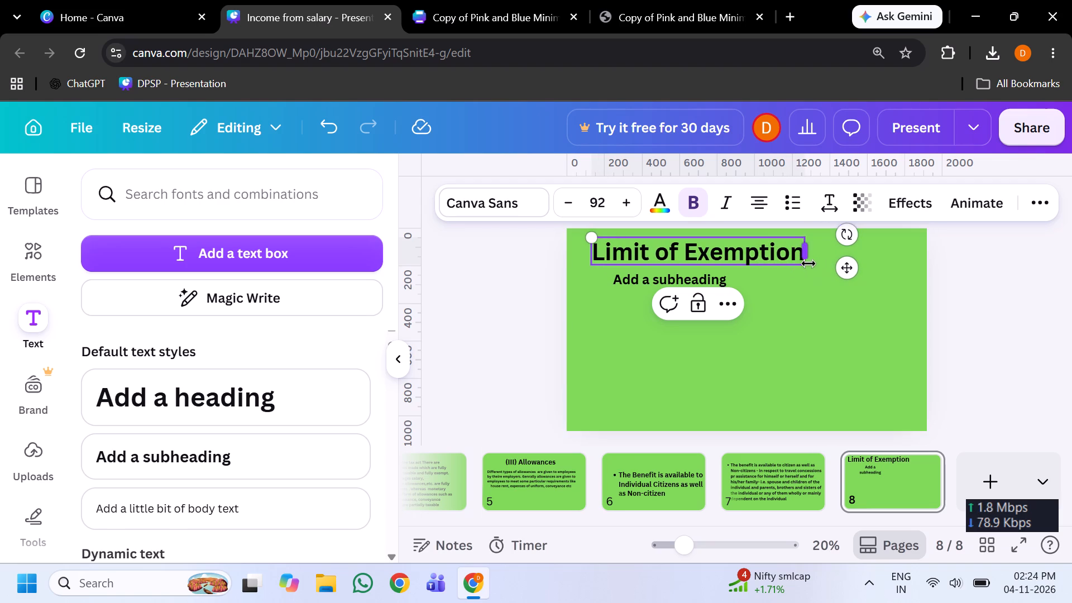
# Shrink the "Limit of Exemption" heading to size 64.6 and left-align it just above the subheading.
pyautogui.moveTo(806, 267); pyautogui.dragTo(728, 240)
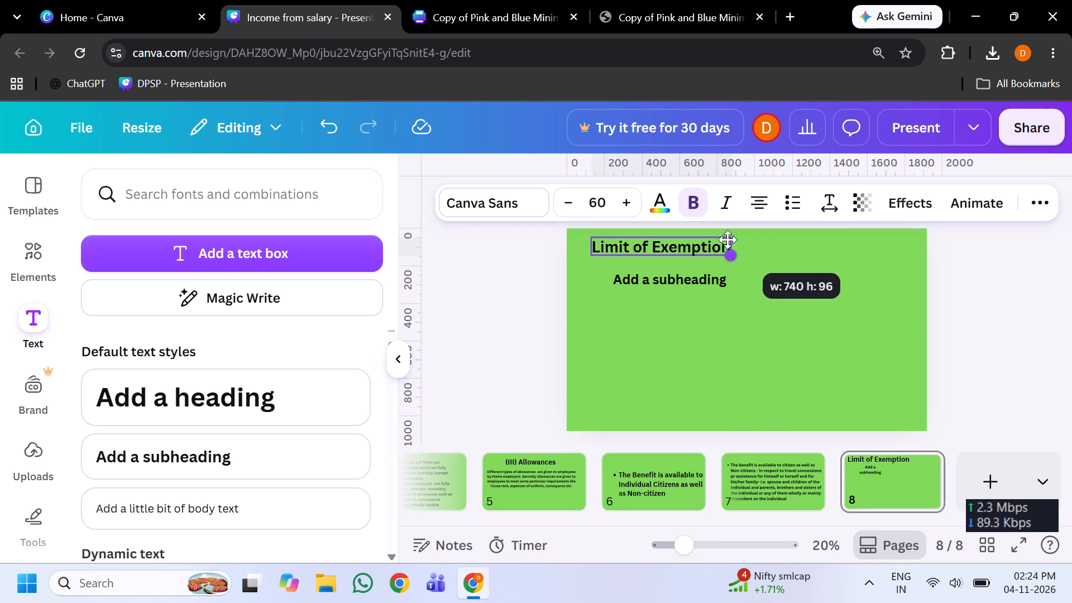
pyautogui.moveTo(728, 240); pyautogui.dragTo(723, 240)
pyautogui.click(723, 240)
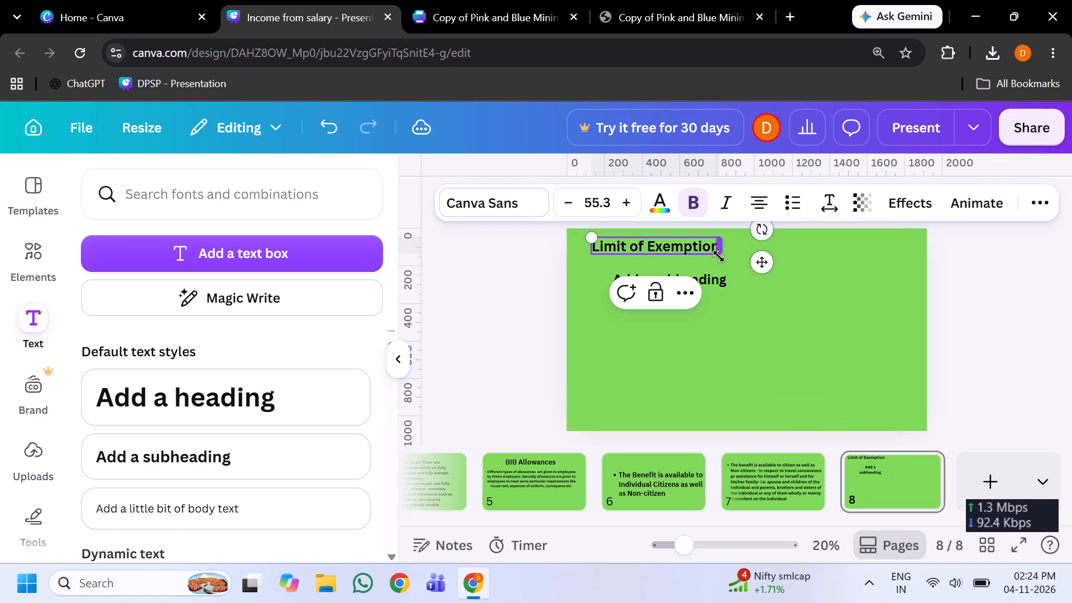
pyautogui.moveTo(719, 256); pyautogui.dragTo(739, 270)
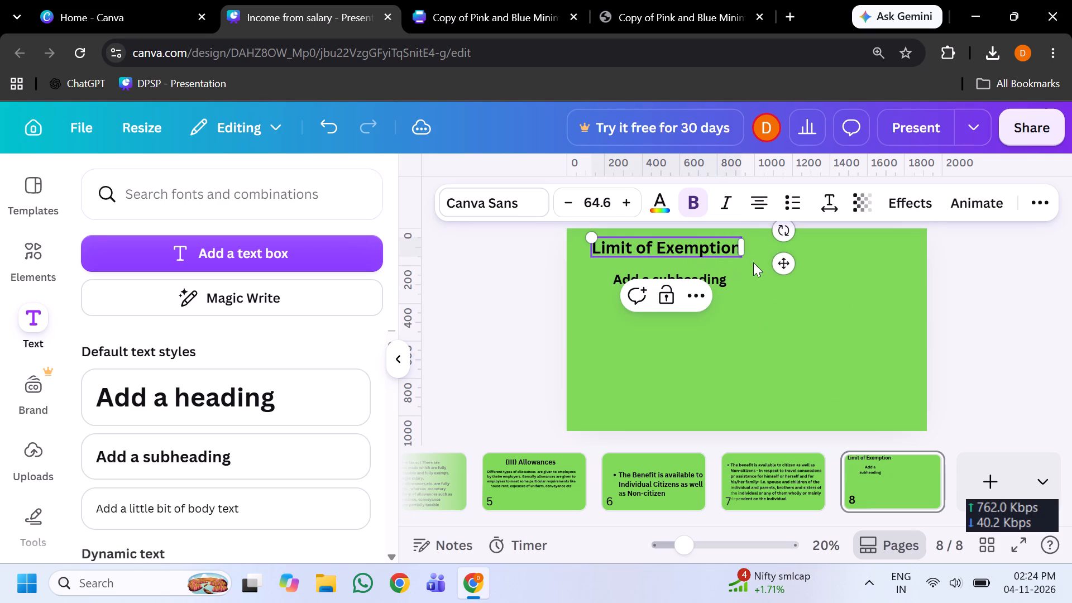
pyautogui.moveTo(785, 266); pyautogui.dragTo(806, 266)
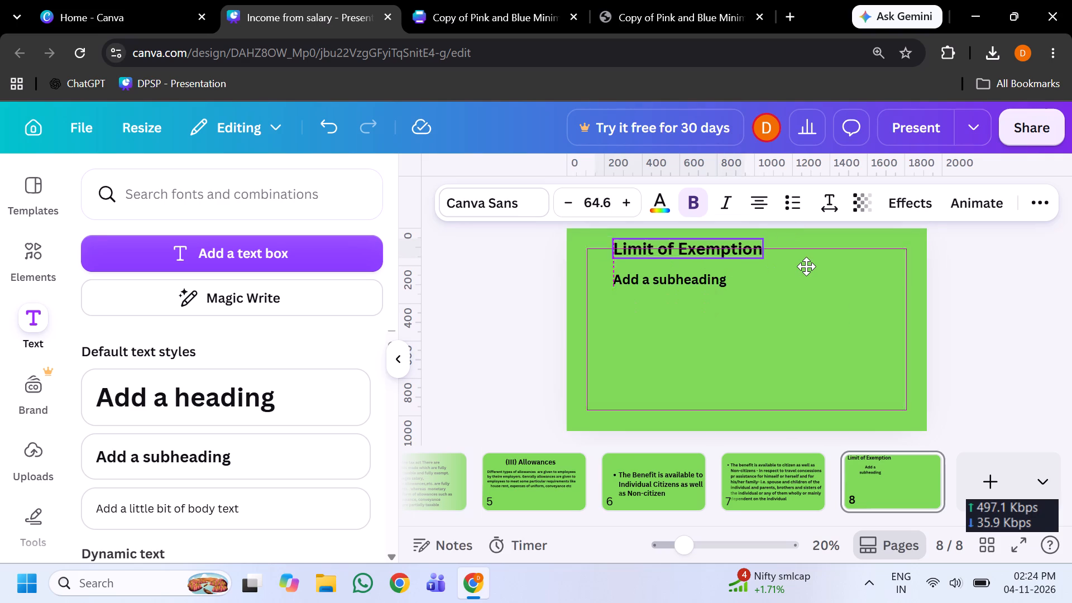
pyautogui.moveTo(806, 266); pyautogui.dragTo(807, 276)
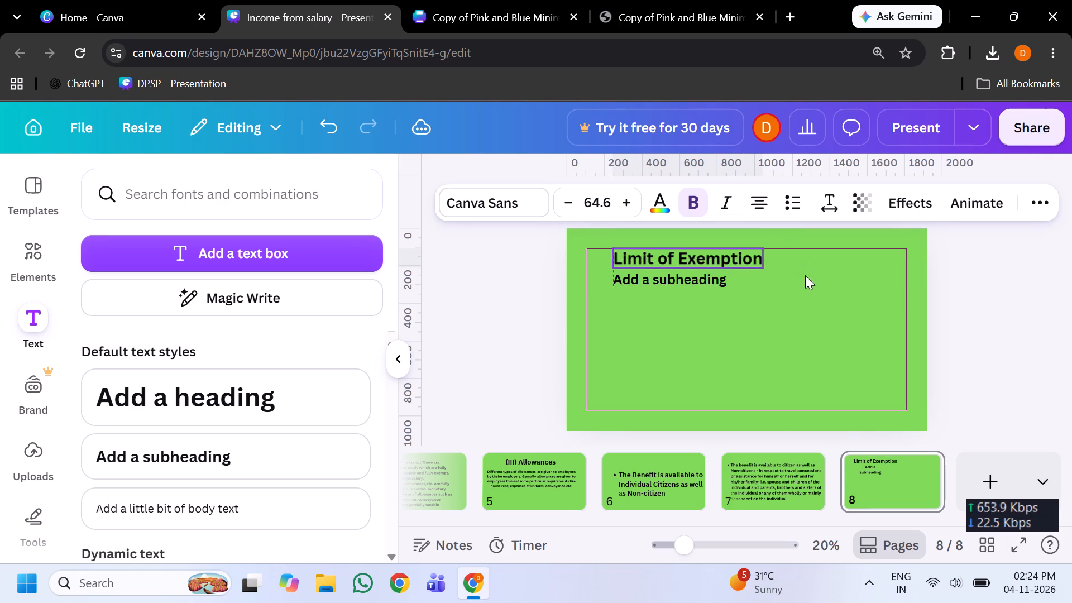
# Turn the page 8 subheading placeholder into a bulleted item.
pyautogui.click(708, 286)
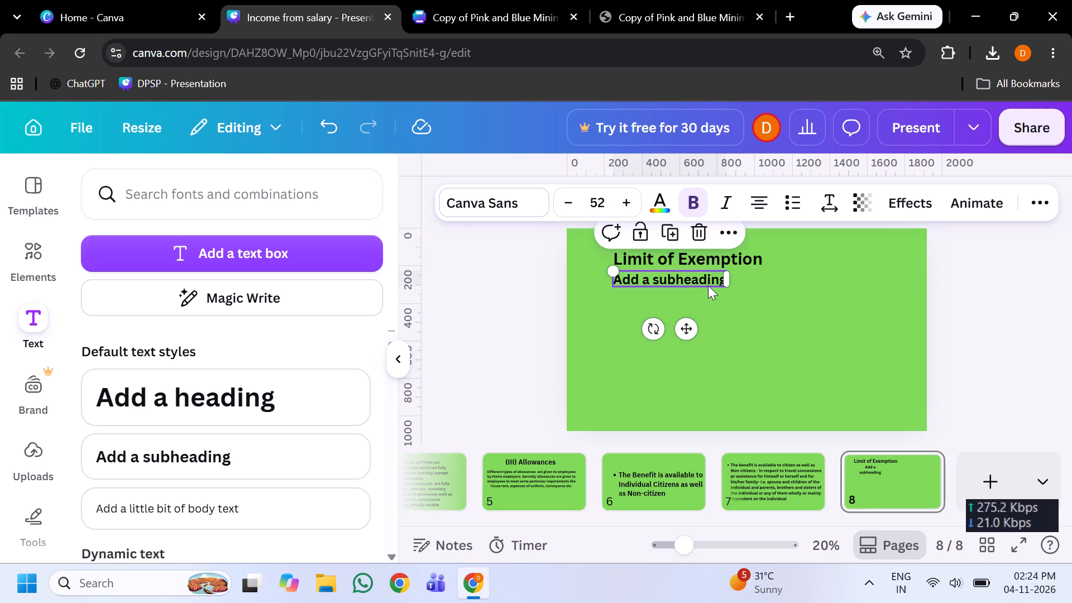
pyautogui.hotkey('ctrl', 'a')
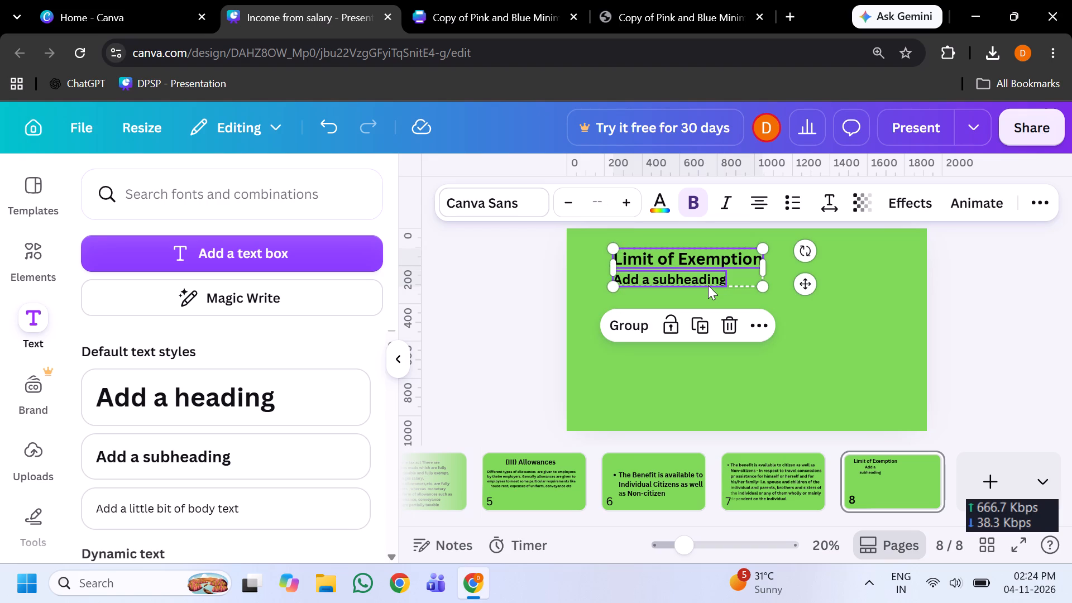
pyautogui.hotkey('ctrl', 'a')
pyautogui.click(697, 280)
pyautogui.doubleClick(673, 281)
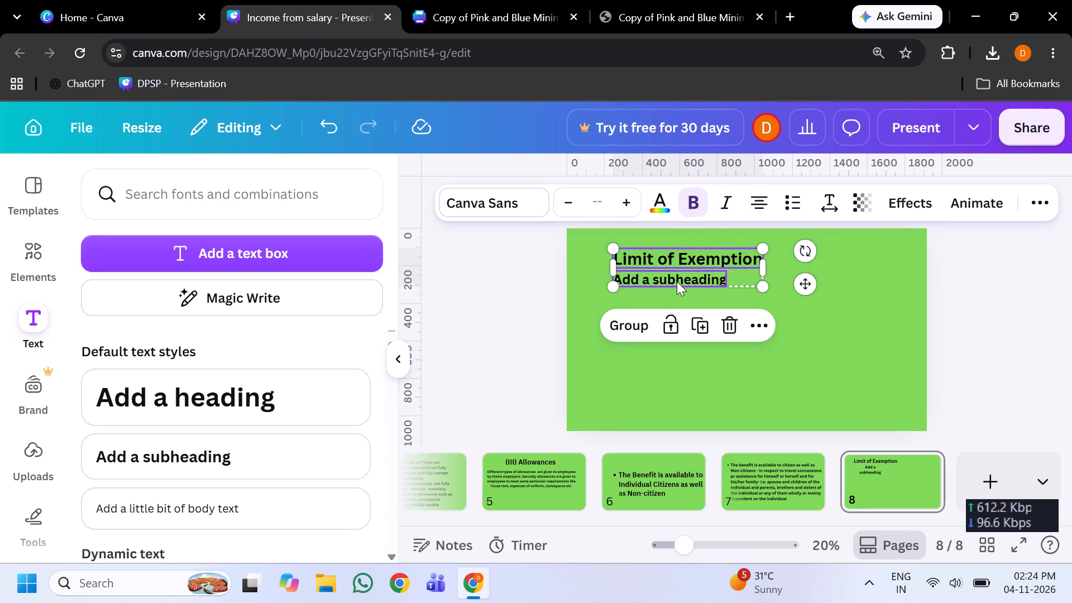
pyautogui.click(849, 330)
pyautogui.doubleClick(686, 282)
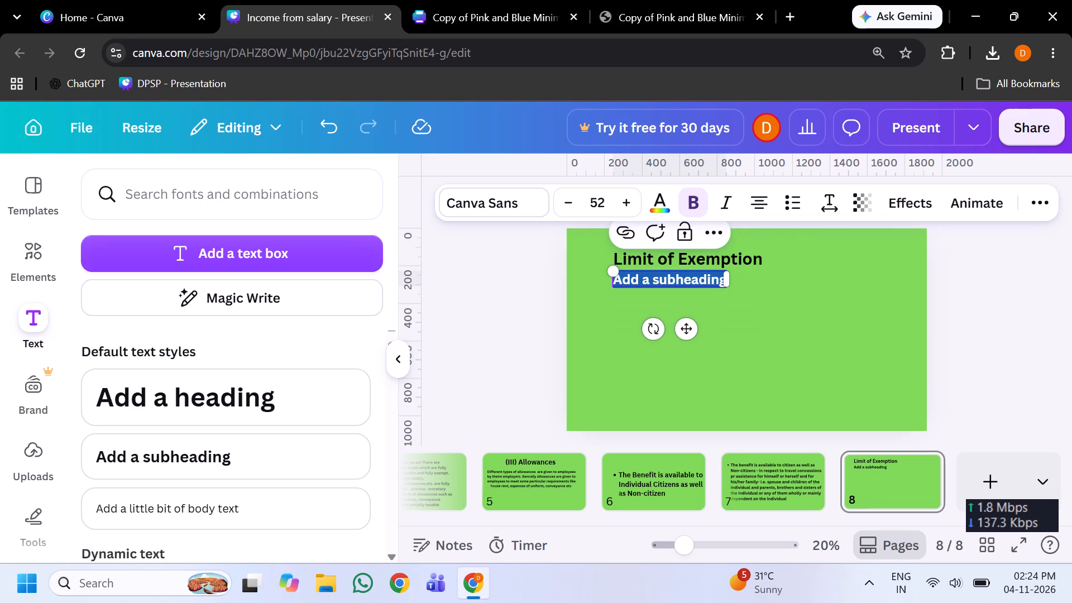
pyautogui.click(796, 202)
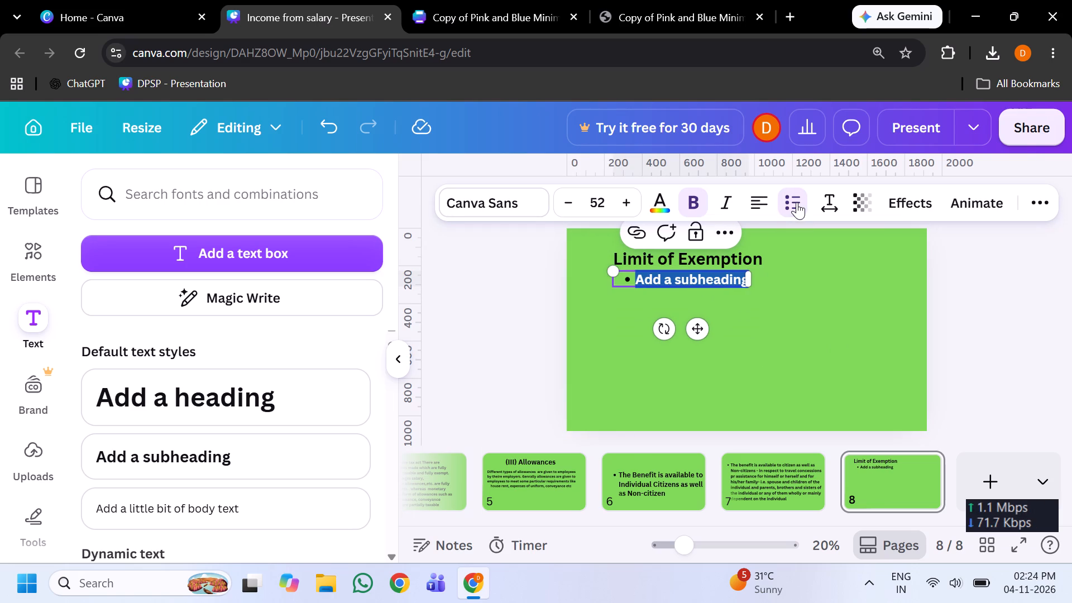
# Replace the bulleted placeholder text with "The" and widen its text box to near the page's right edge.
pyautogui.write('The')
pyautogui.press('space')
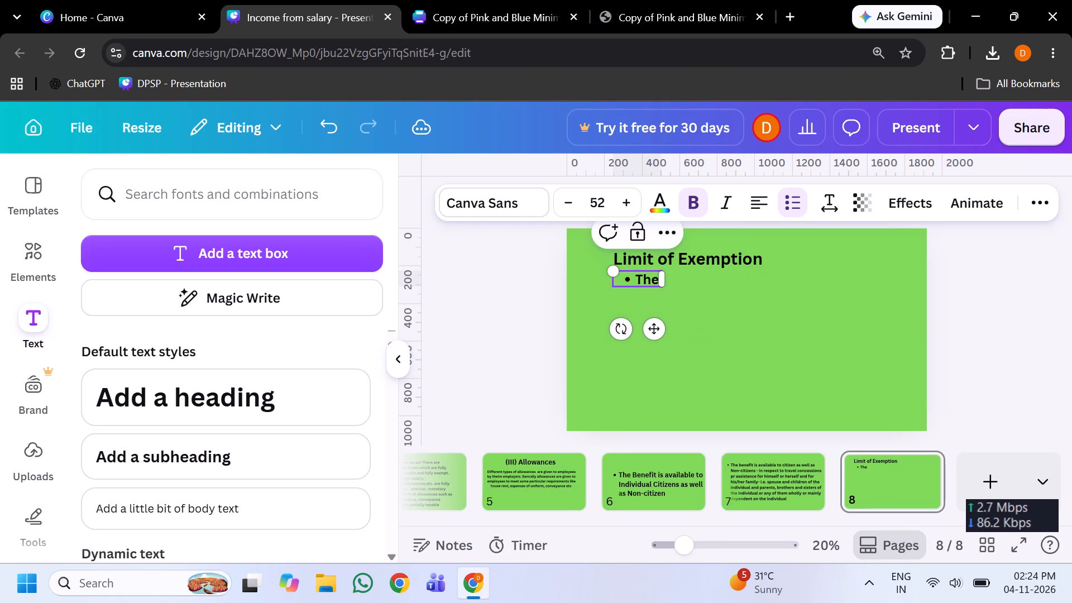
pyautogui.write('ex')
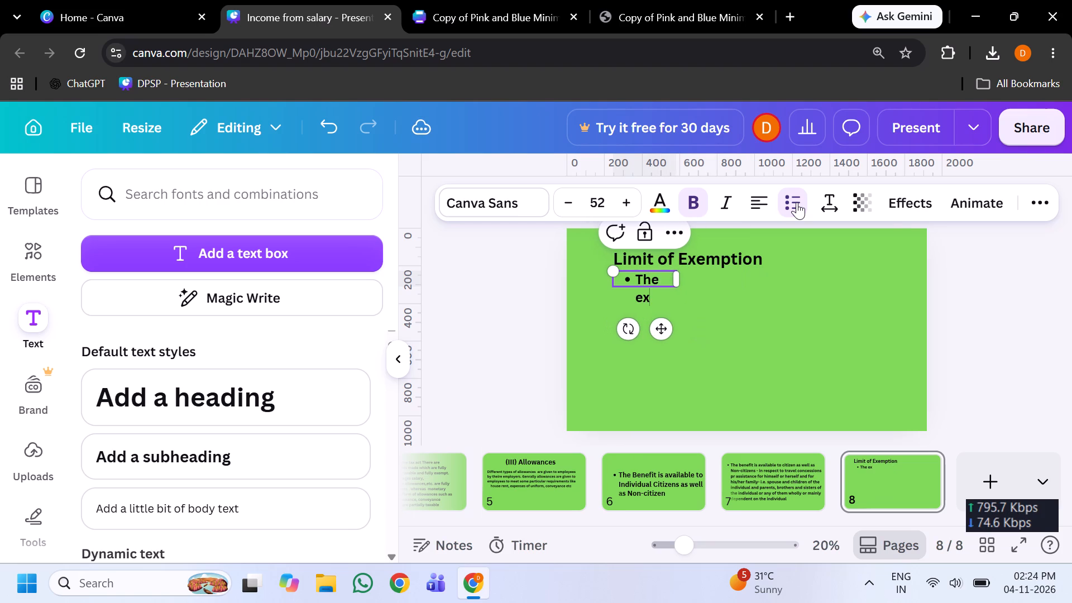
pyautogui.press('BackSpace')
pyautogui.press('BackSpace')
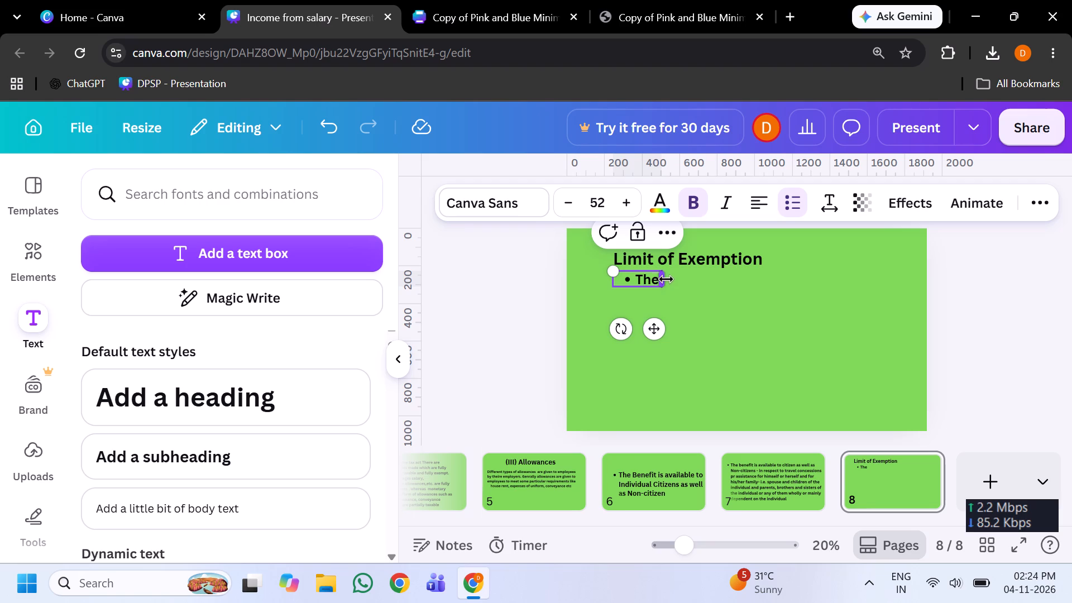
pyautogui.moveTo(666, 279); pyautogui.dragTo(906, 279)
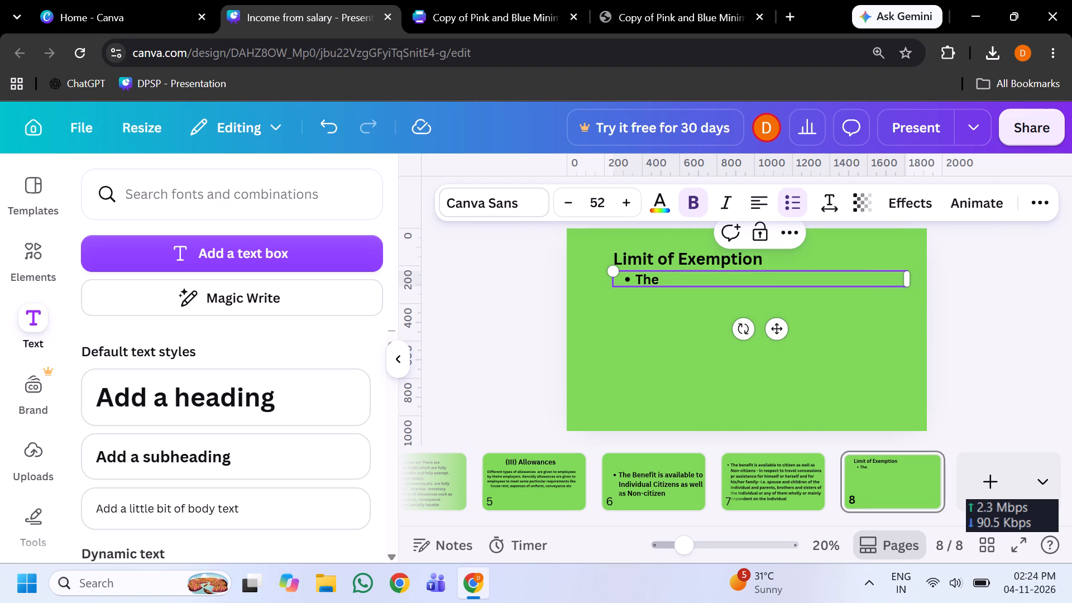
# Continue the page 8 bullet after "The" with "exemption in all cases".
pyautogui.write('exe')
pyautogui.write('mption')
pyautogui.press('space')
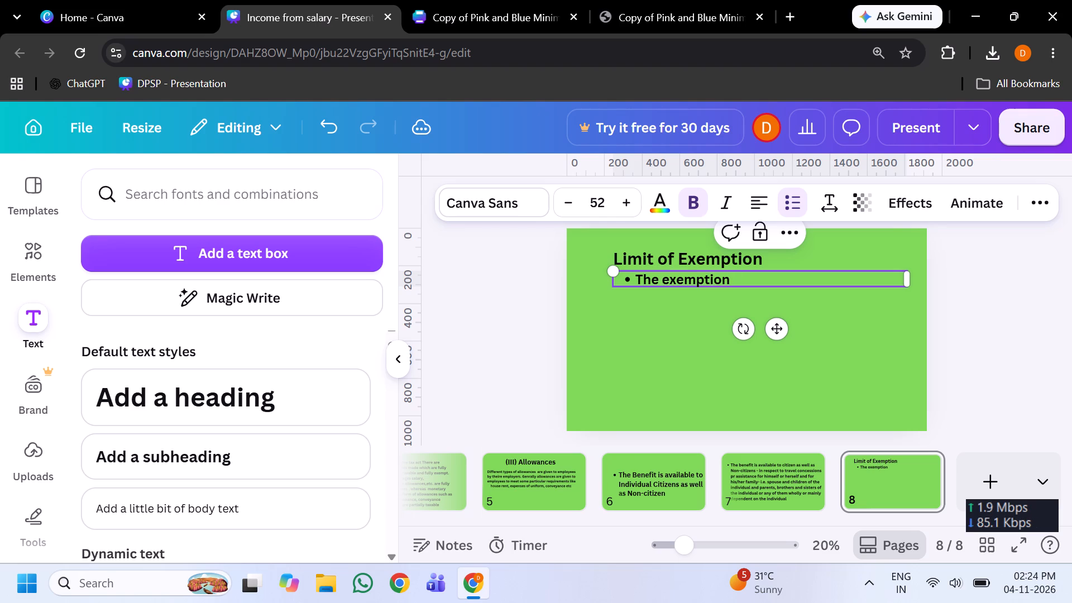
pyautogui.write('in all')
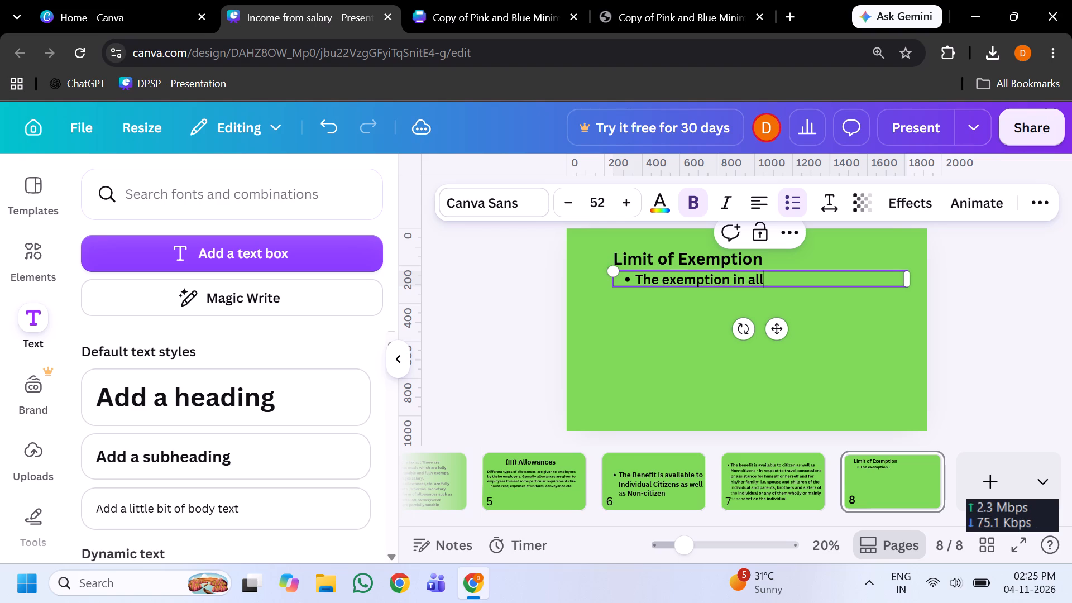
pyautogui.press('space')
pyautogui.write('cases')
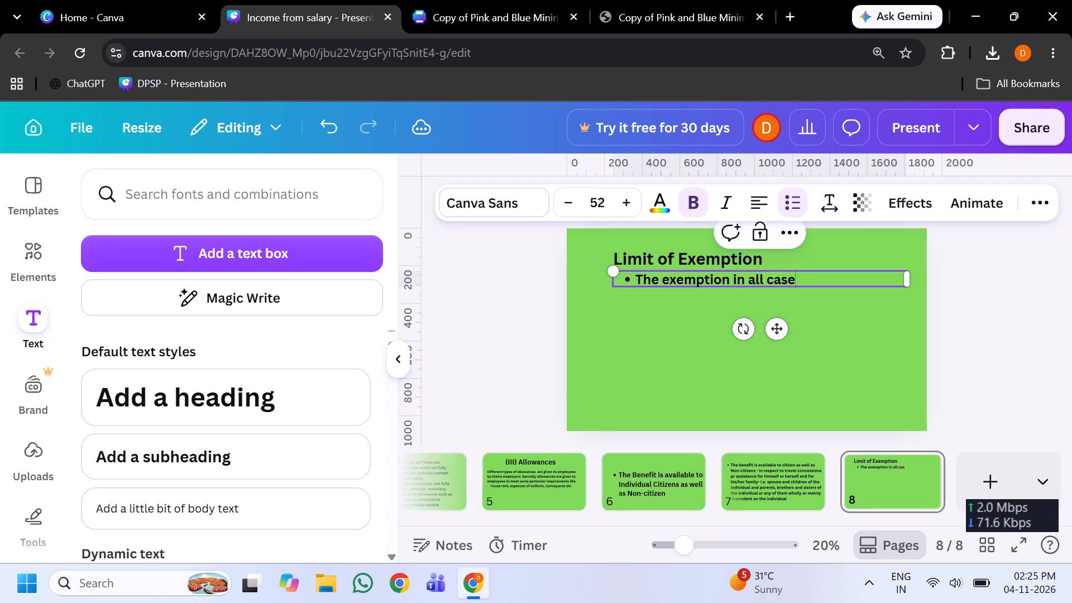
pyautogui.press('space')
# Continue the page 8 bullet after "cases" with "will be limited to the amount actually spent".
pyautogui.write('wi')
pyautogui.write('ll')
pyautogui.press('space')
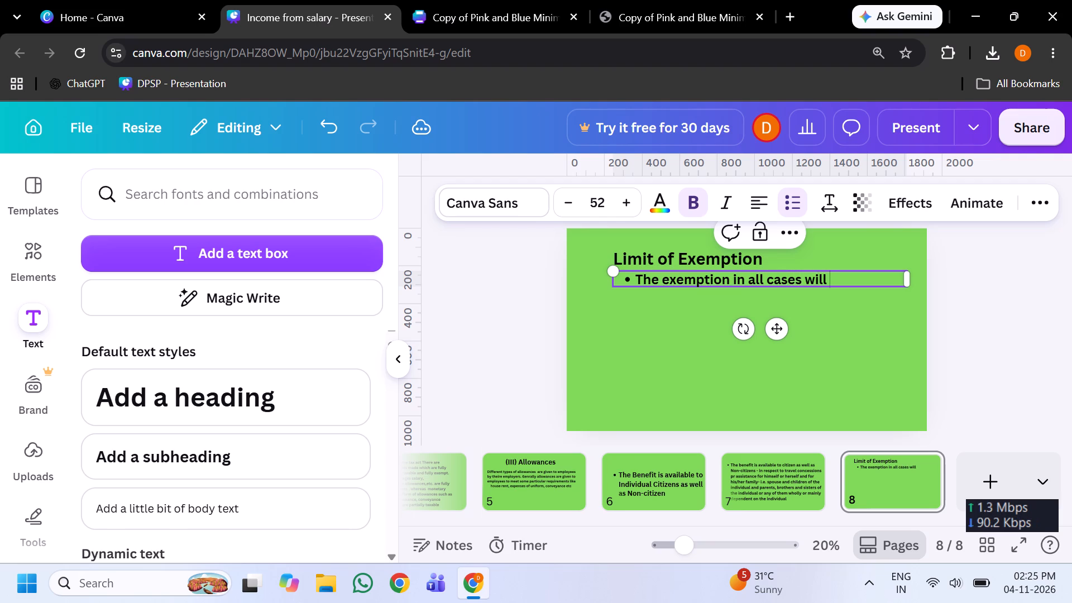
pyautogui.write('be')
pyautogui.press('space')
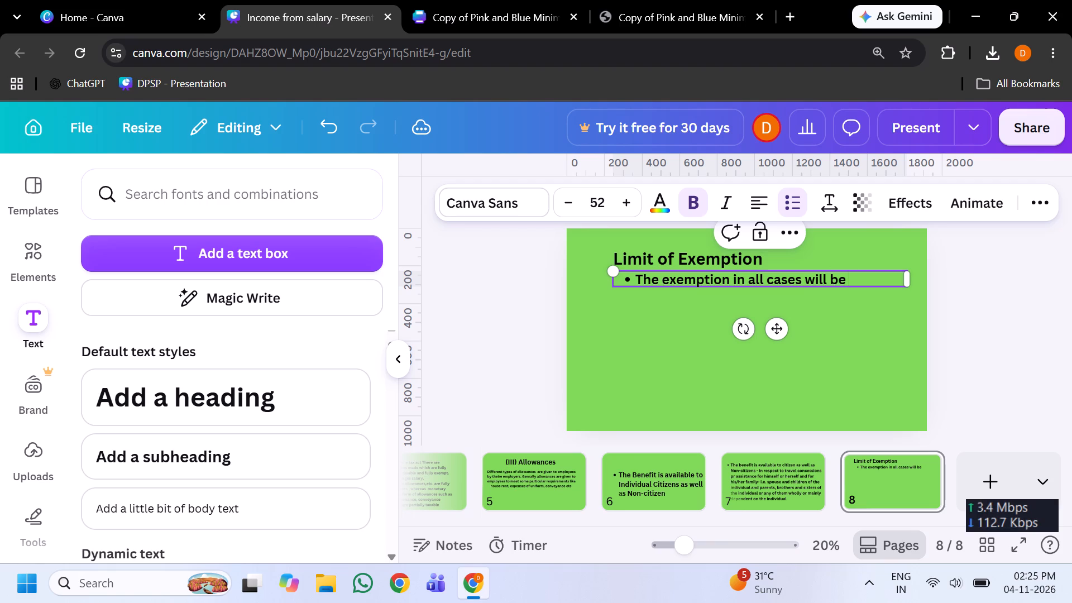
pyautogui.write('limited')
pyautogui.press('space')
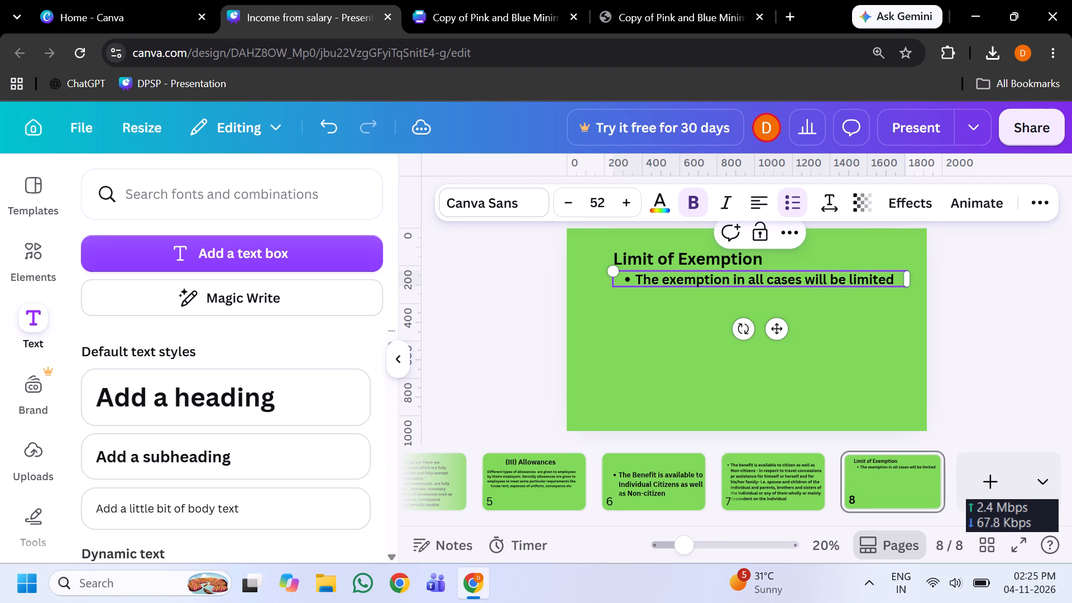
pyautogui.write('to the')
pyautogui.press('space')
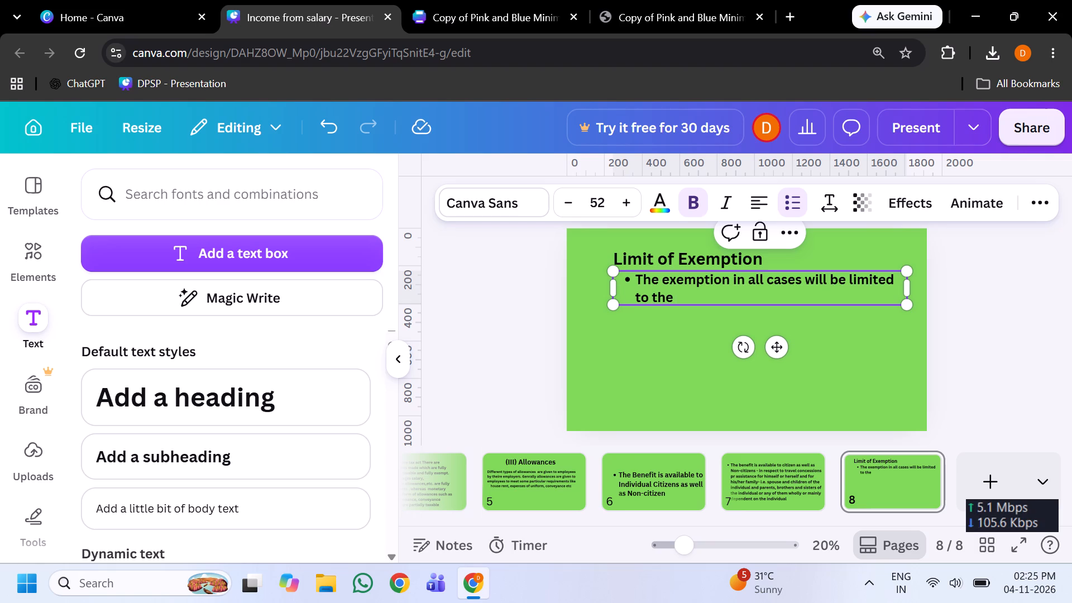
pyautogui.write('amount')
pyautogui.press('space')
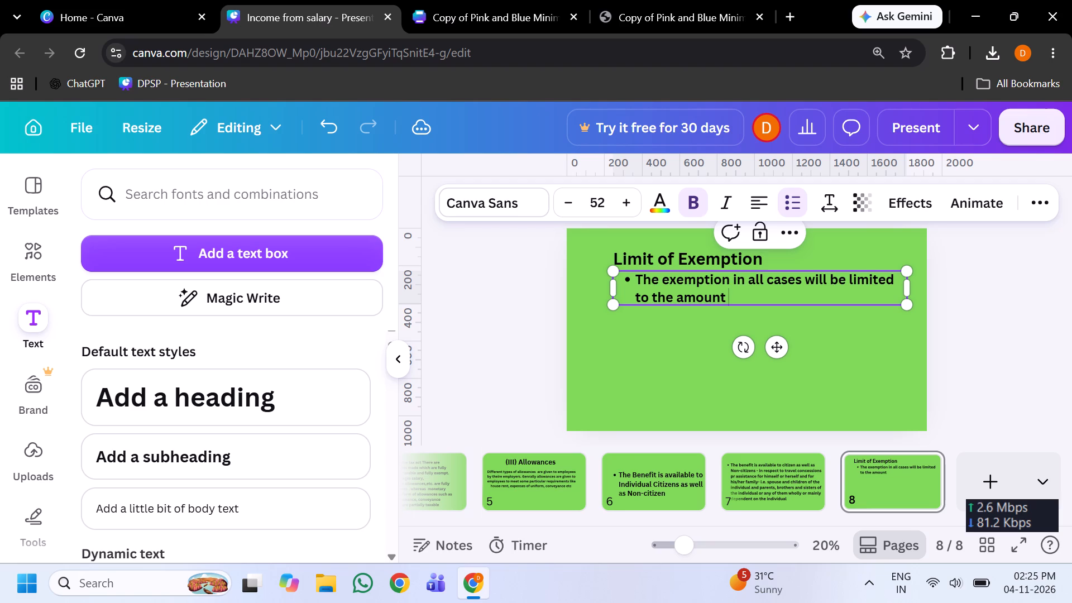
pyautogui.write('actually')
pyautogui.press('space')
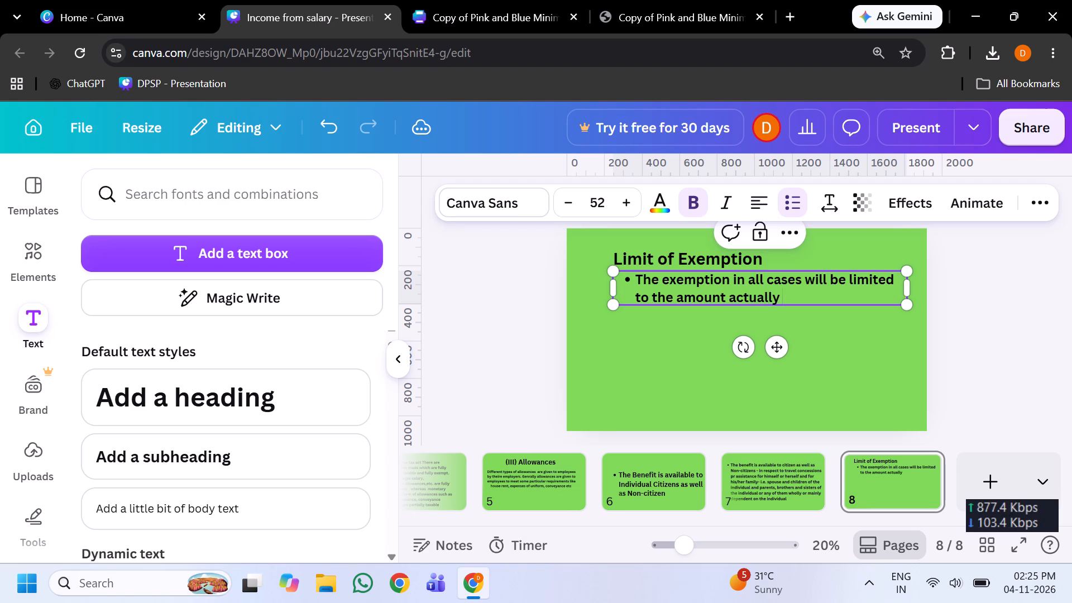
pyautogui.write('spent')
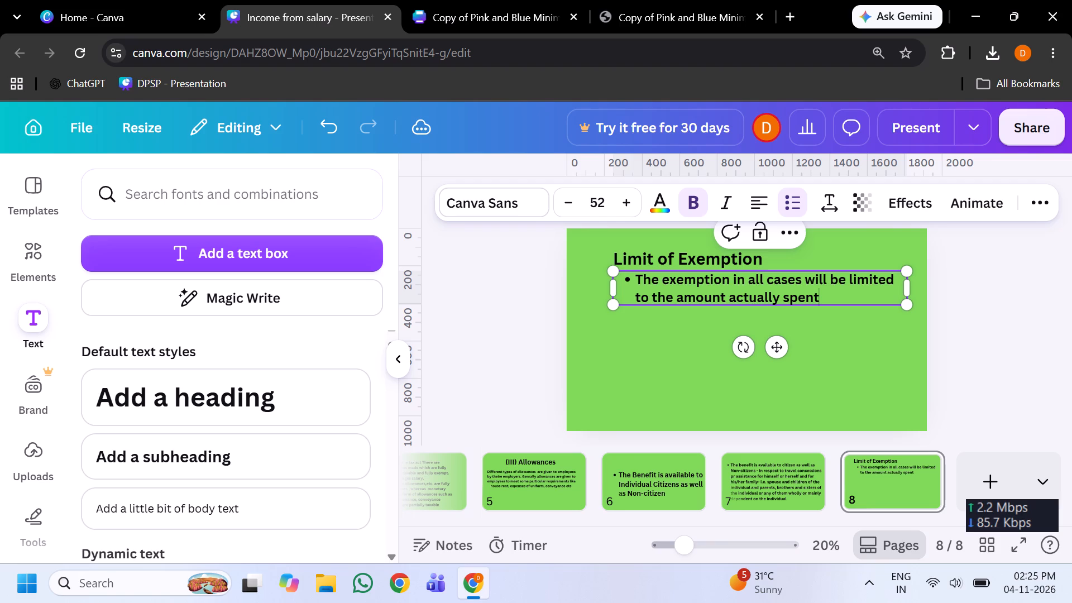
# Extend the page 8 bullet after "spent" with "subject to such conditions as".
pyautogui.press('space')
pyautogui.write('subject')
pyautogui.press('space')
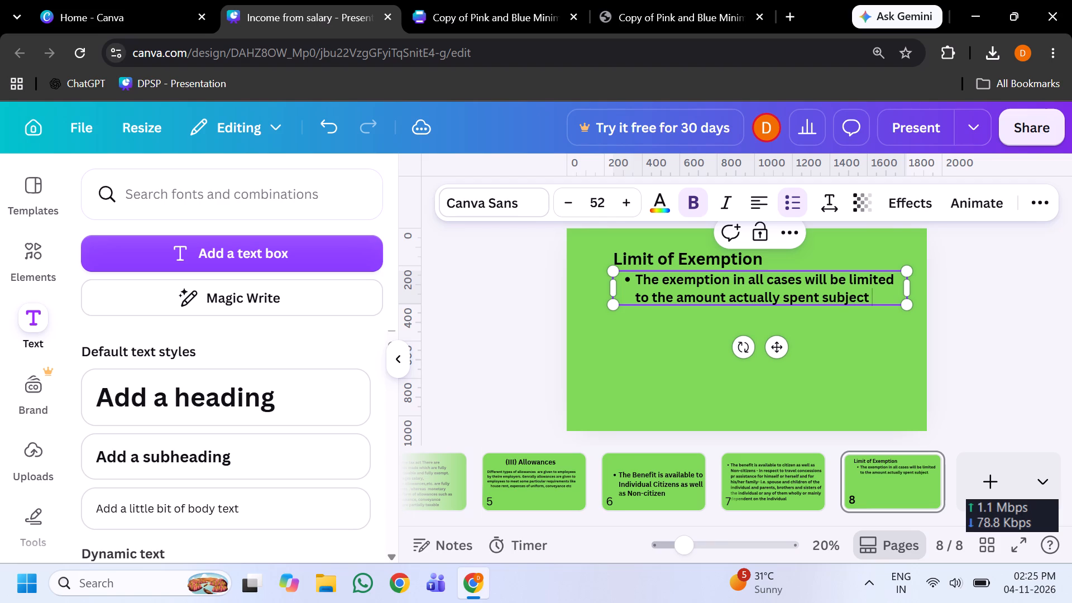
pyautogui.write('to such')
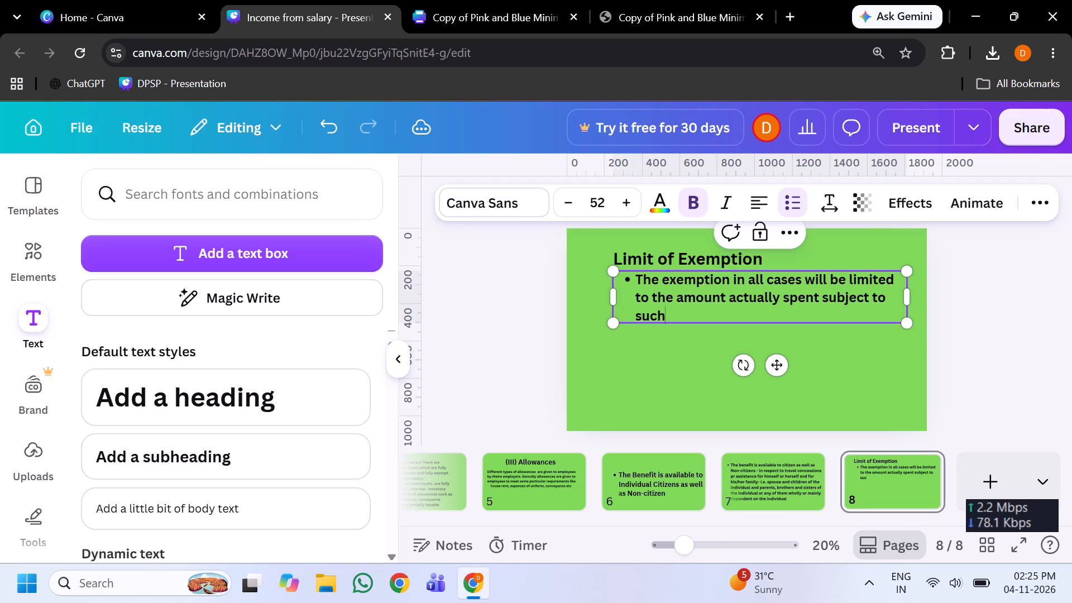
pyautogui.press('space')
pyautogui.write('cp')
pyautogui.press('BackSpace')
pyautogui.write('onn')
pyautogui.press('BackSpace')
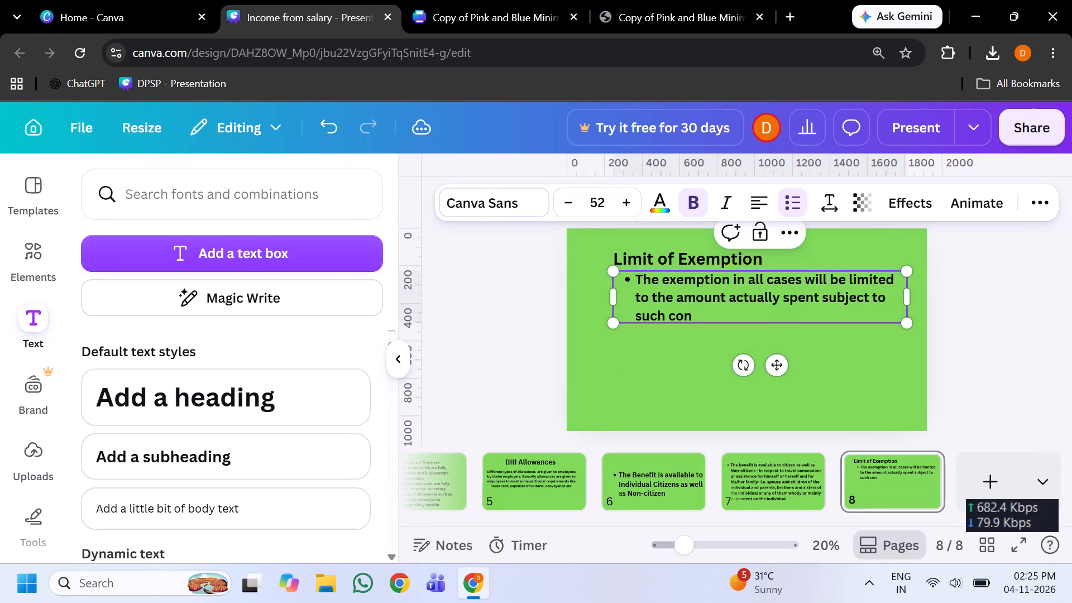
pyautogui.write('dition')
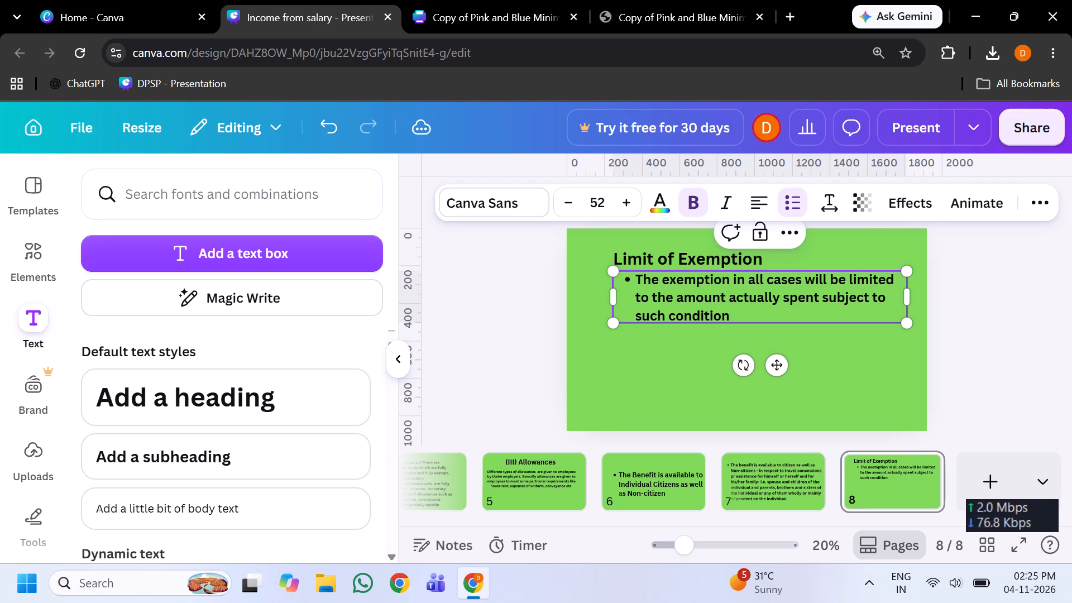
pyautogui.write('s as')
pyautogui.press('space')
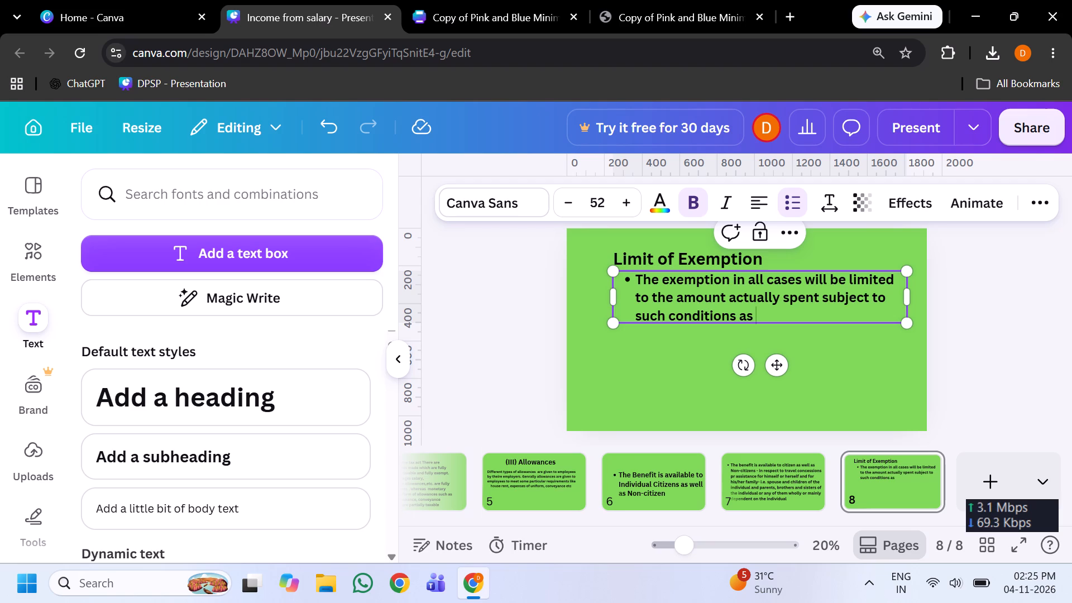
# Add "specified in Rule 2B regarding" to the end of the page 8 bullet.
pyautogui.press('s')
pyautogui.write('pe')
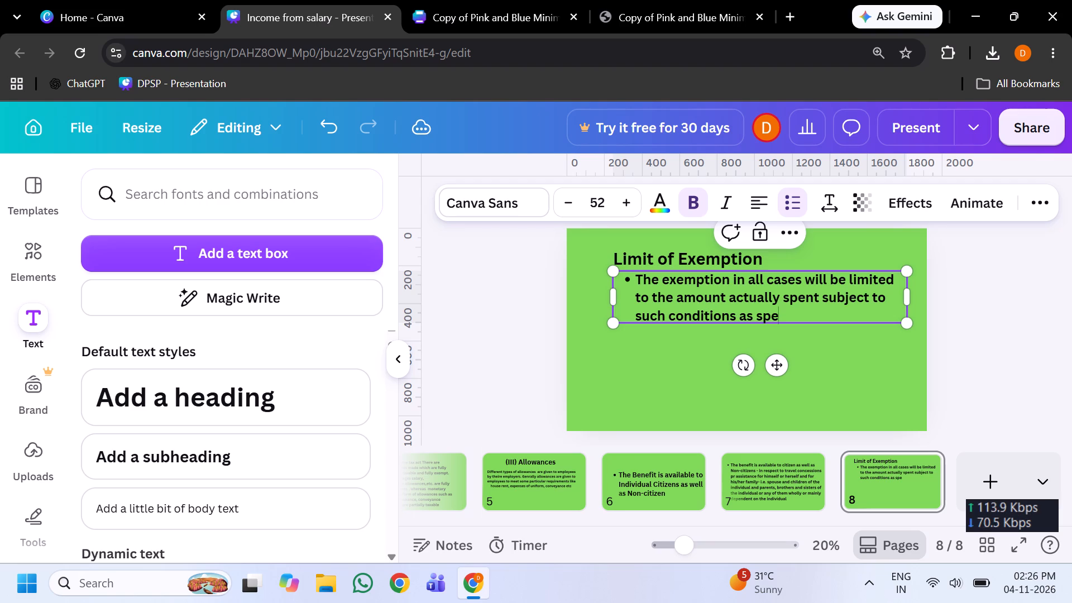
pyautogui.write('ci')
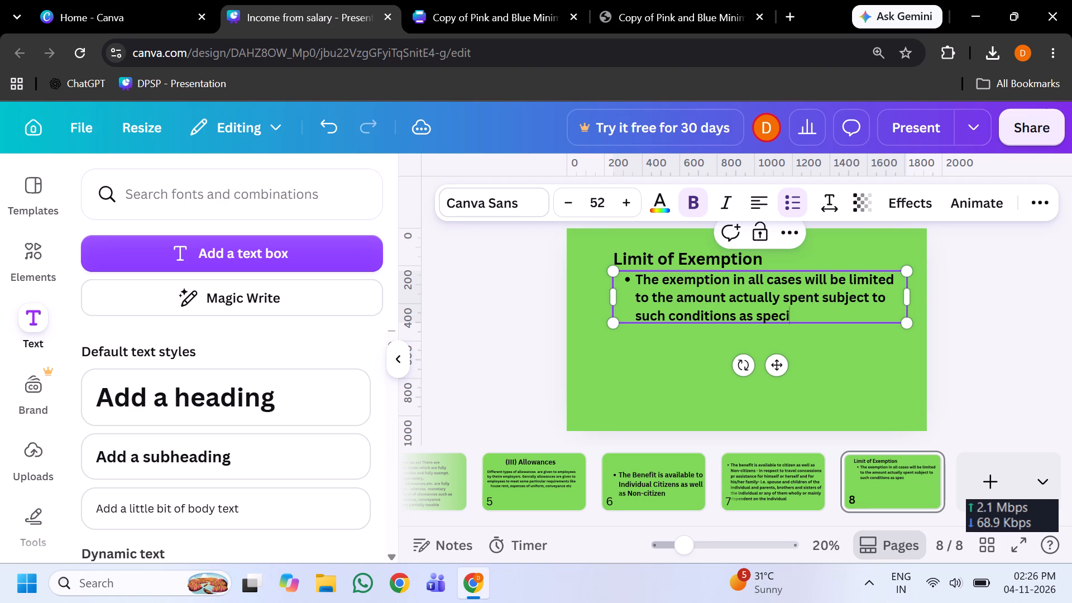
pyautogui.write('fied')
pyautogui.press('space')
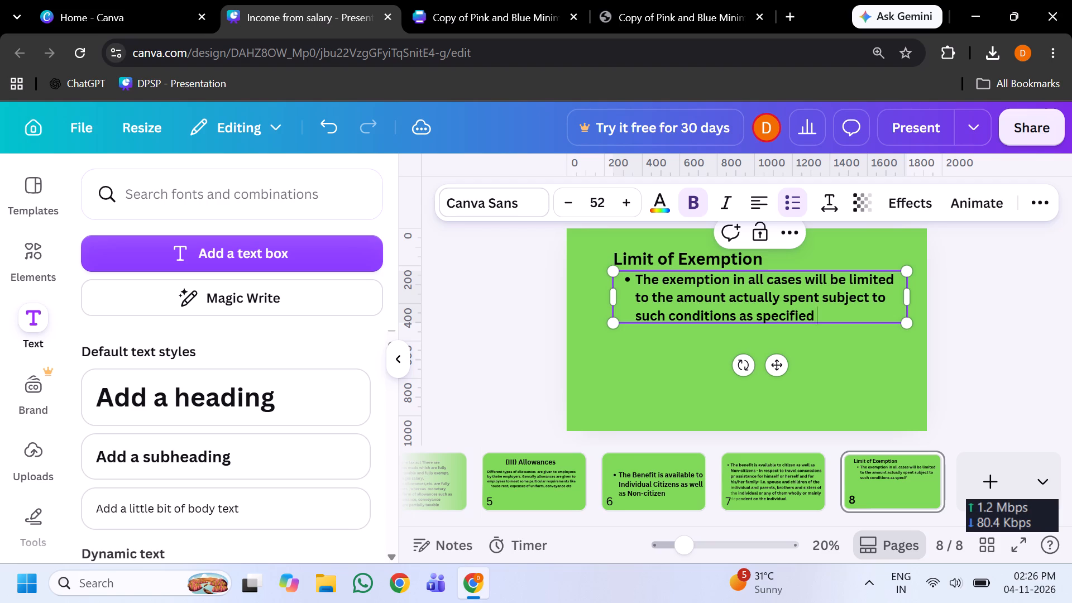
pyautogui.write('in')
pyautogui.press('space')
pyautogui.hotkey('shift', 'r')
pyautogui.write('ule')
pyautogui.press('space')
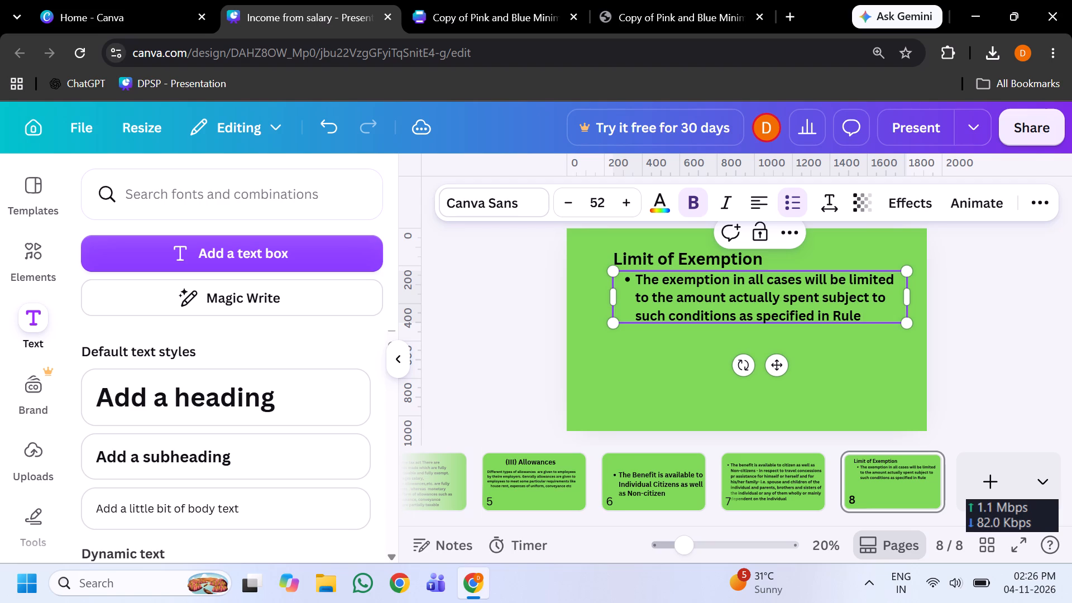
pyautogui.press('2')
pyautogui.write('B regarding')
pyautogui.press('space')
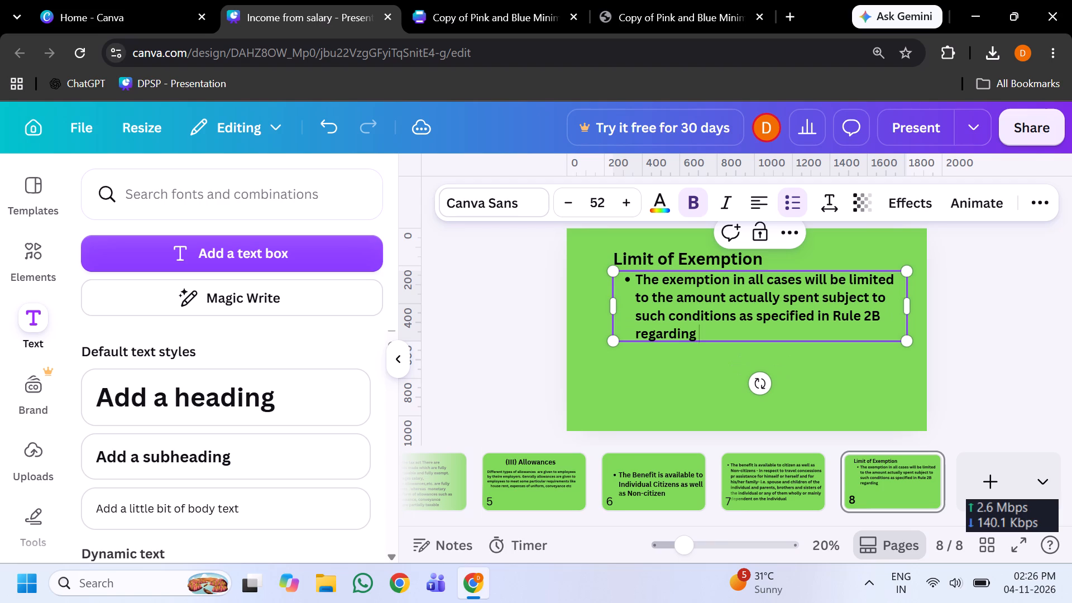
# Continue the page 8 bullet after "regarding" with "the ceiling on the number of journrys".
pyautogui.write('the')
pyautogui.press('space')
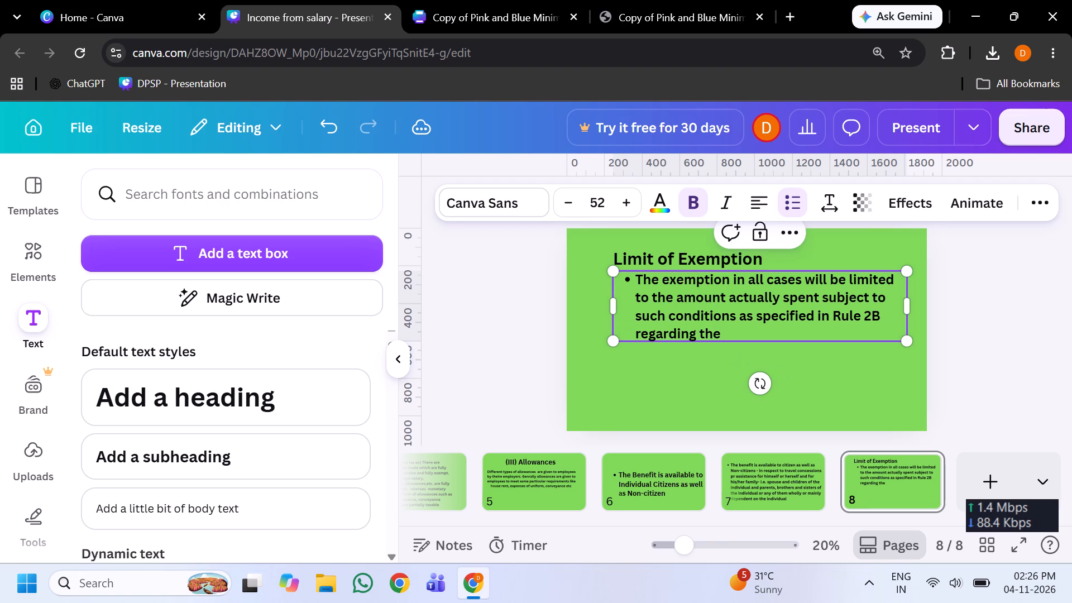
pyautogui.write('ce')
pyautogui.write('iling')
pyautogui.press('space')
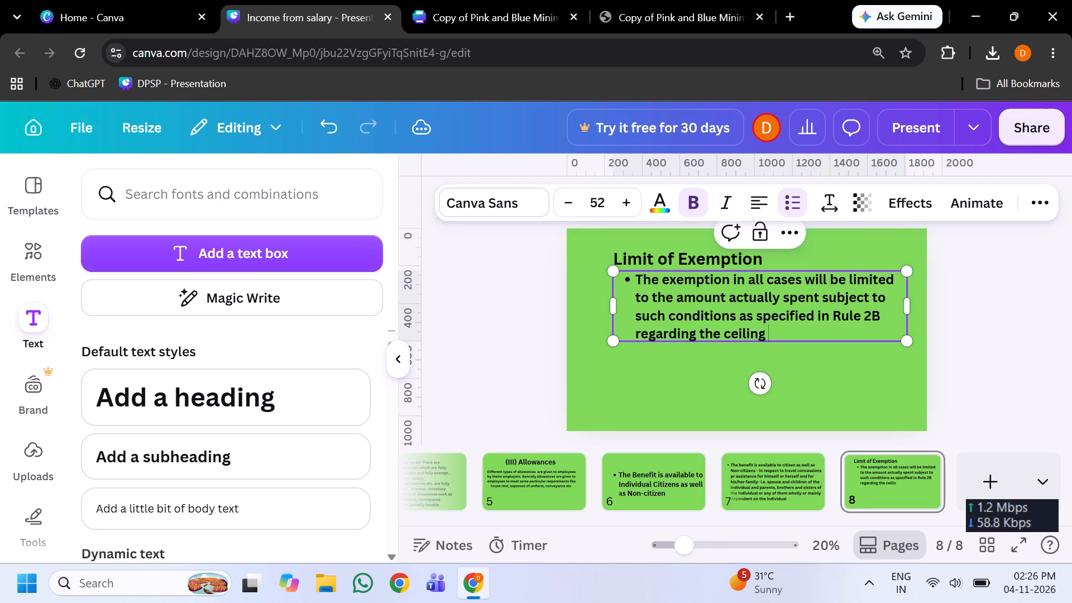
pyautogui.write('on')
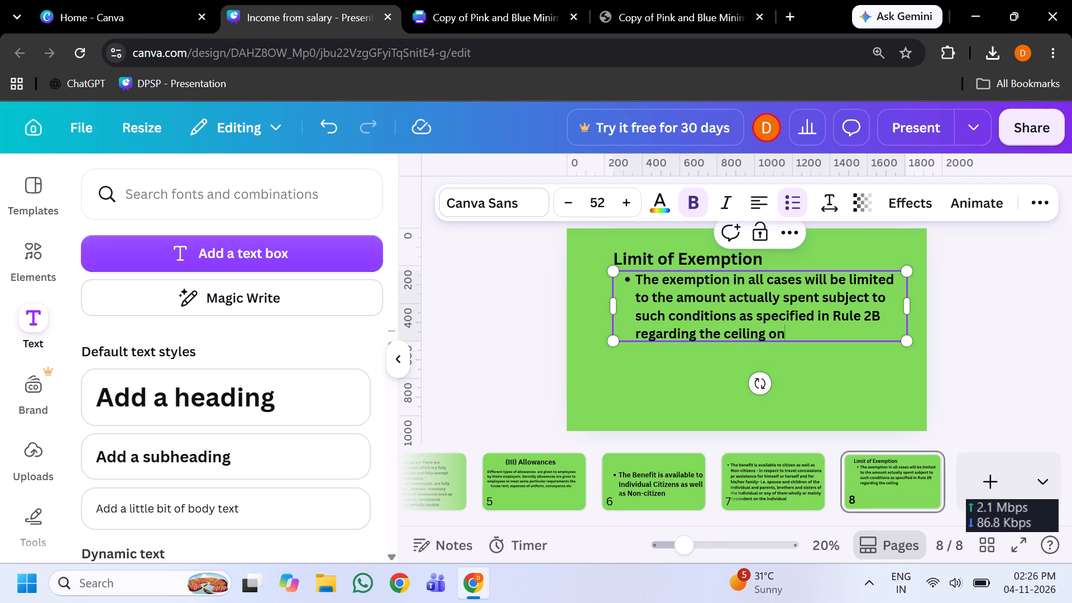
pyautogui.press('space')
pyautogui.write('the')
pyautogui.press('space')
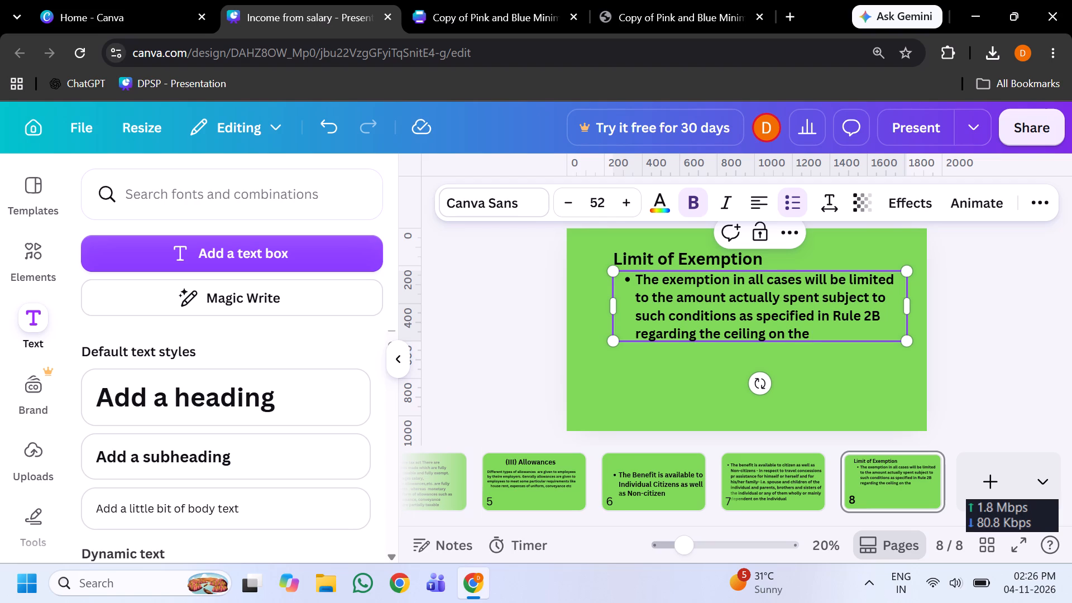
pyautogui.write('num')
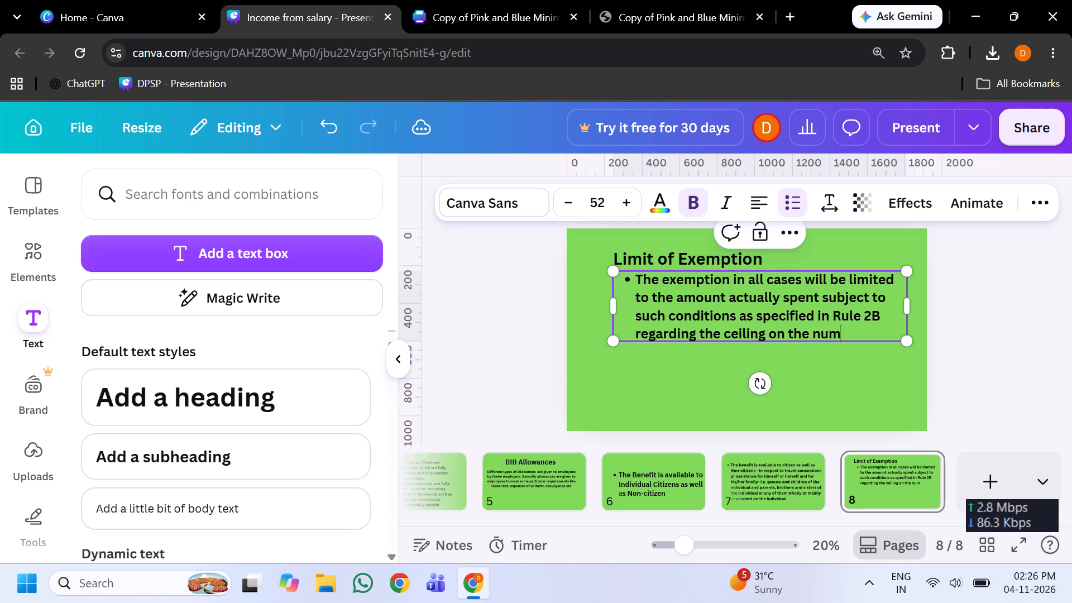
pyautogui.write('ber')
pyautogui.press('space')
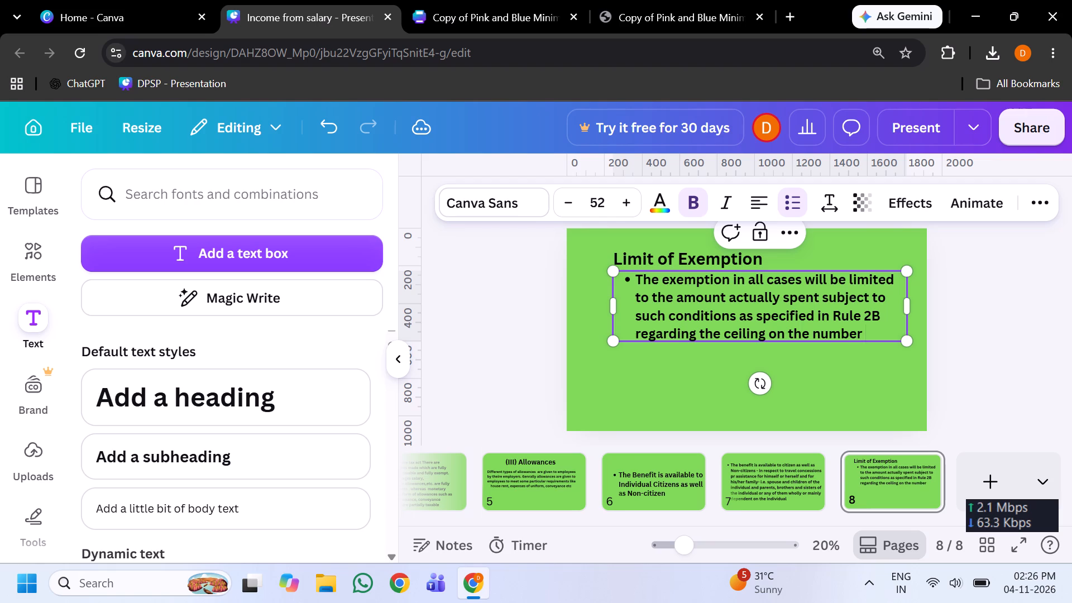
pyautogui.write('of')
pyautogui.press('space')
pyautogui.press('j')
pyautogui.press('o')
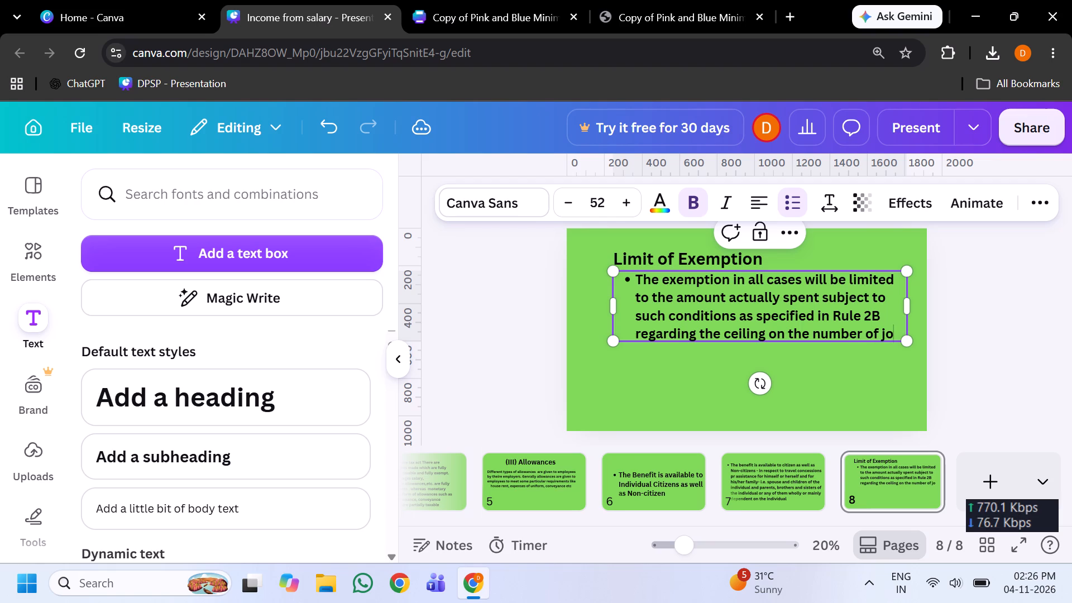
pyautogui.write('urnrys')
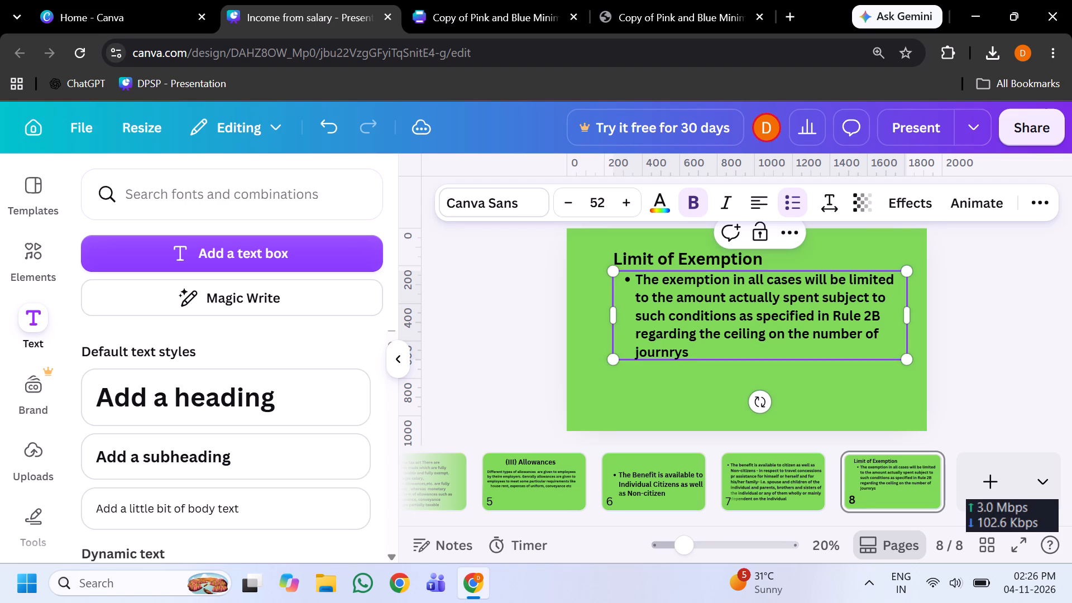
# Finish the page 8 bullet sentence with "for the place of destination .".
pyautogui.press('space')
pyautogui.write('for')
pyautogui.press('space')
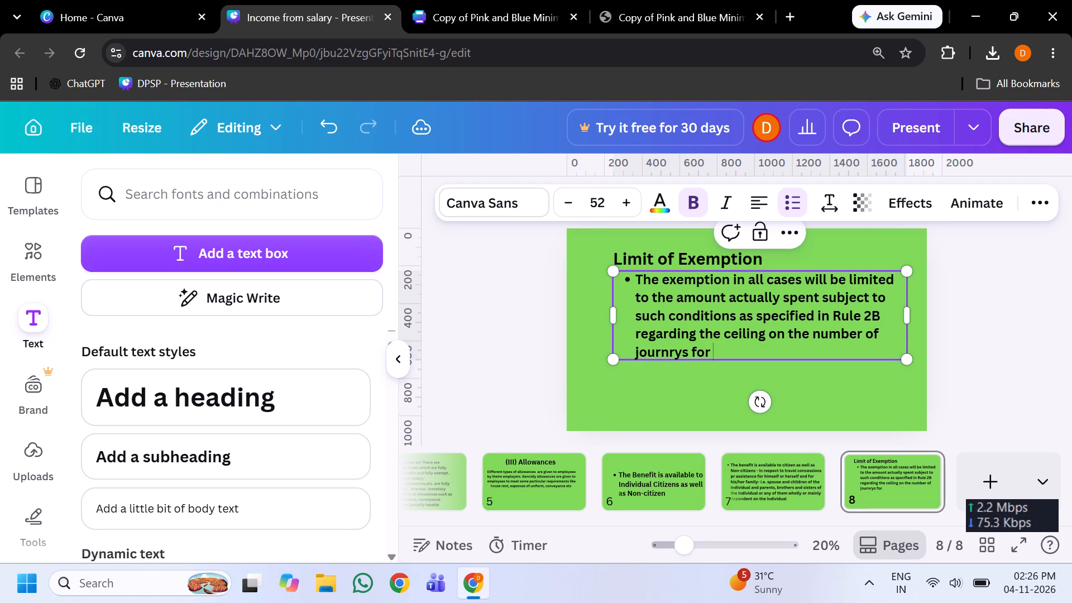
pyautogui.write('the place')
pyautogui.press('space')
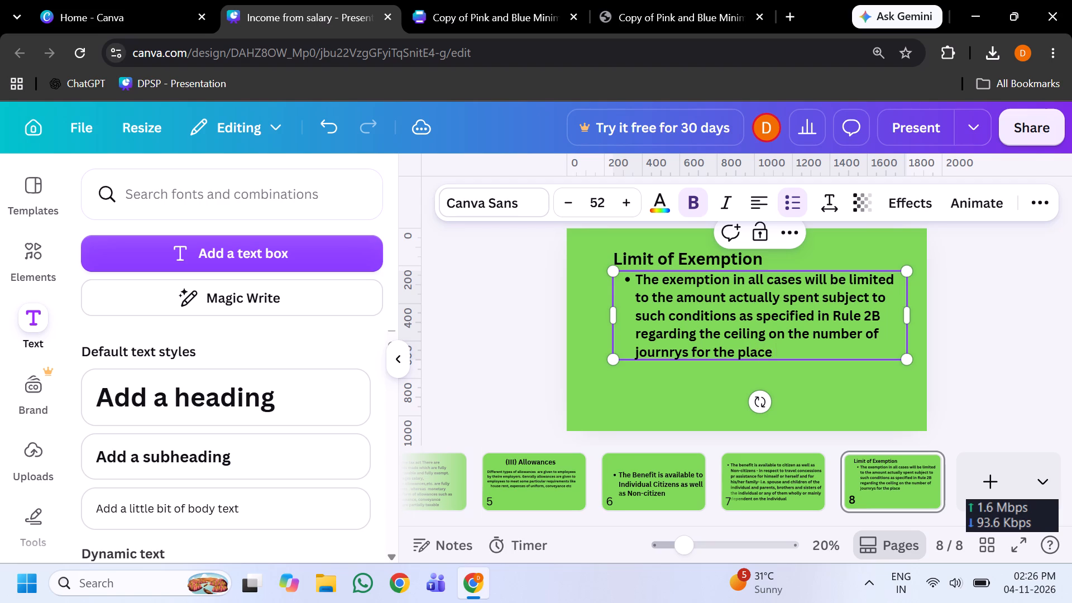
pyautogui.write('og')
pyautogui.press('BackSpace')
pyautogui.write('f')
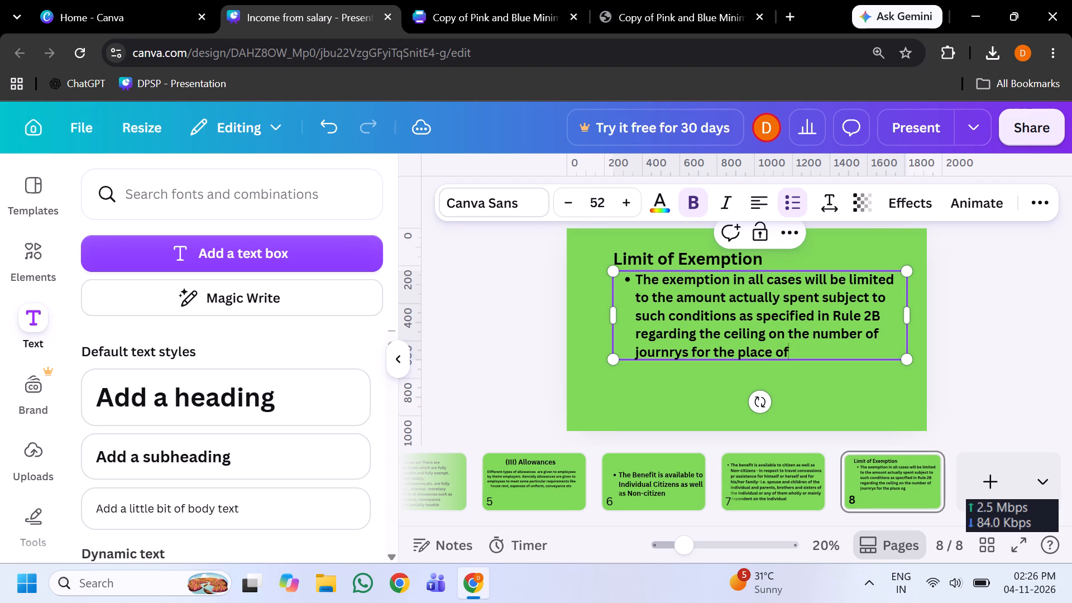
pyautogui.press('space')
pyautogui.write('des')
pyautogui.write('tination')
pyautogui.press('space')
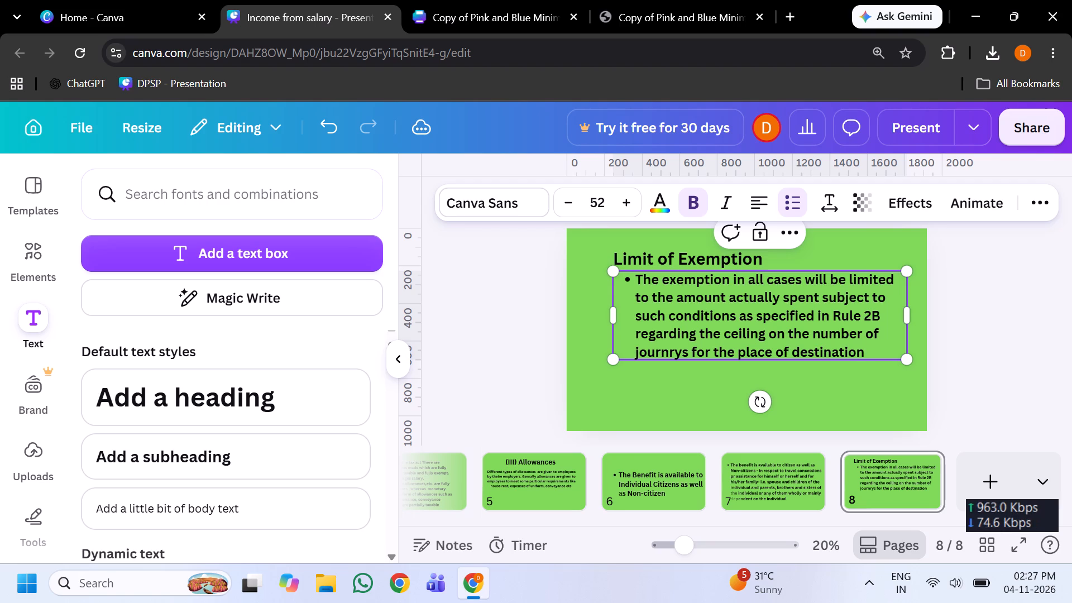
pyautogui.press('.')
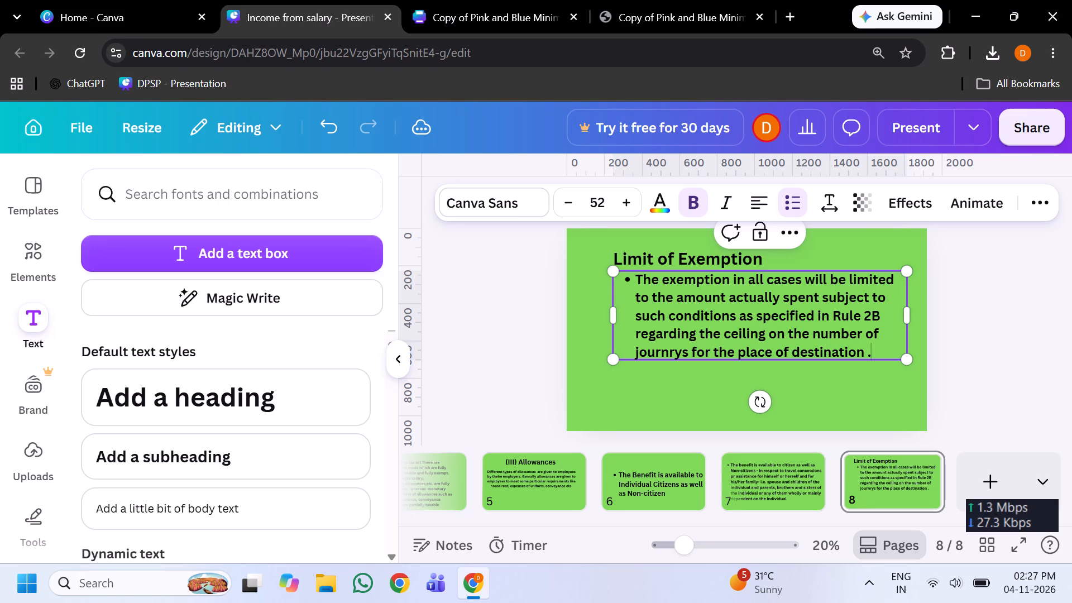
# Move the page 8 bullet text box slightly down and left, leaving a gap beneath the "Limit of Exemption" heading.
pyautogui.click(984, 361)
pyautogui.moveTo(798, 326); pyautogui.dragTo(776, 346)
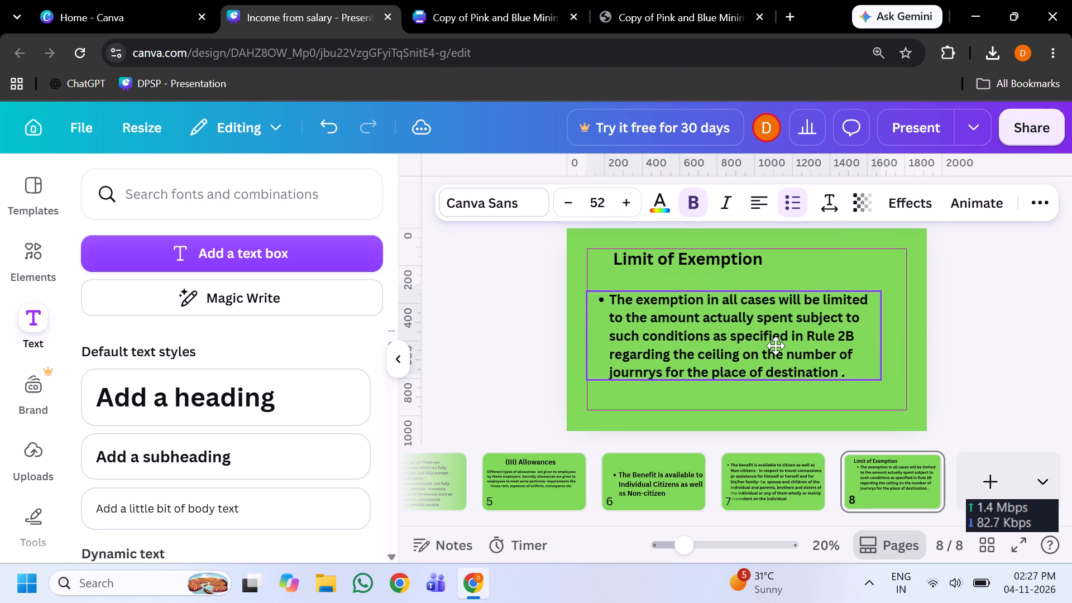
pyautogui.moveTo(776, 346); pyautogui.dragTo(774, 339)
# Add page 9 and place a subheading text box near its centre, formatted as a bulleted list.
pyautogui.click(979, 472)
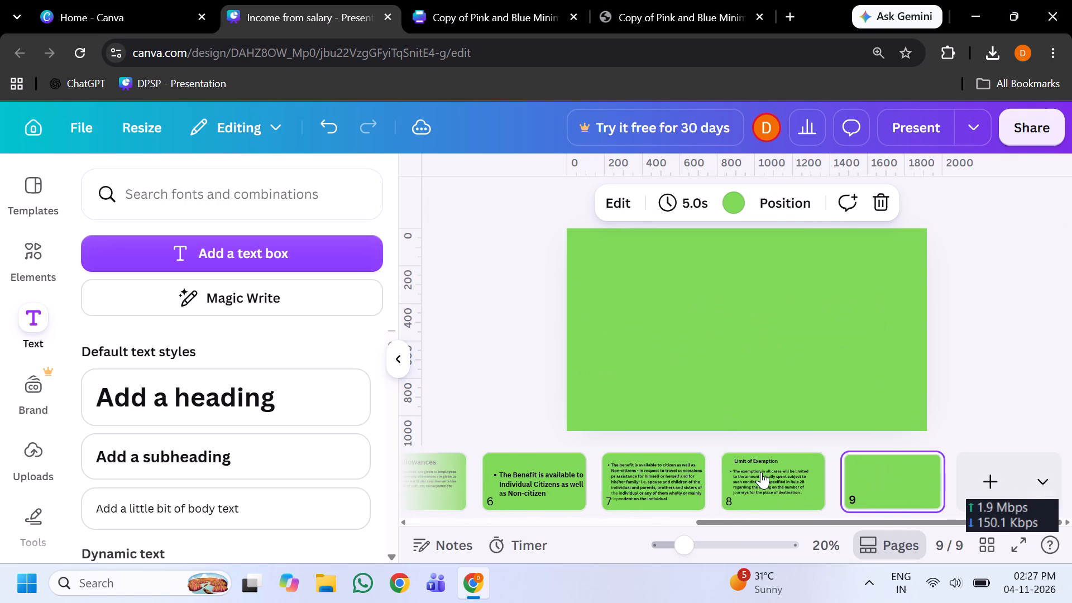
pyautogui.moveTo(286, 459); pyautogui.dragTo(566, 323)
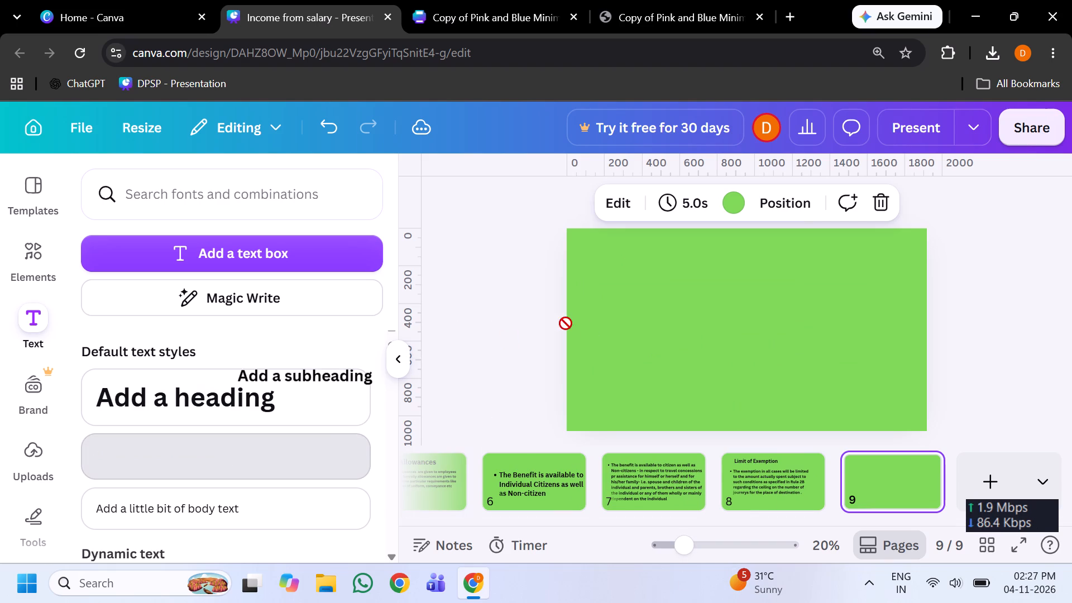
pyautogui.moveTo(566, 323); pyautogui.dragTo(840, 315)
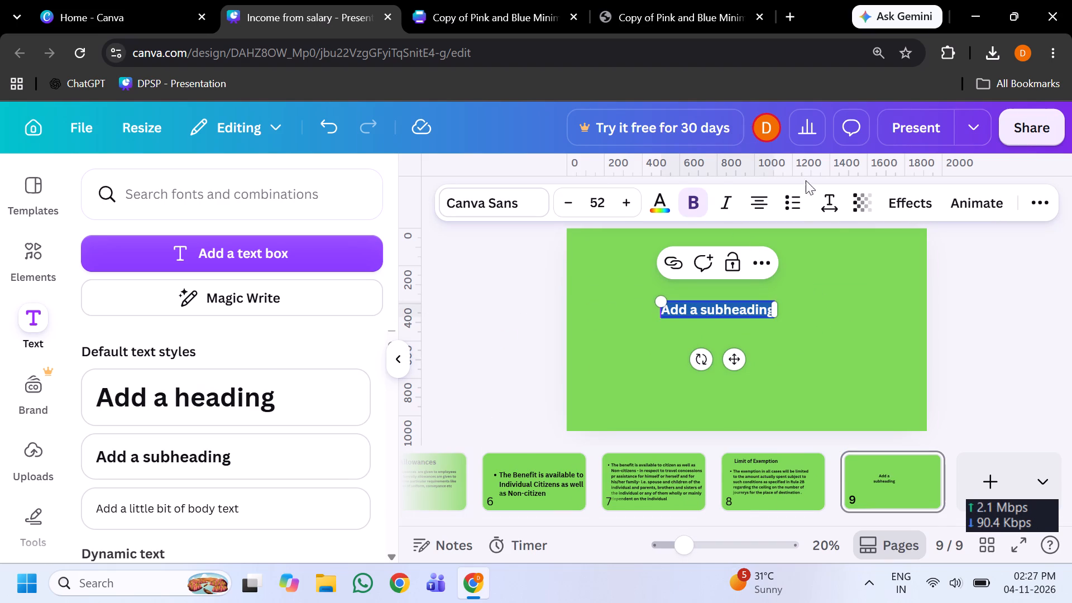
pyautogui.click(793, 208)
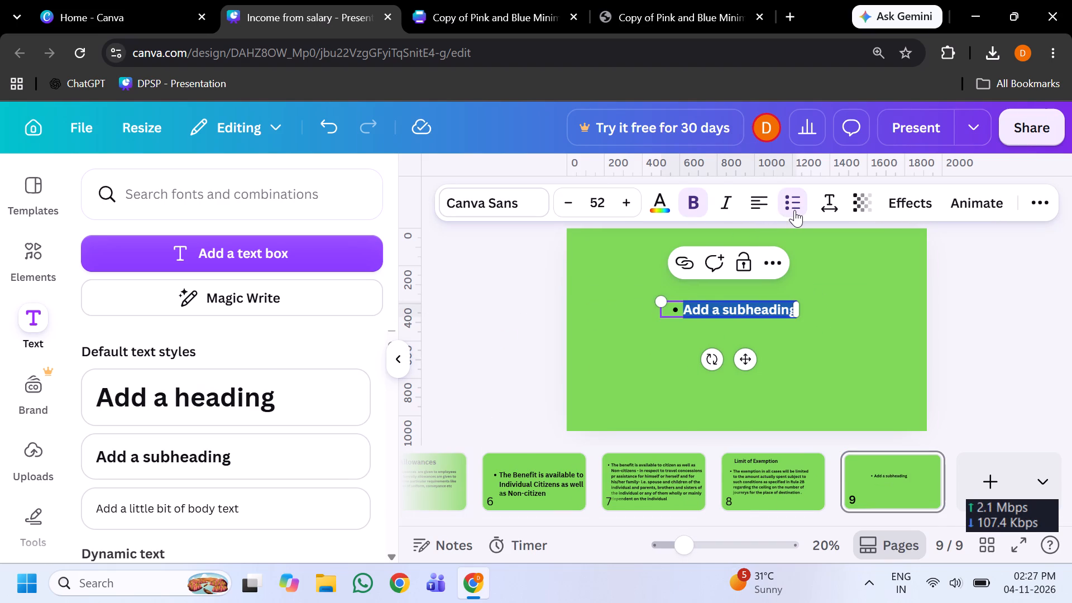
# Replace the placeholder text in the page 9 bullet with "Under Rule 2B exemption will be".
pyautogui.write('Under')
pyautogui.press('space')
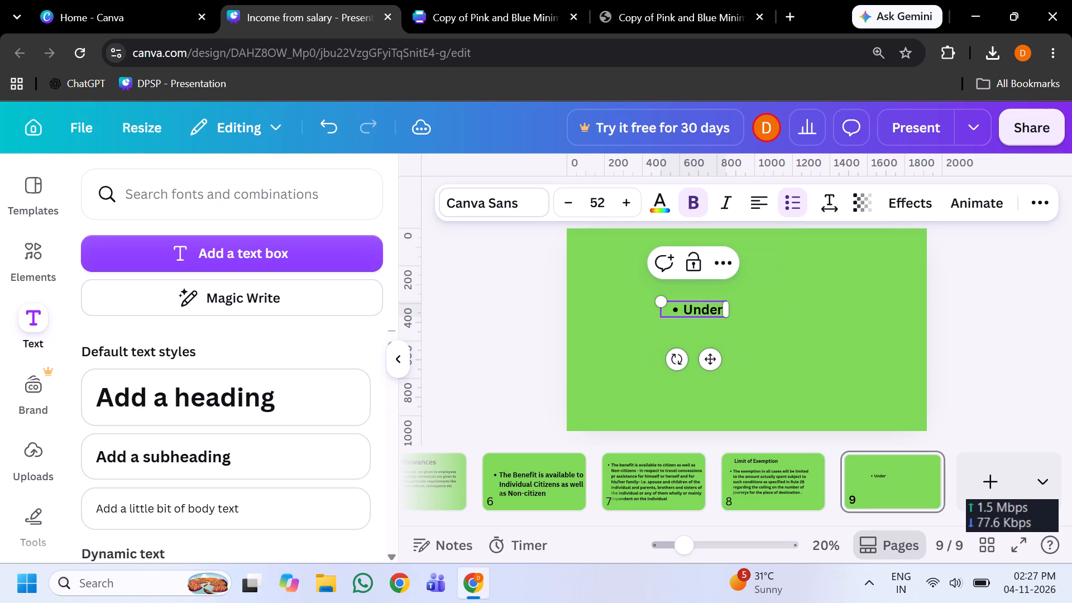
pyautogui.write('Rule')
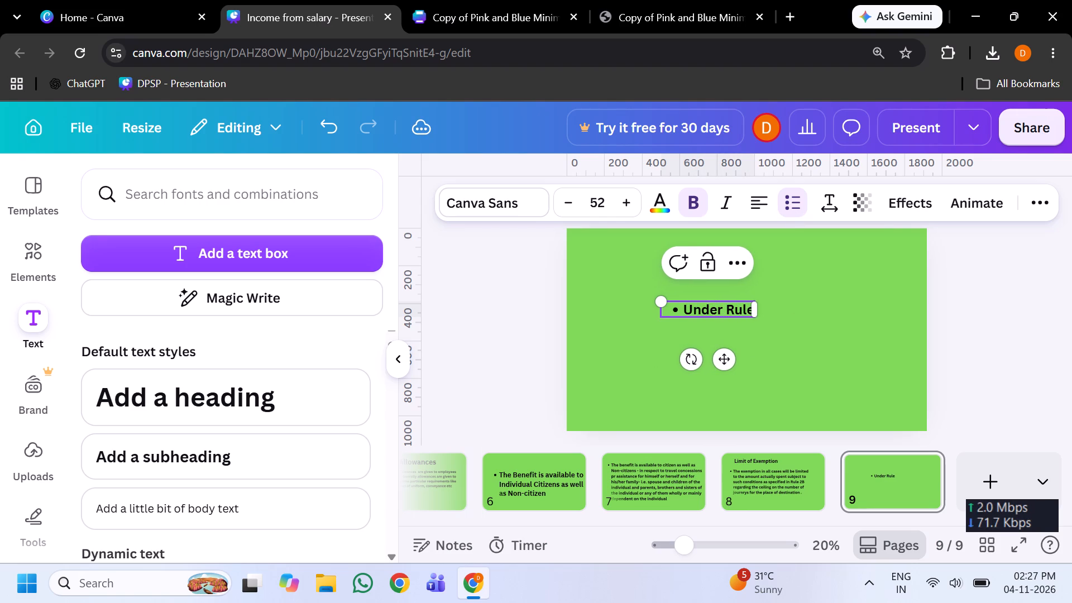
pyautogui.press('space')
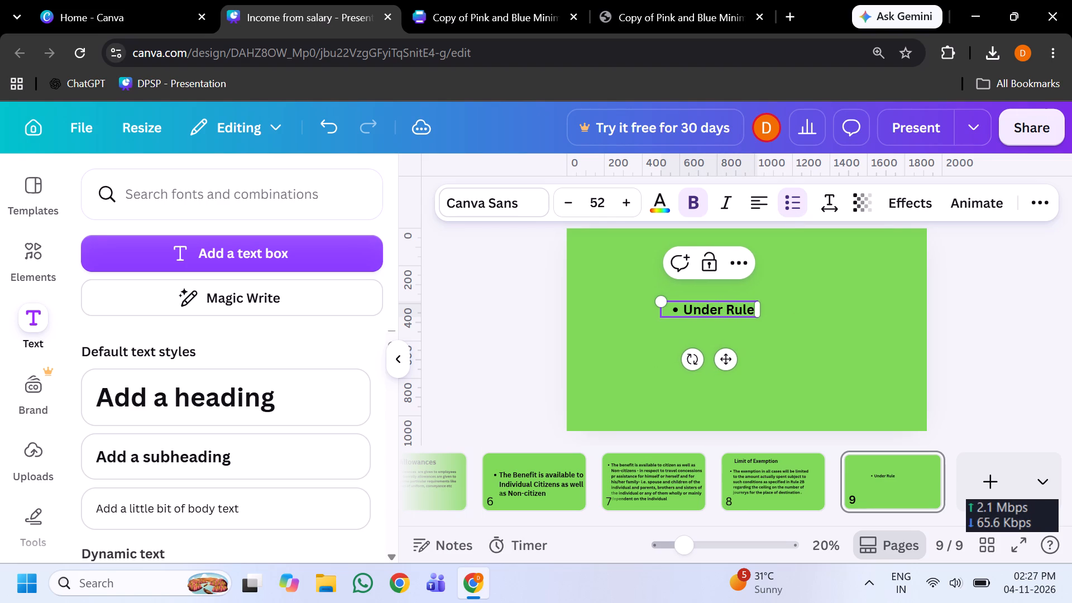
pyautogui.press('2')
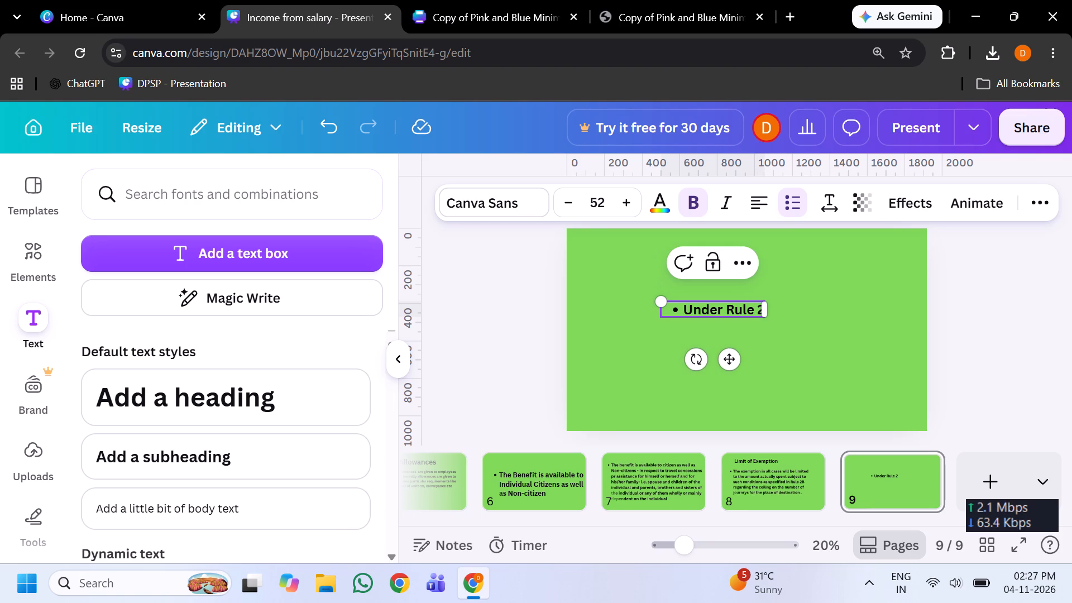
pyautogui.write('B')
pyautogui.press('space')
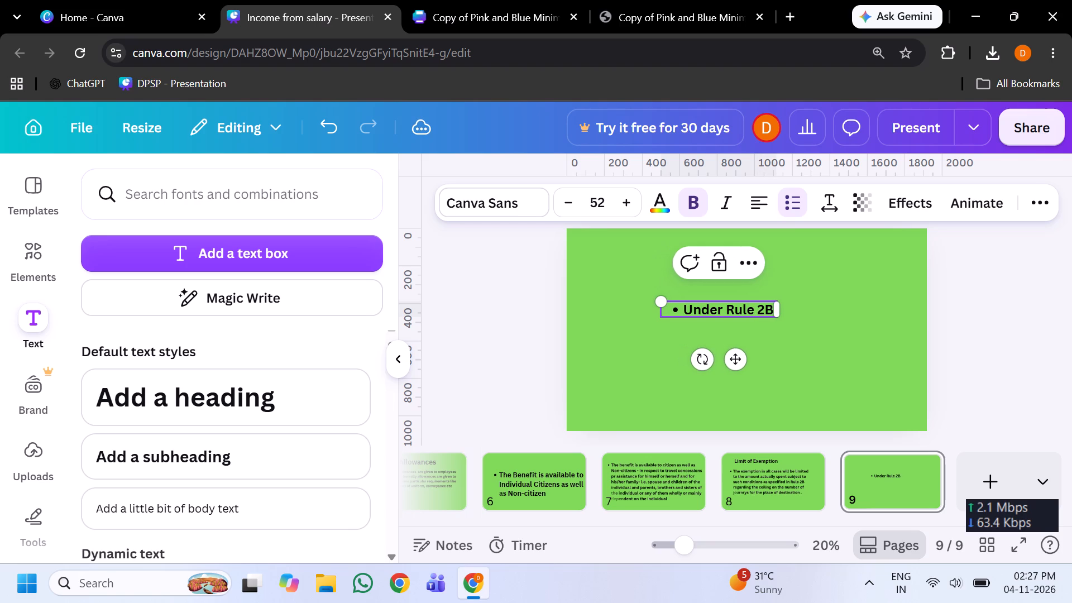
pyautogui.write('exemption')
pyautogui.press('space')
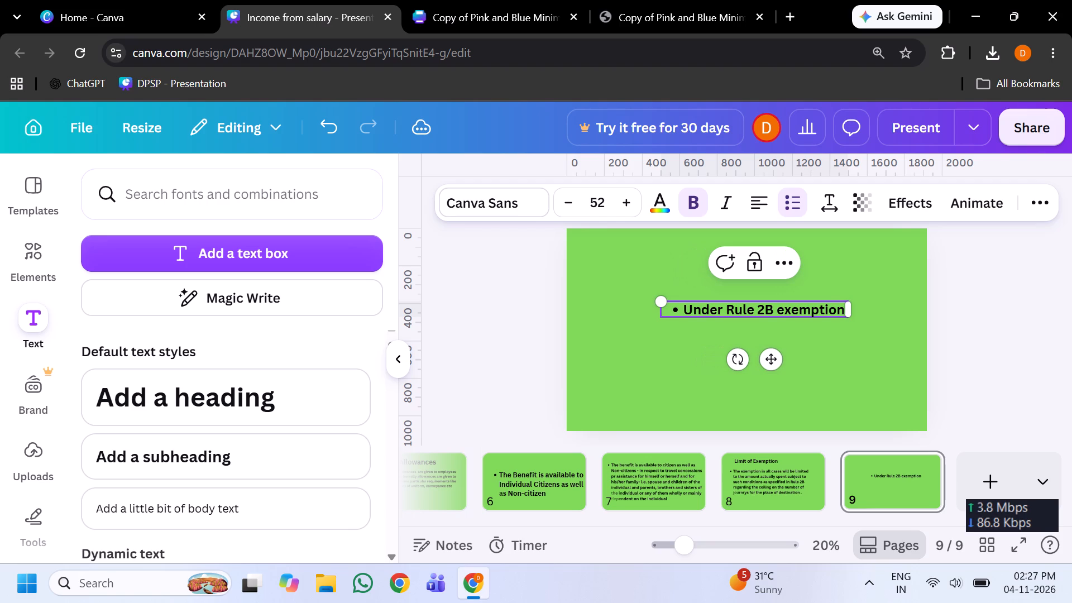
pyautogui.write('will be')
pyautogui.press('space')
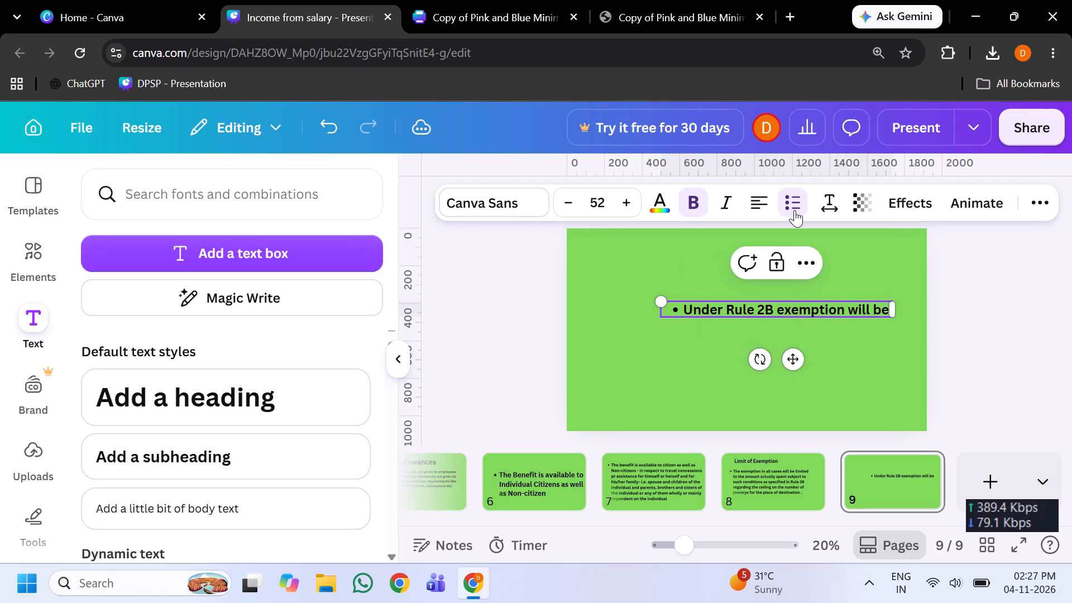
# Continue the page 9 bullet after "will be" with "available in respect of".
pyautogui.write('ava')
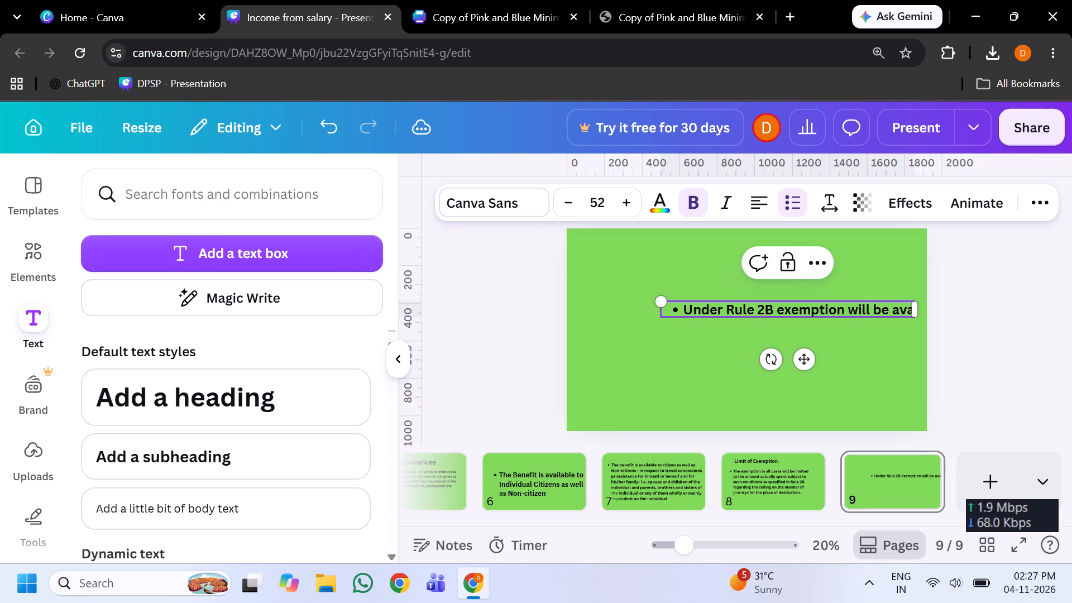
pyautogui.write('ilabe')
pyautogui.press('BackSpace')
pyautogui.write('le')
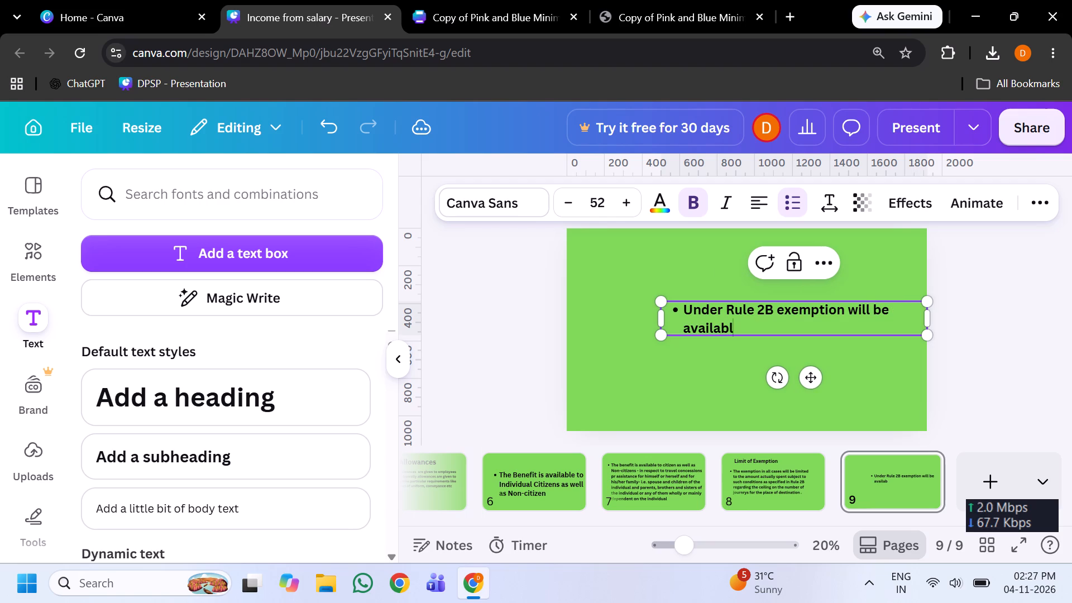
pyautogui.press('space')
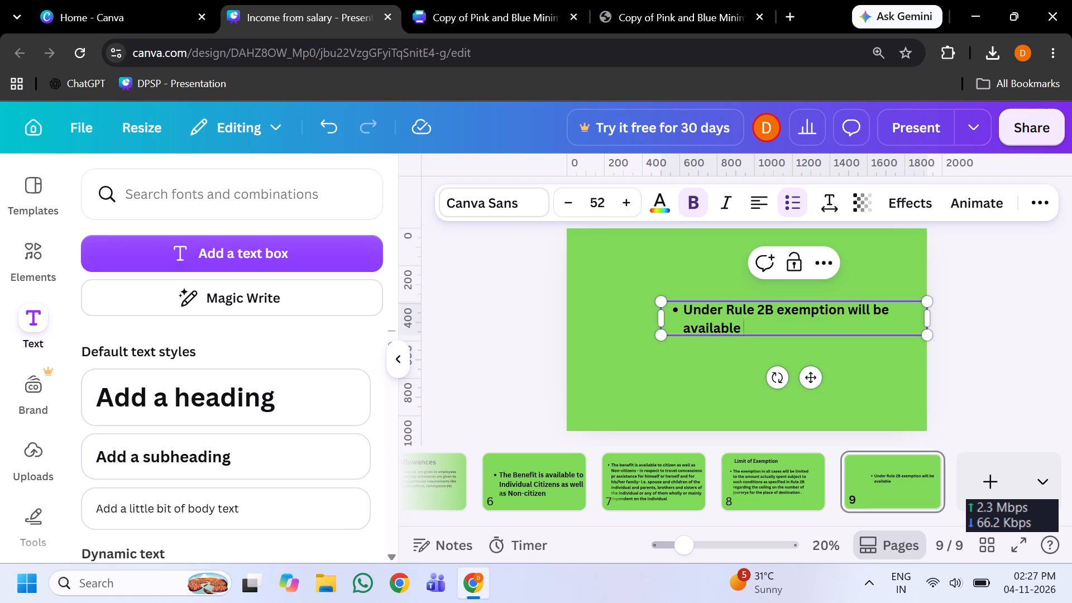
pyautogui.write('in respe')
pyautogui.write('ct')
pyautogui.press('space')
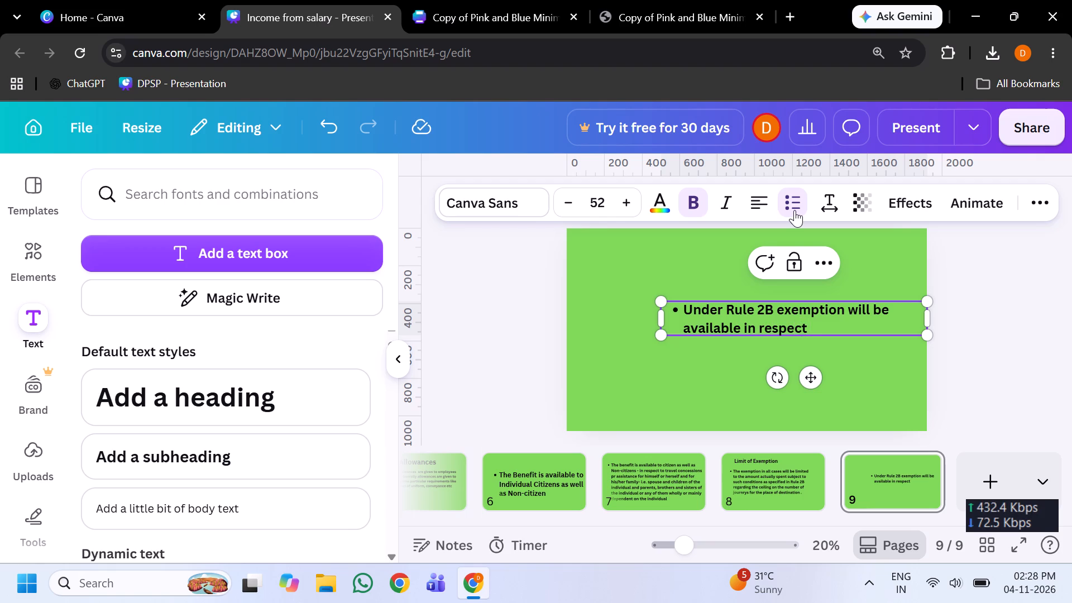
pyautogui.press('p')
pyautogui.press('BackSpace')
pyautogui.write('of')
pyautogui.press('space')
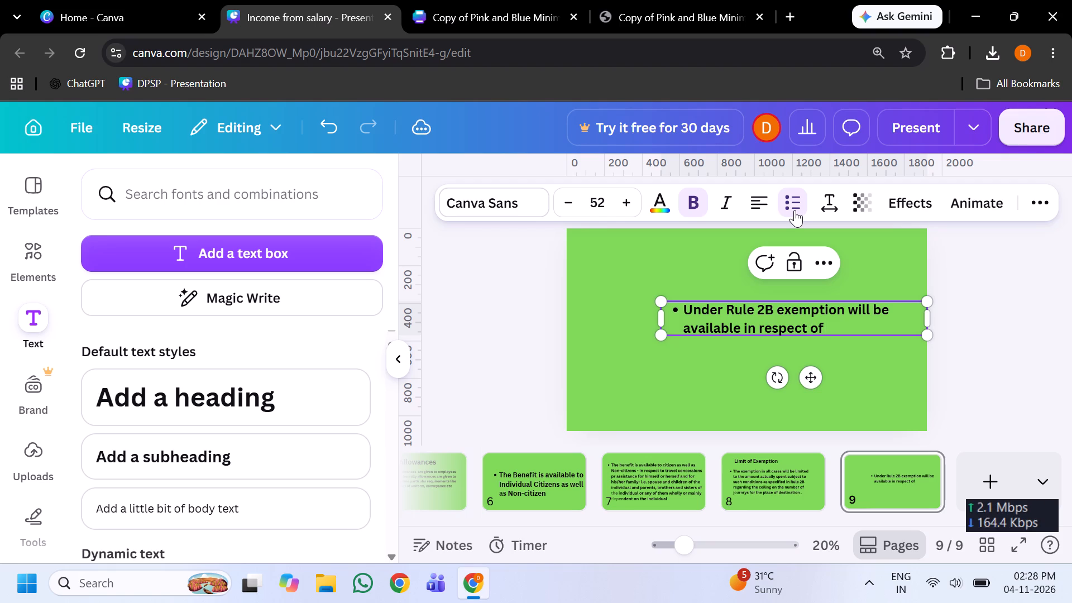
# Extend the page 9 bullet after "in respect of" with "2 journeys performed".
pyautogui.write('2')
pyautogui.press('space')
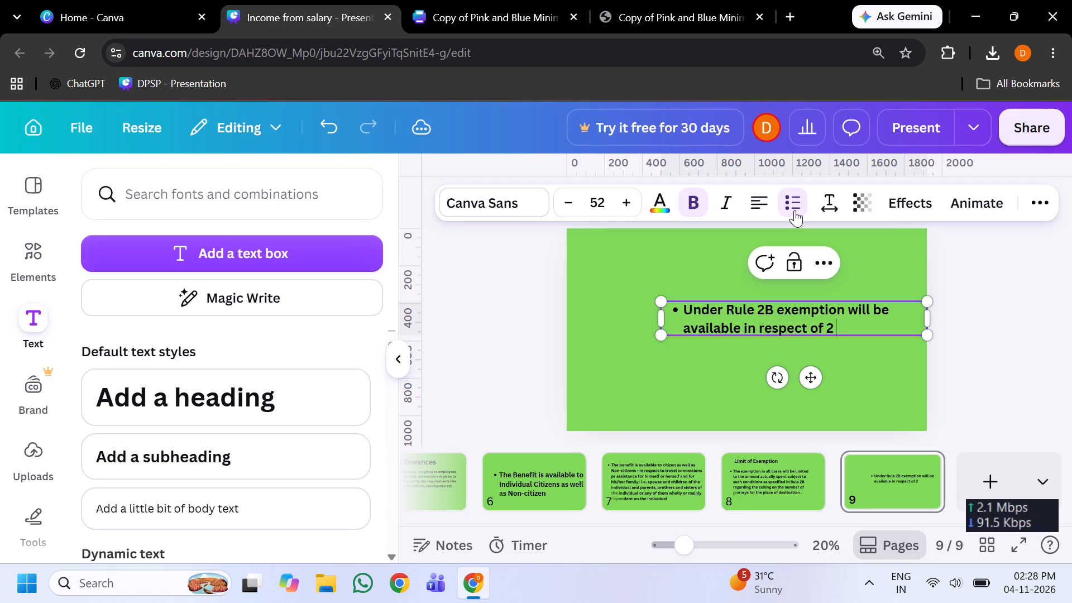
pyautogui.write('jor')
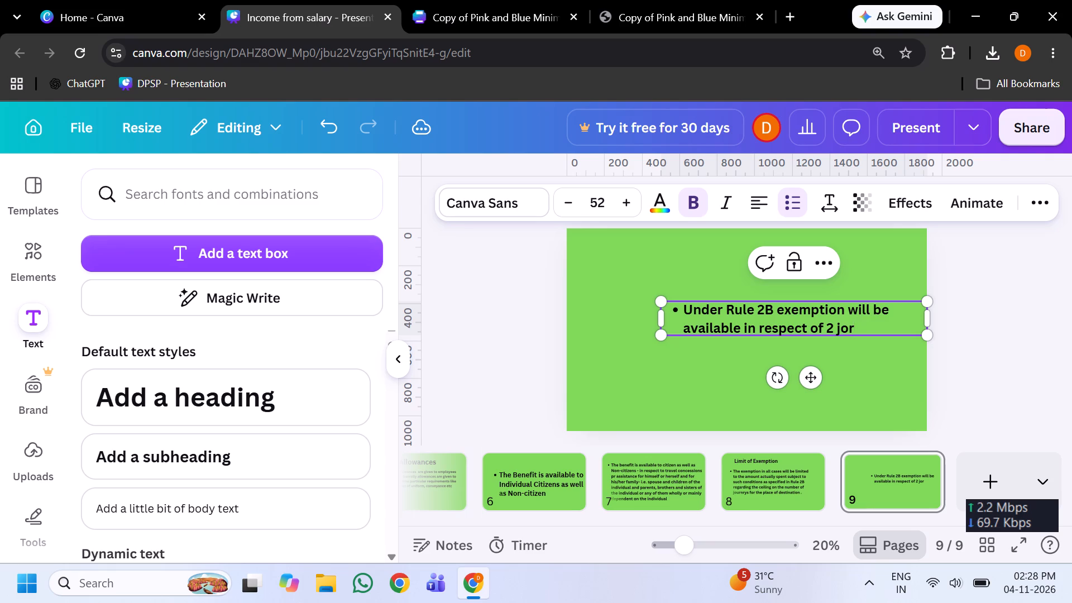
pyautogui.press('BackSpace')
pyautogui.write('urney')
pyautogui.press('space')
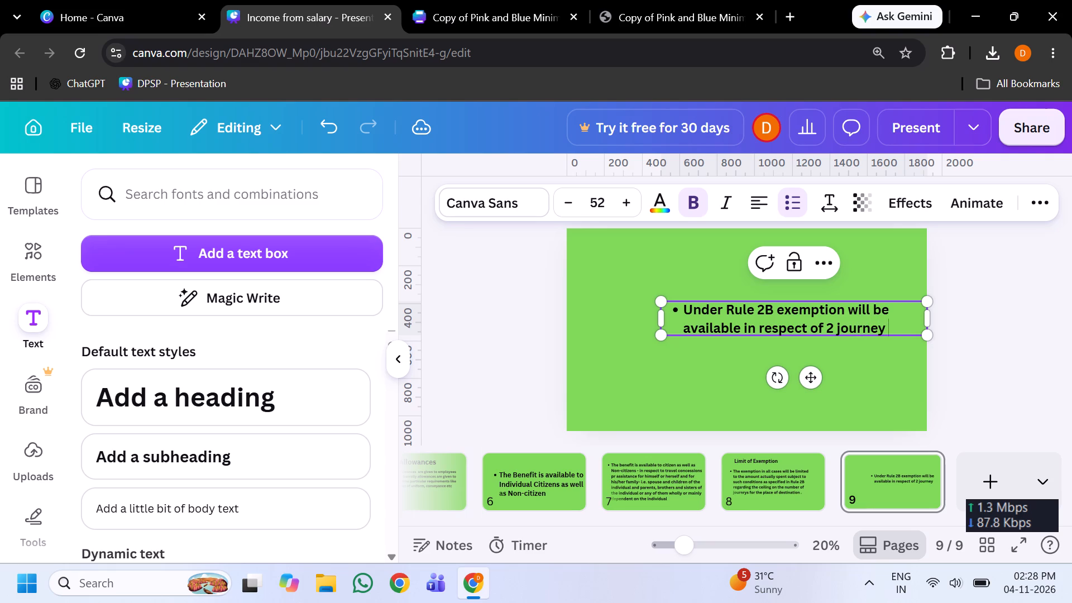
pyautogui.press('BackSpace')
pyautogui.write('s')
pyautogui.press('space')
pyautogui.write('per')
pyautogui.write('formed')
pyautogui.press('space')
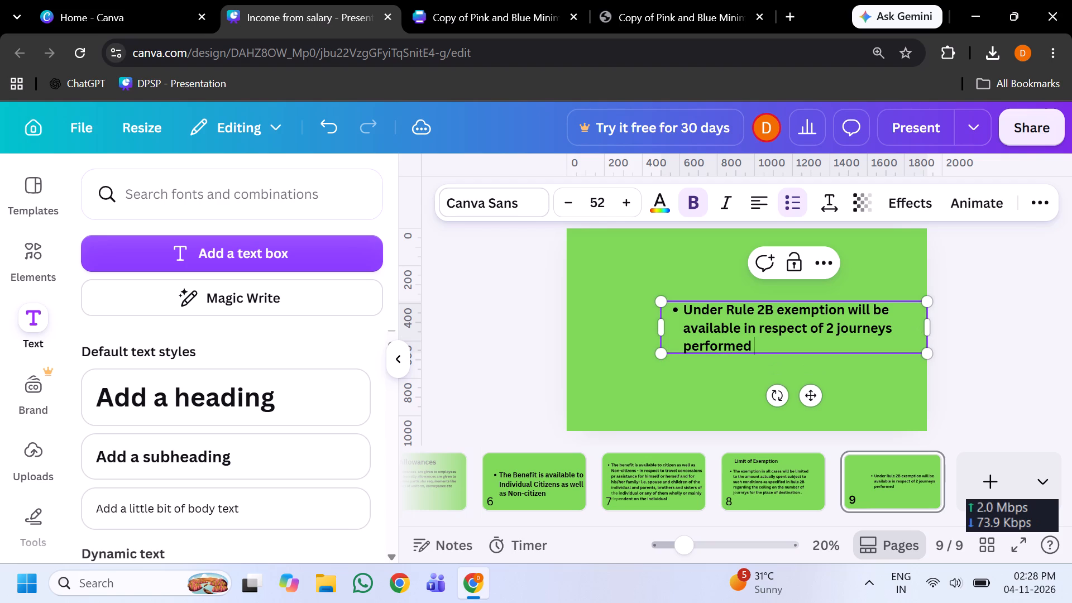
# Add "in a block of 4 calendar years" to the page 9 bullet after "performed".
pyautogui.write('in')
pyautogui.press('space')
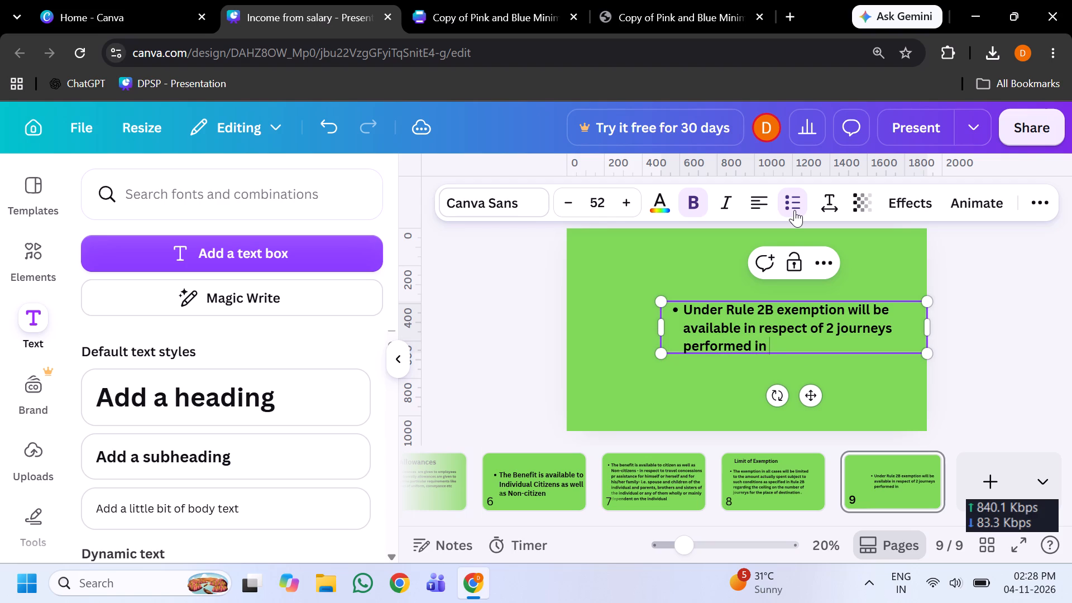
pyautogui.write('a block')
pyautogui.press('space')
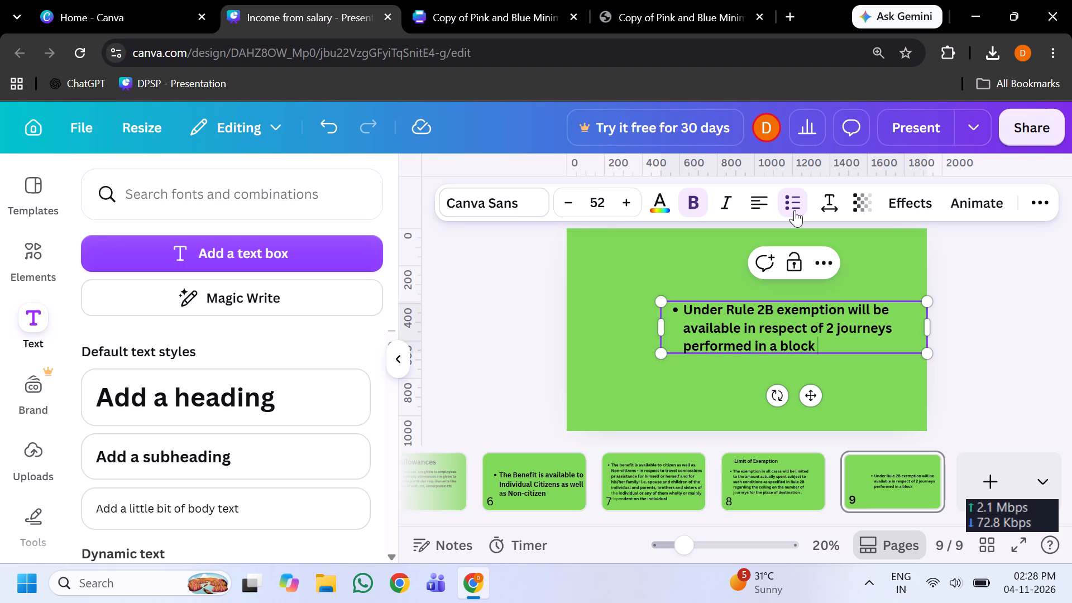
pyautogui.write('of')
pyautogui.press('space')
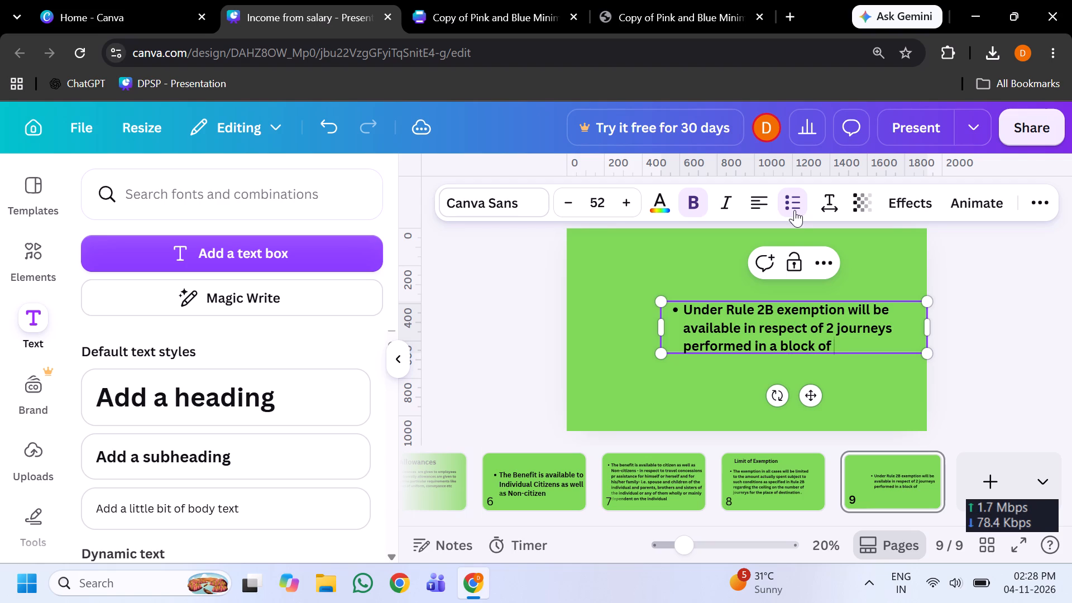
pyautogui.write('4')
pyautogui.press('space')
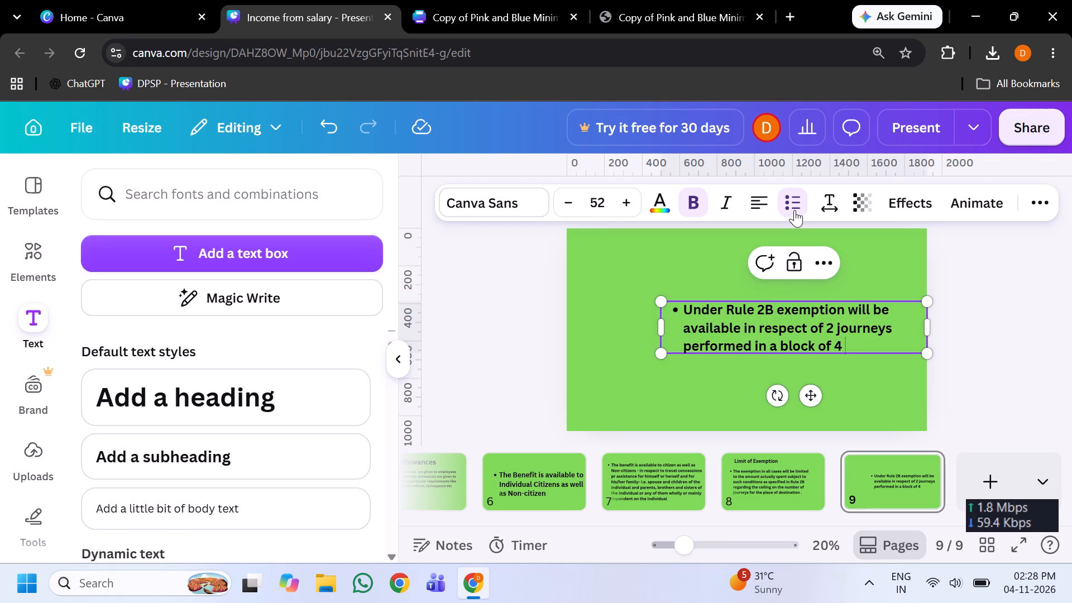
pyautogui.write('calen')
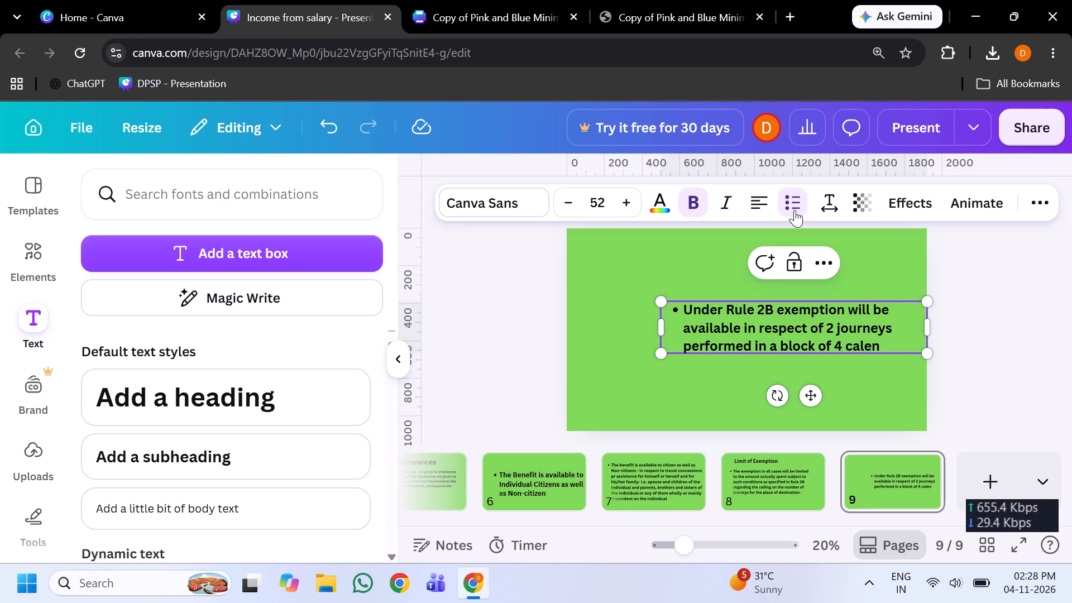
pyautogui.write('da')
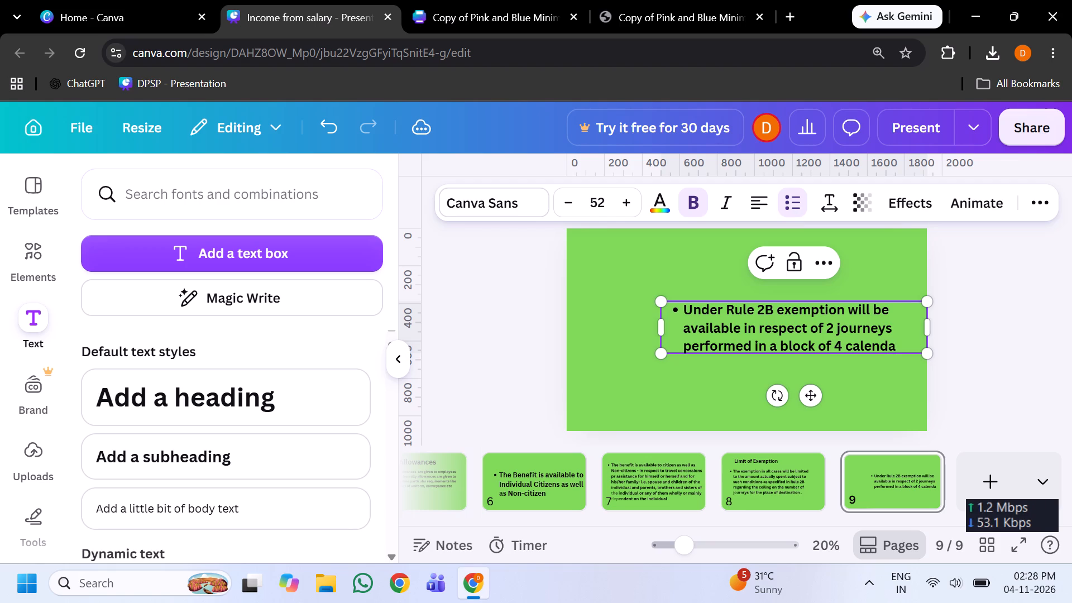
pyautogui.press('r')
pyautogui.press('space')
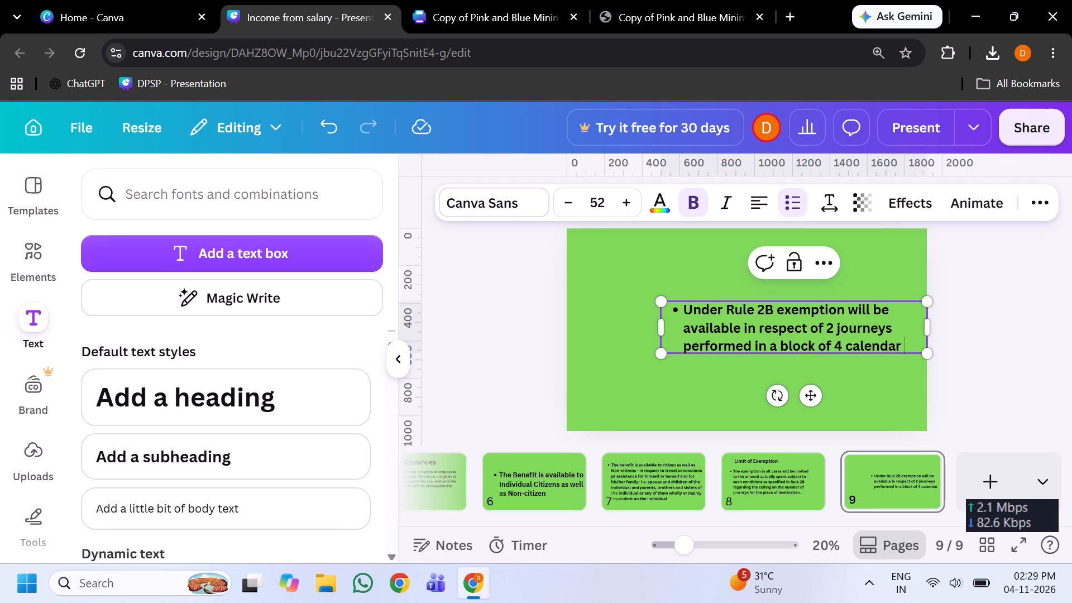
pyautogui.write('years')
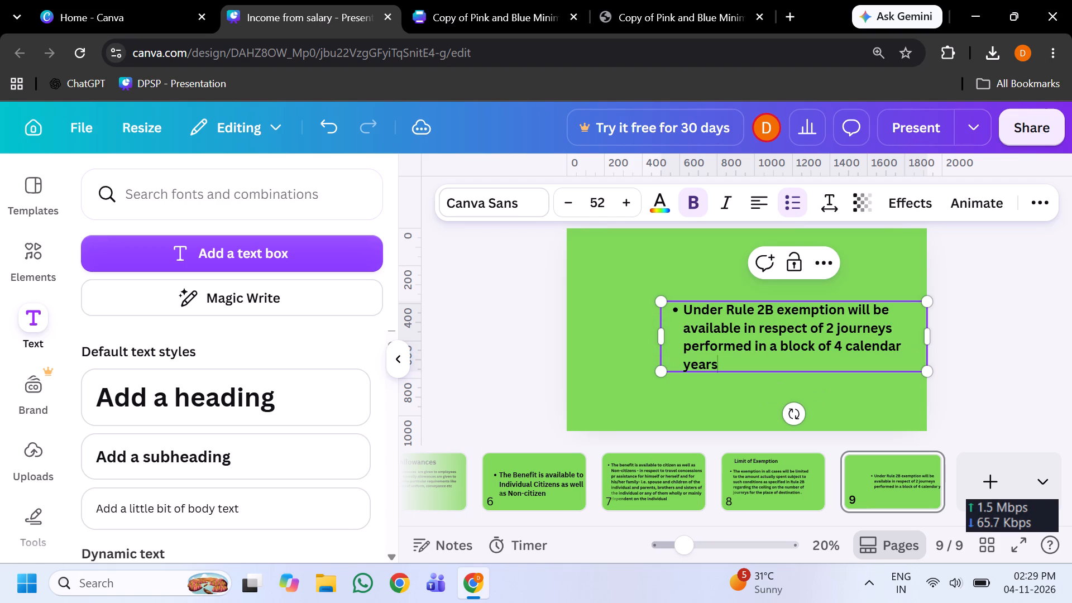
pyautogui.press('space')
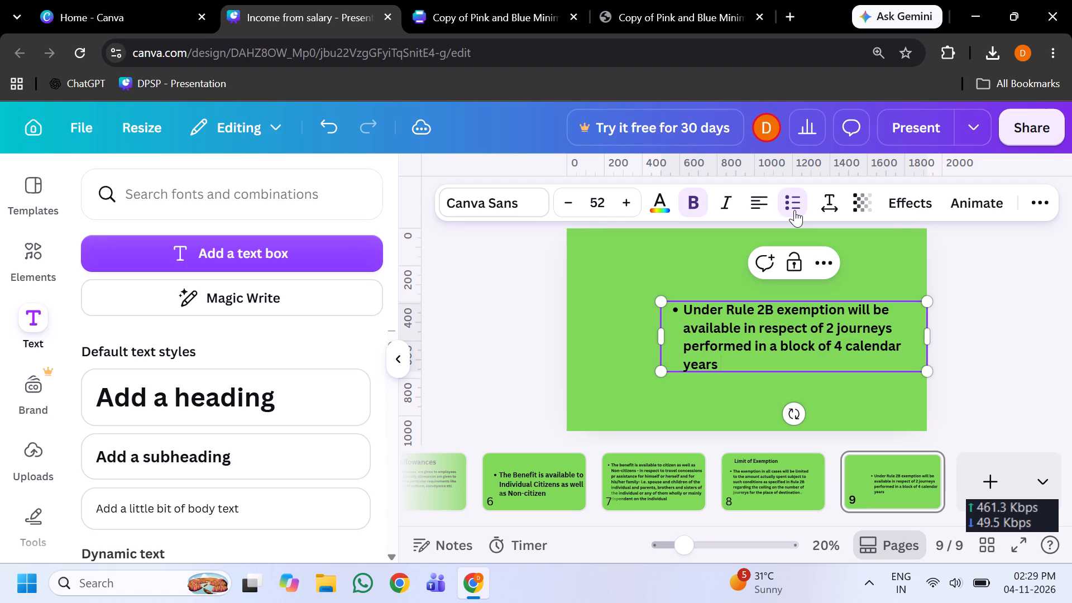
# Continue the page 9 bullet after "4 calendar years" with "commencing from the".
pyautogui.write('comm')
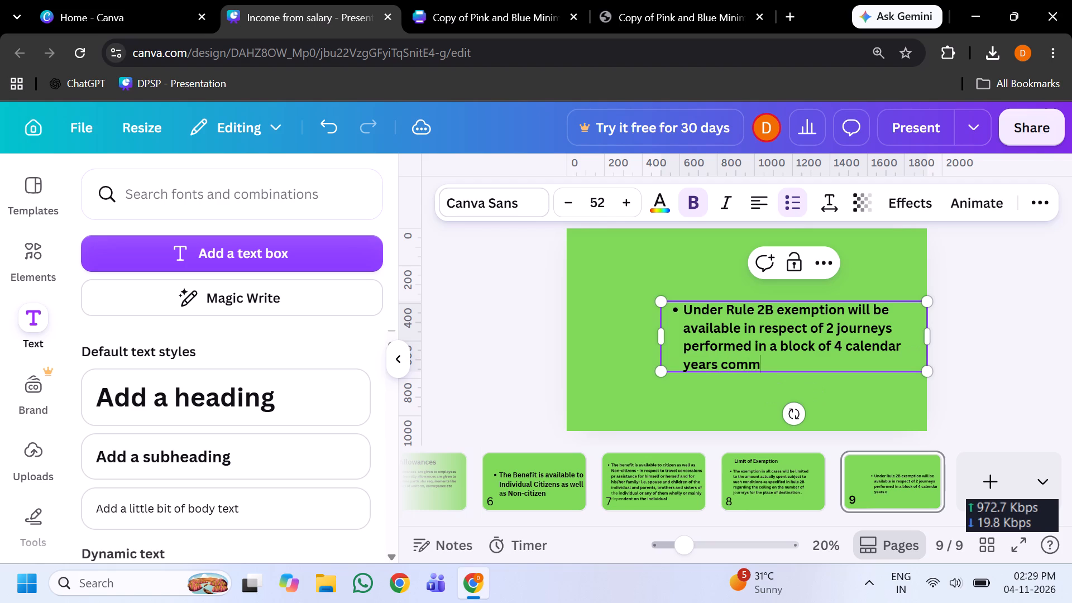
pyautogui.write('encing')
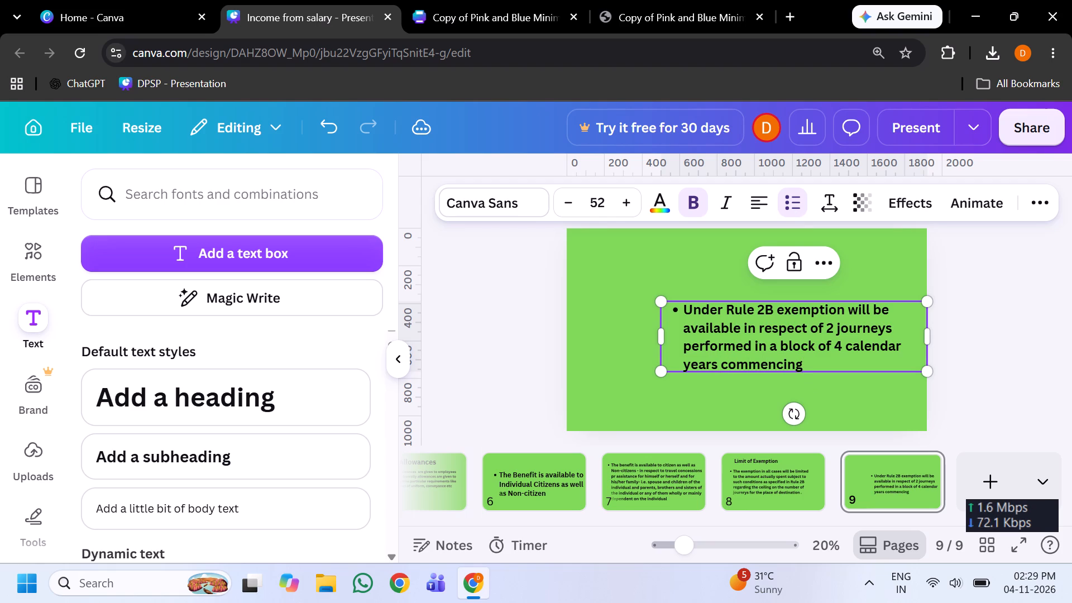
pyautogui.press('space')
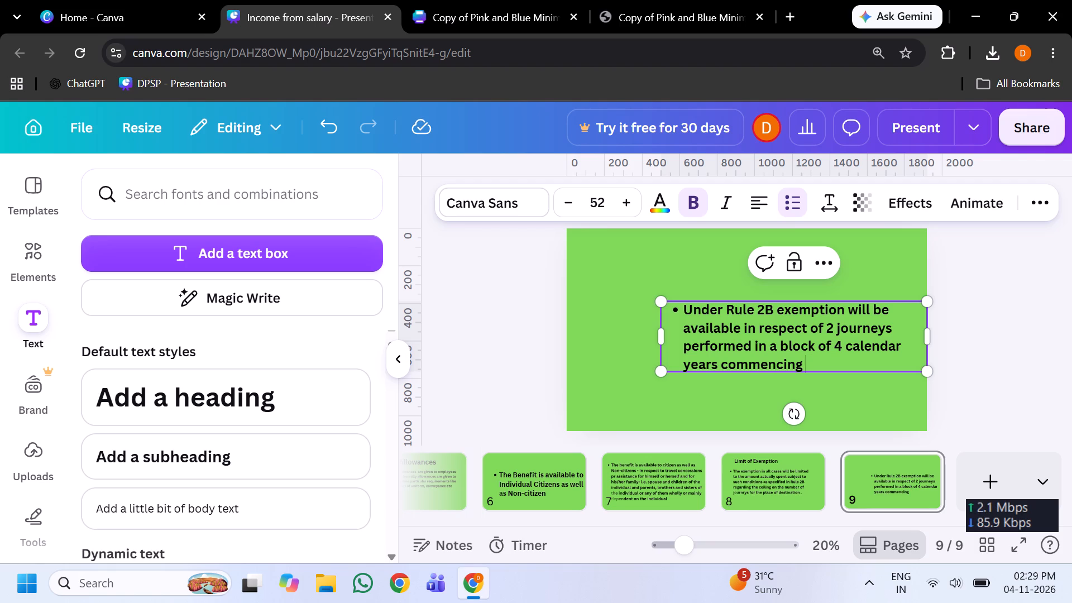
pyautogui.write('from')
pyautogui.press('space')
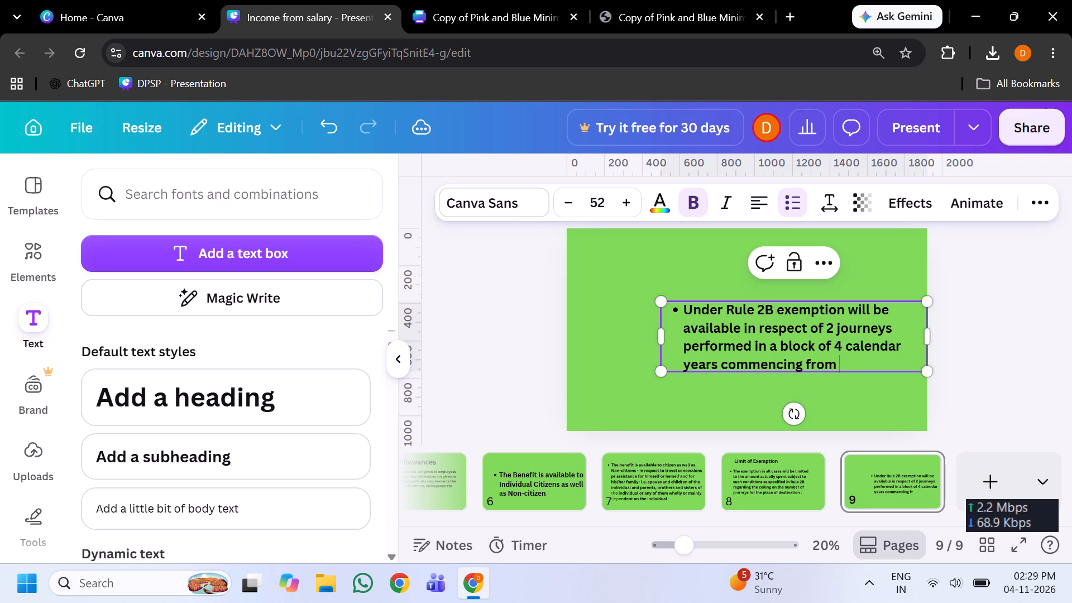
pyautogui.write('thr')
pyautogui.press('BackSpace')
pyautogui.write('e')
pyautogui.press('space')
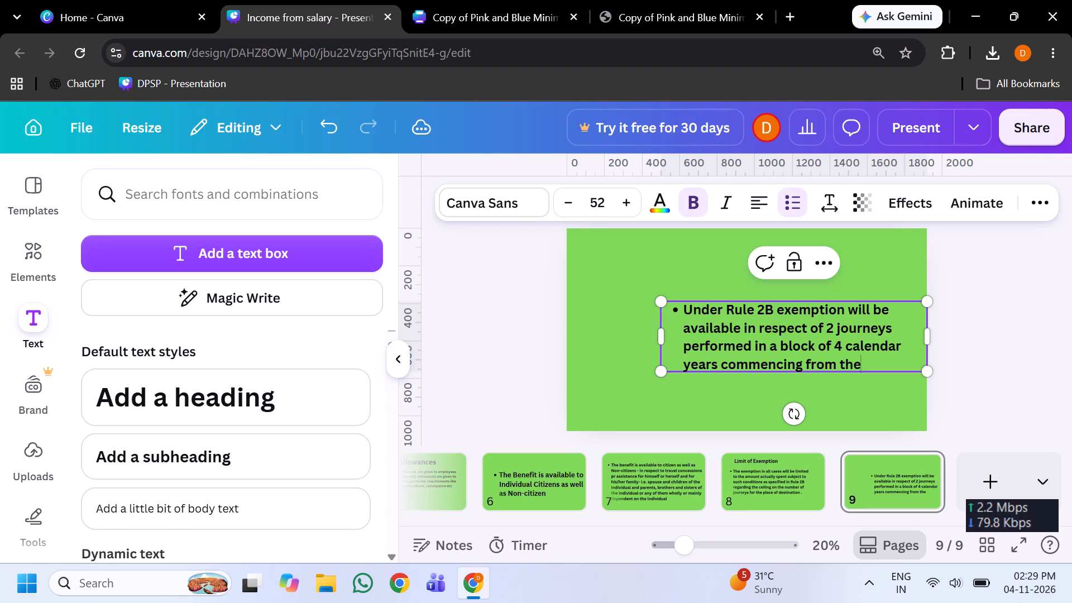
# Add "calendar years 1986" to the page 9 bullet after "commencing from the".
pyautogui.write('calendar')
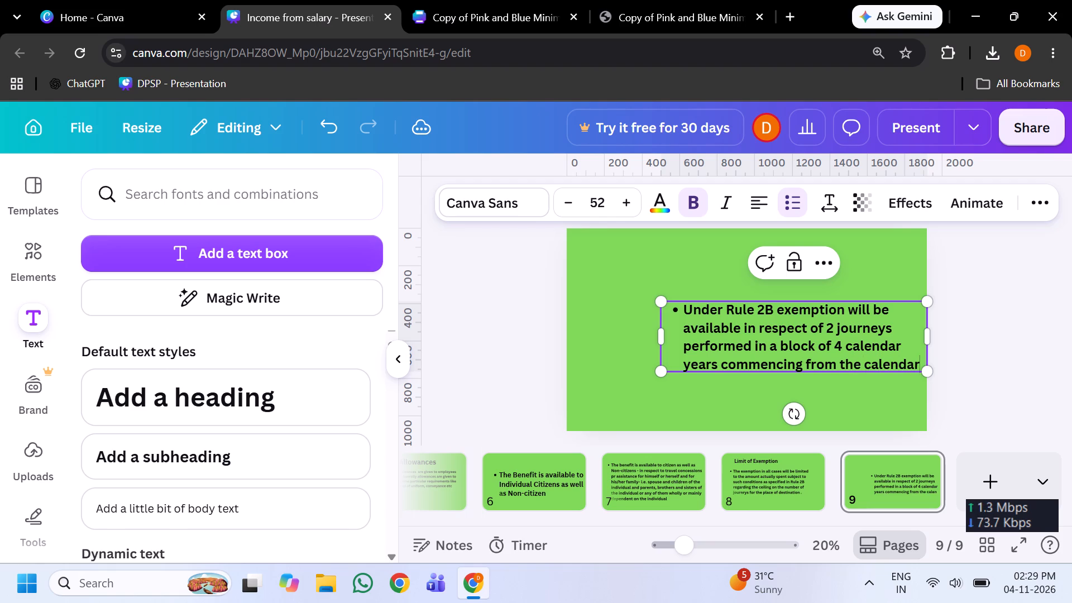
pyautogui.press('space')
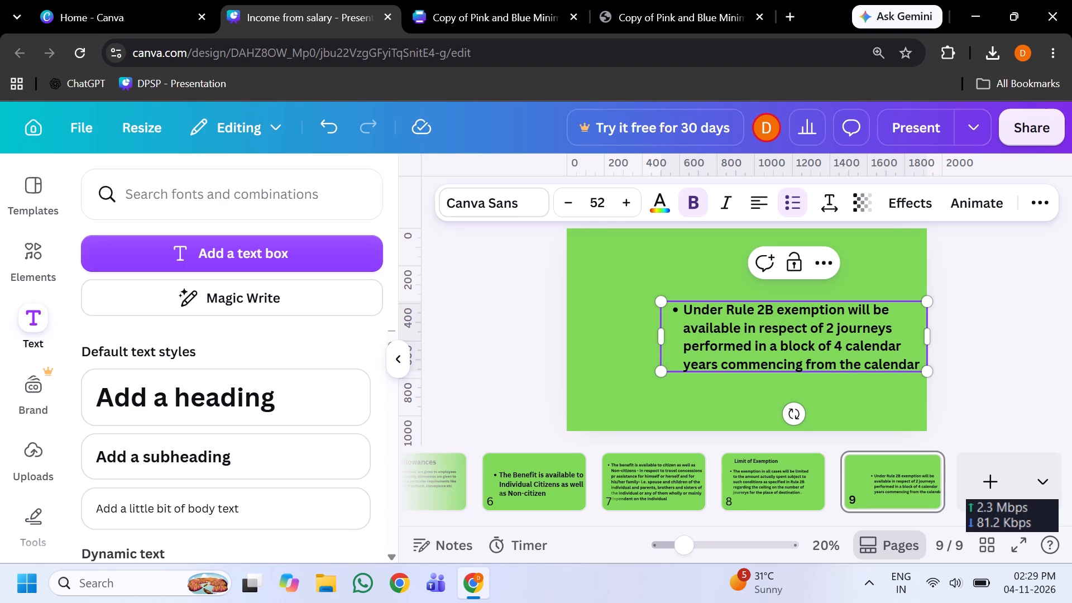
pyautogui.write('years')
pyautogui.press('space')
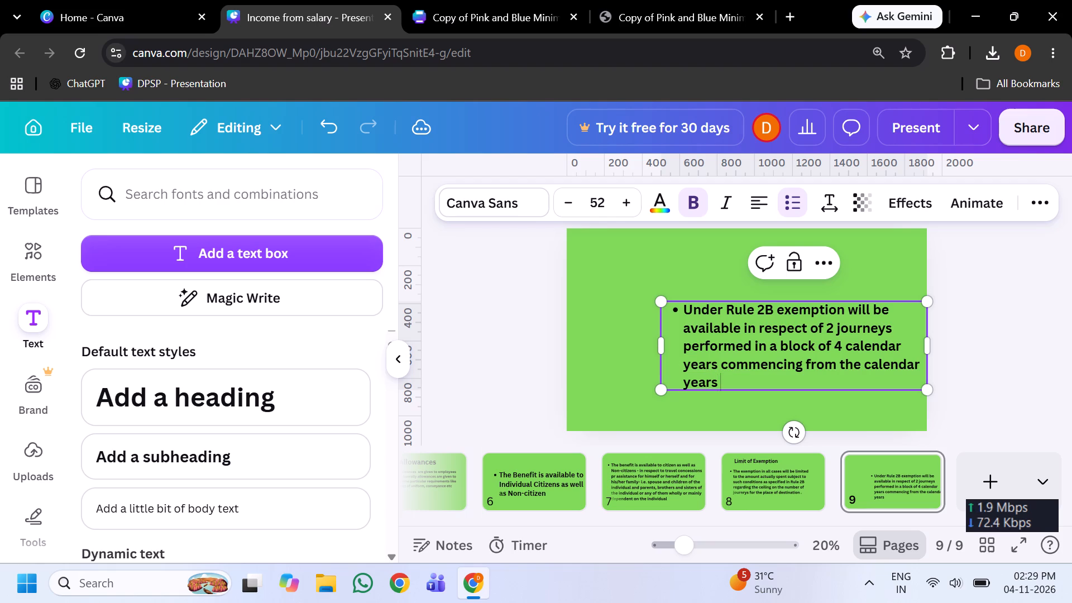
pyautogui.press('1')
pyautogui.write('986')
pyautogui.press('space')
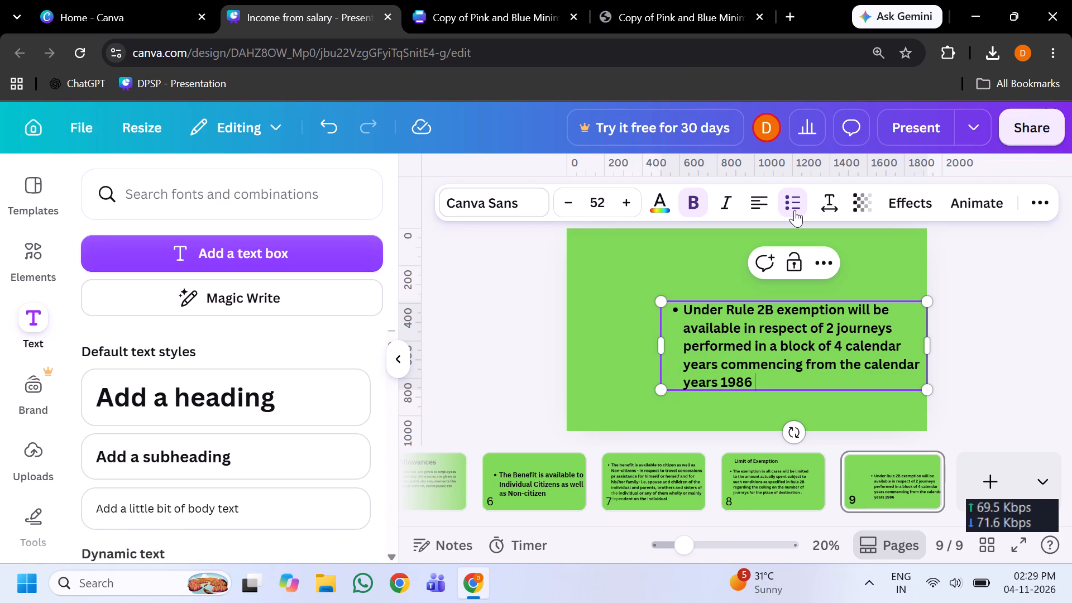
# Extend the page 9 bullet after "1986" with ".where such travel concession".
pyautogui.press('.')
pyautogui.write('whr')
pyautogui.press('BackSpace')
pyautogui.write('ere')
pyautogui.press('space')
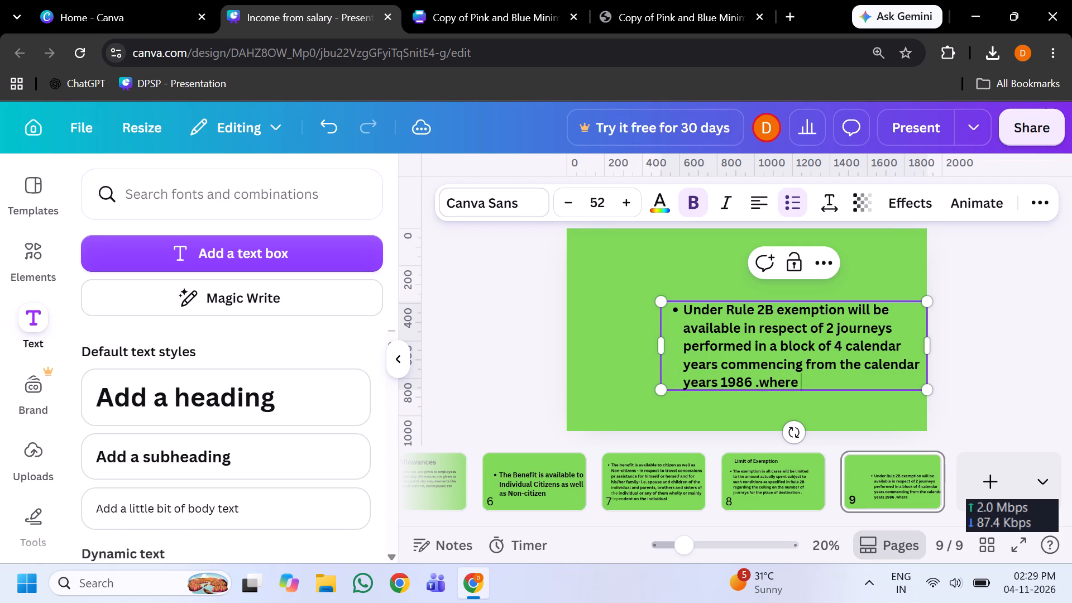
pyautogui.write('such travel')
pyautogui.press('space')
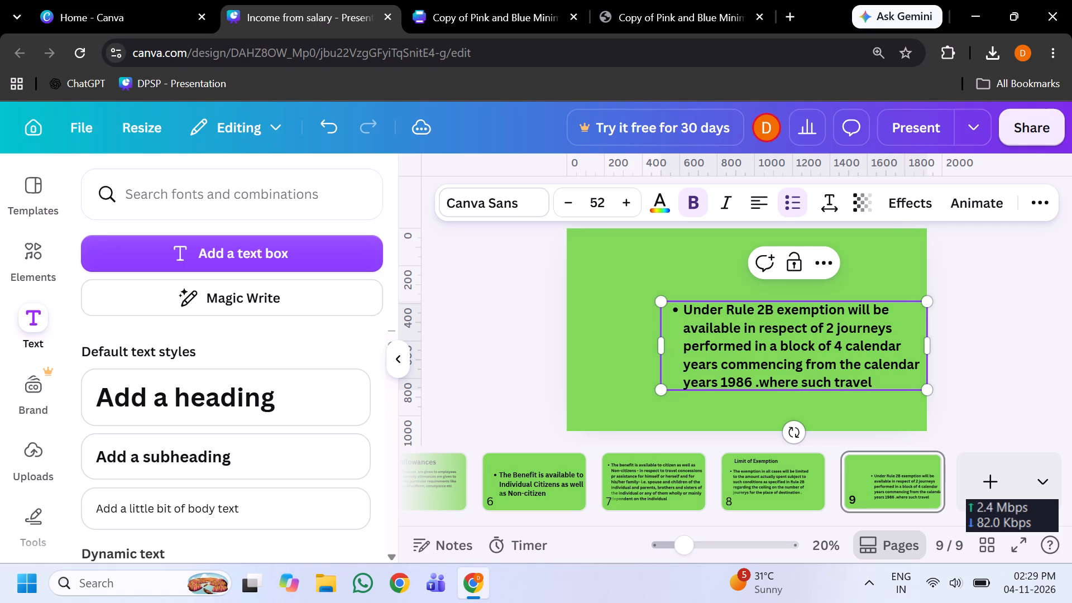
pyautogui.write('con')
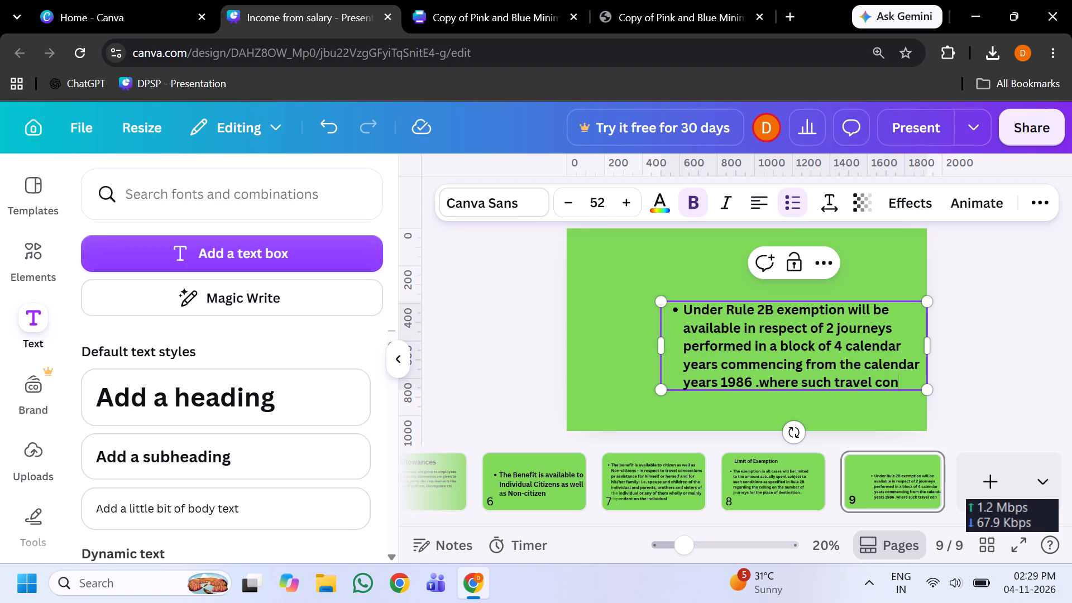
pyautogui.write('cession')
pyautogui.press('space')
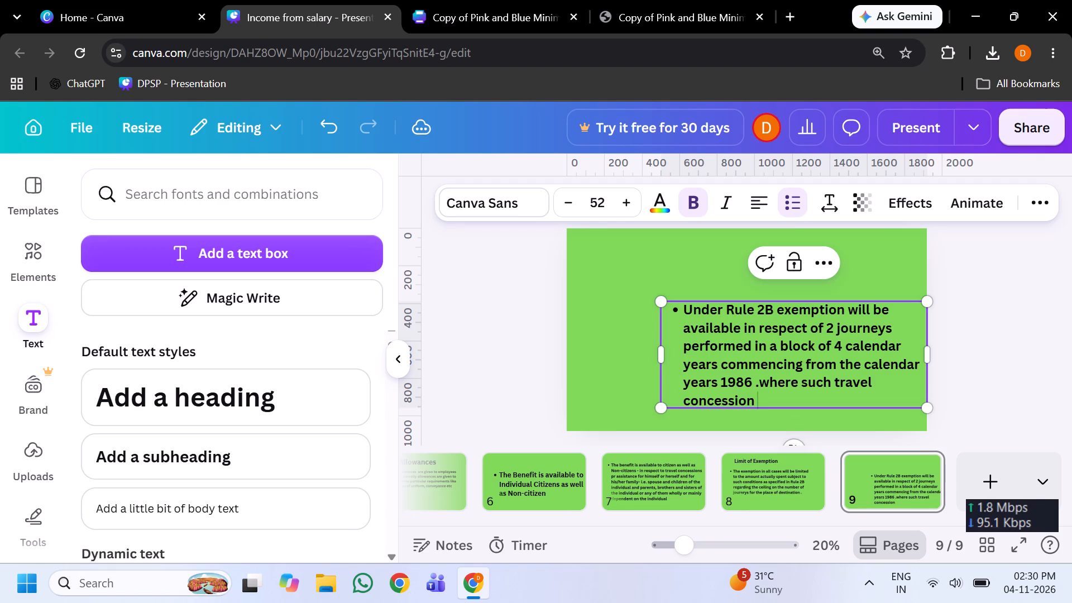
# Continue the page 9 bullet after "travel concession" with "or assistance is not availed".
pyautogui.write('or ass')
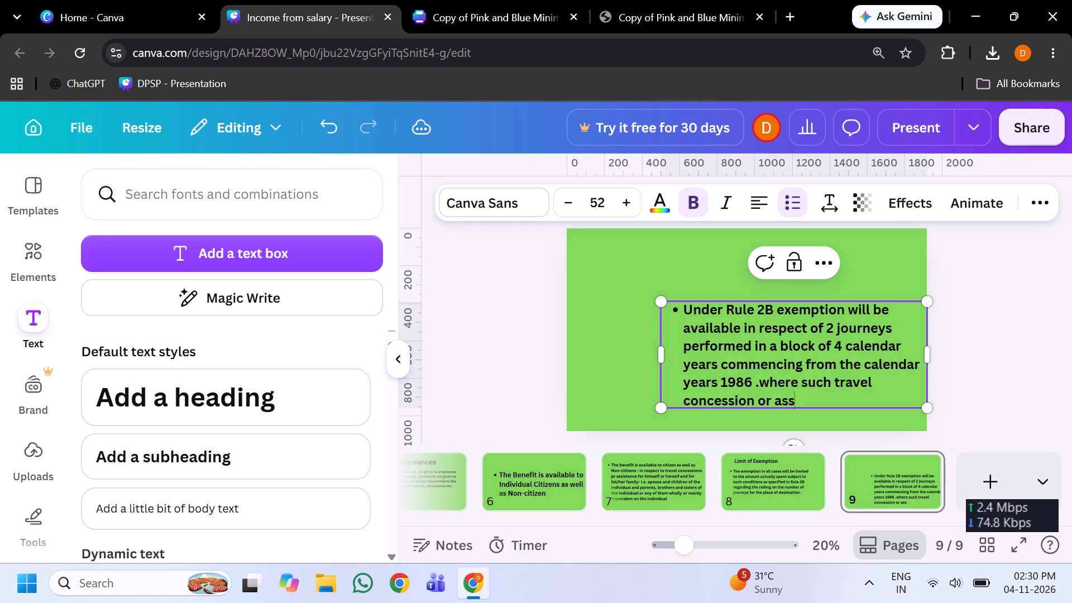
pyautogui.press('i')
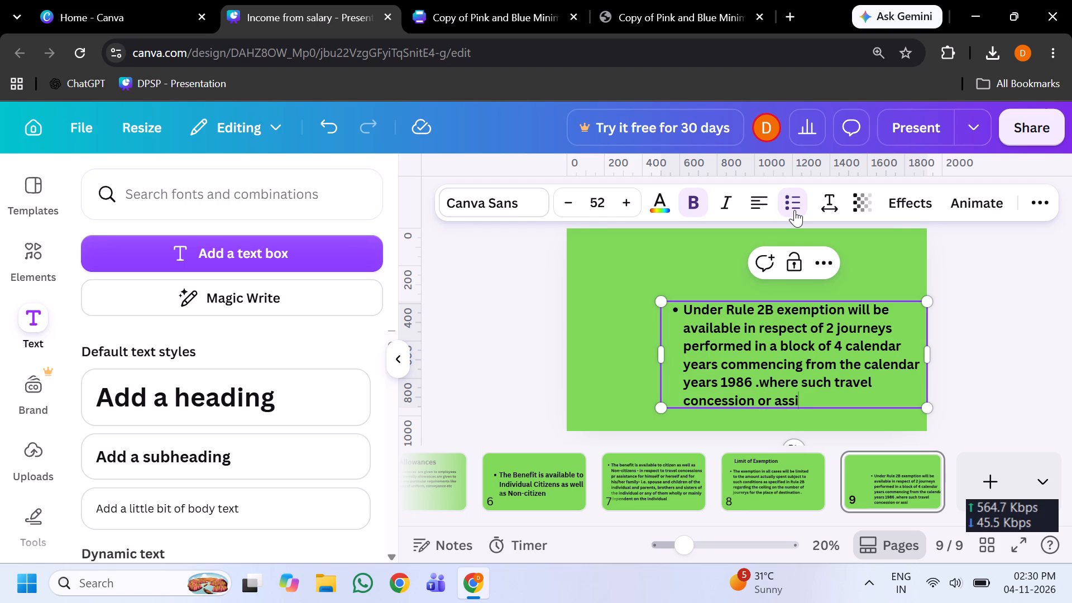
pyautogui.write('stance')
pyautogui.press('space')
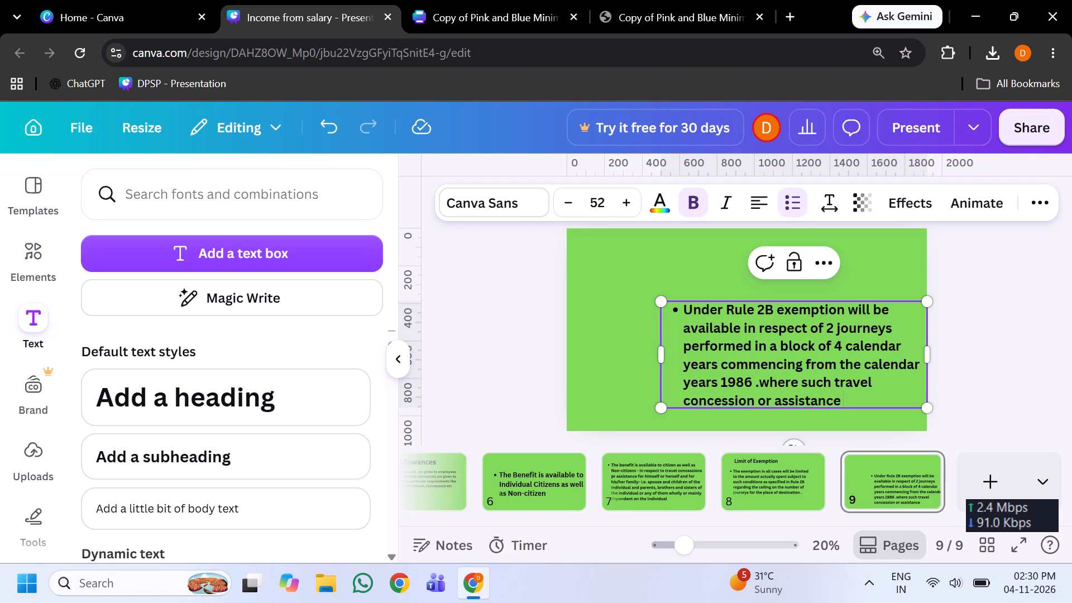
pyautogui.press('space')
pyautogui.write('is noy')
pyautogui.press('BackSpace')
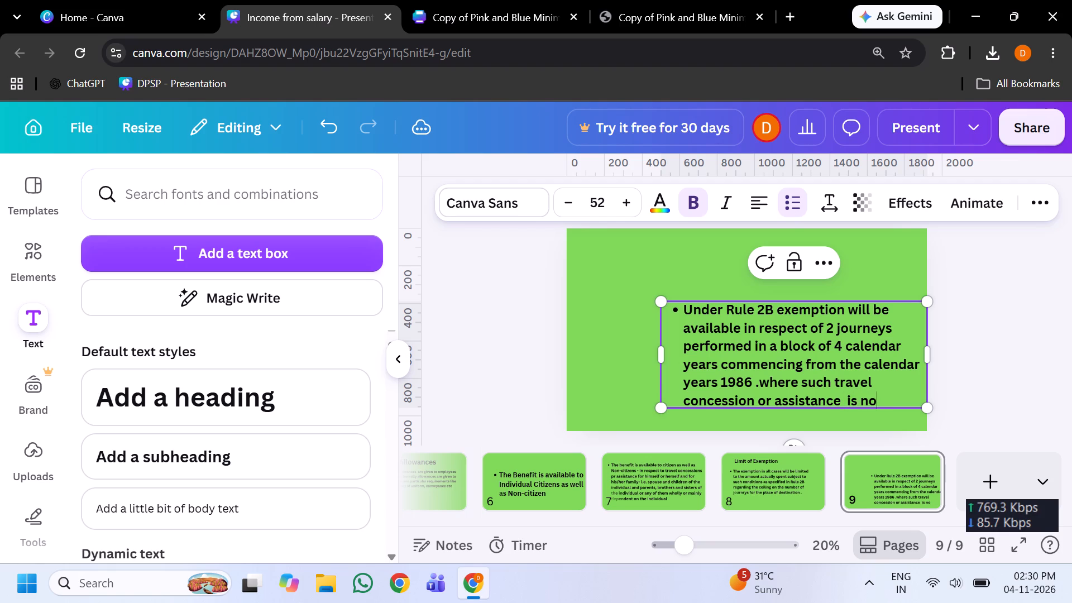
pyautogui.press('y')
pyautogui.press('BackSpace')
pyautogui.write('t')
pyautogui.press('space')
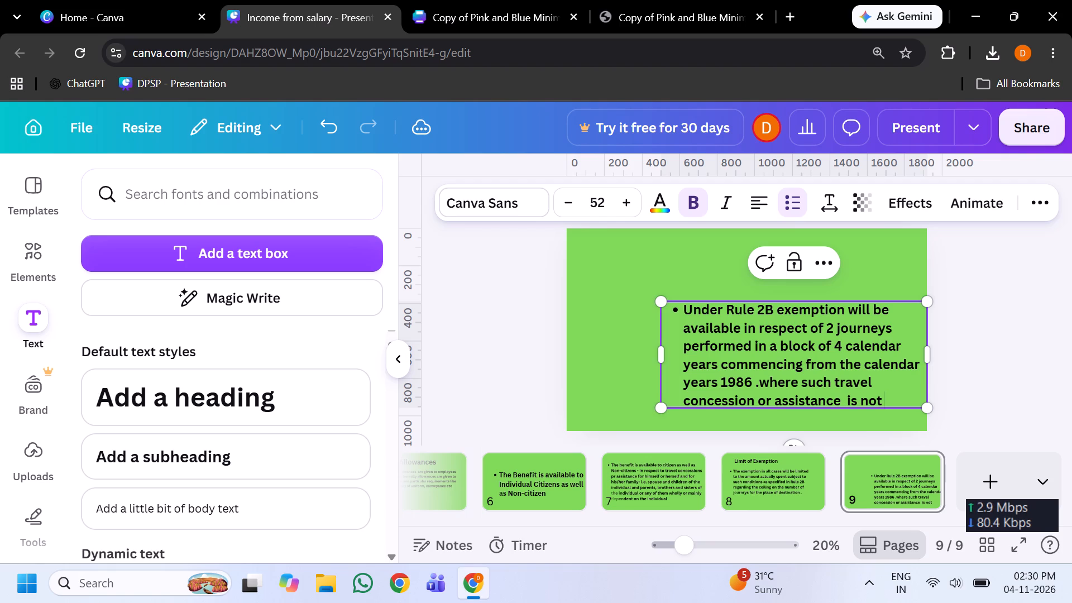
pyautogui.write('availed')
pyautogui.press('space')
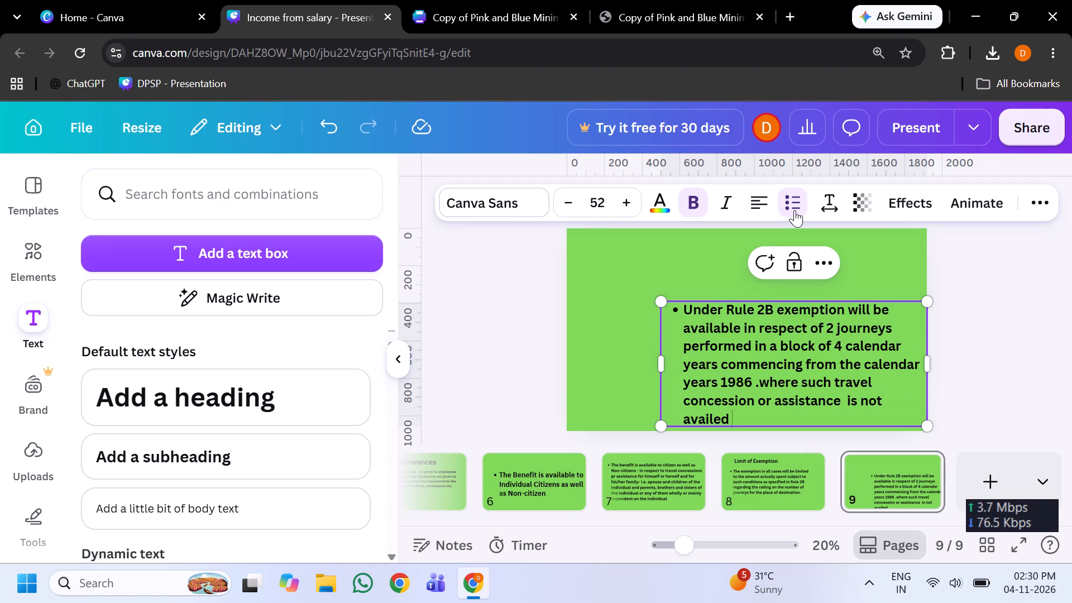
# Add "by the individual during any" to the page 9 bullet after "availed".
pyautogui.write('by the')
pyautogui.press('space')
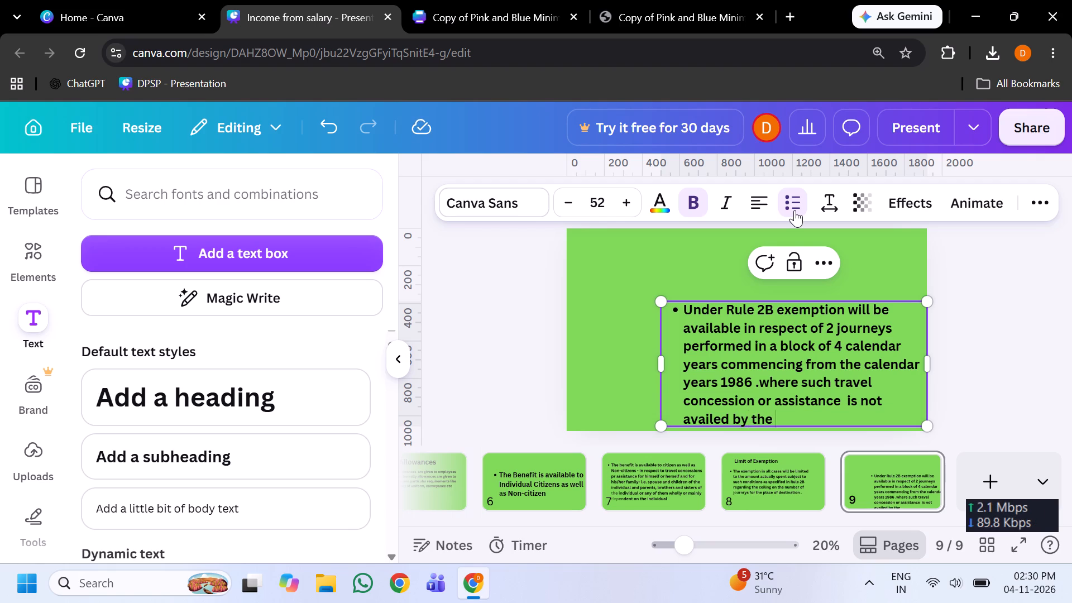
pyautogui.write('individual')
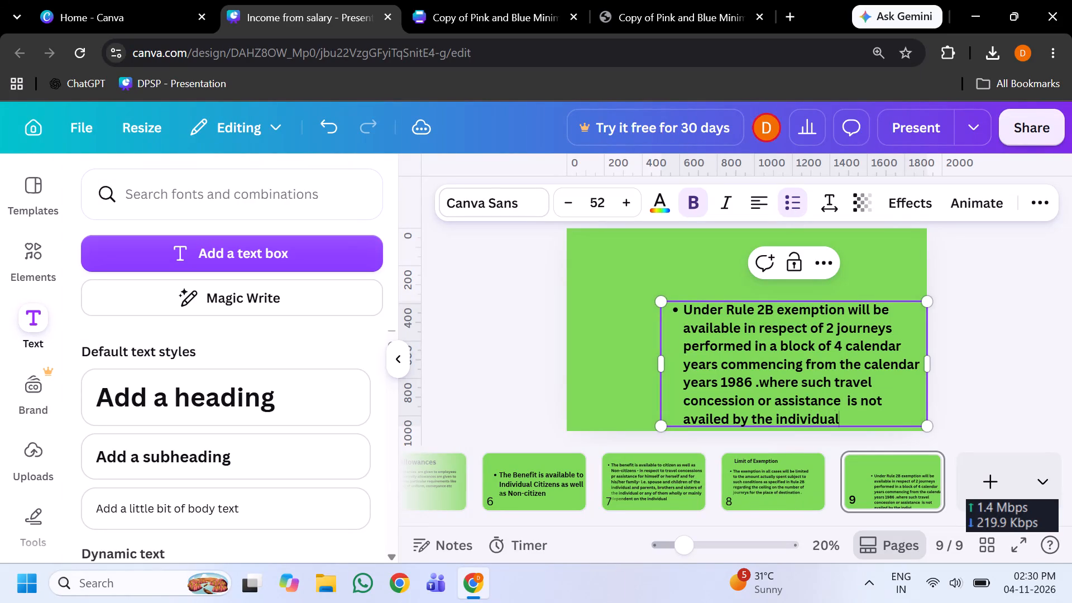
pyautogui.press('space')
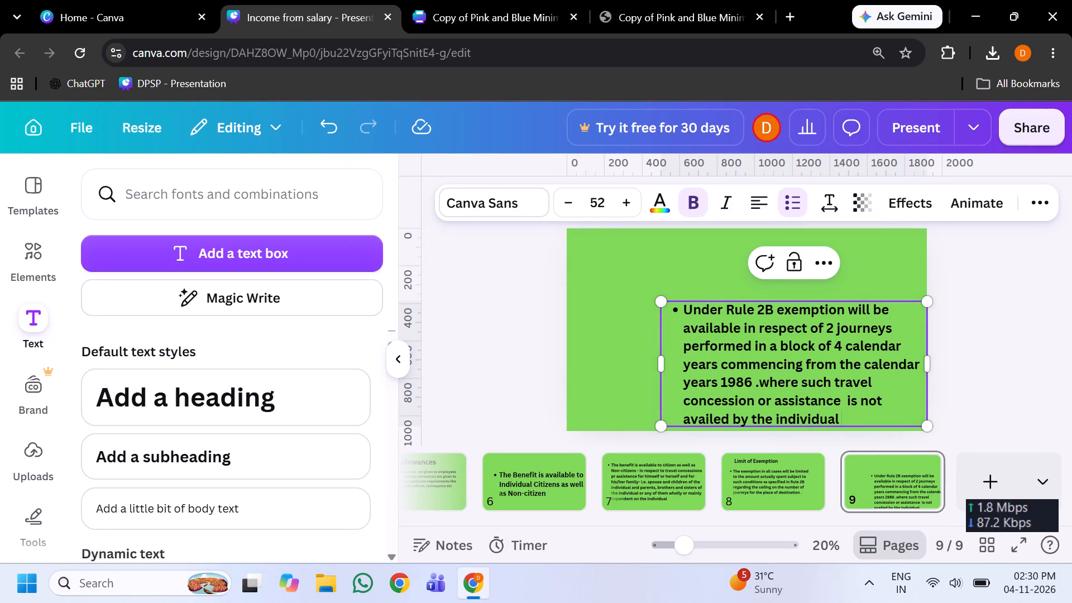
pyautogui.write('during')
pyautogui.press('space')
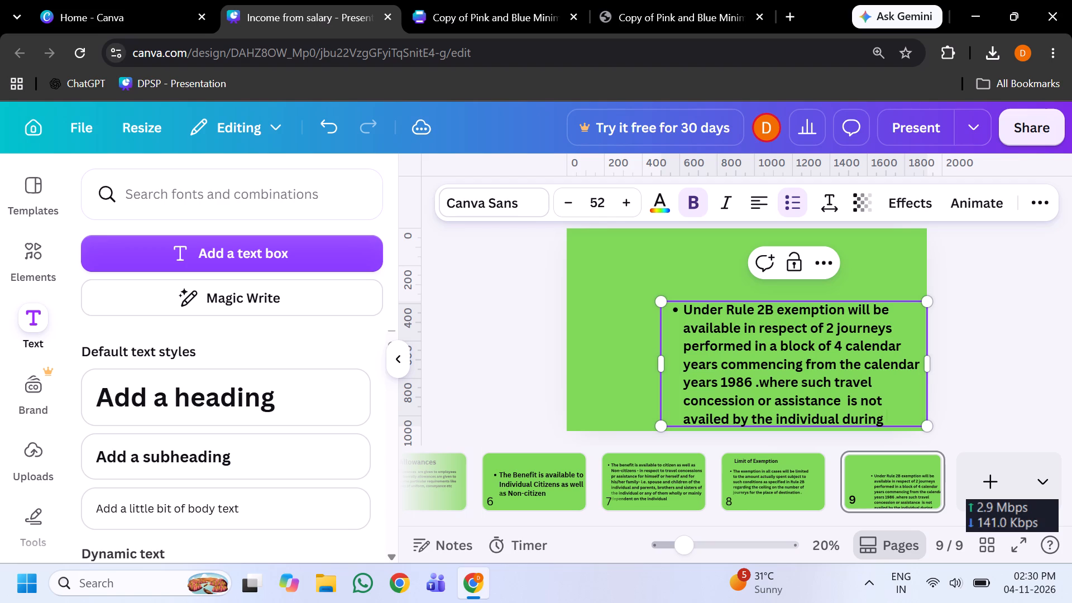
pyautogui.write('any')
pyautogui.press('space')
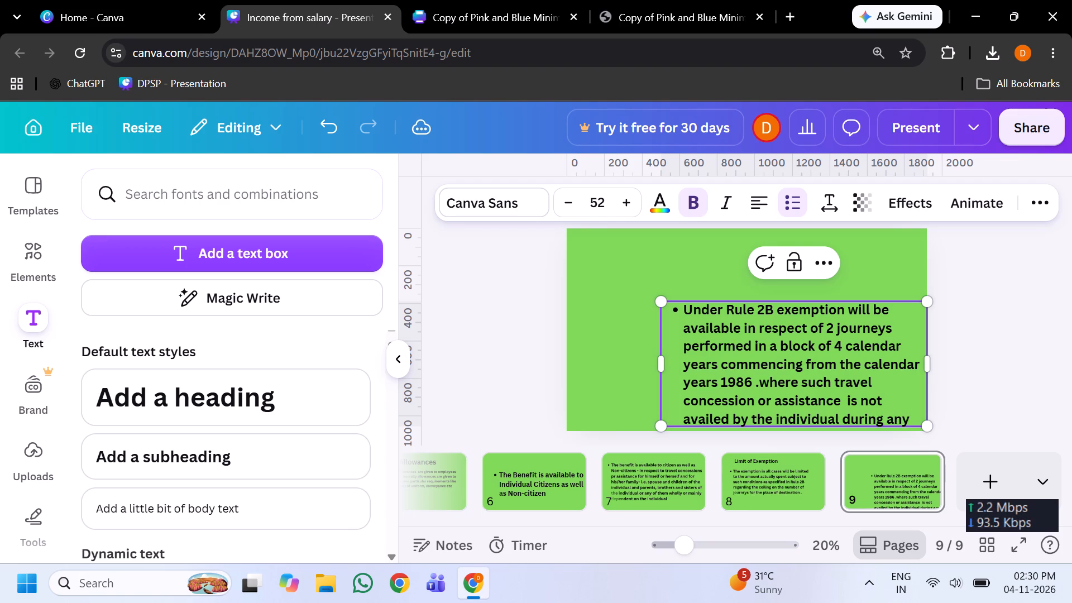
# Extend the page 9 bullet after "during any" with "block of 4 calendar years, one such".
pyautogui.write('block')
pyautogui.press('space')
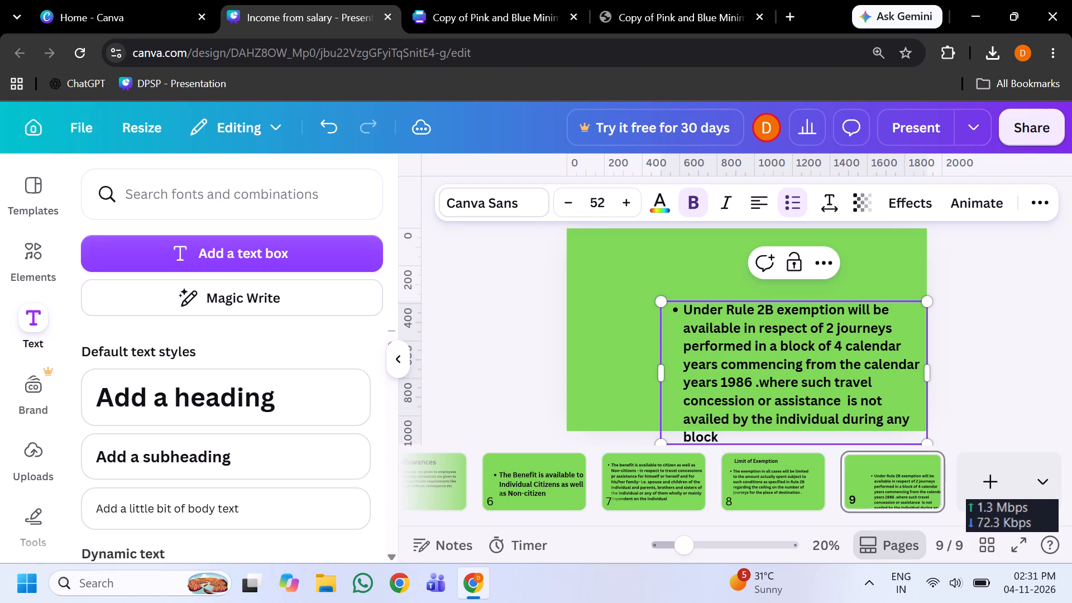
pyautogui.write('of')
pyautogui.press('space')
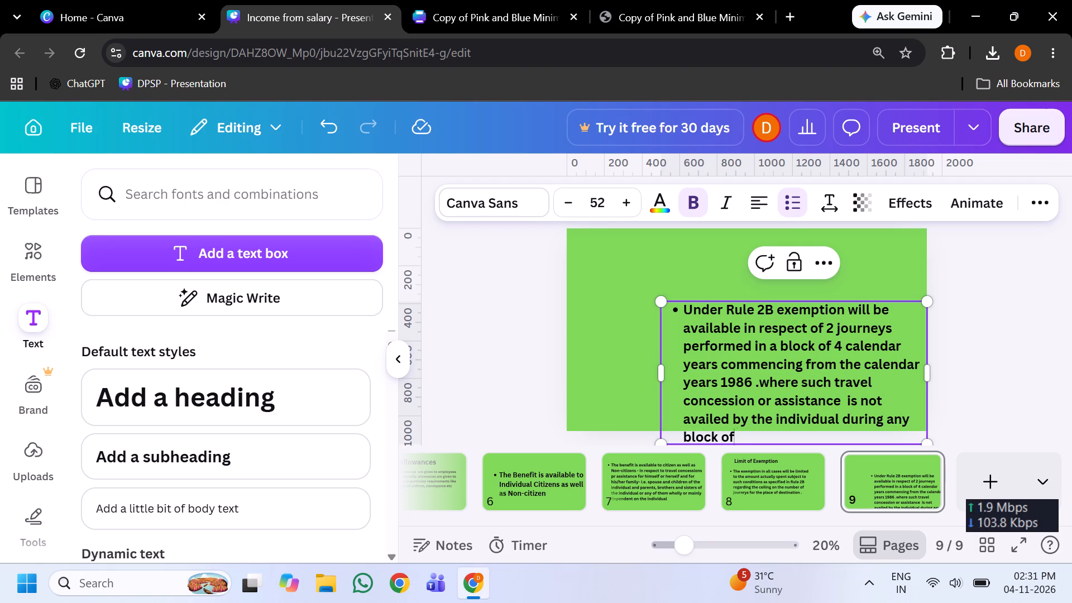
pyautogui.write('4')
pyautogui.press('space')
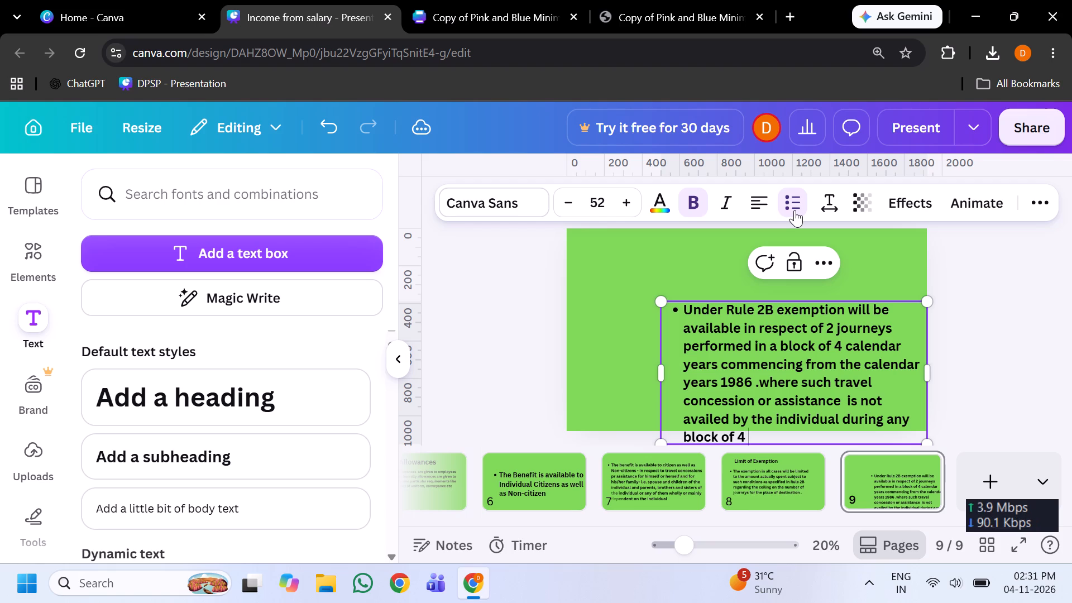
pyautogui.write('calendar')
pyautogui.press('space')
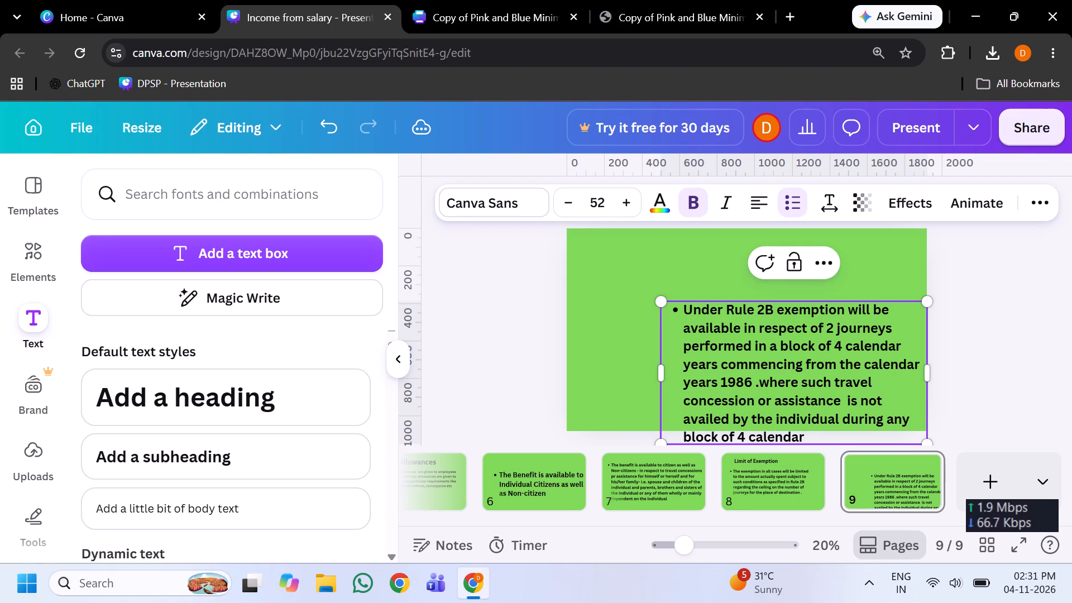
pyautogui.write('year')
pyautogui.write('s,')
pyautogui.press('space')
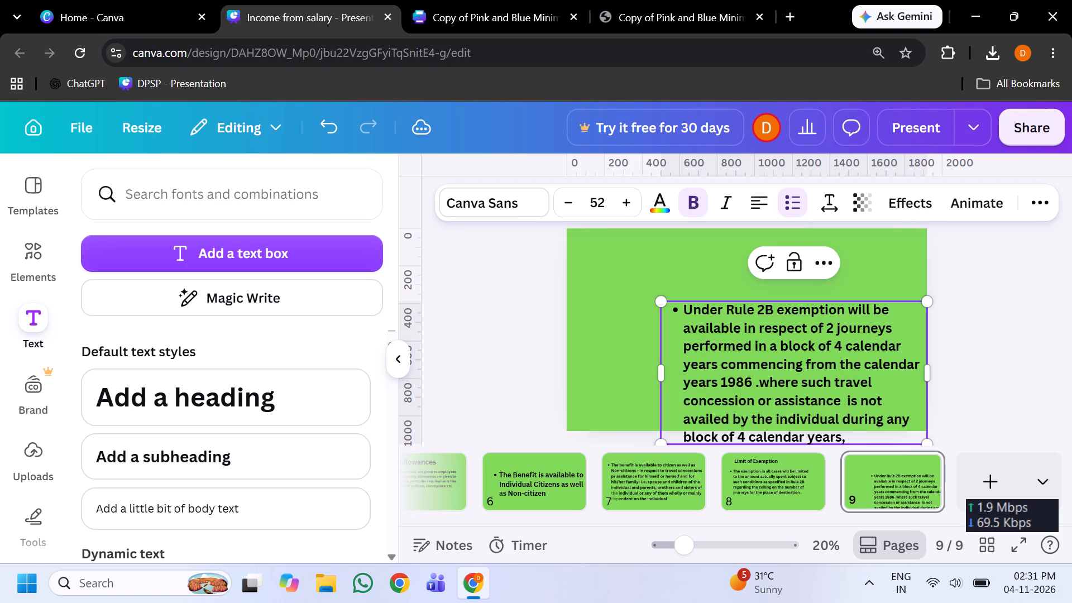
pyautogui.write('one such')
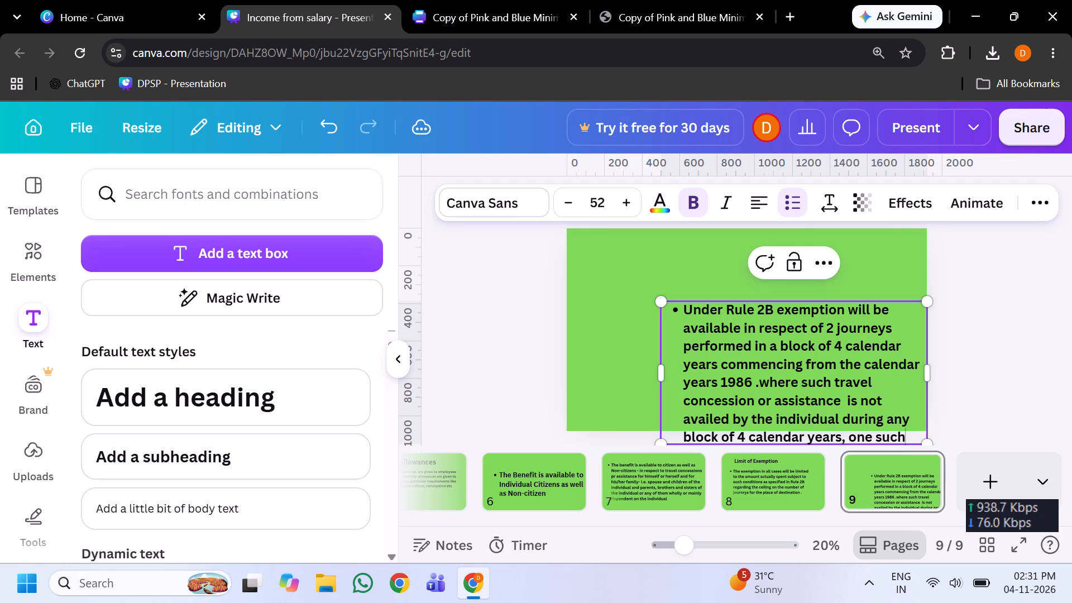
pyautogui.press('space')
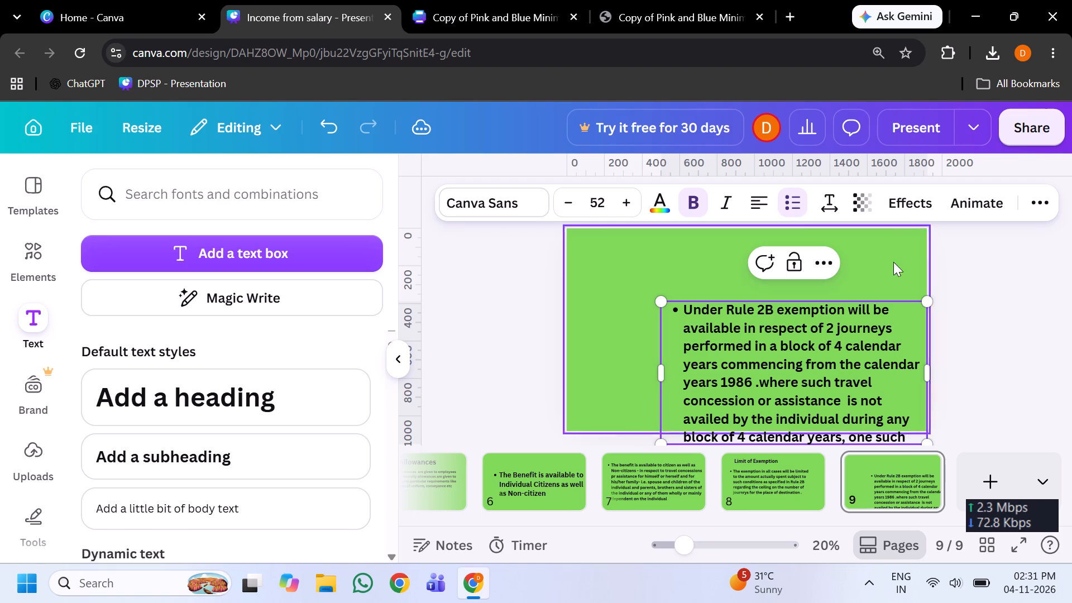
# Move the page 9 bullet text box up and to the left so it fits within the green page.
pyautogui.click(1003, 308)
pyautogui.moveTo(808, 391); pyautogui.dragTo(742, 326)
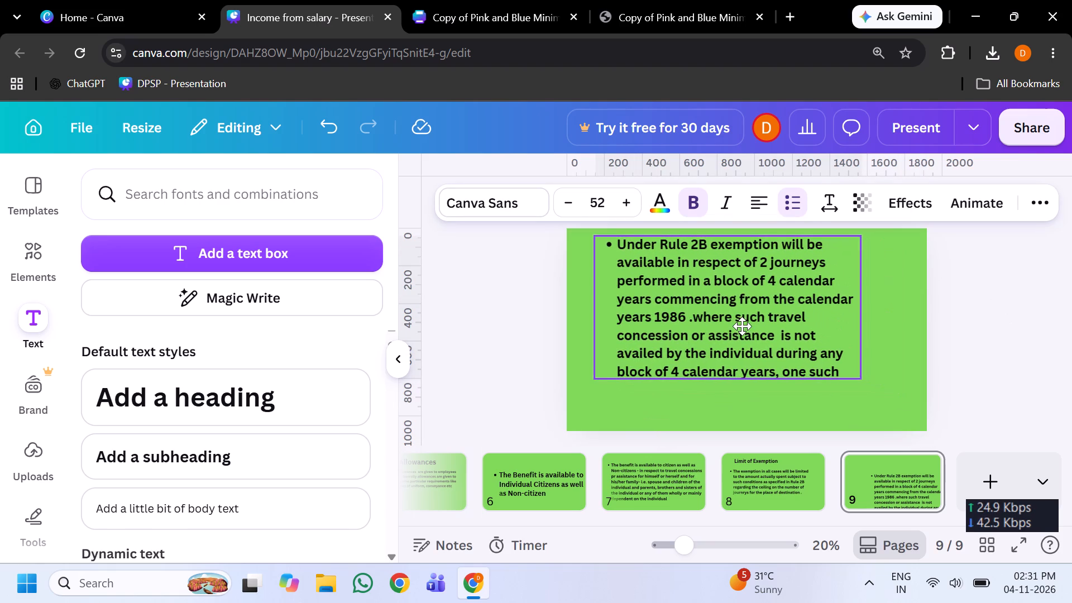
pyautogui.moveTo(742, 326); pyautogui.dragTo(741, 328)
pyautogui.moveTo(786, 331); pyautogui.dragTo(794, 342)
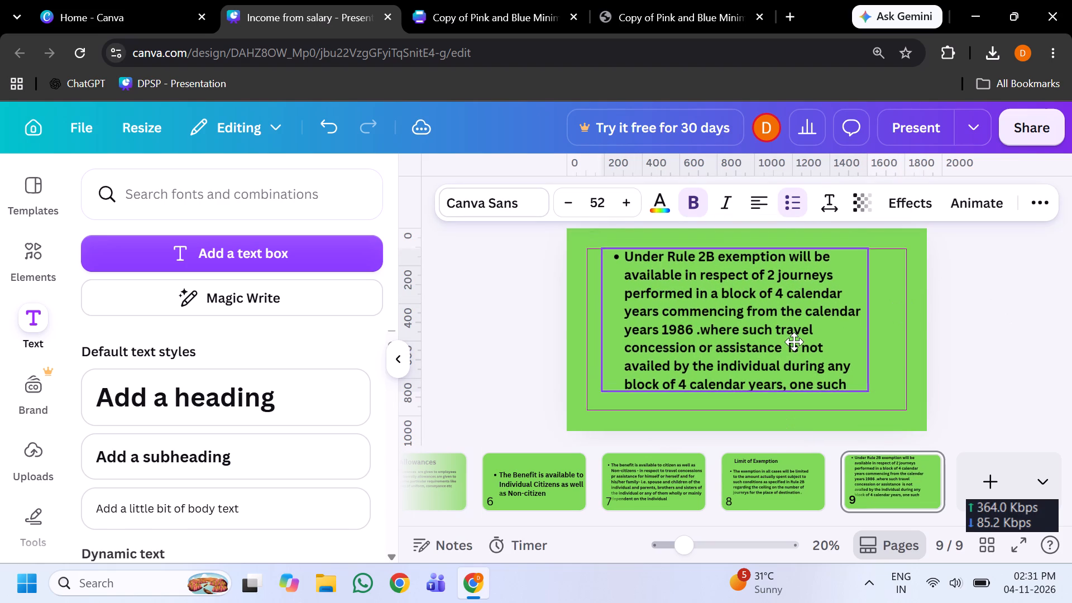
# Widen the page 9 bullet text box and shift it left so it spans nearly the full green page.
pyautogui.moveTo(794, 342); pyautogui.dragTo(788, 339)
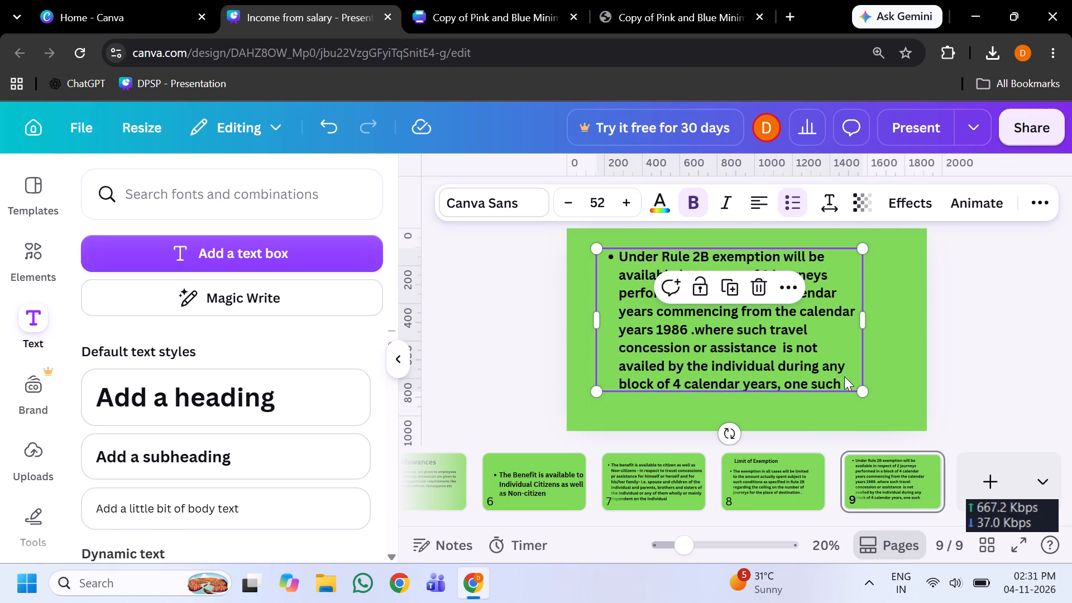
pyautogui.click(844, 376)
pyautogui.moveTo(849, 380); pyautogui.dragTo(851, 385)
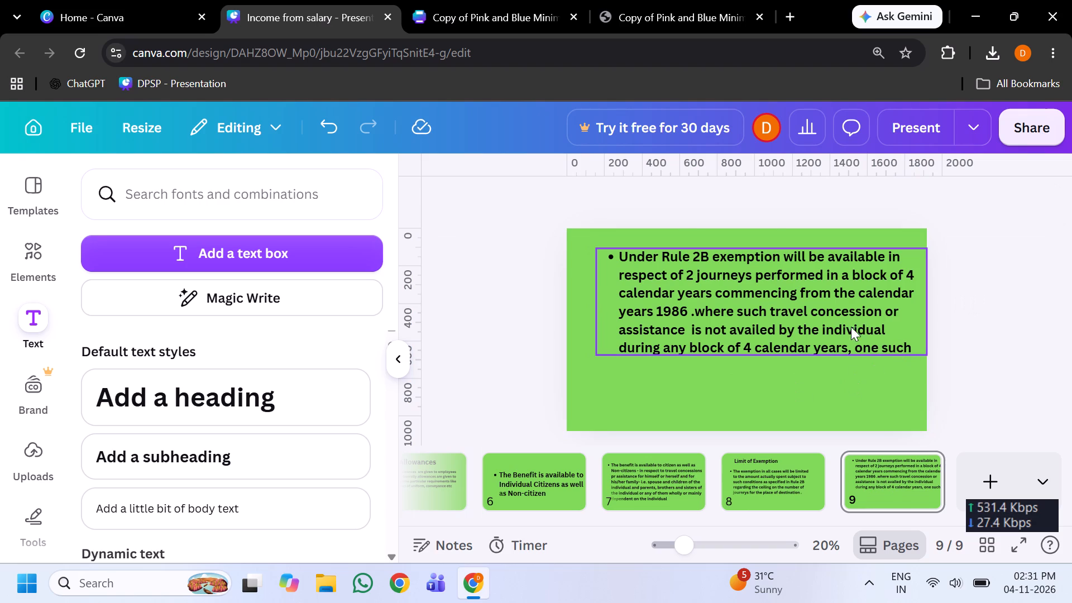
pyautogui.click(838, 321)
pyautogui.moveTo(828, 319); pyautogui.dragTo(808, 318)
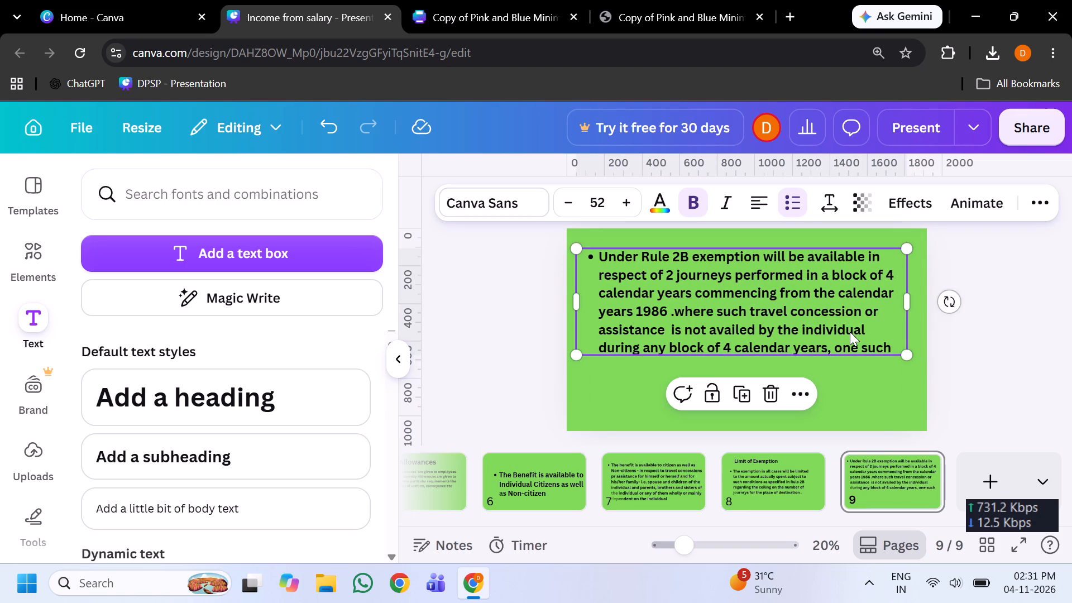
pyautogui.click(885, 339)
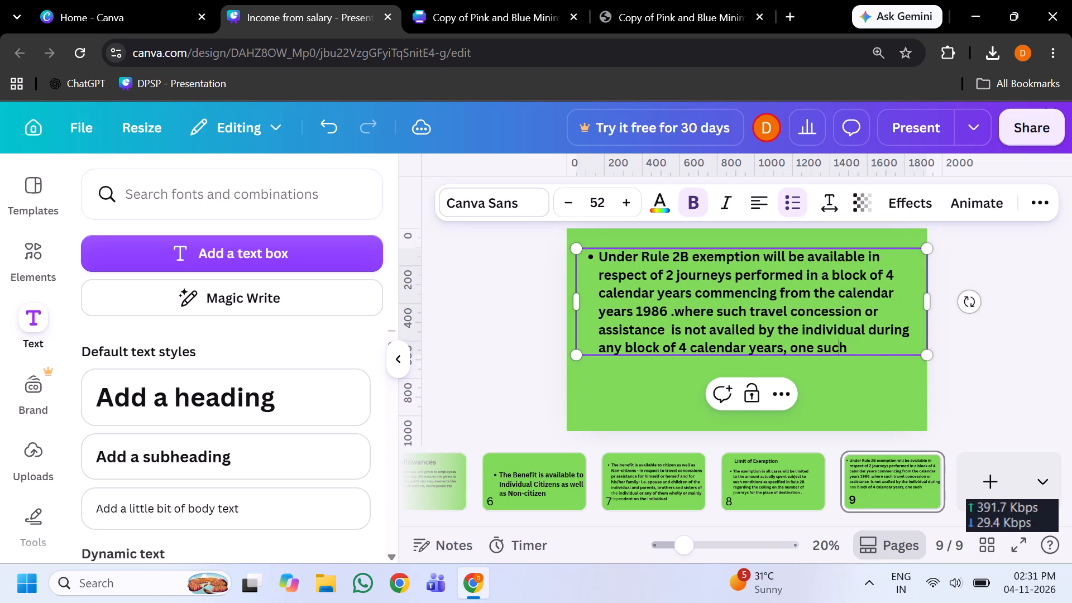
# Continue the page 9 bullet after "one such" with "unavailed LTC".
pyautogui.click(862, 349)
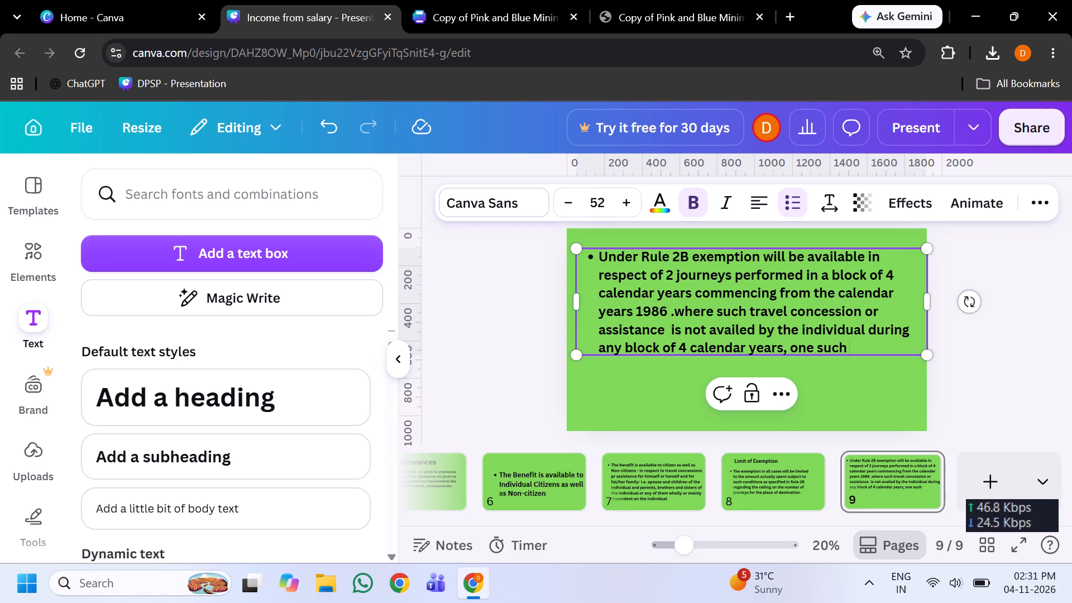
pyautogui.press('space')
pyautogui.press('BackSpace')
pyautogui.write('un')
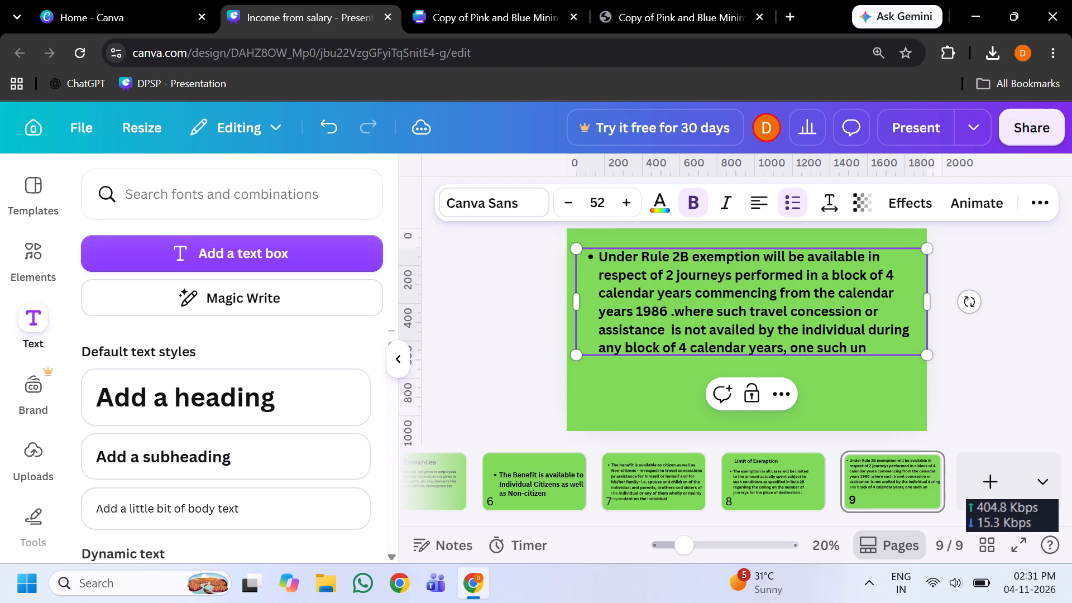
pyautogui.write('availed')
pyautogui.press('space')
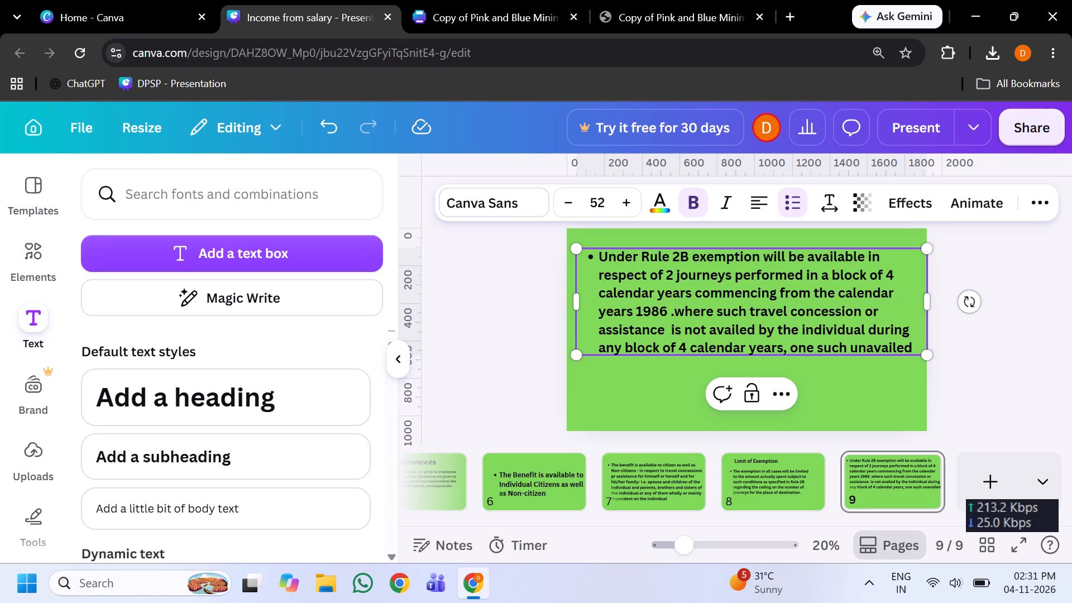
pyautogui.write('LTC')
pyautogui.press('space')
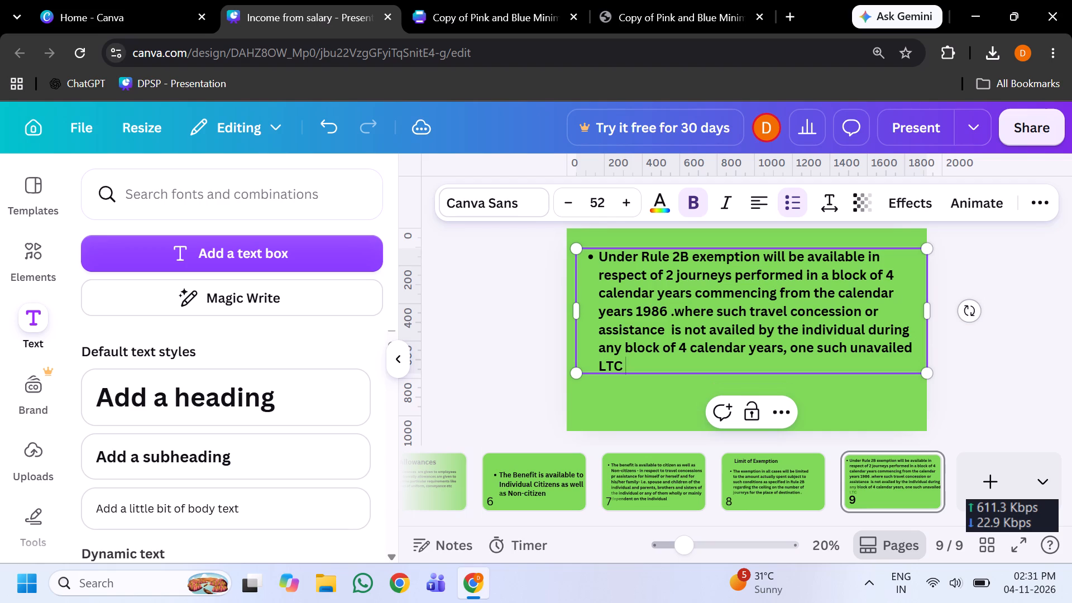
# Extend the page 9 bullet after "LTC" with "will be carried forward".
pyautogui.write('will be')
pyautogui.press('space')
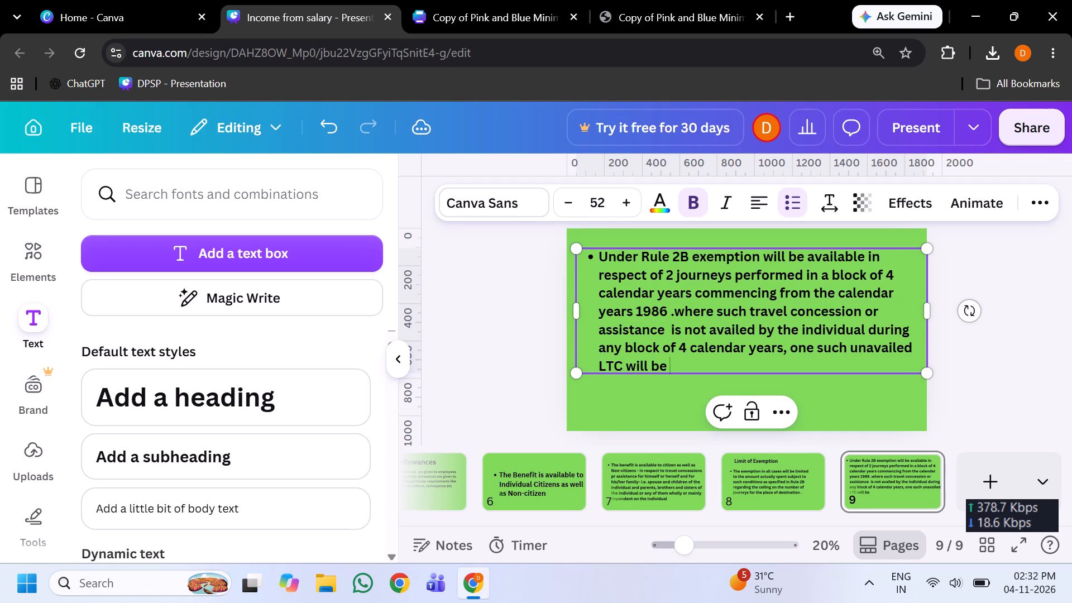
pyautogui.write('carried')
pyautogui.press('space')
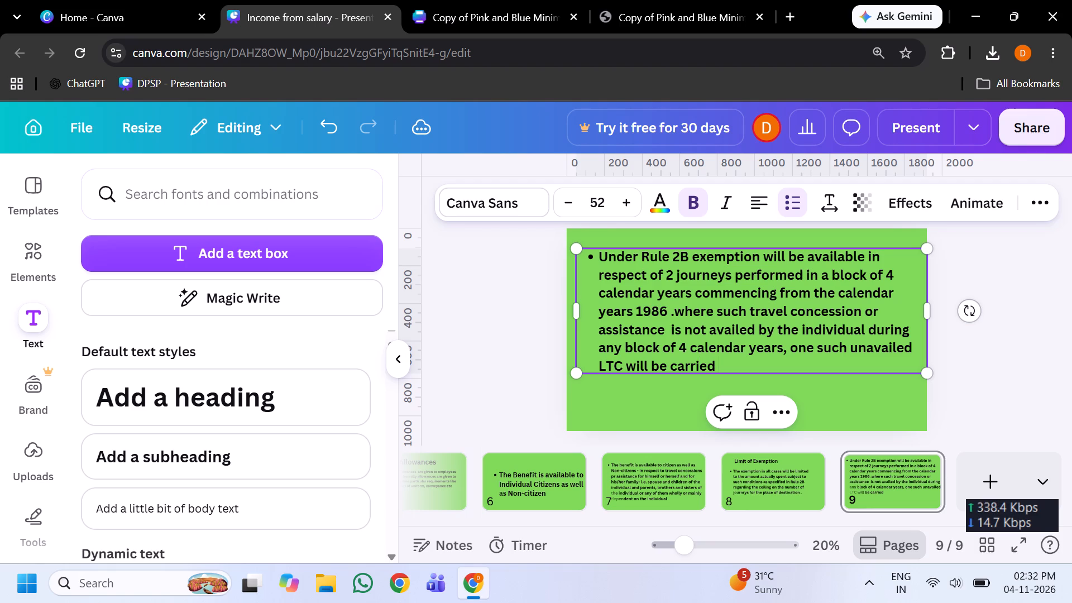
pyautogui.write('for')
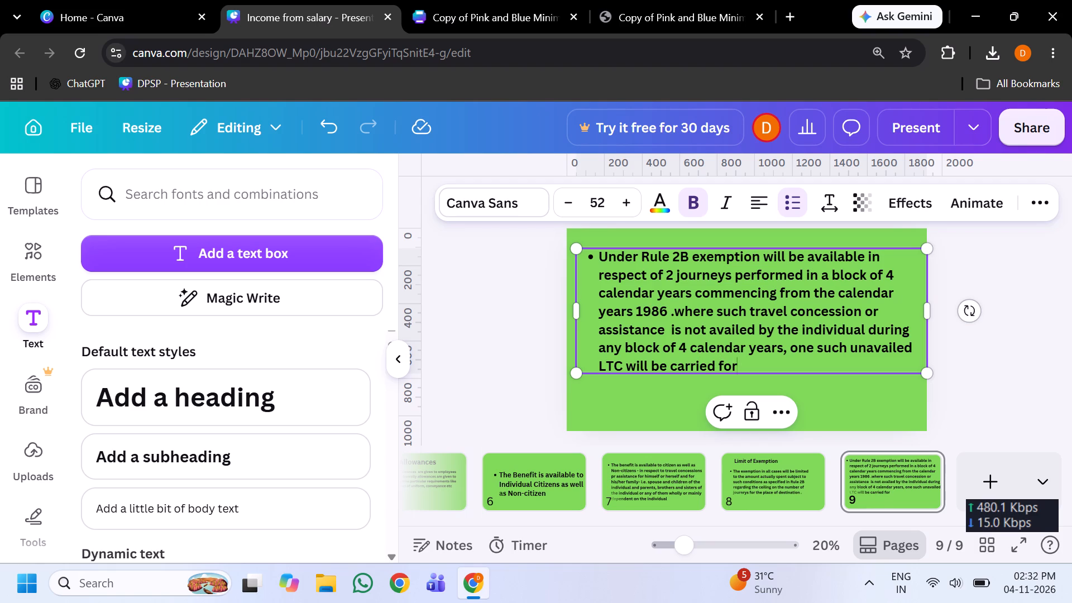
pyautogui.write('ward')
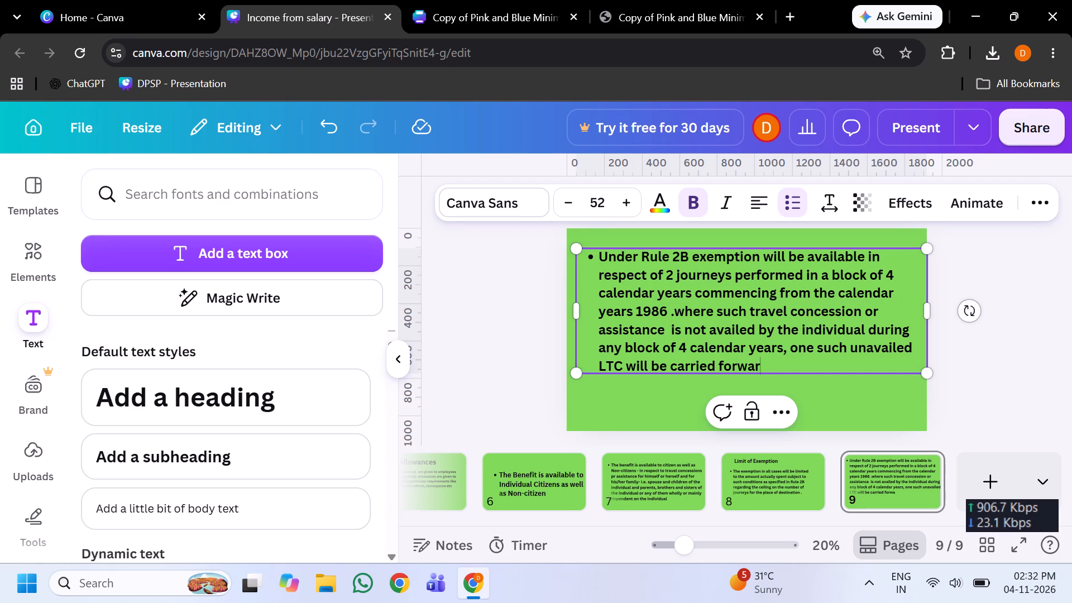
pyautogui.press('space')
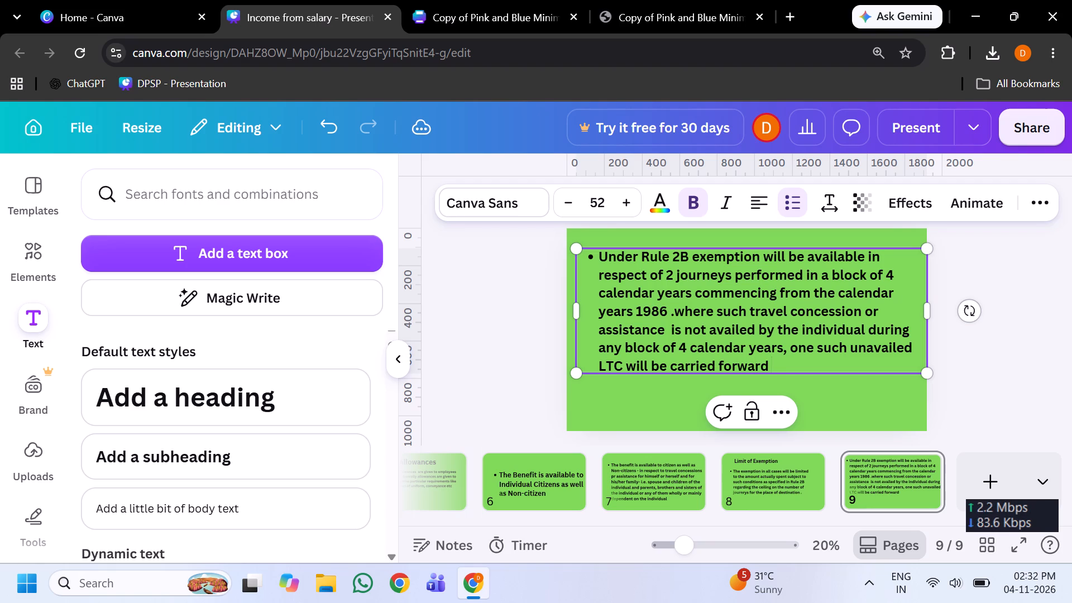
pyautogui.write('to the')
pyautogui.press('space')
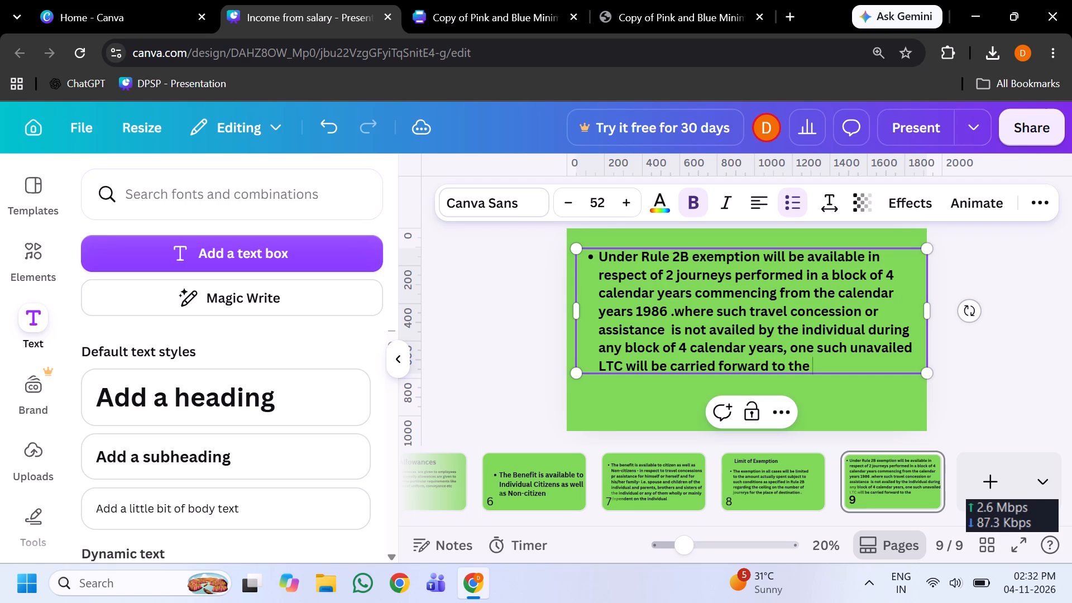
pyautogui.write('imm')
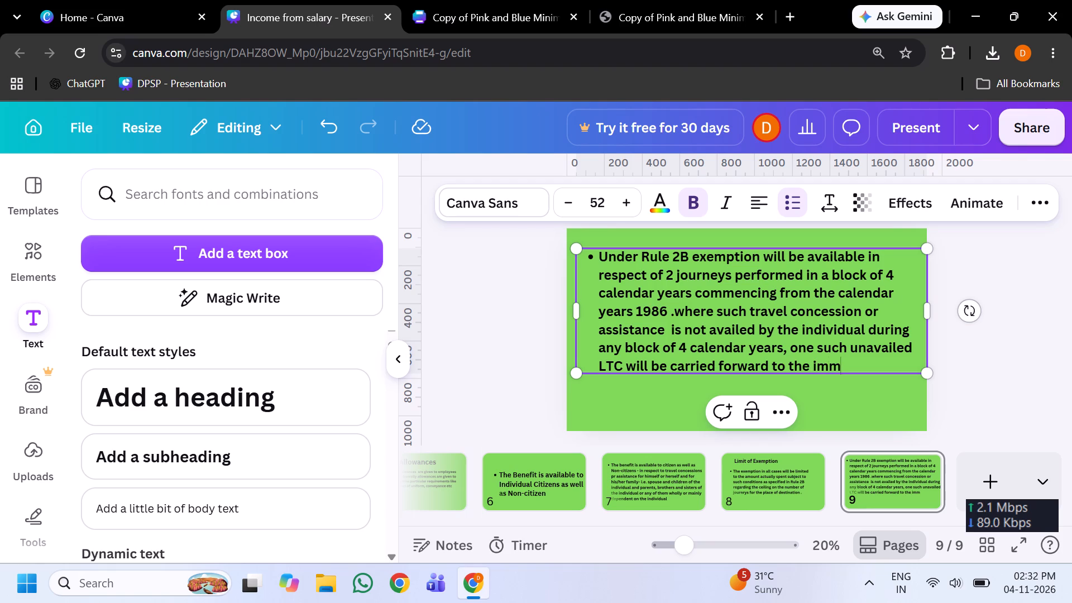
pyautogui.write('ed')
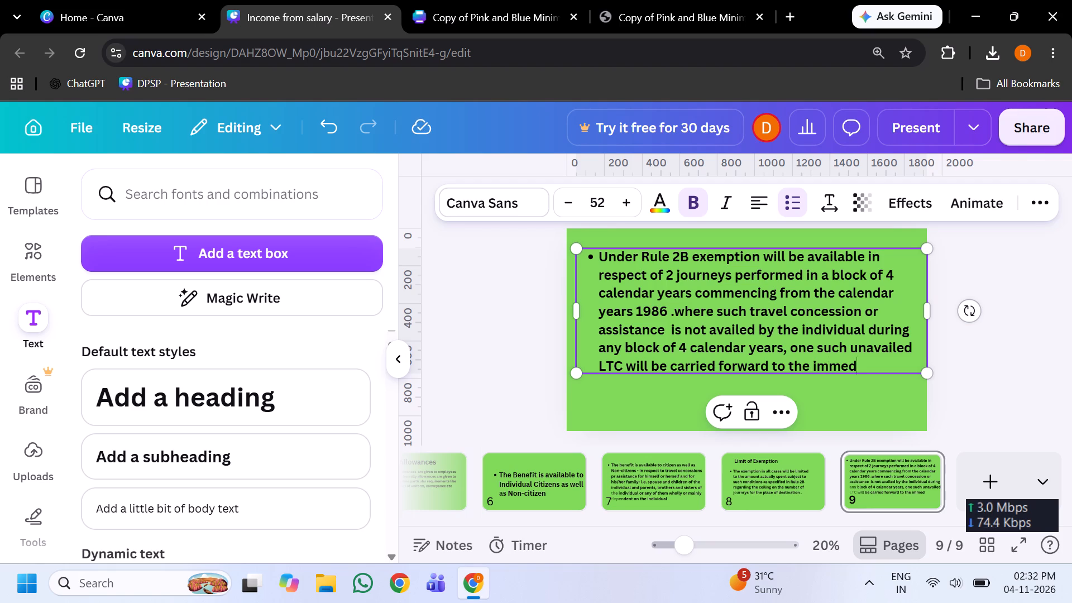
pyautogui.write('ia')
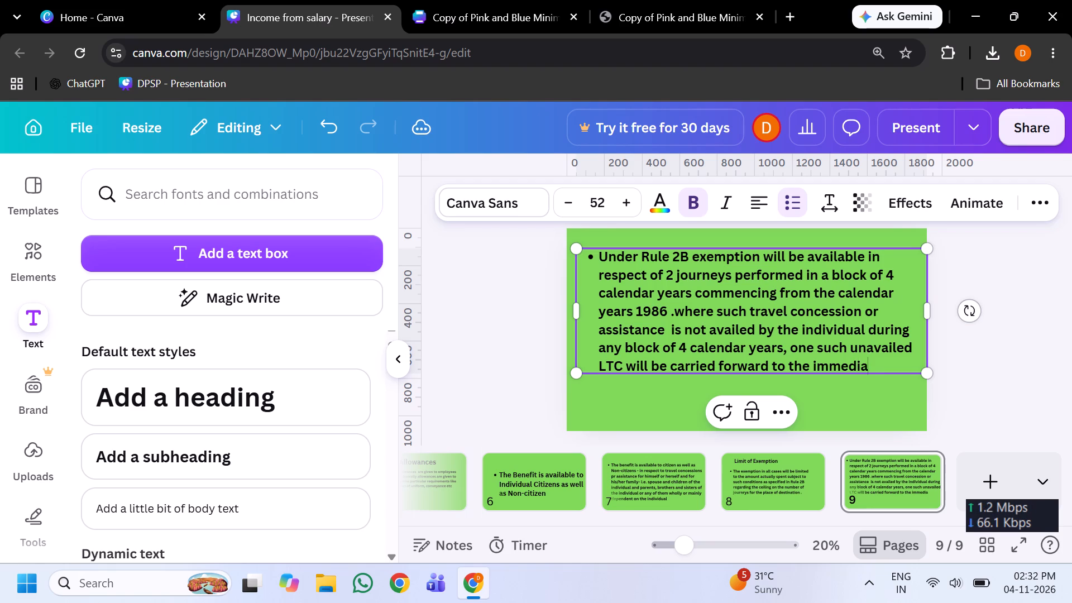
pyautogui.write('tely')
pyautogui.press('space')
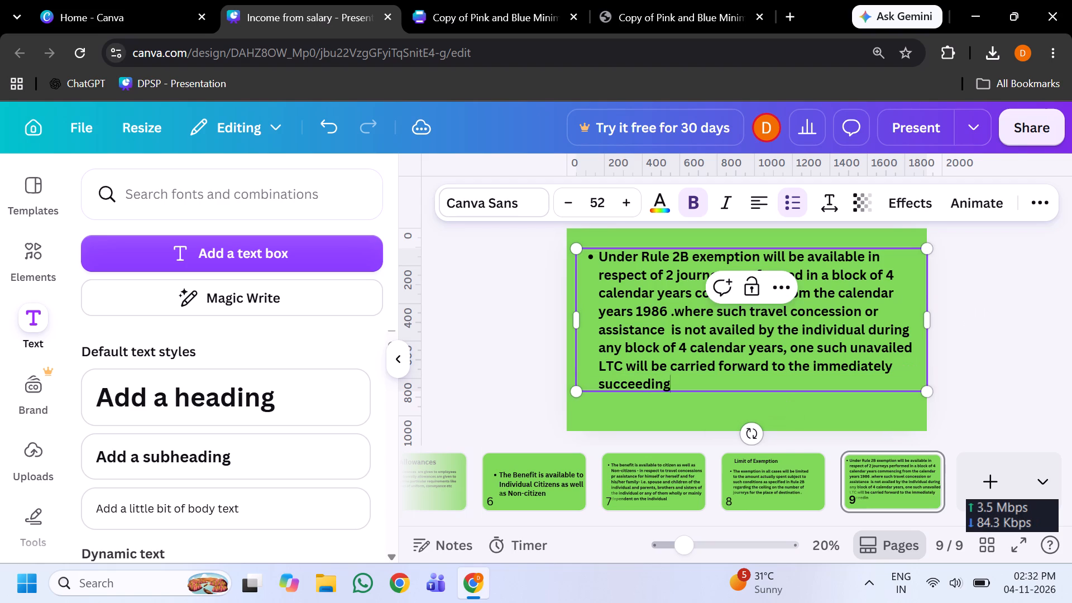
# Continue the page 9 bullet after "succeeding" with "block of 4 calendar years and".
pyautogui.press('space')
pyautogui.write('block')
pyautogui.press('space')
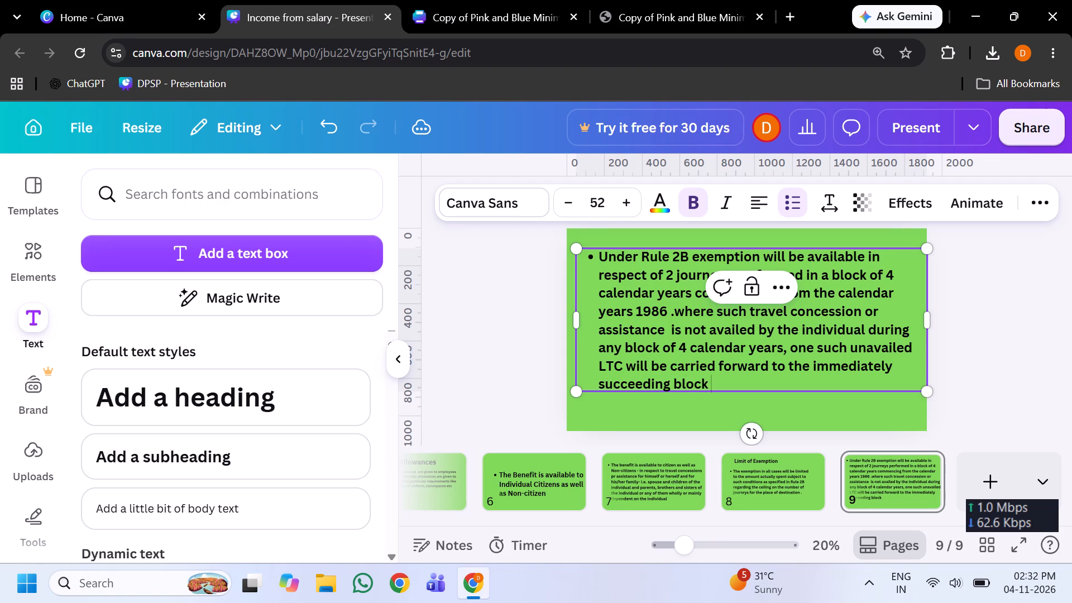
pyautogui.write('of 4')
pyautogui.press('space')
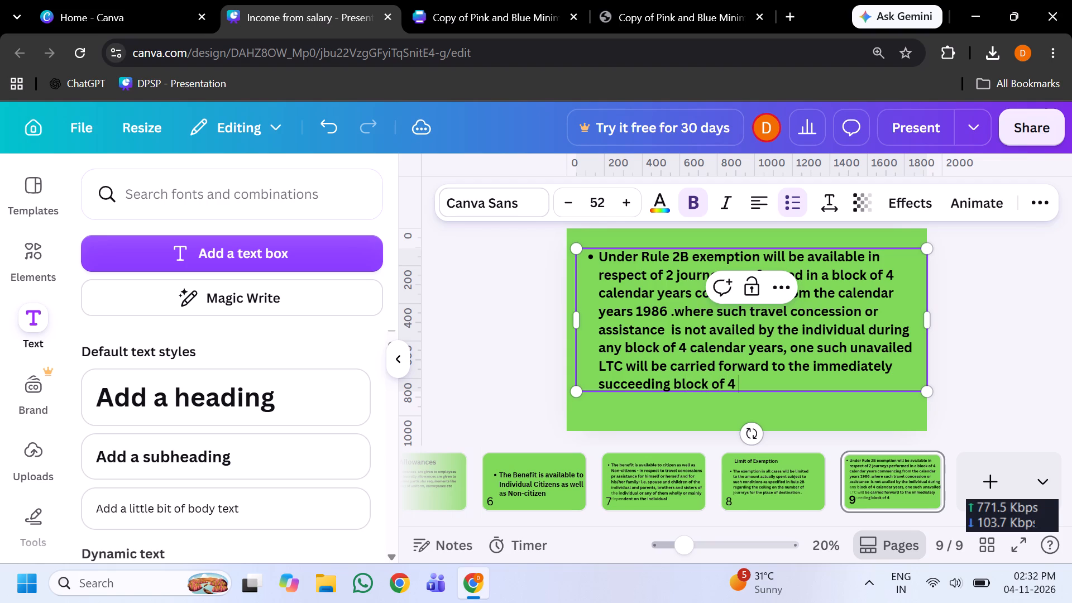
pyautogui.write('calendar')
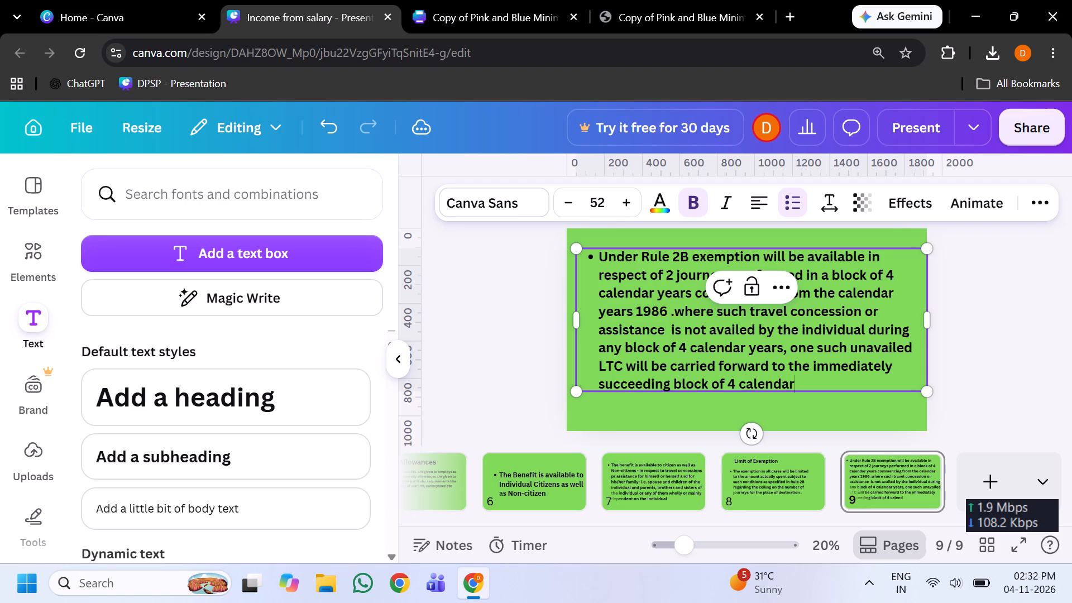
pyautogui.press('space')
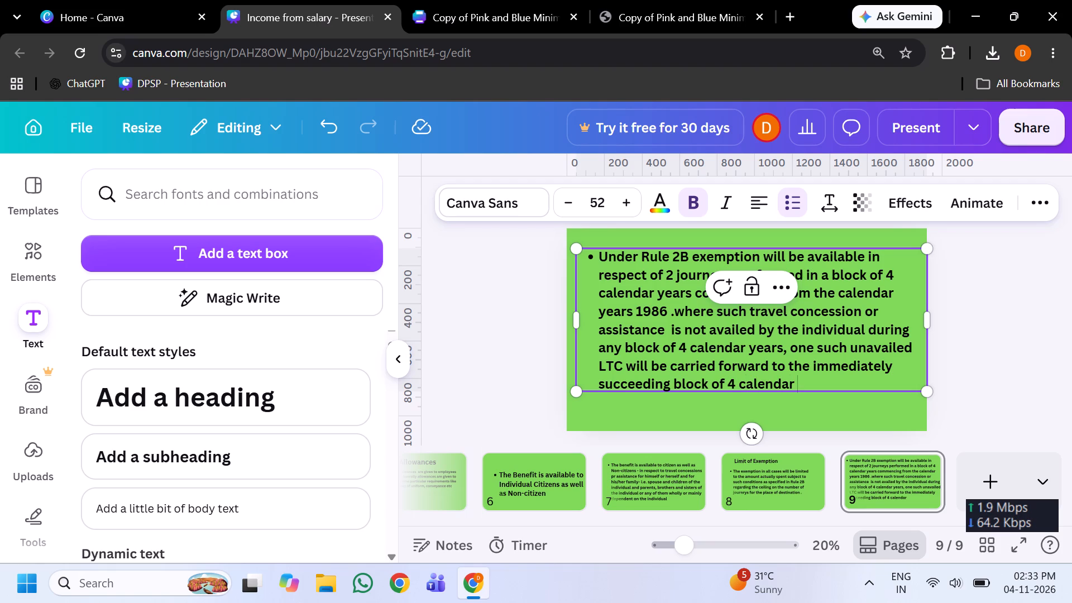
pyautogui.write('years a')
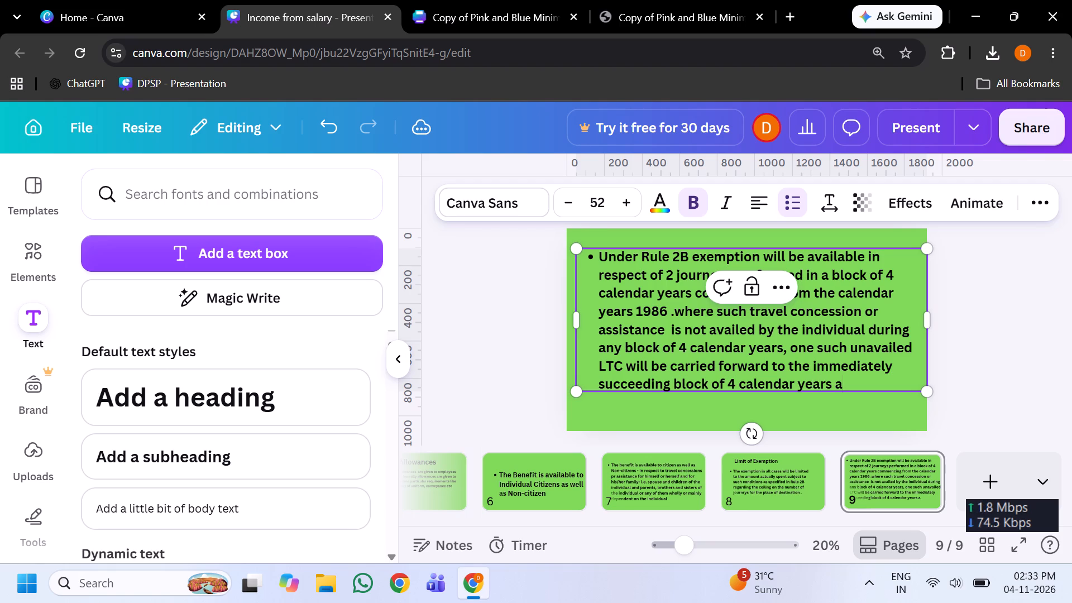
pyautogui.write('nd')
pyautogui.press('space')
# Finish the page 9 bullet after "calendar years and" with "will be eligible for exemption".
pyautogui.write('will')
pyautogui.press('space')
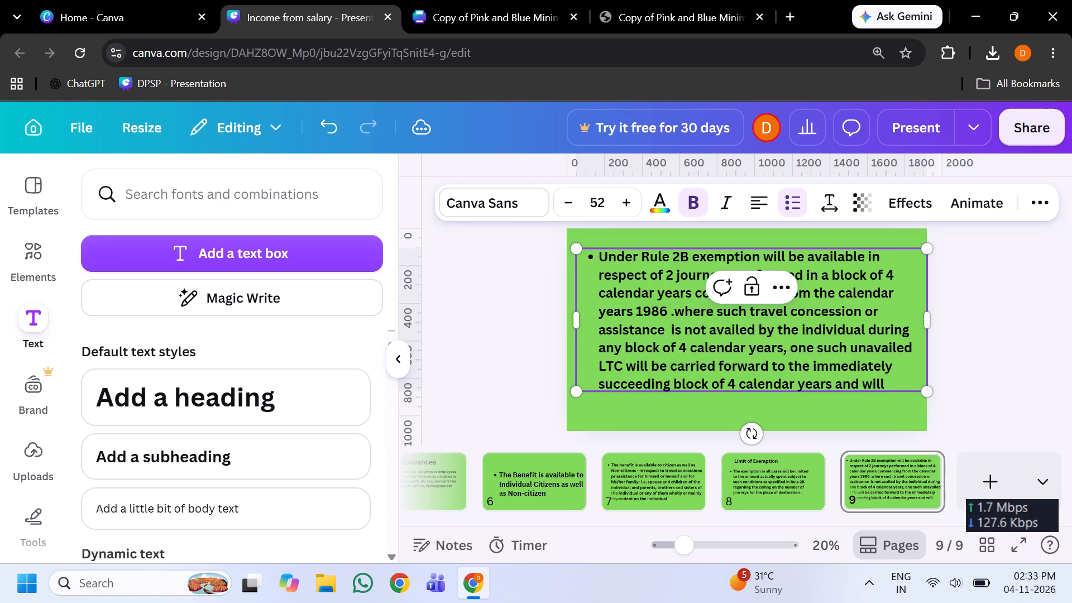
pyautogui.write('be')
pyautogui.press('space')
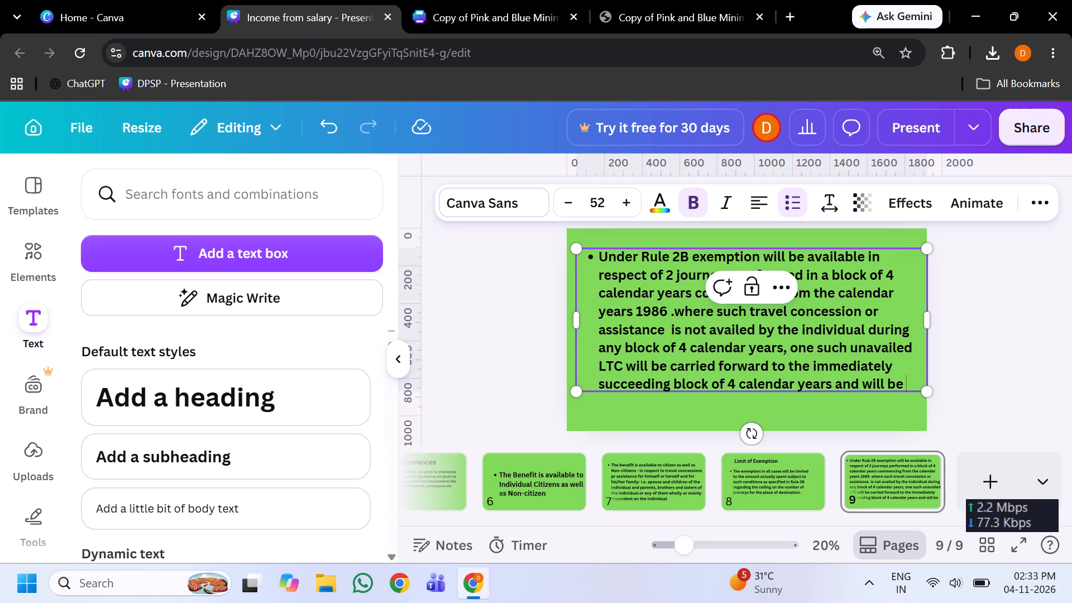
pyautogui.write('eli')
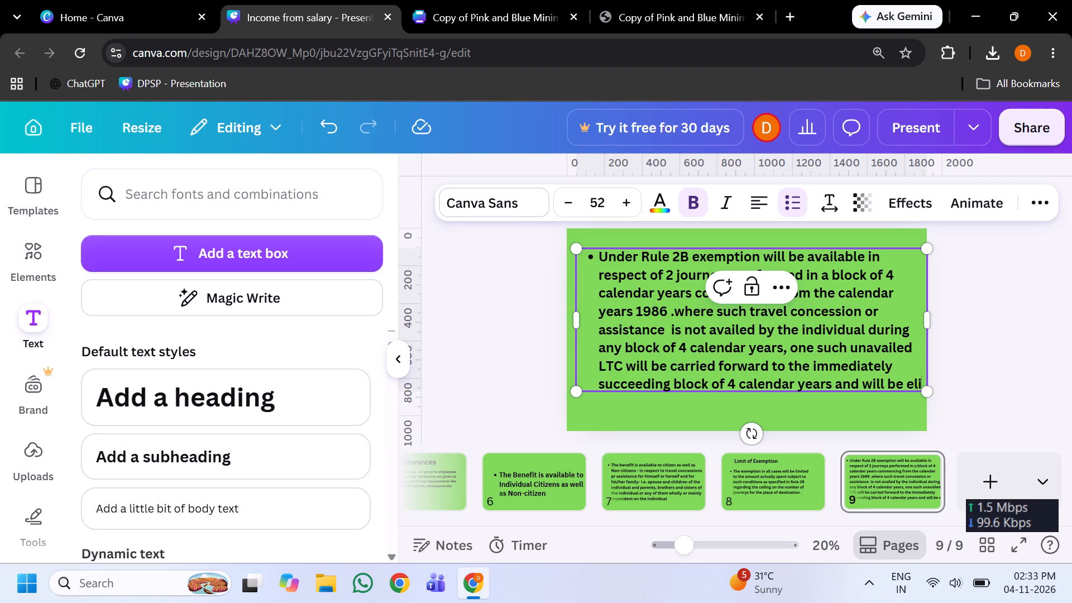
pyautogui.write('gibl')
pyautogui.write('e')
pyautogui.press('space')
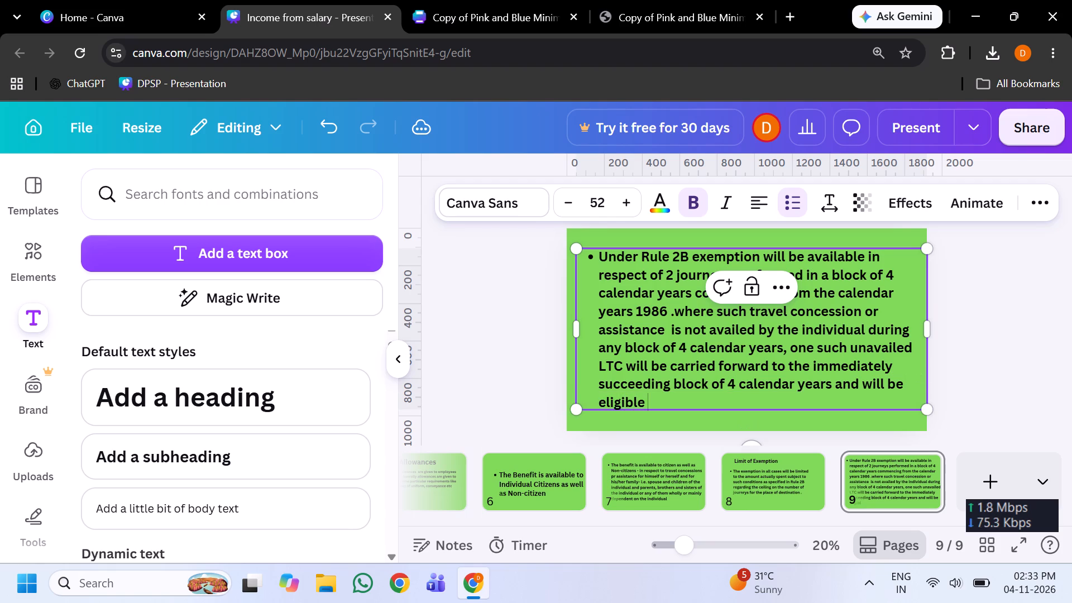
pyautogui.write('for')
pyautogui.press('space')
pyautogui.write('exemption')
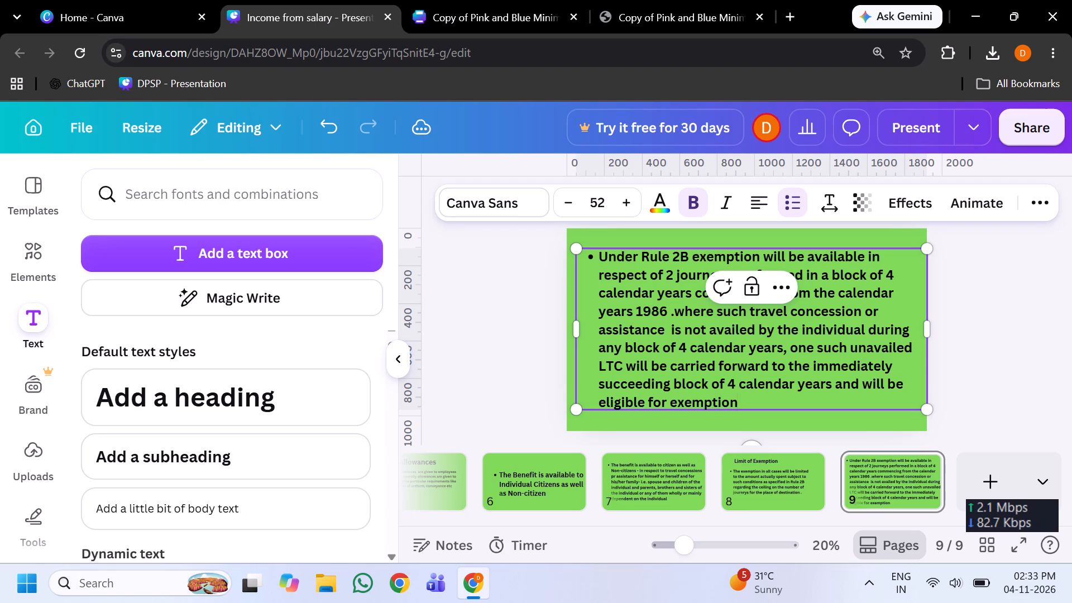
pyautogui.click(1041, 411)
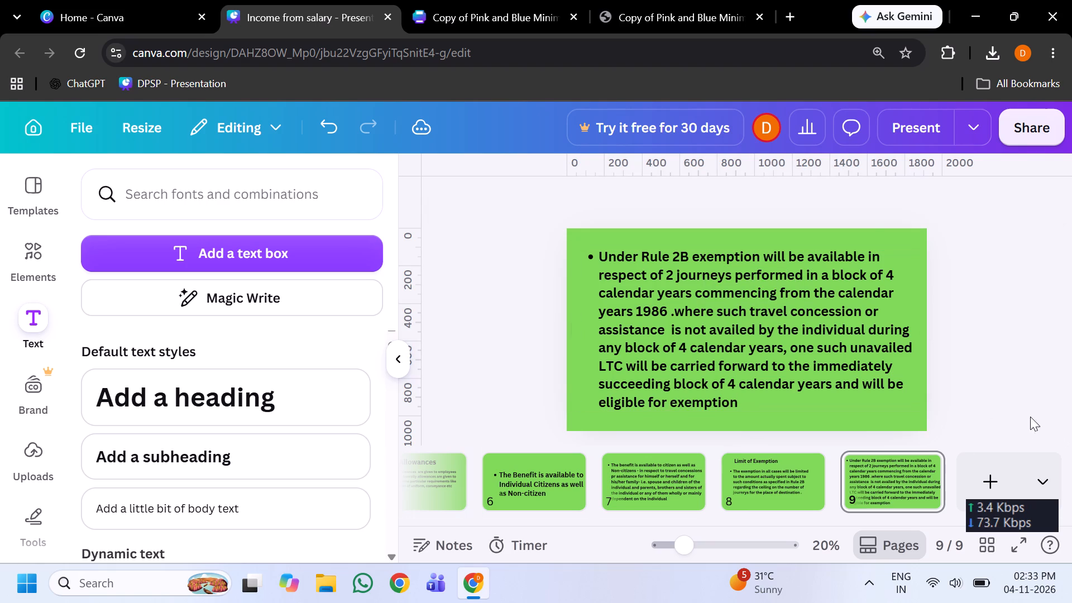
# Add a new blank green page 10 after page 9.
pyautogui.click(992, 471)
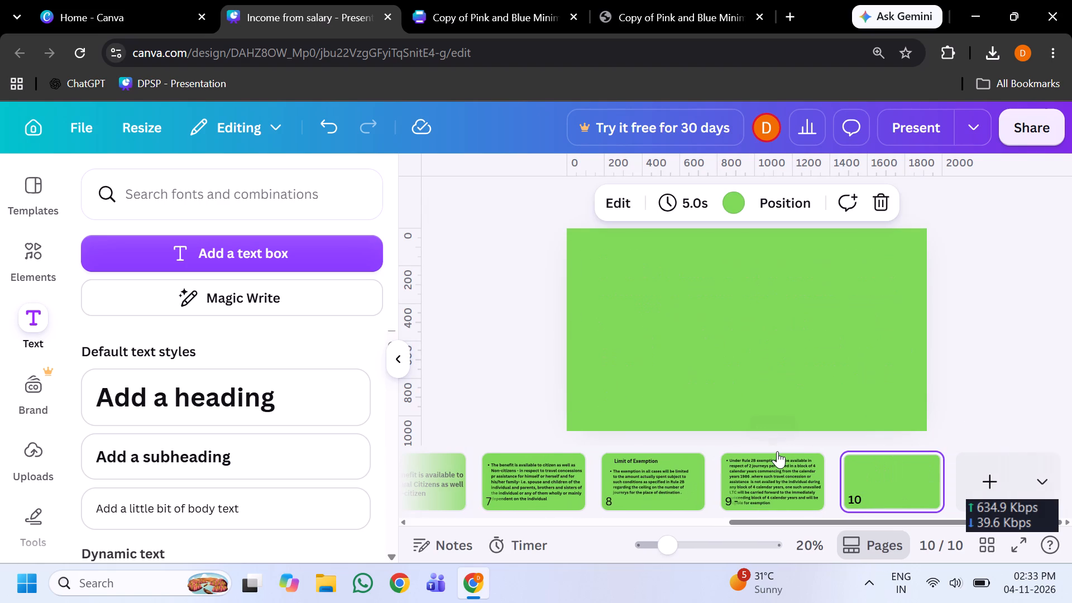
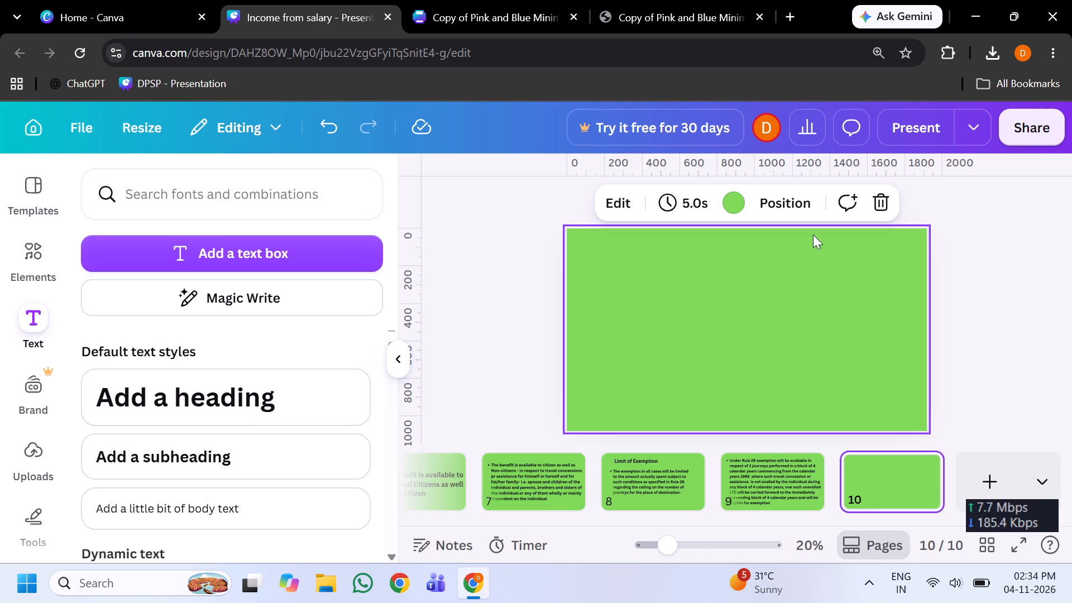
# Add a heading on page 10 and begin its text with "Valuation og Free or".
pyautogui.moveTo(249, 417); pyautogui.dragTo(698, 354)
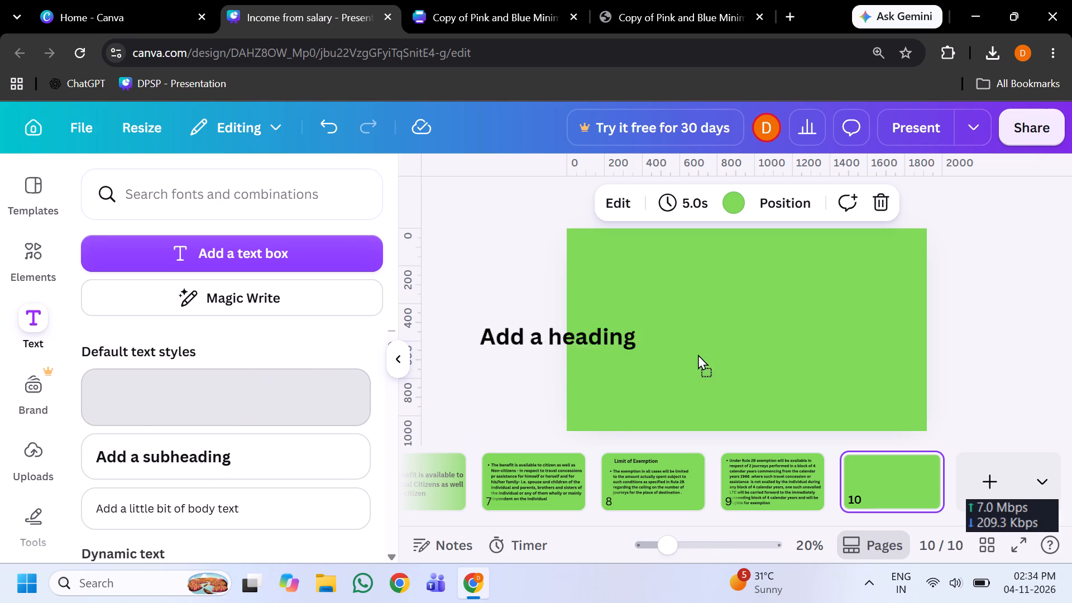
pyautogui.moveTo(698, 354); pyautogui.dragTo(795, 339)
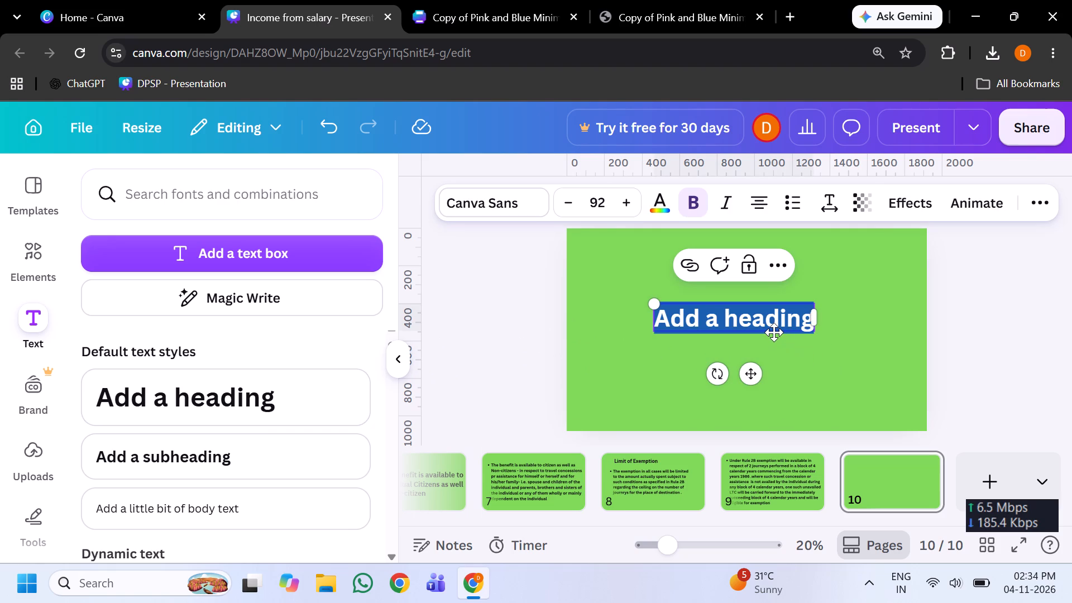
pyautogui.press('BackSpace')
pyautogui.write('Va')
pyautogui.write('luation')
pyautogui.press('space')
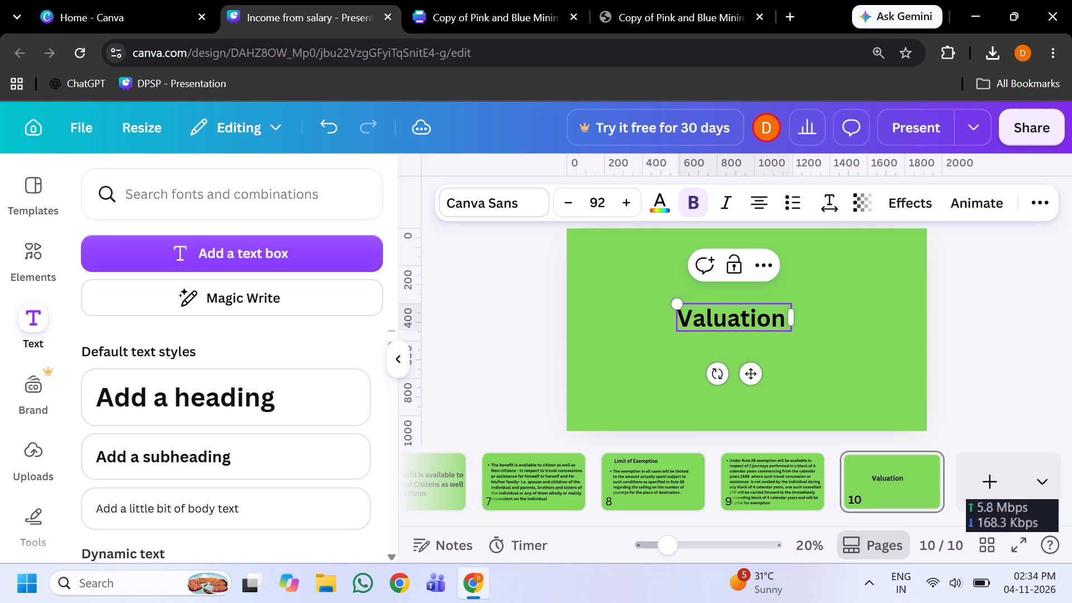
pyautogui.write('og')
pyautogui.press('space')
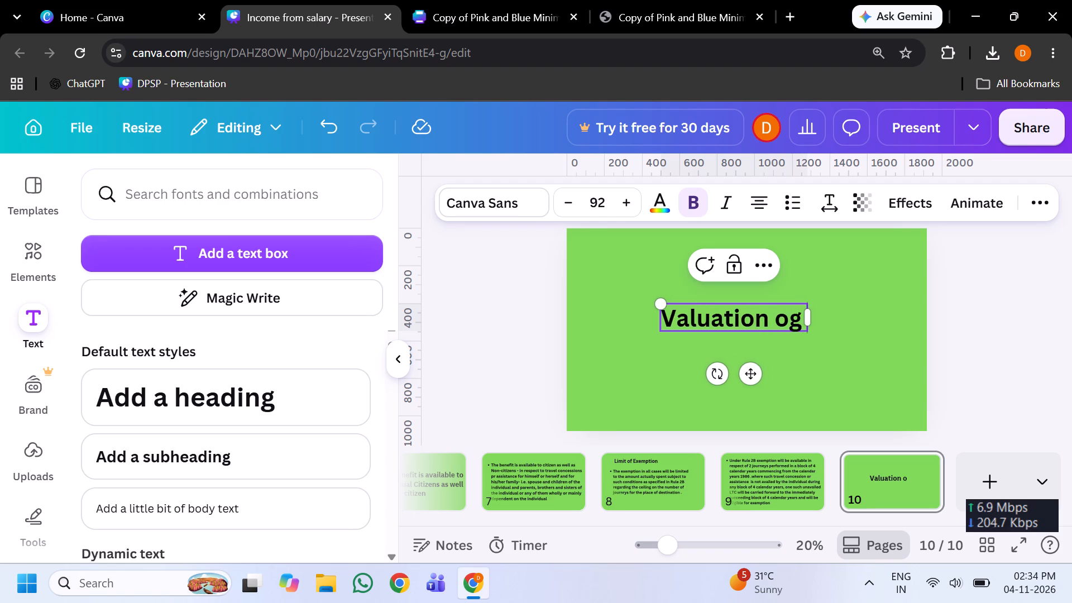
pyautogui.write('Free')
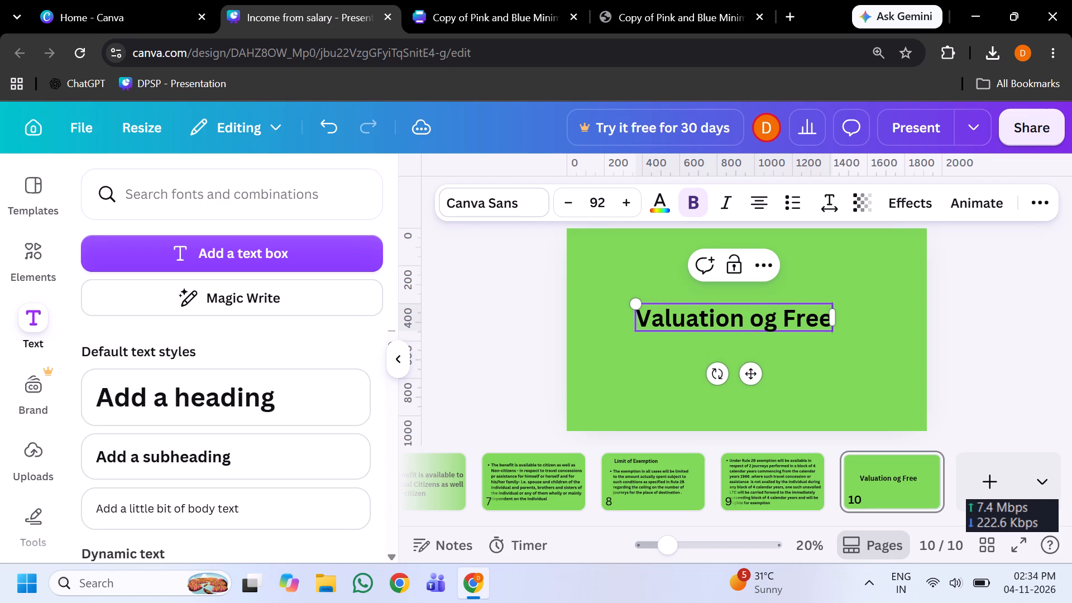
pyautogui.press('space')
pyautogui.write('ot')
pyautogui.press('BackSpace')
pyautogui.write('r')
pyautogui.press('space')
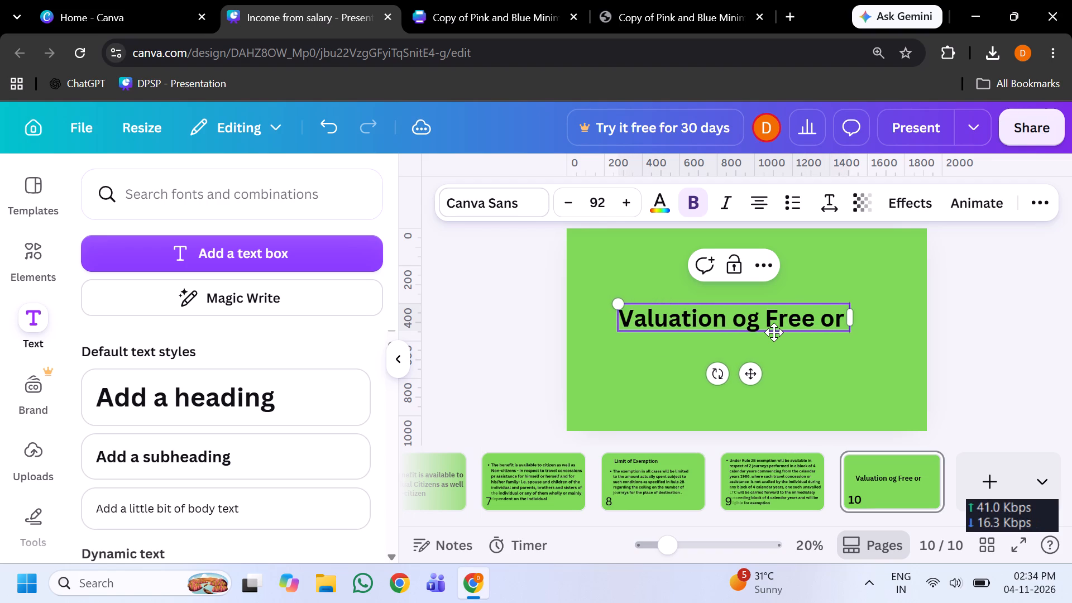
# Complete the page 10 heading after "Free or" with "Concessional Educational Facilities".
pyautogui.write('Con')
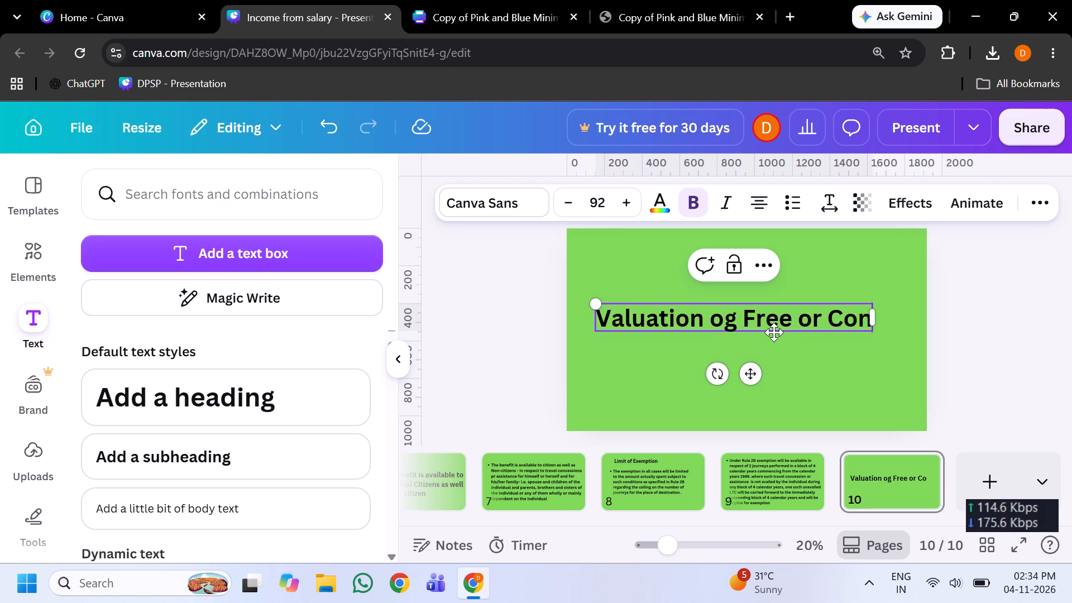
pyautogui.write('cessional')
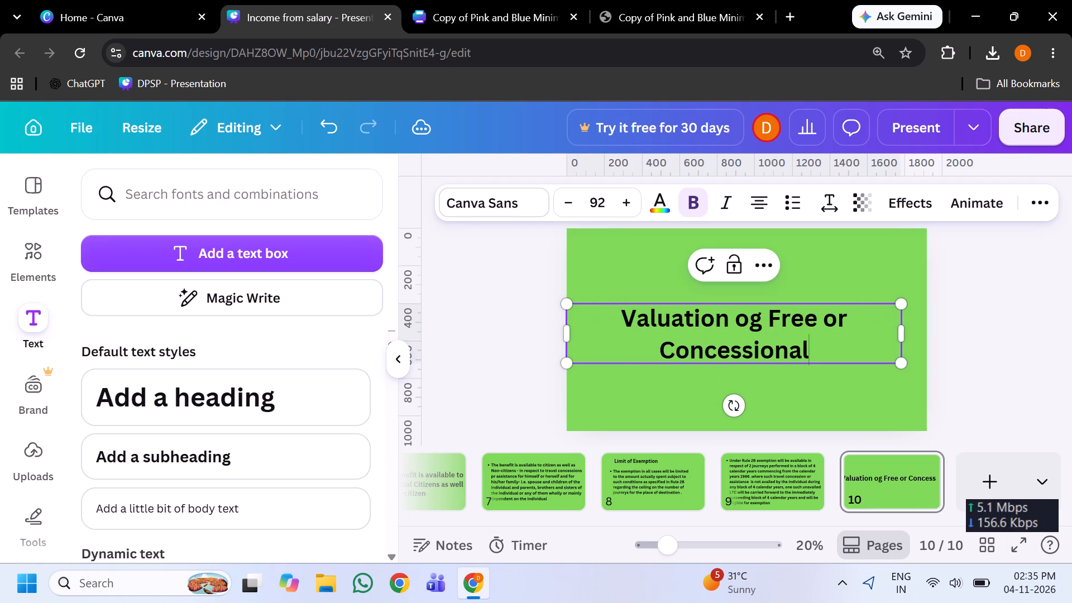
pyautogui.press('space')
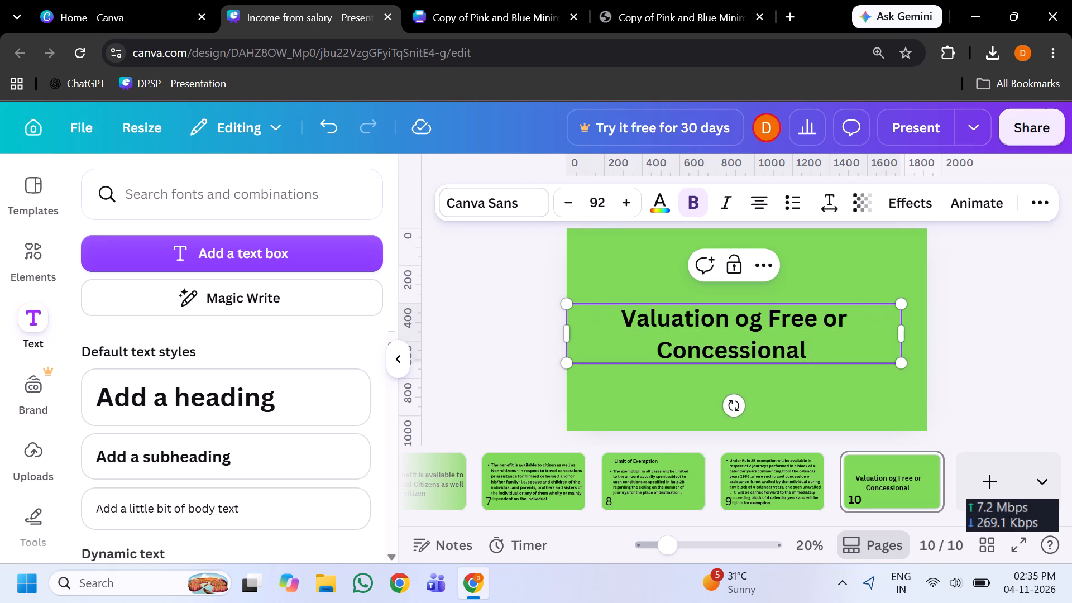
pyautogui.write('Educati')
pyautogui.write('on')
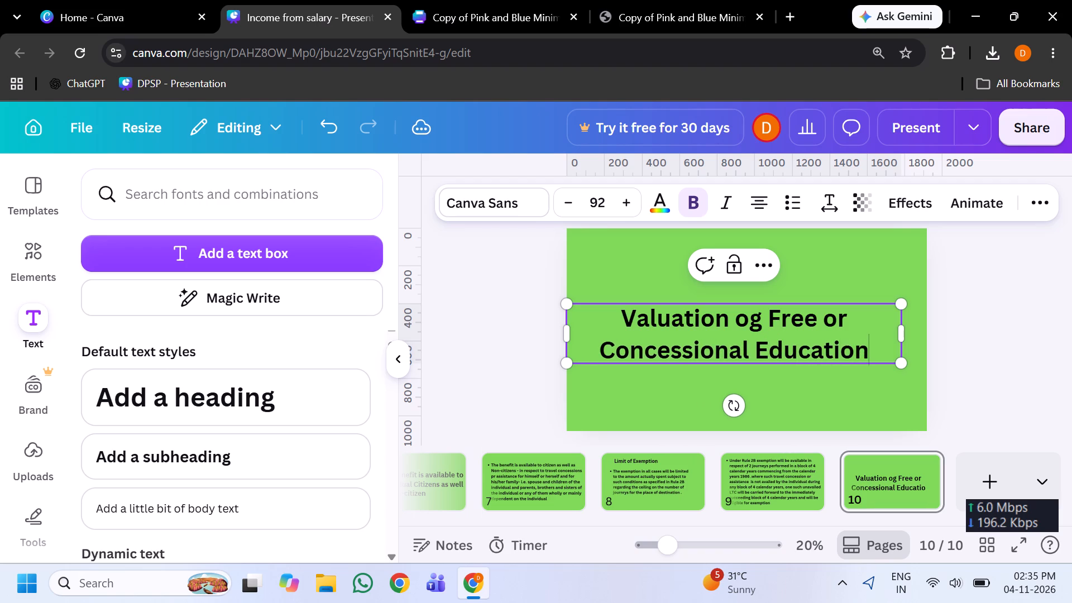
pyautogui.press('a')
pyautogui.write('l')
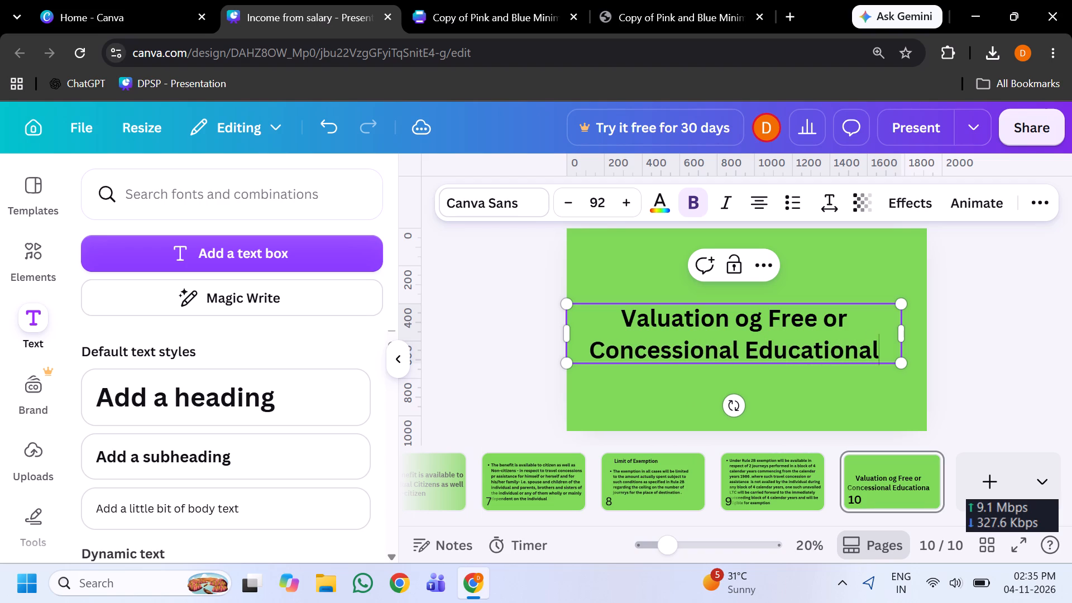
pyautogui.press('space')
pyautogui.write('Fa')
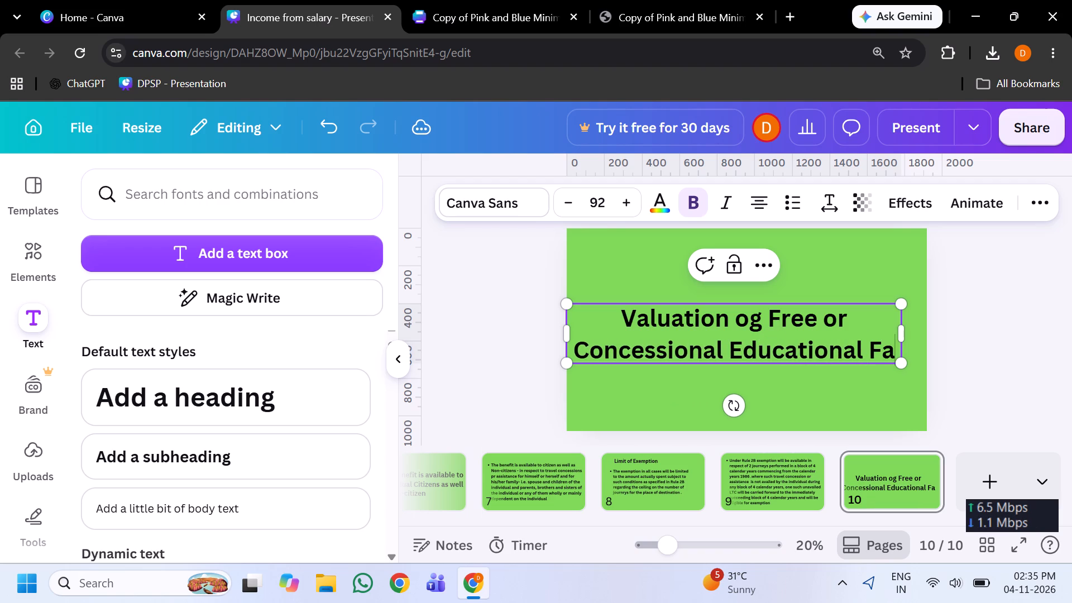
pyautogui.press('c')
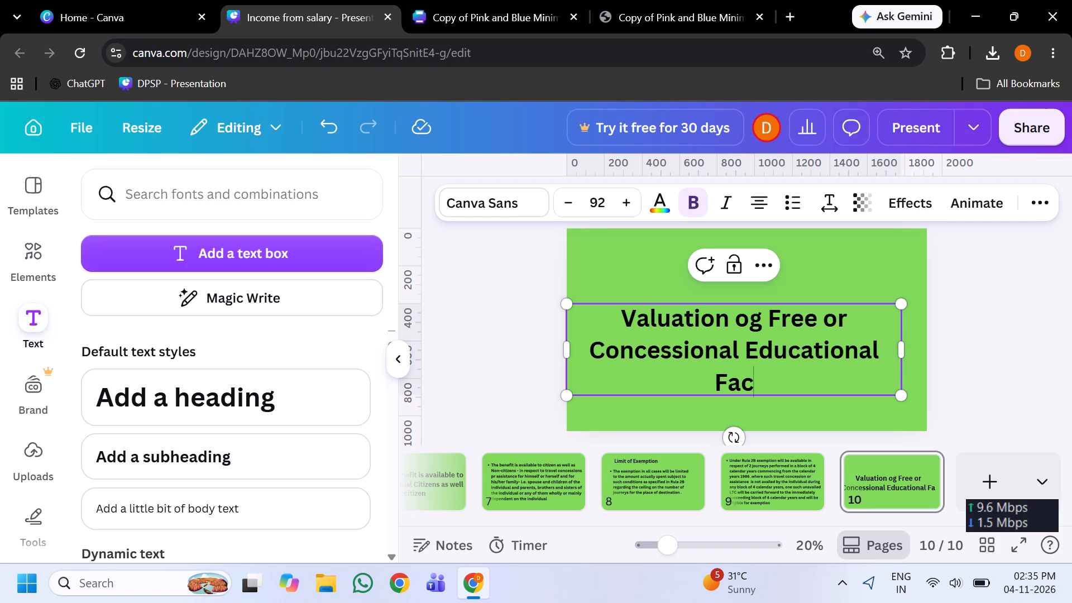
pyautogui.write('iliti')
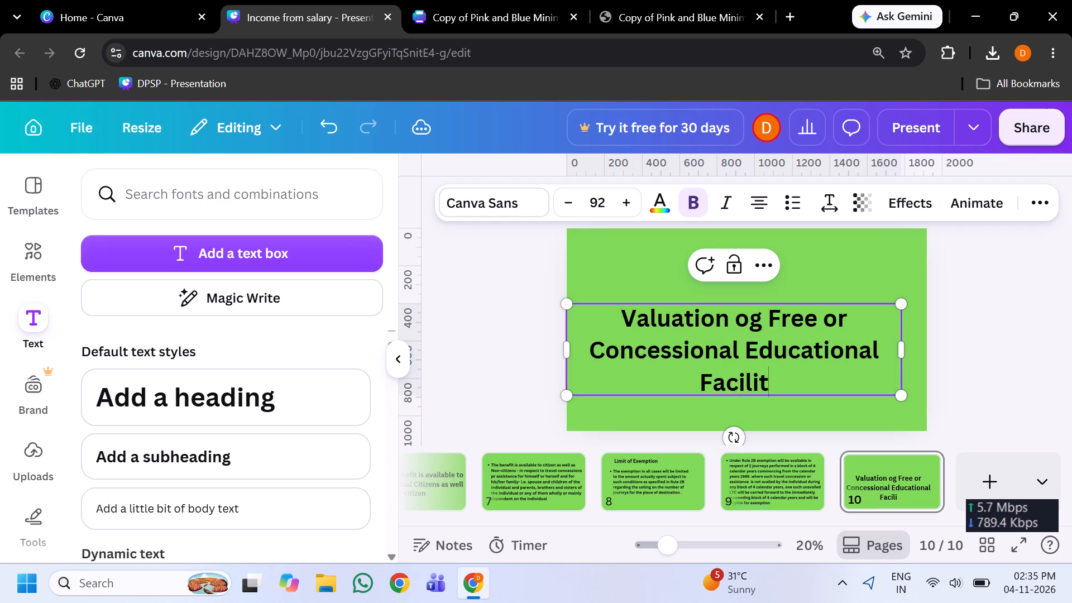
pyautogui.write('es')
pyautogui.press('space')
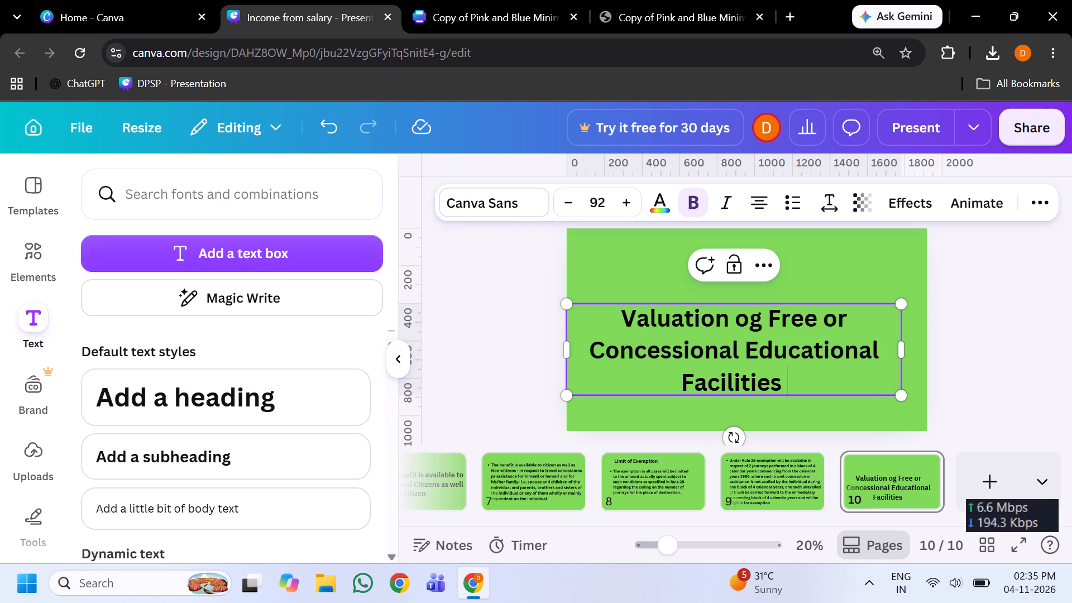
# Move the heading "Valuation og Free or Concessional Educational Facilities" to about the centre of page 10.
pyautogui.click(1002, 356)
pyautogui.moveTo(716, 342); pyautogui.dragTo(769, 323)
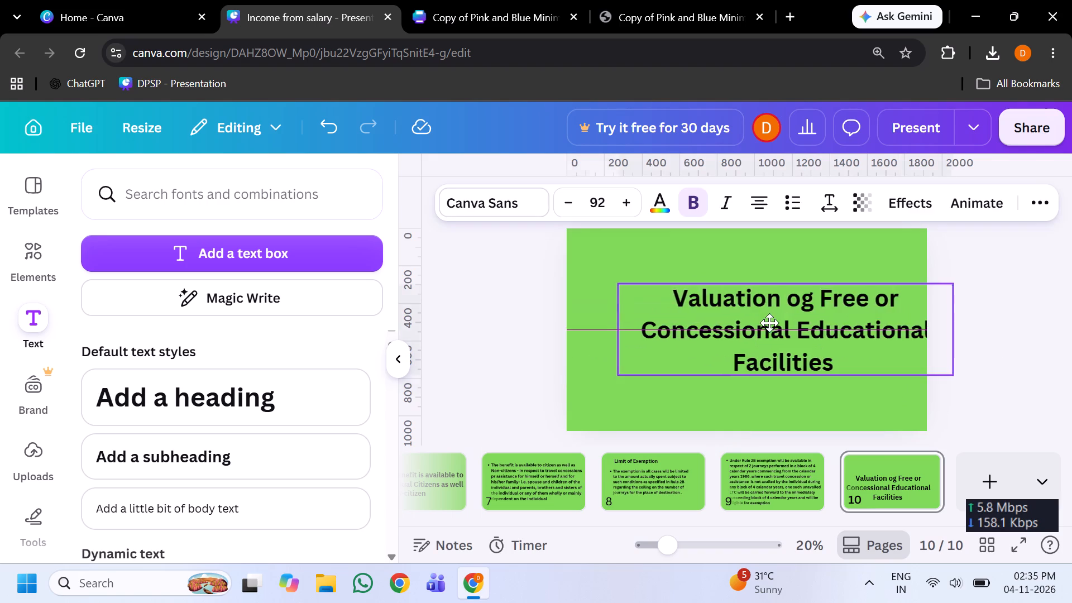
pyautogui.moveTo(769, 323); pyautogui.dragTo(726, 322)
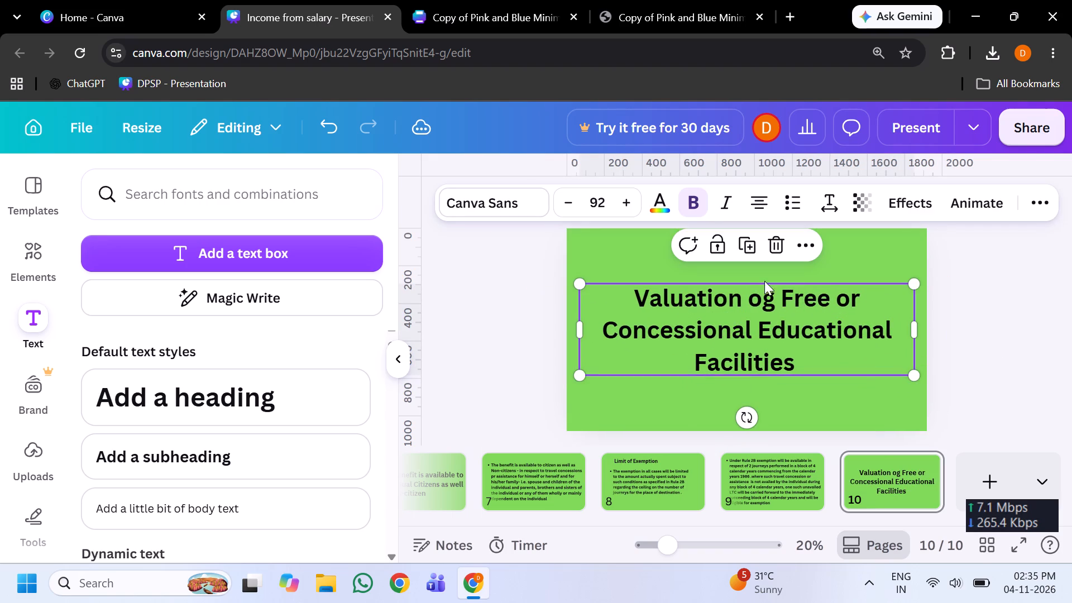
# Add a new blank green page 11 after page 10.
pyautogui.moveTo(992, 486); pyautogui.dragTo(998, 488)
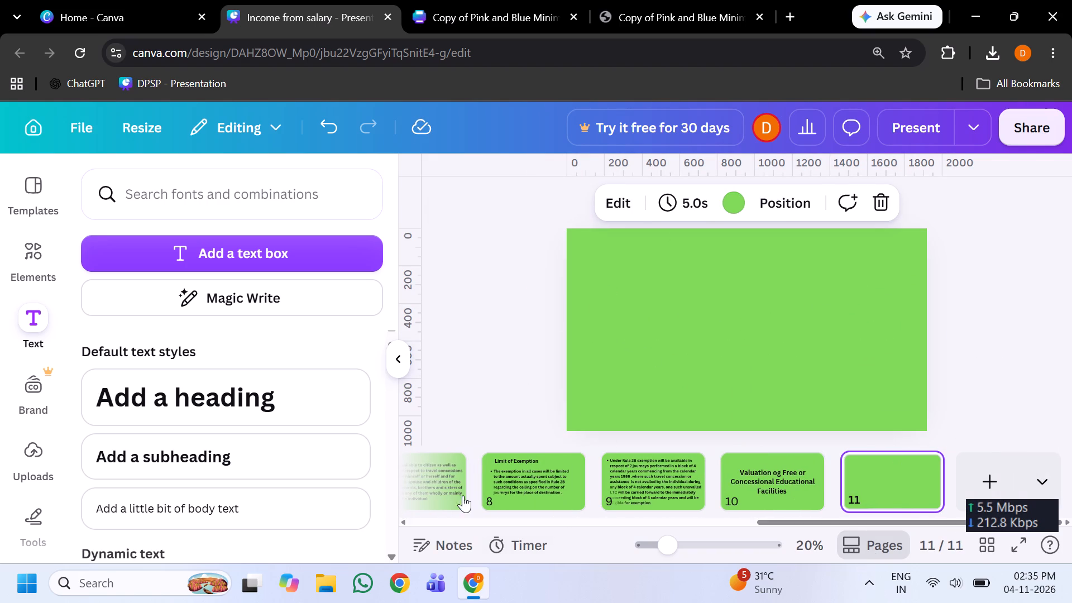
# Add a bulleted subheading near the top of page 11 and begin it with "The Value of benefit to the".
pyautogui.moveTo(163, 465); pyautogui.dragTo(711, 271)
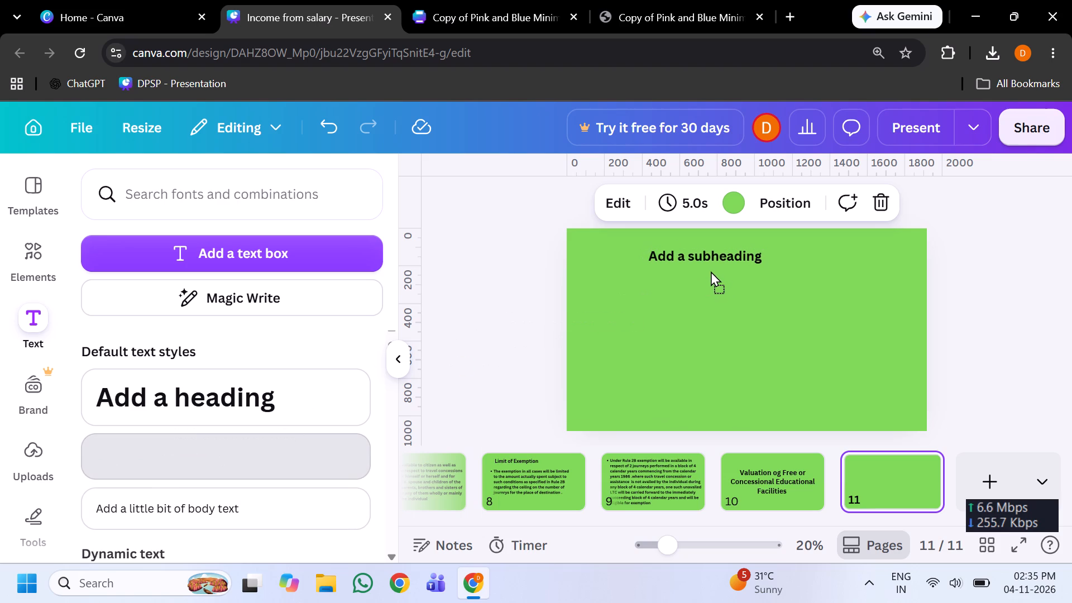
pyautogui.moveTo(711, 271); pyautogui.dragTo(711, 273)
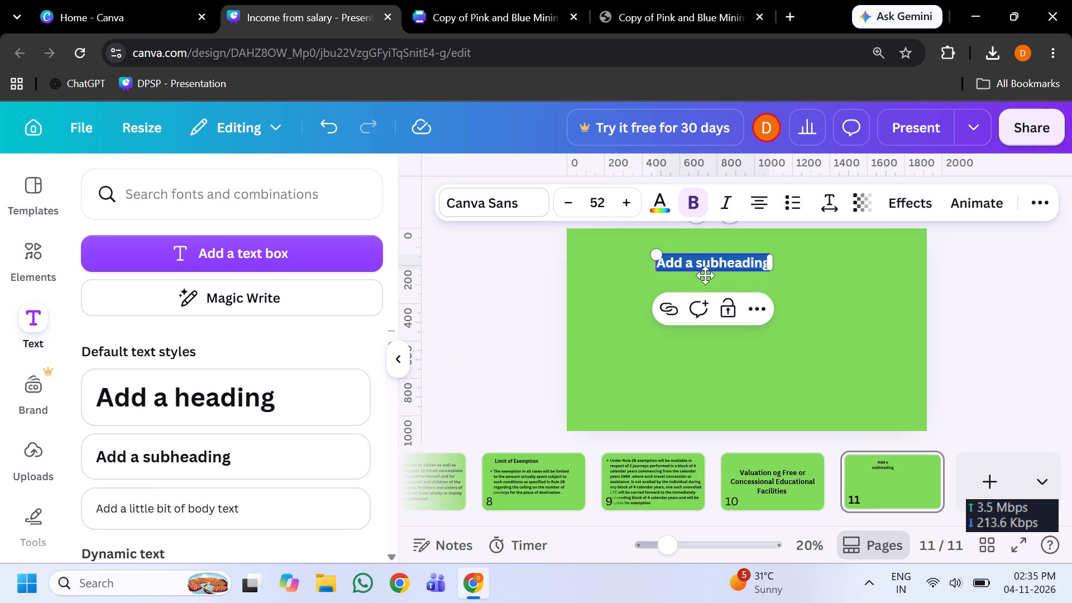
pyautogui.click(799, 208)
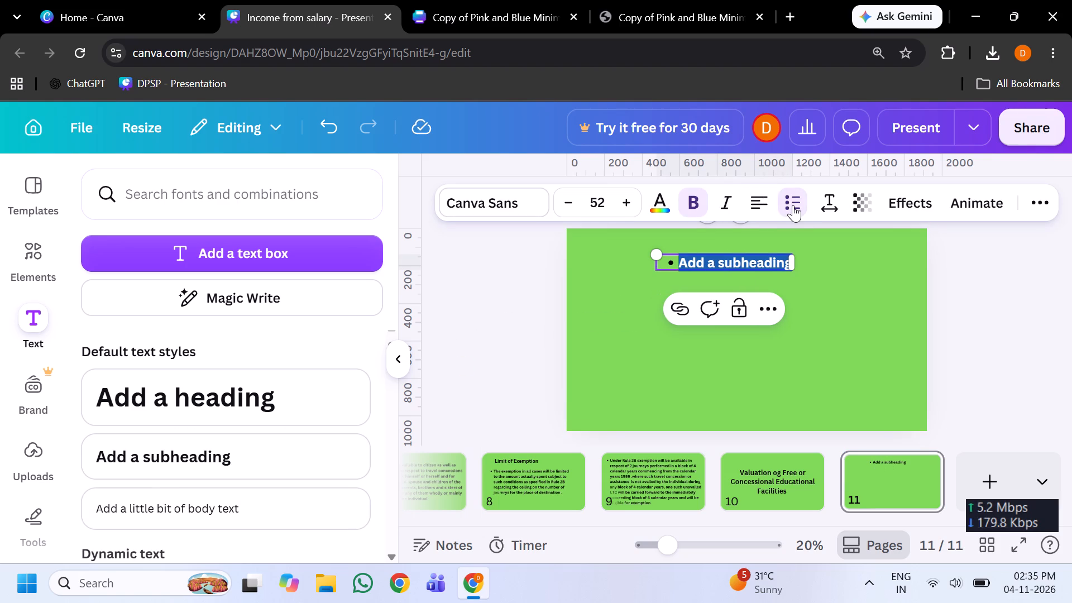
pyautogui.write('The')
pyautogui.press('space')
pyautogui.write('Value')
pyautogui.press('space')
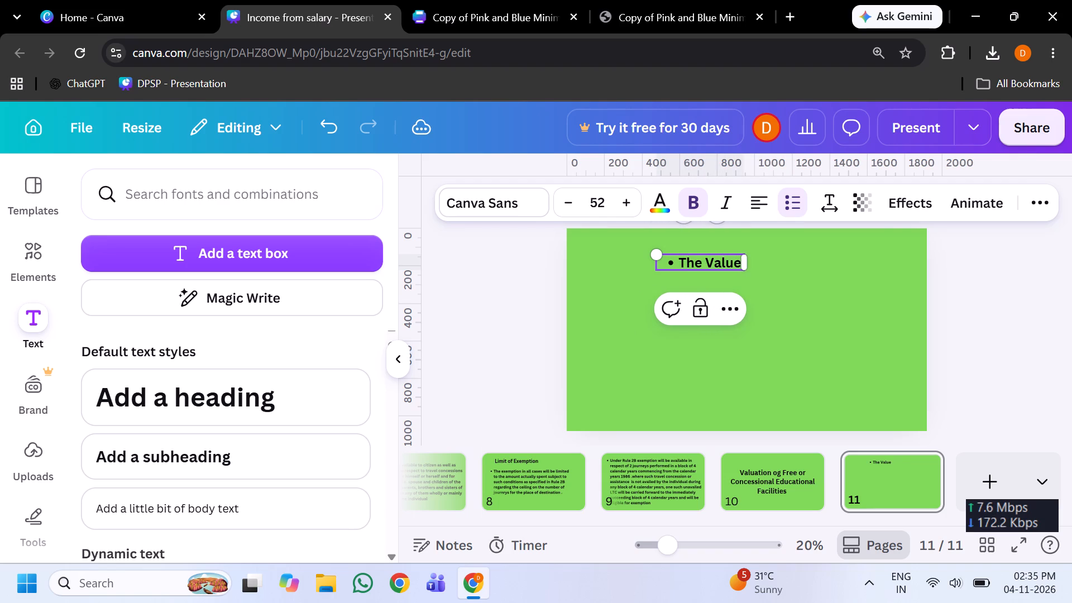
pyautogui.write('of')
pyautogui.press('space')
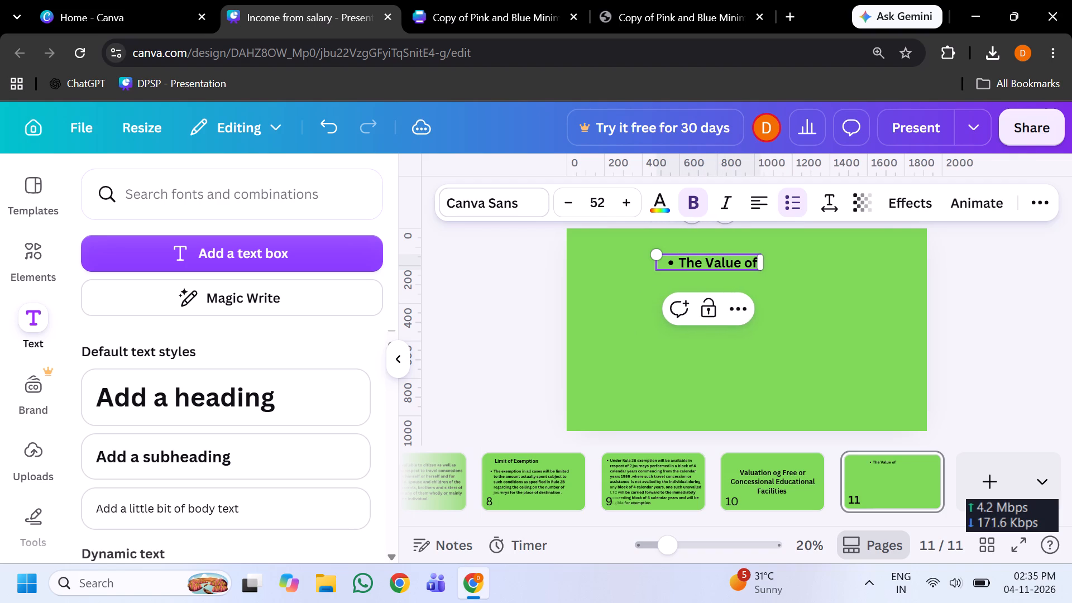
pyautogui.write('benefit')
pyautogui.press('space')
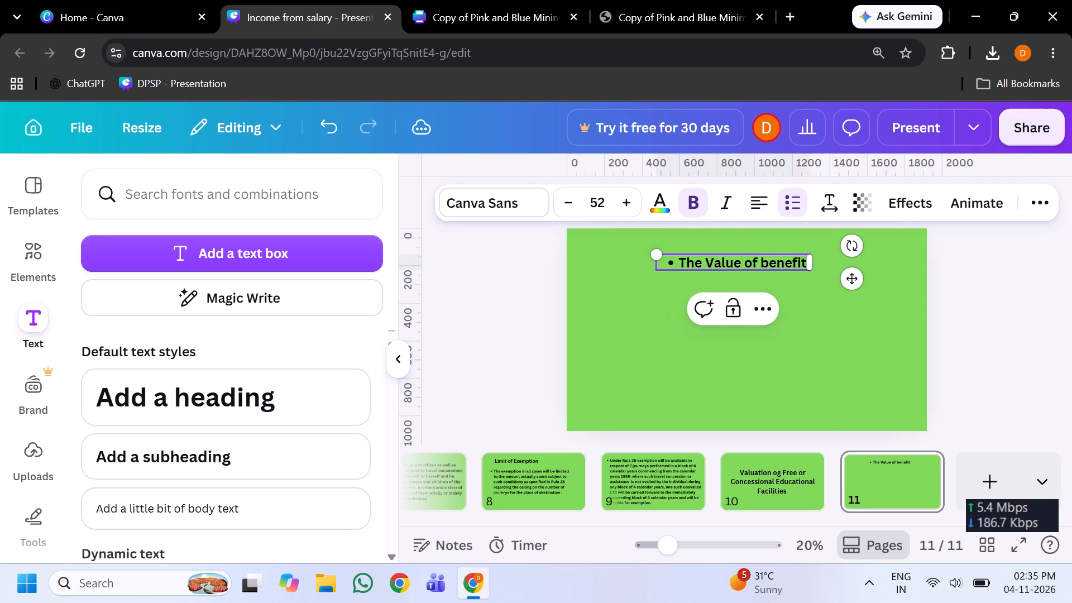
pyautogui.write('to the')
pyautogui.press('space')
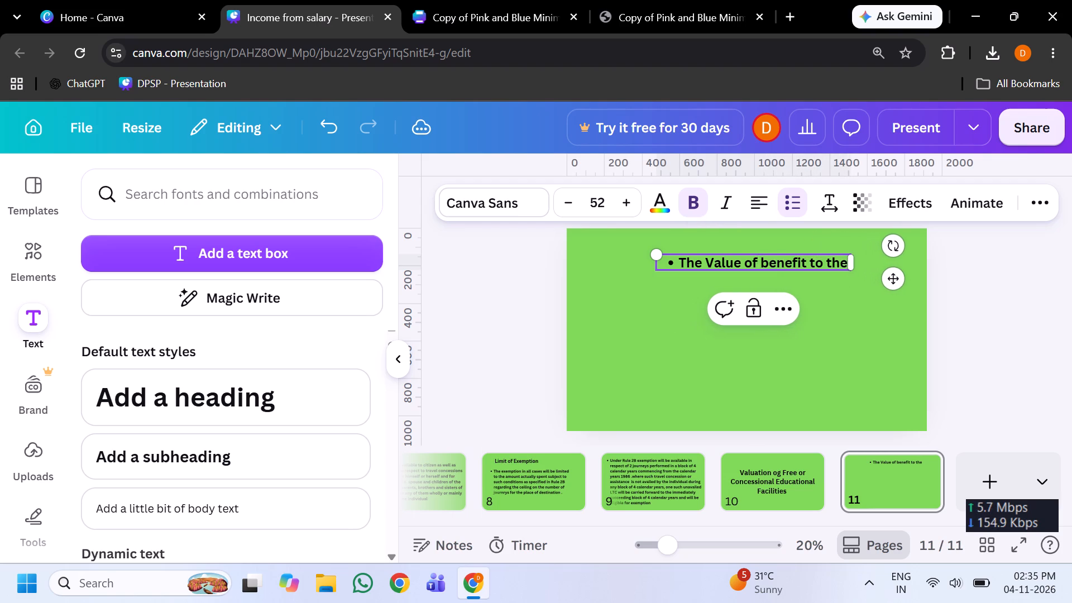
# Continue the page 11 bullet after "benefit to the" with "employee resulting from the provision".
pyautogui.write('empl')
pyautogui.write('oyee')
pyautogui.press('space')
pyautogui.write('resu')
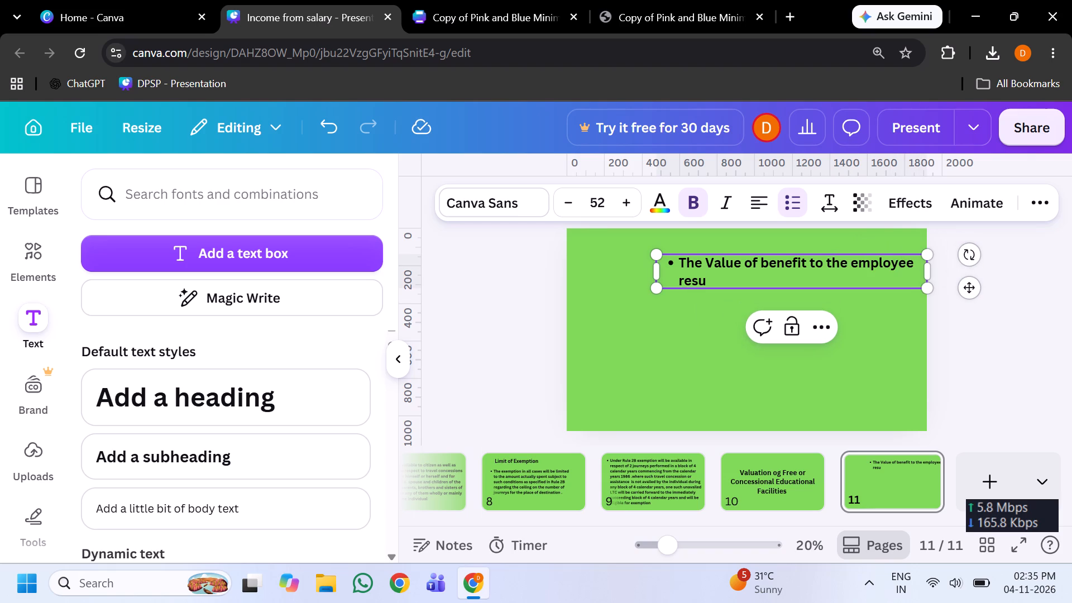
pyautogui.press('l')
pyautogui.write('ting')
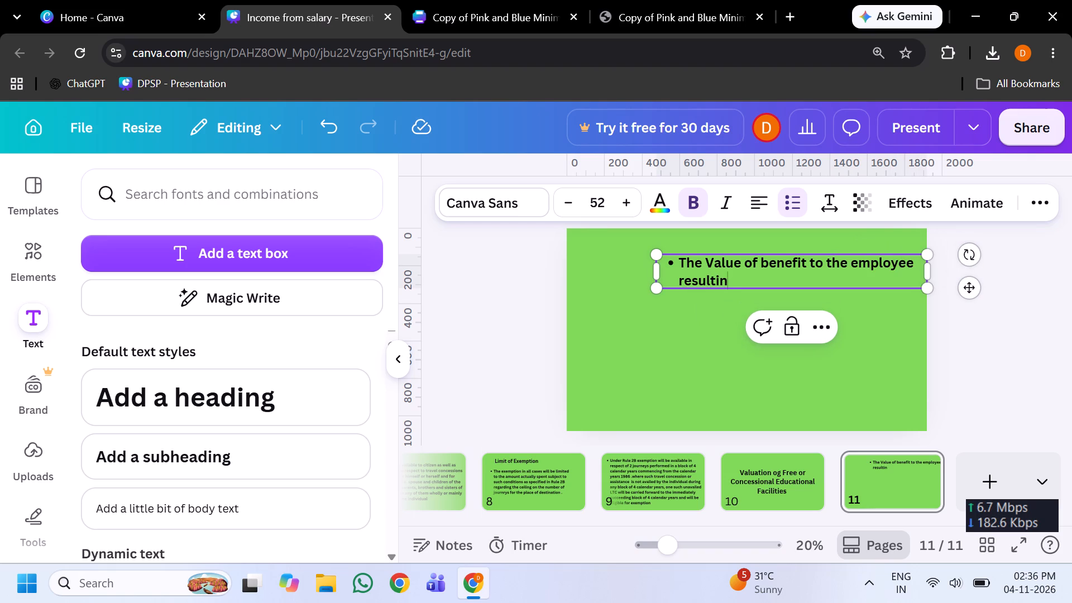
pyautogui.press('space')
pyautogui.write('from')
pyautogui.press('space')
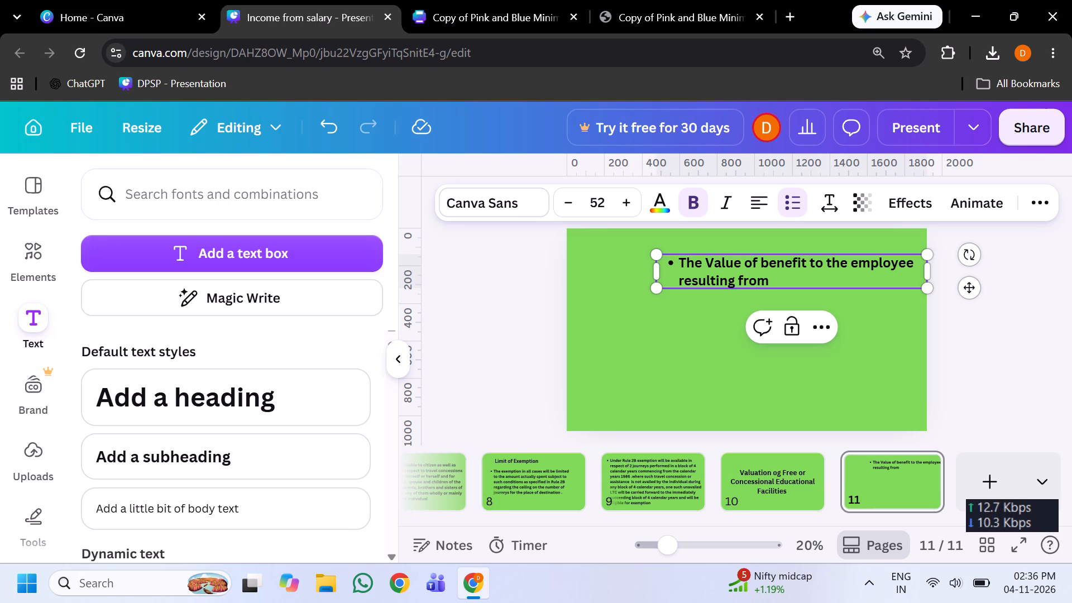
pyautogui.write('the')
pyautogui.press('space')
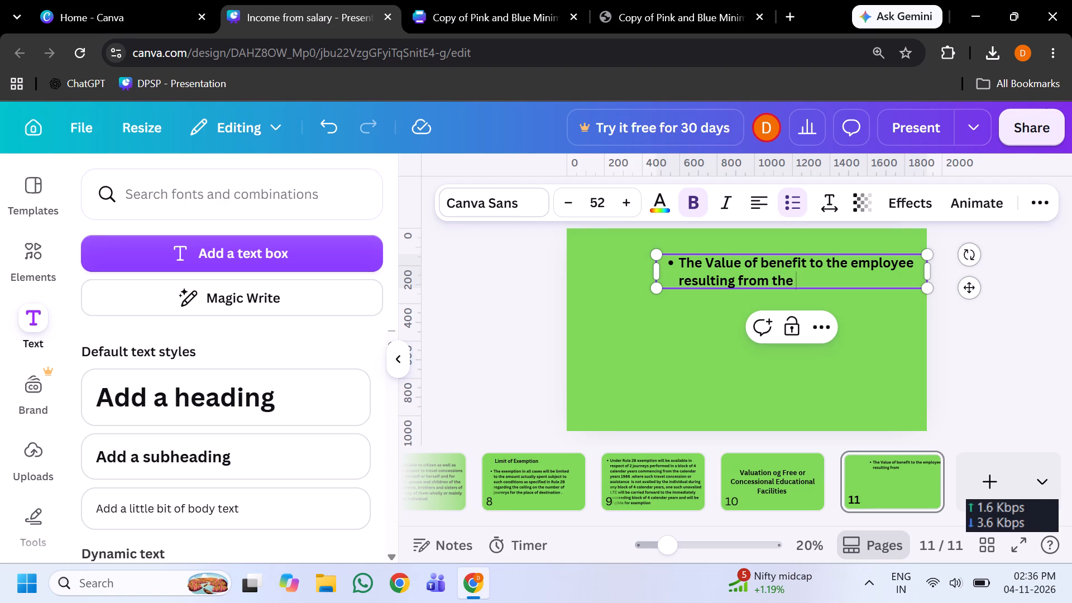
pyautogui.write('provision')
pyautogui.press('space')
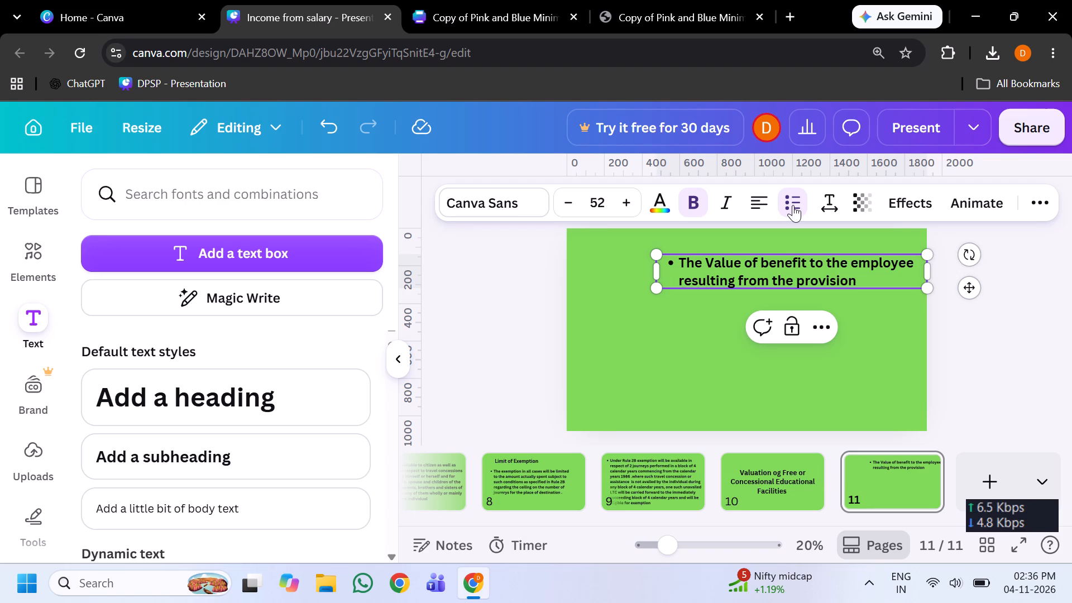
# Continue the page 11 bullet after "provision" with "of free or concessional educational facilities".
pyautogui.write('of free')
pyautogui.press('space')
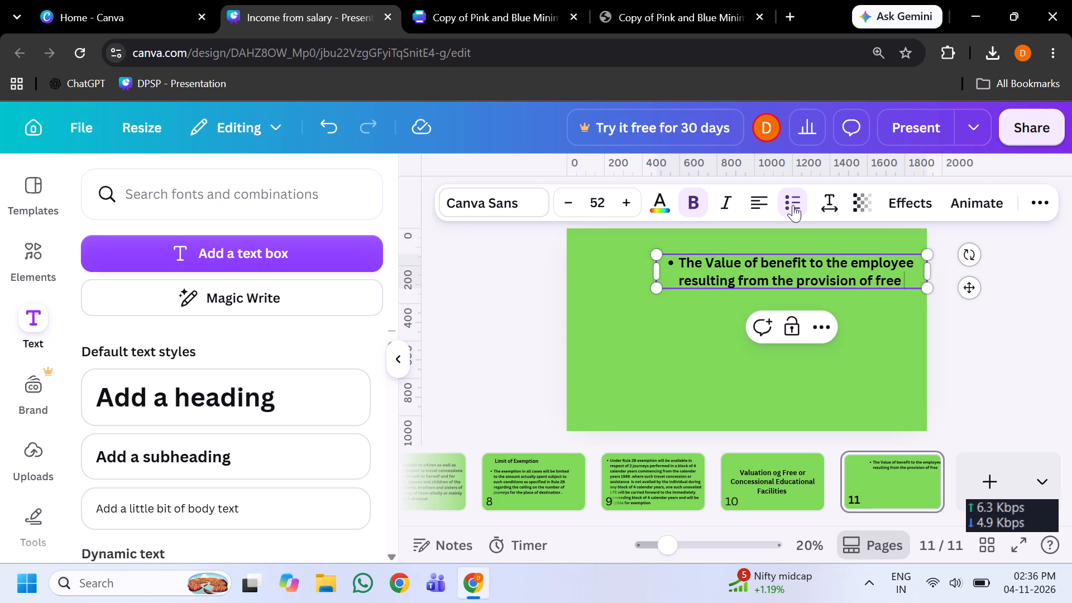
pyautogui.write('or')
pyautogui.press('space')
pyautogui.write('con')
pyautogui.press('s')
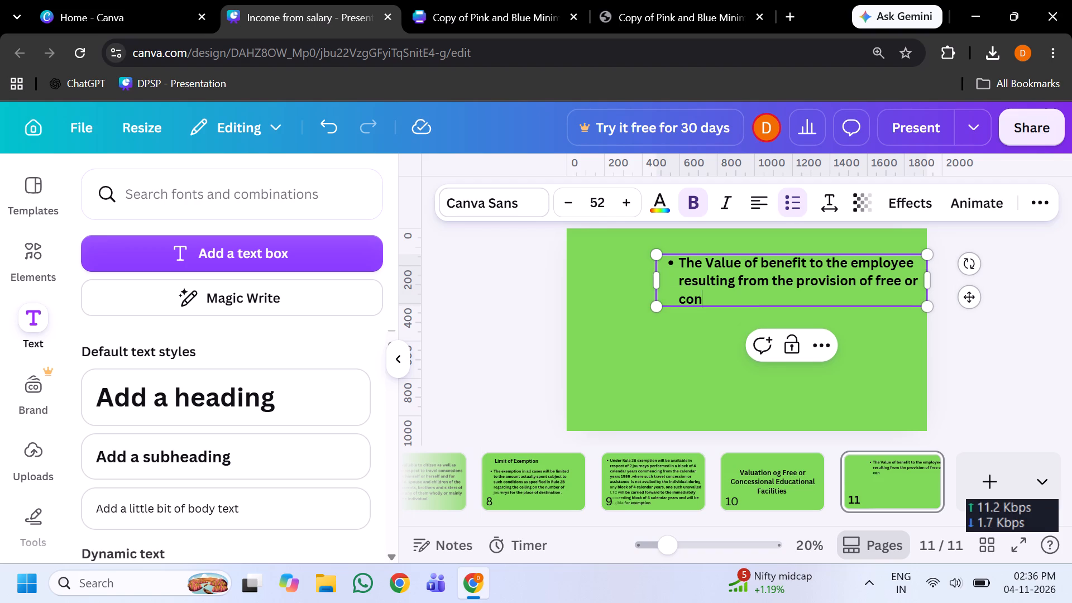
pyautogui.press('BackSpace')
pyautogui.write('cessional')
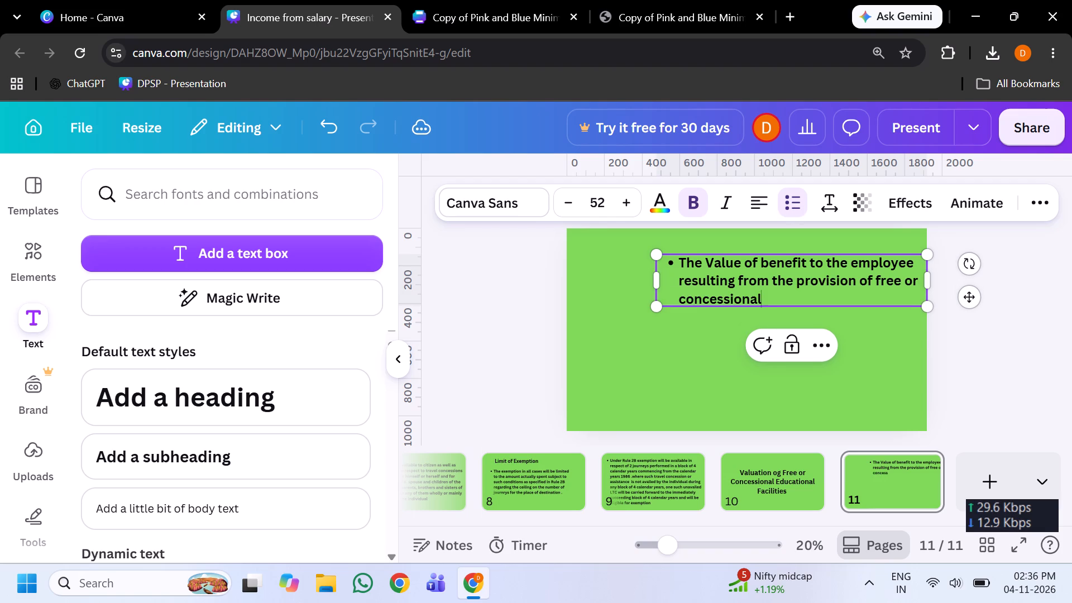
pyautogui.press('space')
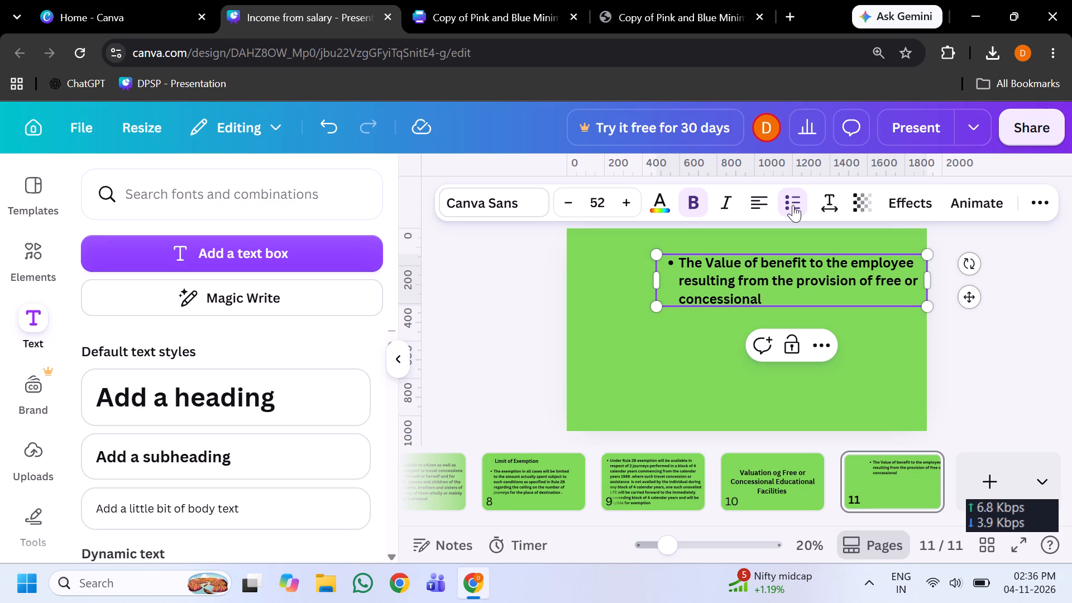
pyautogui.write('educational')
pyautogui.press('space')
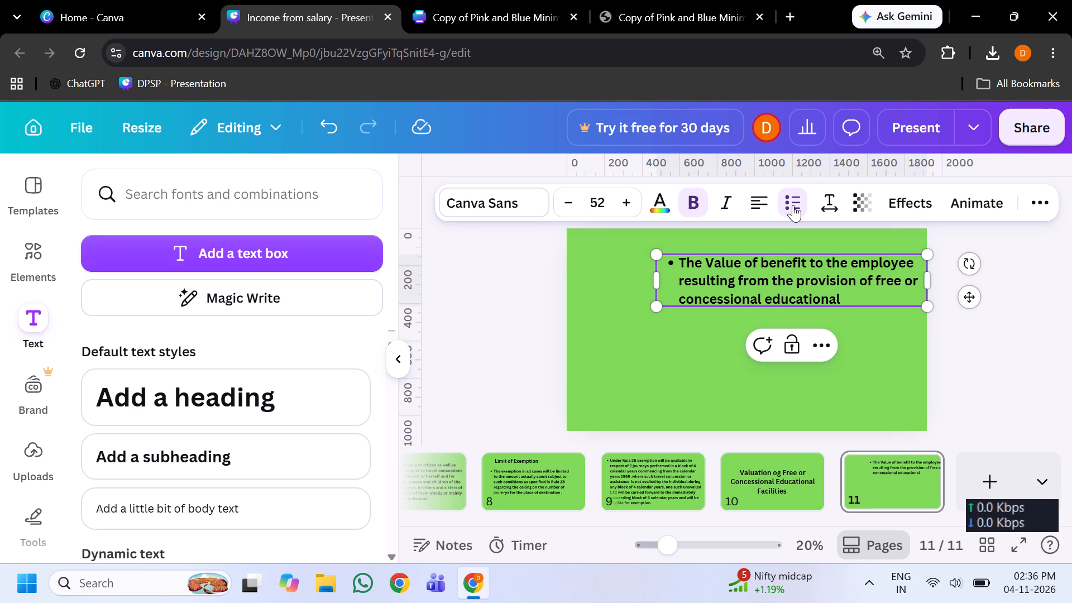
pyautogui.write('fa')
pyautogui.write('cilities')
pyautogui.press('space')
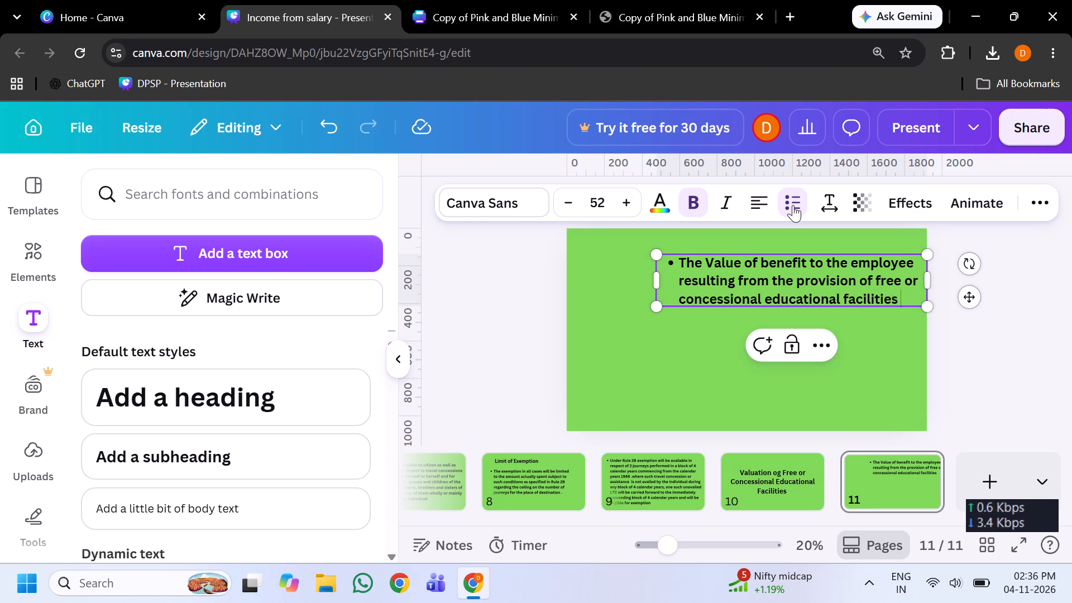
# Extend the page 11 bullet after "educational facilities" with "for any member of his household".
pyautogui.write('for any')
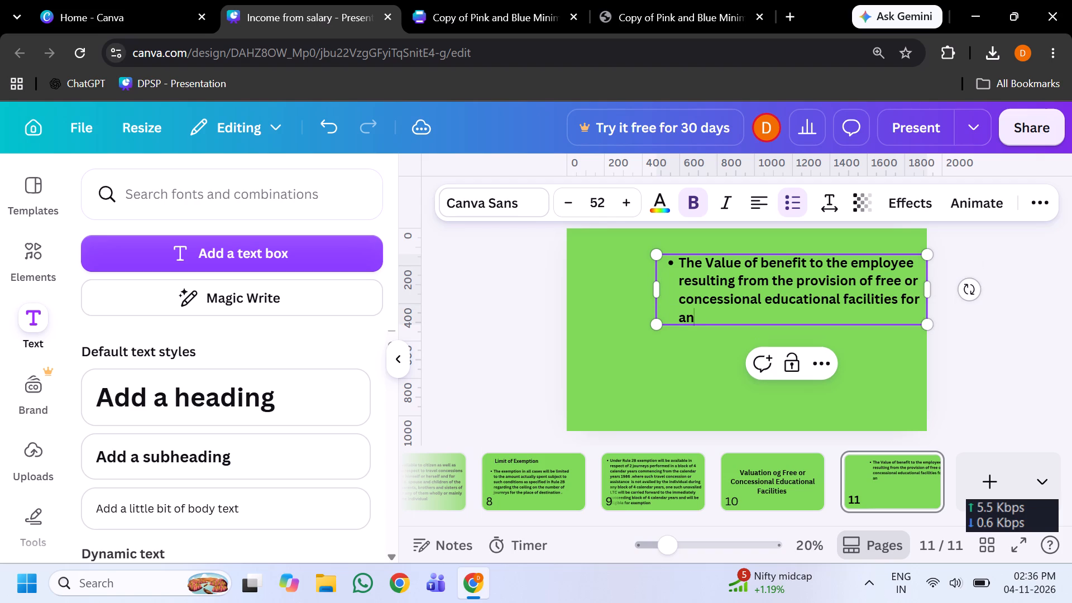
pyautogui.press('space')
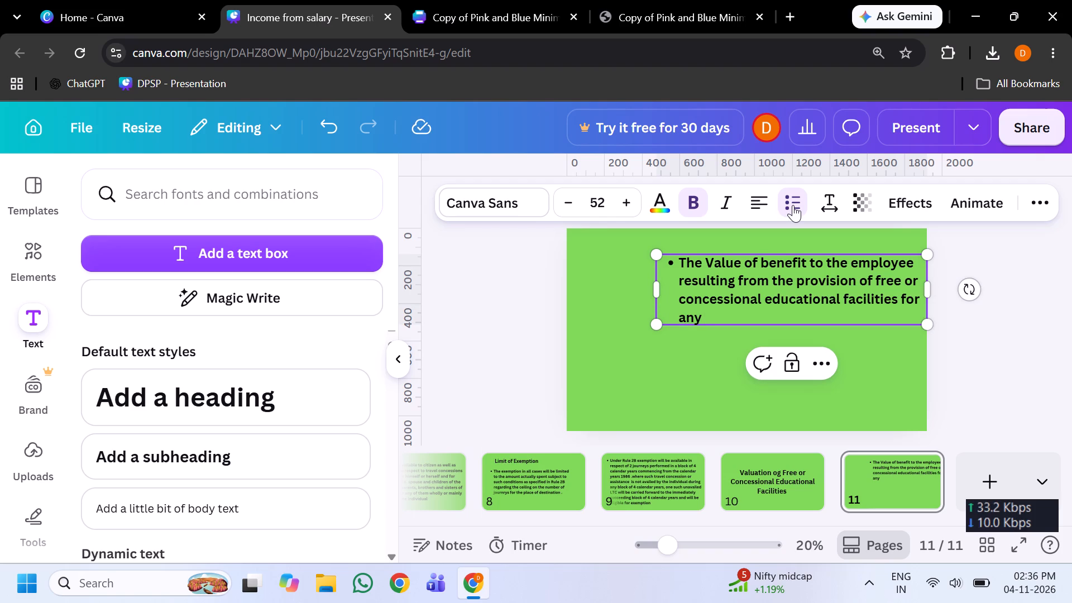
pyautogui.write('member')
pyautogui.press('space')
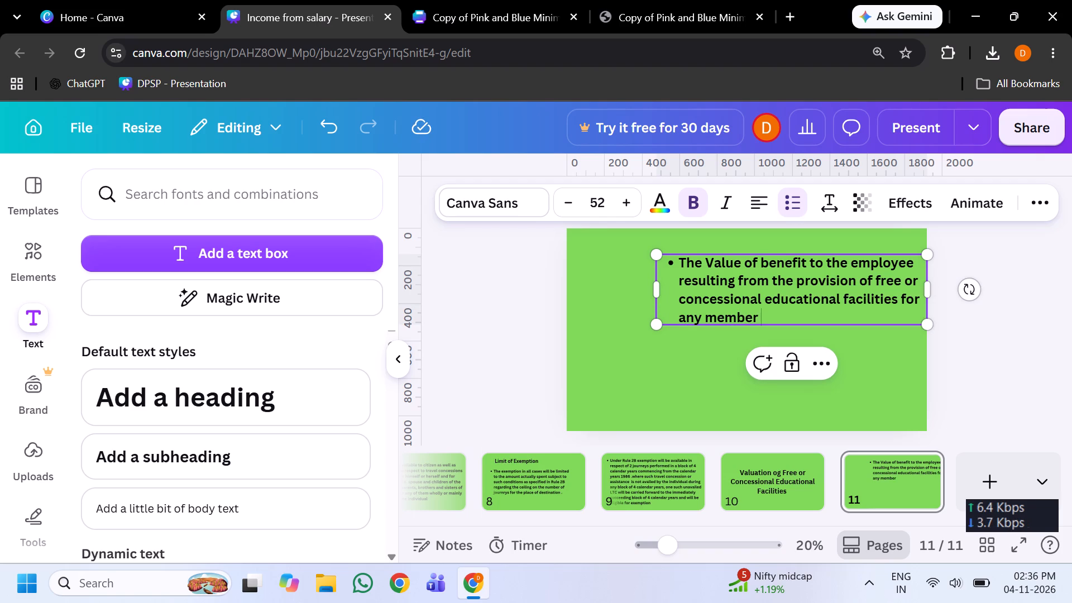
pyautogui.write('of hid')
pyautogui.press('BackSpace')
pyautogui.write('s')
pyautogui.press('space')
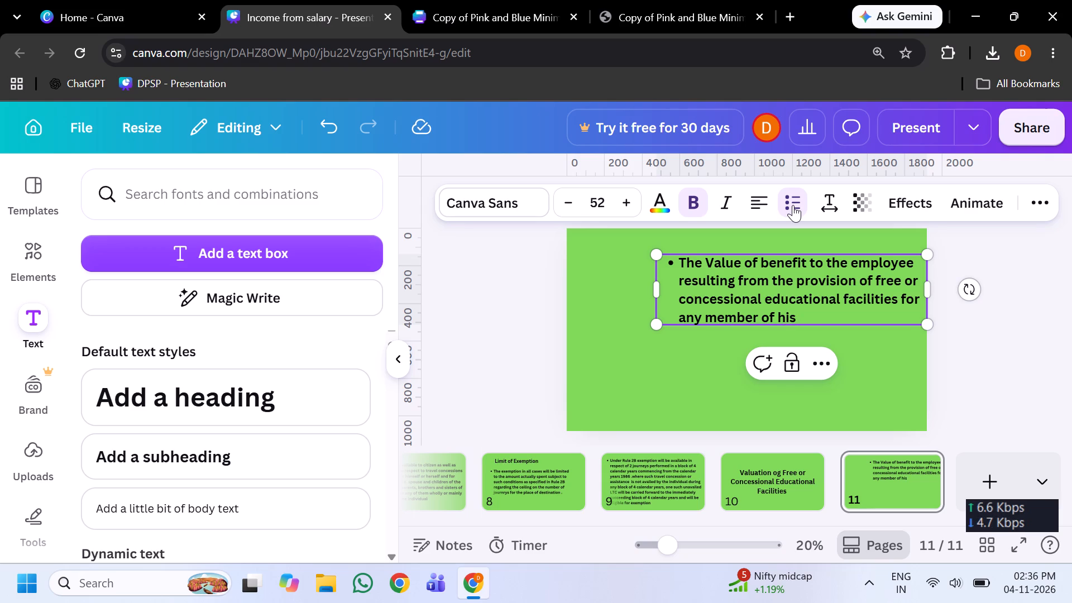
pyautogui.write('household')
pyautogui.press('space')
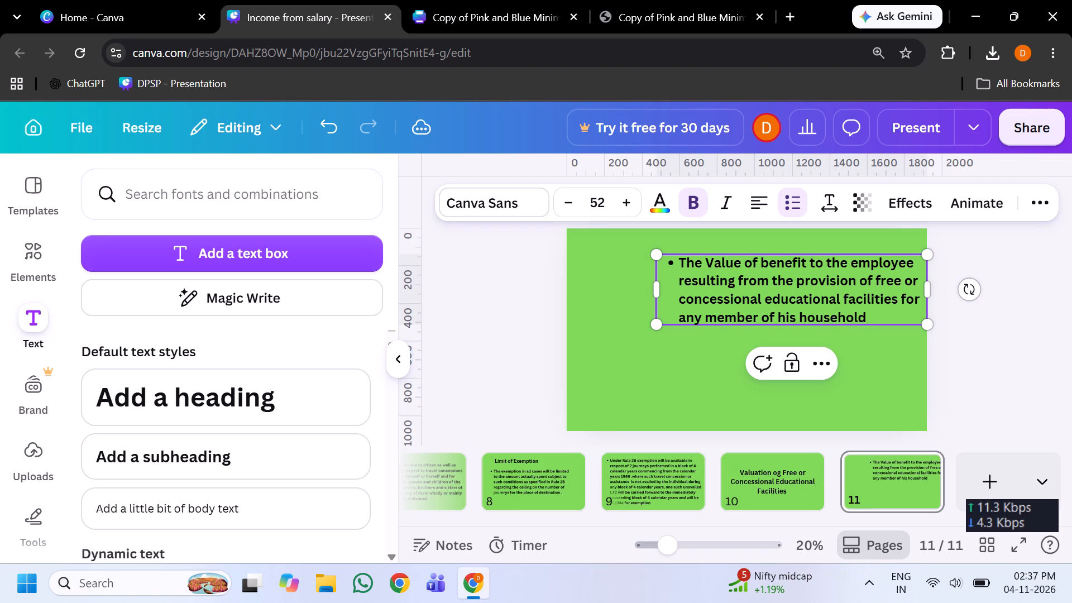
# Continue the page 11 bullet after "household" with "shall be determined as the sum equal to the amount".
pyautogui.write('shall')
pyautogui.press('space')
pyautogui.write('be')
pyautogui.press('space')
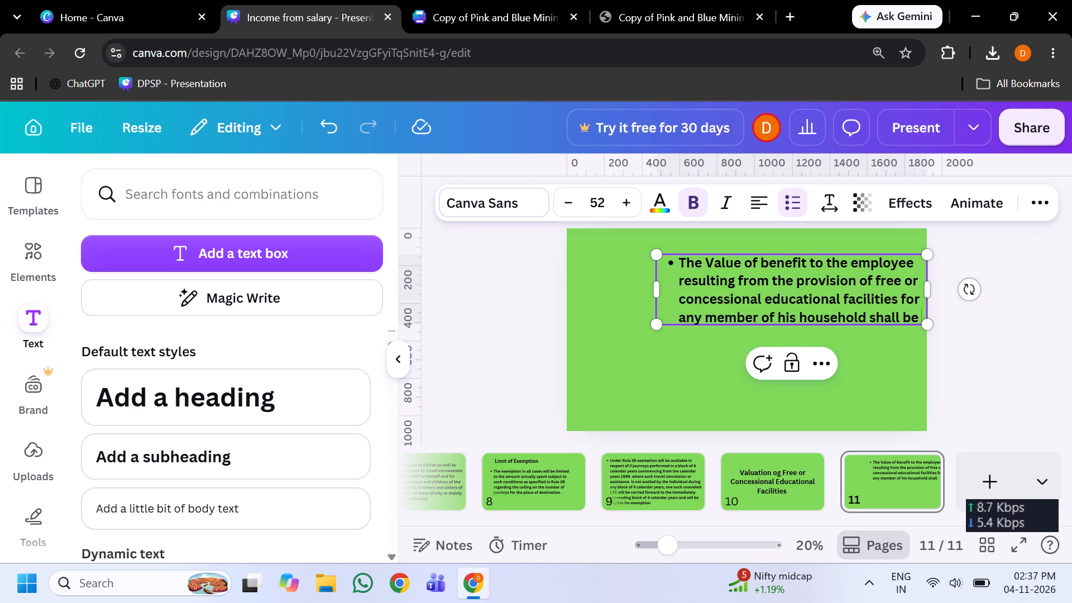
pyautogui.write('determined')
pyautogui.press('space')
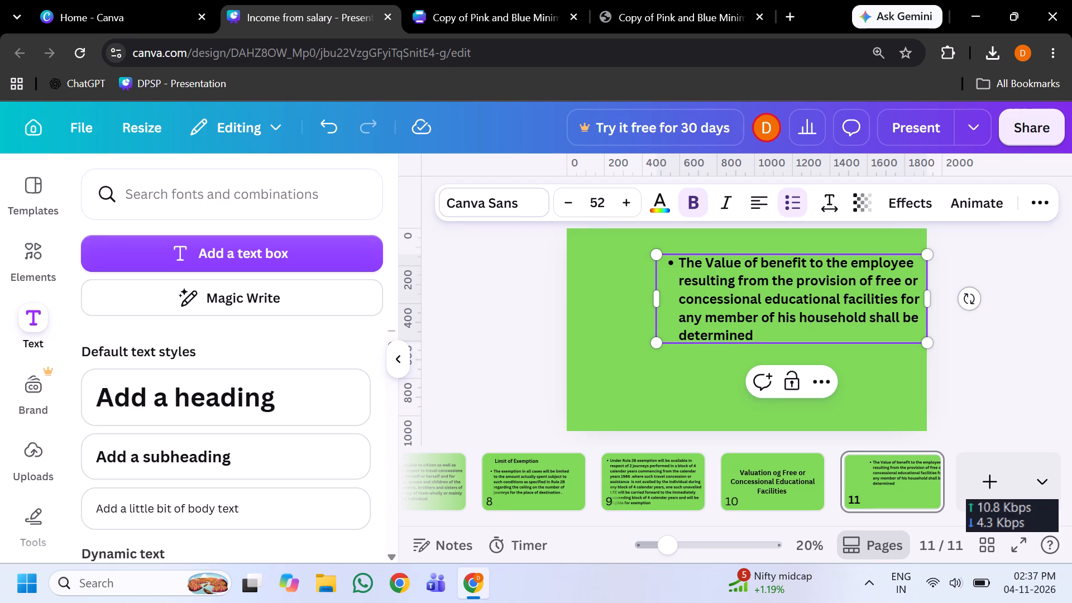
pyautogui.write('as the sum')
pyautogui.press('space')
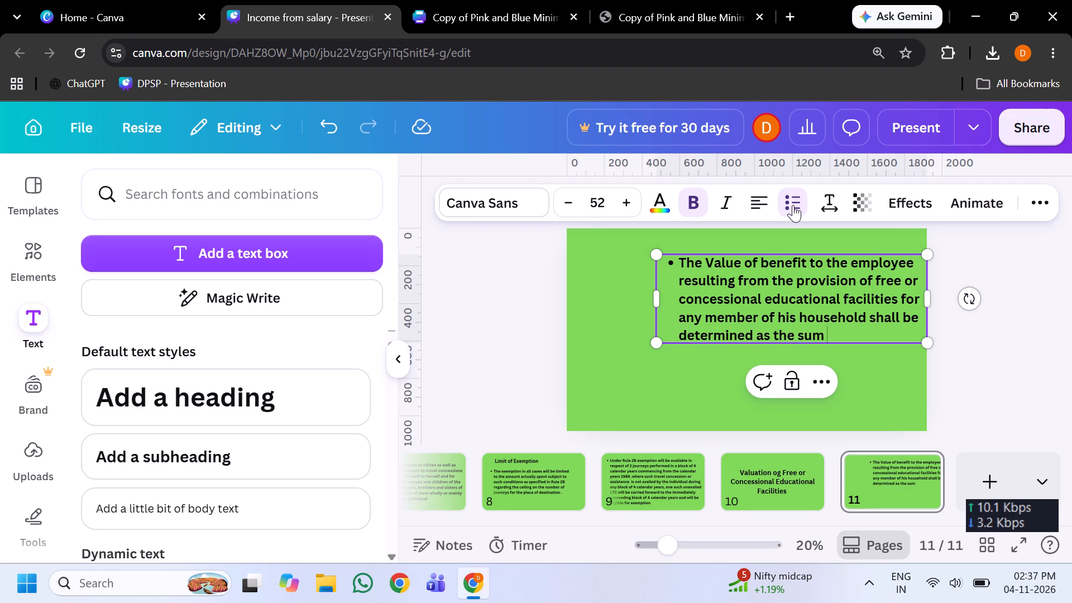
pyautogui.write('equal')
pyautogui.press('space')
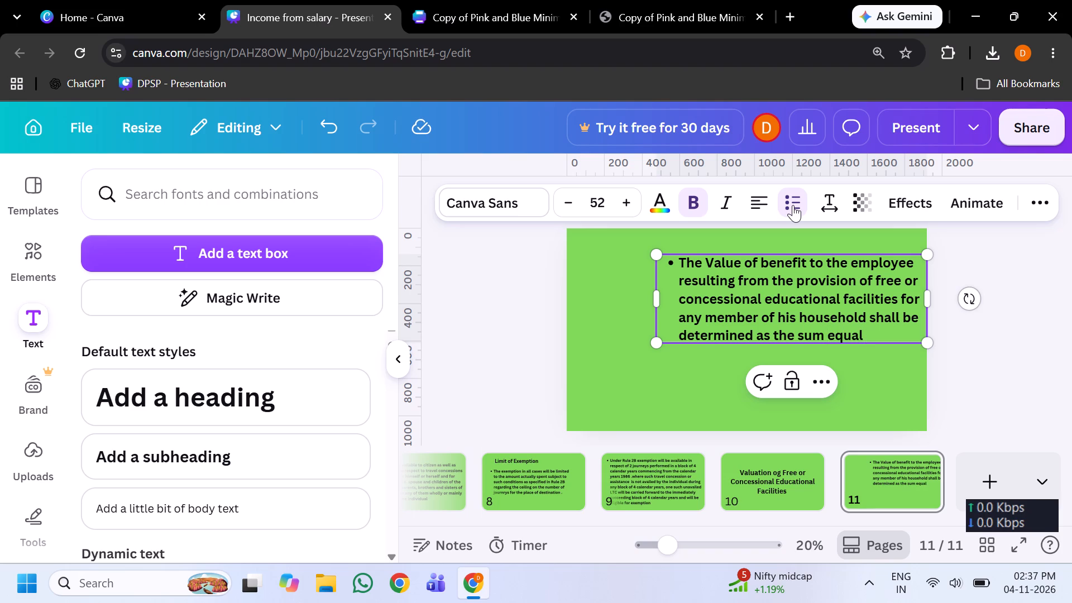
pyautogui.write('to the')
pyautogui.press('space')
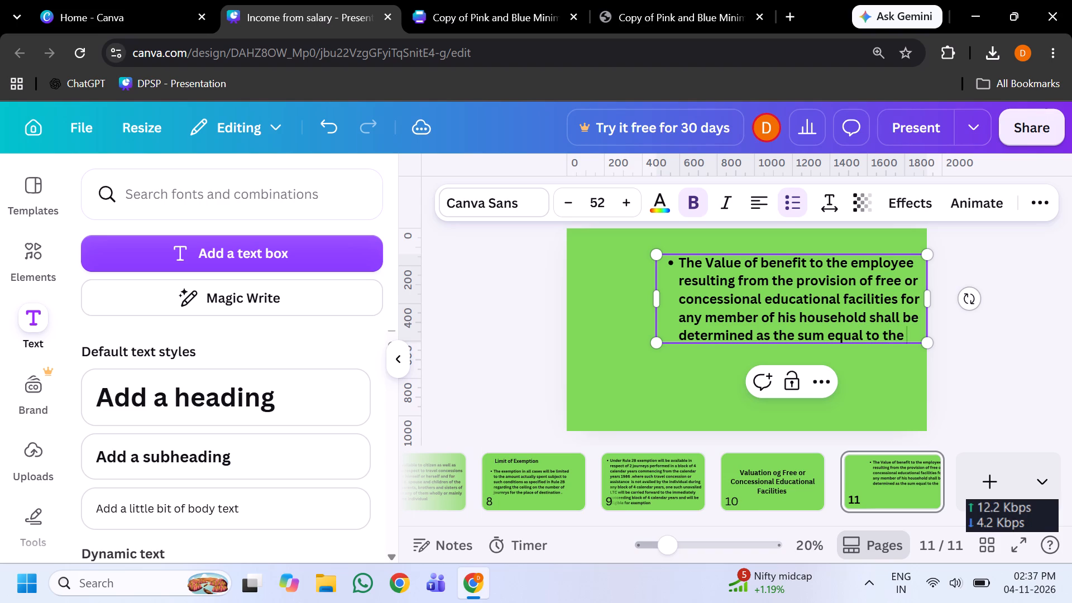
pyautogui.write('amount')
pyautogui.press('space')
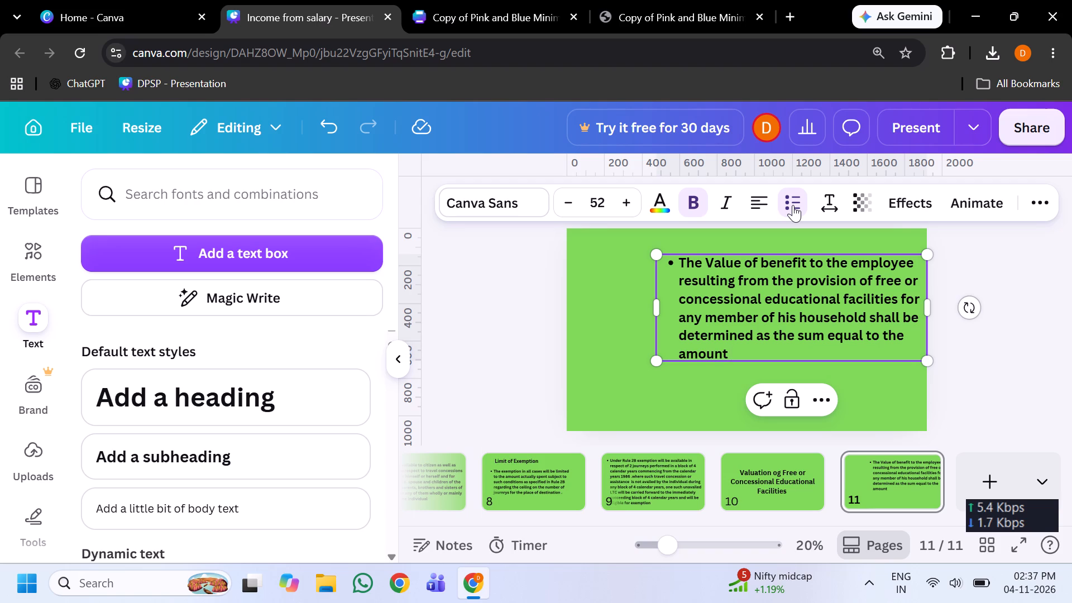
# Continue the bullet after "amount" with "of expendiure incurred by the employer", making sure "employer" is spelled with its "o".
pyautogui.write('of expendiu')
pyautogui.write('re')
pyautogui.press('space')
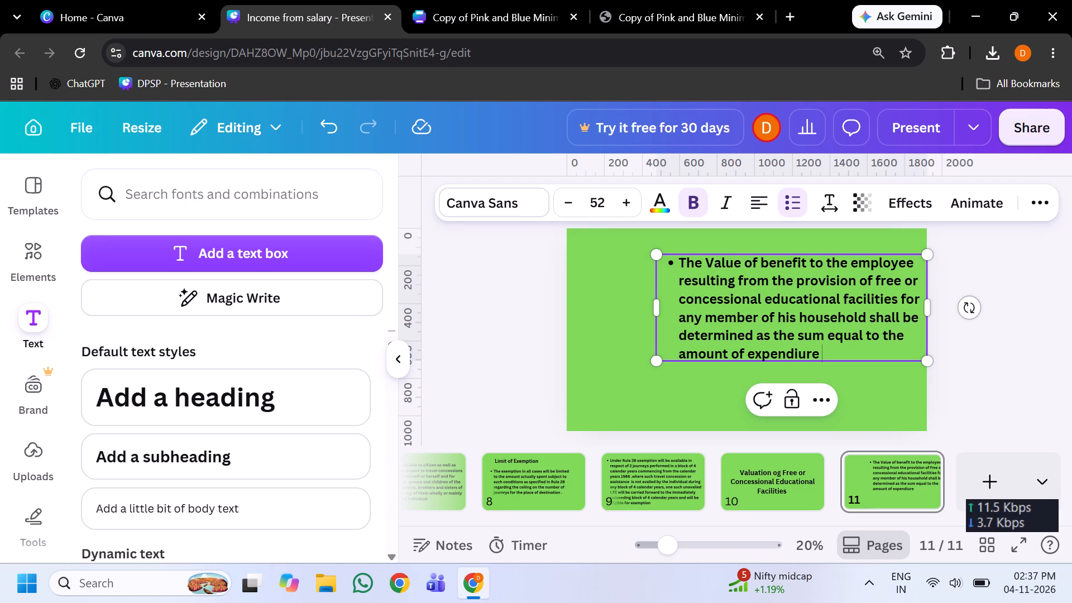
pyautogui.write('incurred')
pyautogui.press('space')
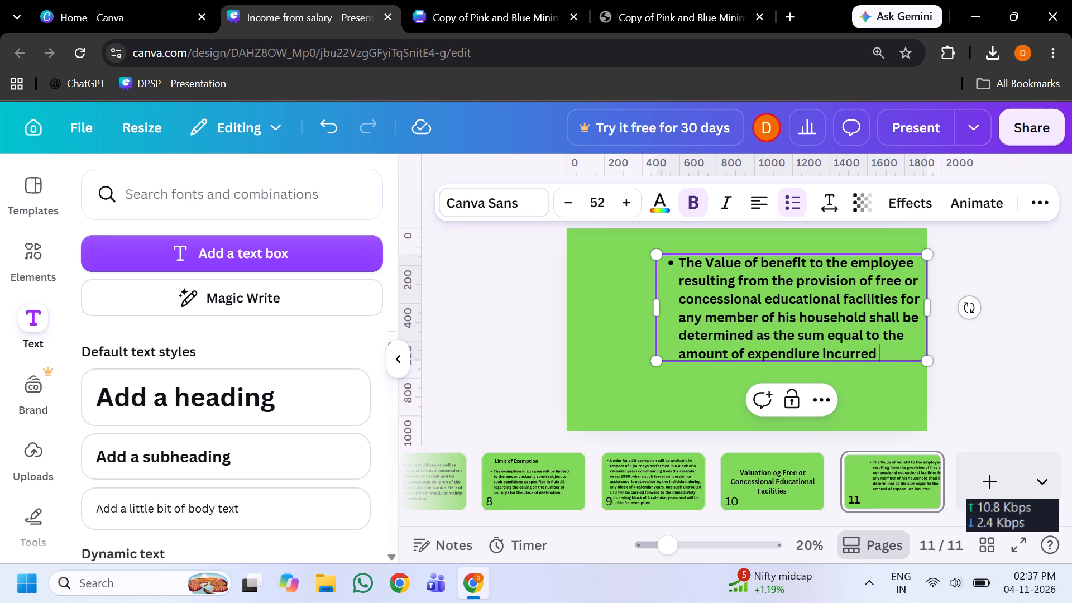
pyautogui.write('by the')
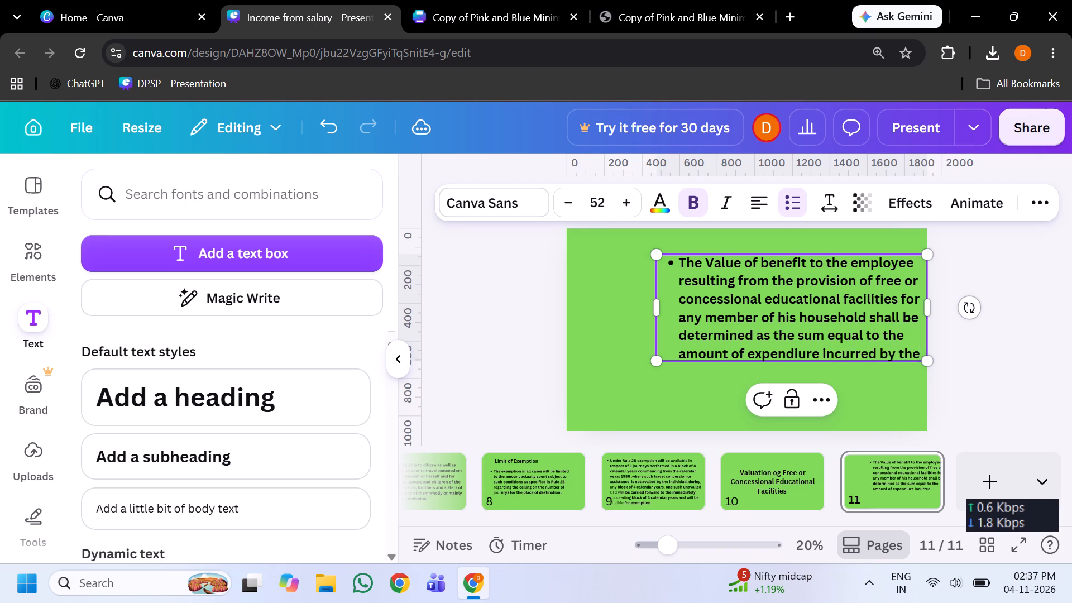
pyautogui.press('space')
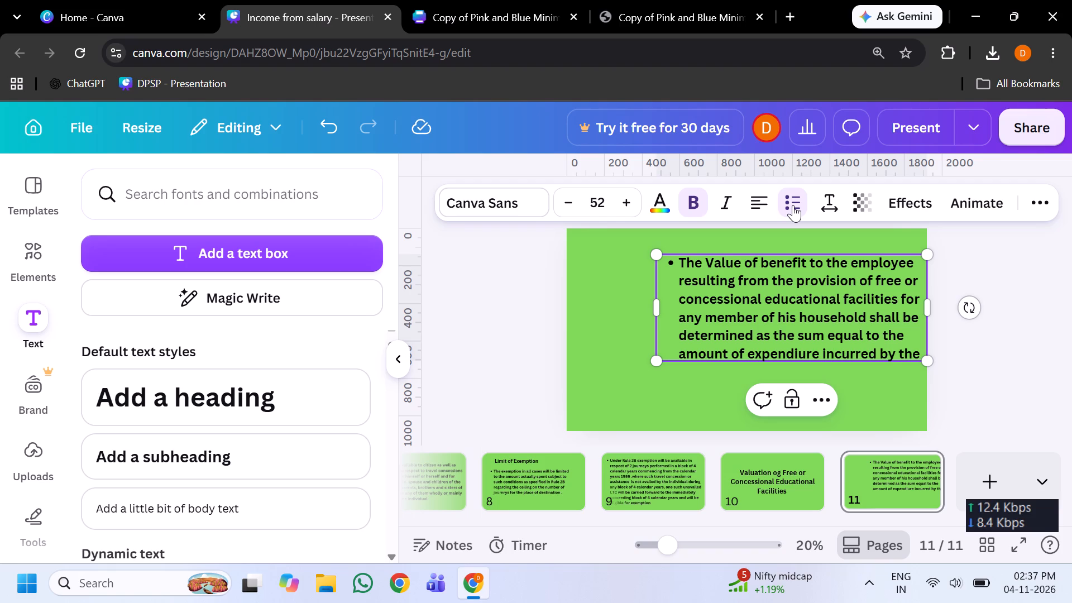
pyautogui.write('emo')
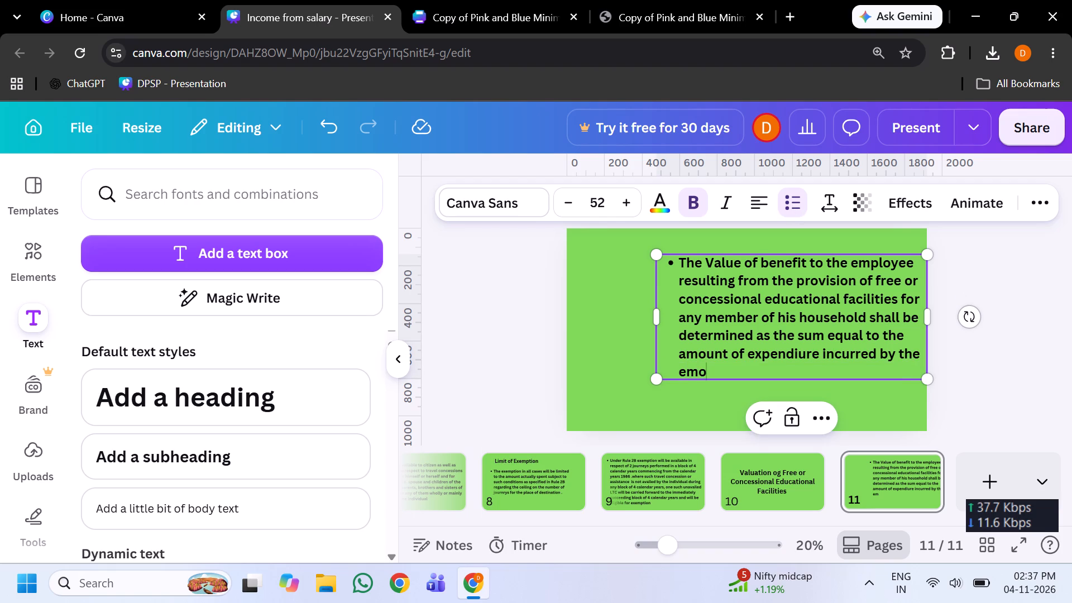
pyautogui.press('BackSpace')
pyautogui.write('plyer')
pyautogui.press('space')
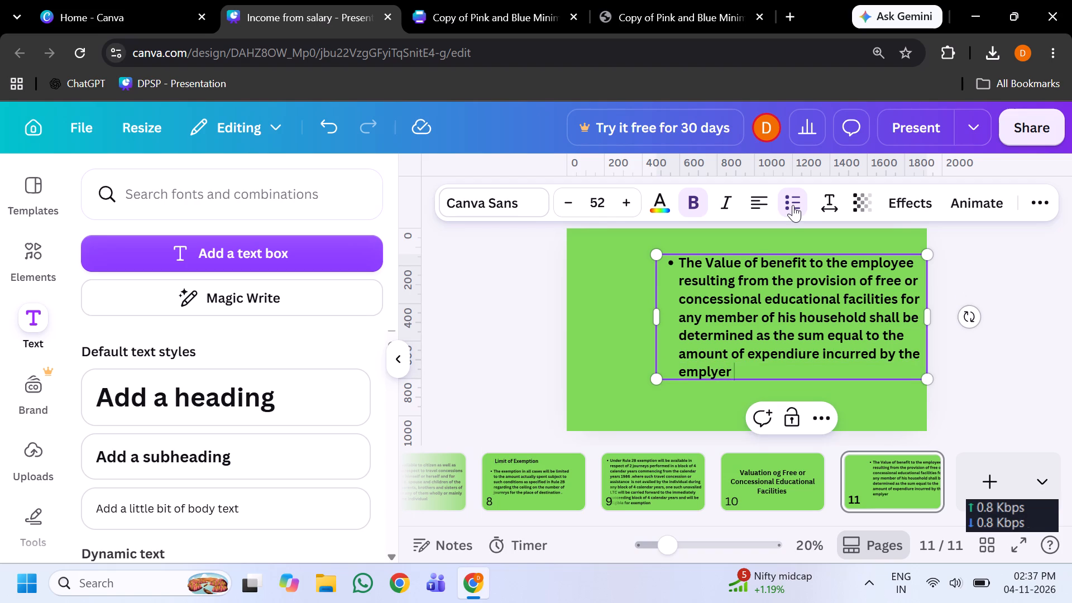
pyautogui.click(710, 374)
pyautogui.press('o')
# Finish the first bullet on page 11 after "employer" with "in that behalf , or".
pyautogui.click(744, 376)
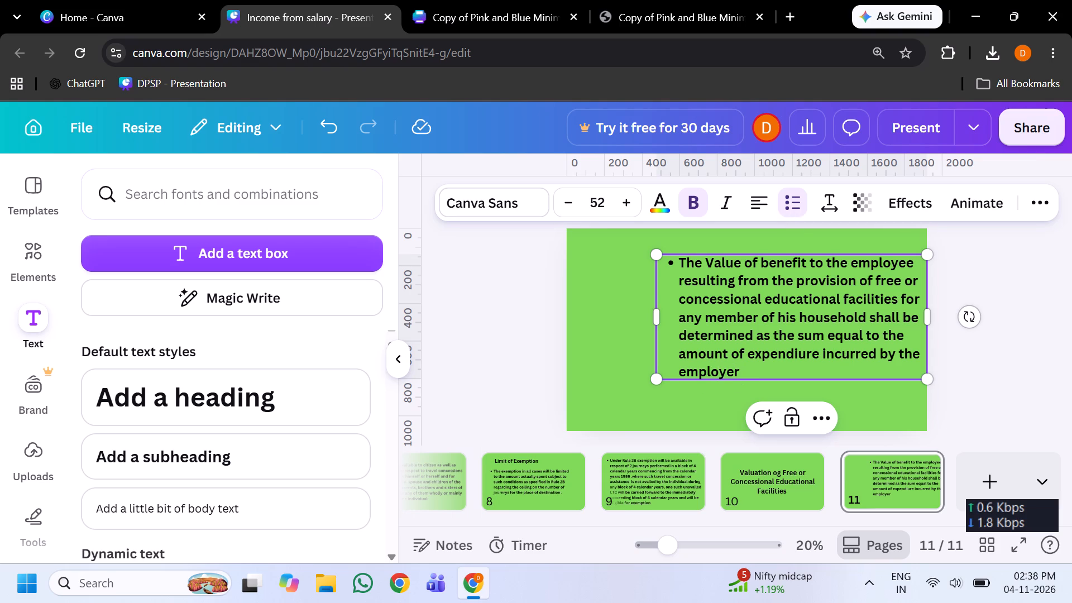
pyautogui.press('space')
pyautogui.write('in')
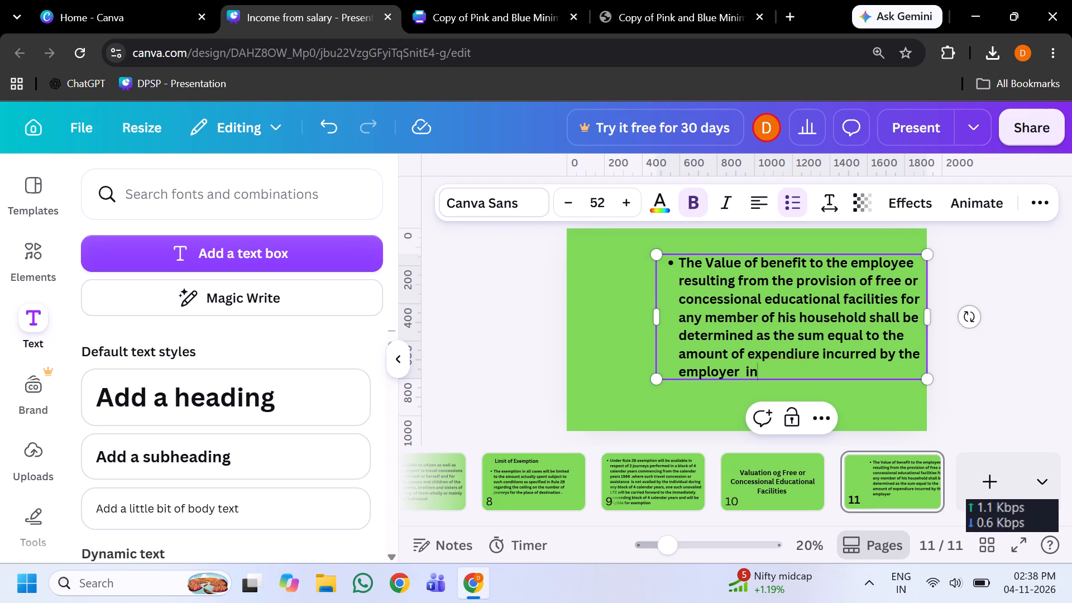
pyautogui.press('space')
pyautogui.write('that')
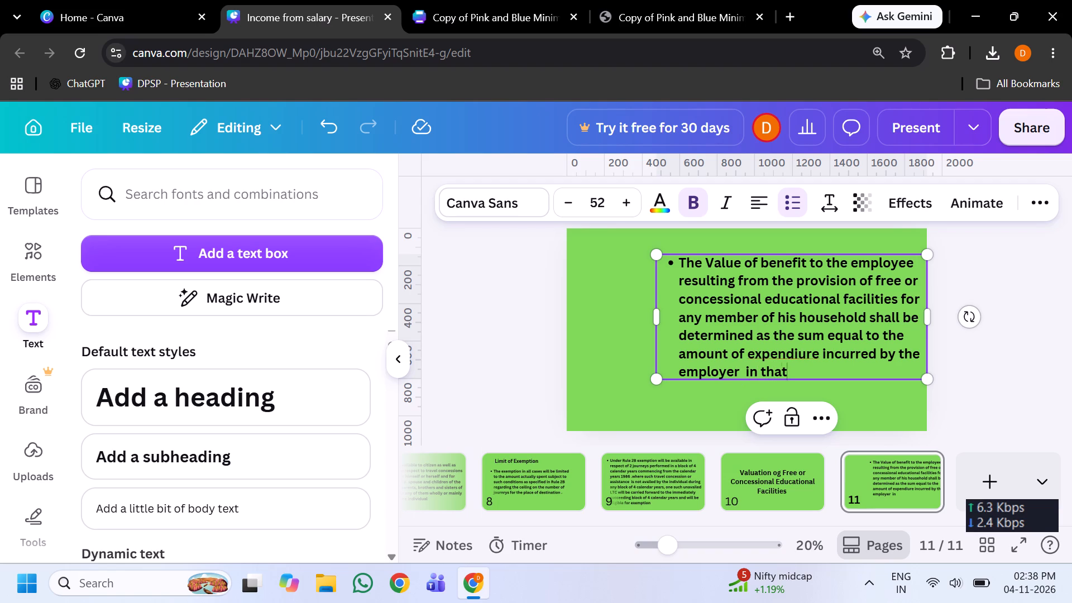
pyautogui.press('space')
pyautogui.write('br')
pyautogui.press('BackSpace')
pyautogui.press('e')
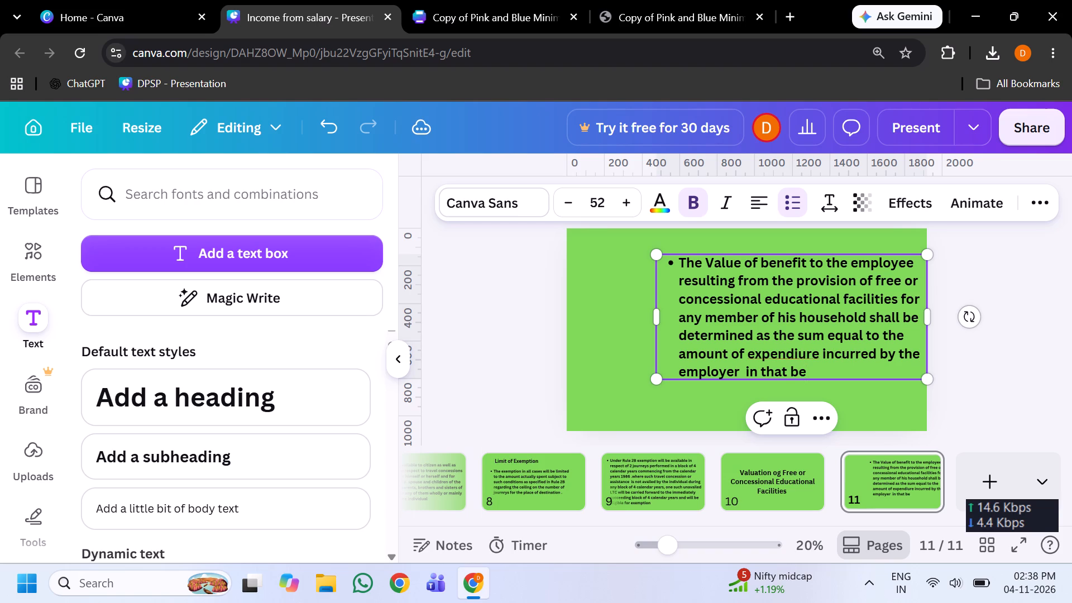
pyautogui.write('half')
pyautogui.press('space')
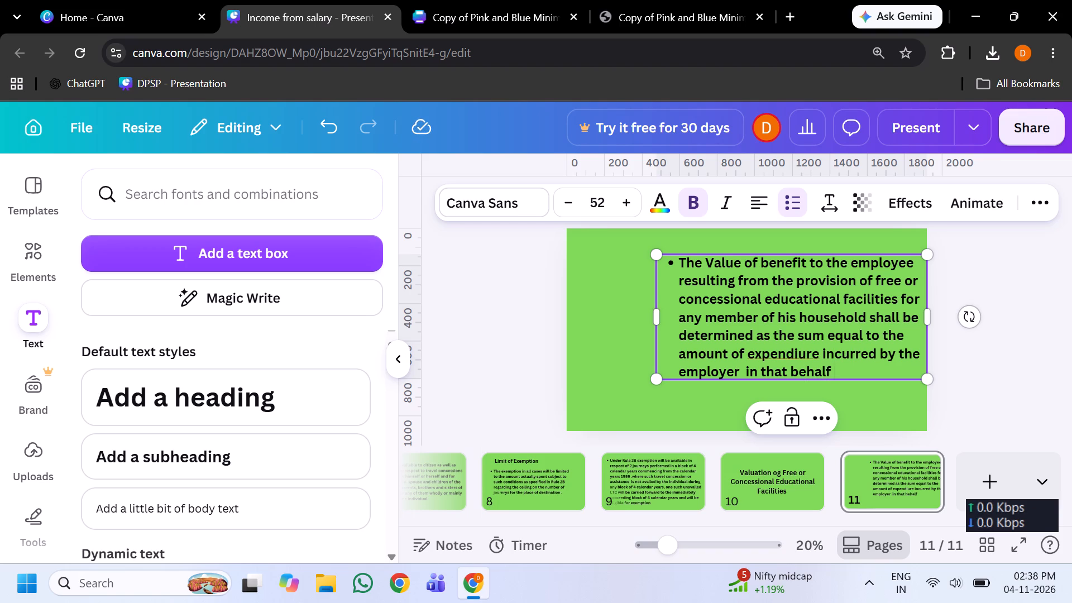
pyautogui.write(', or')
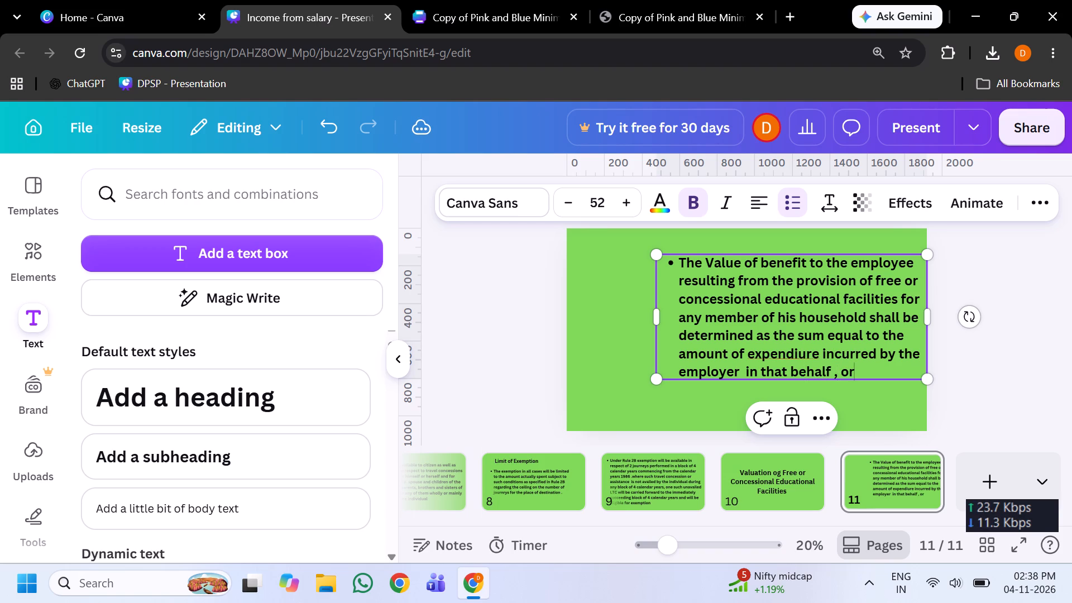
# Add a second bullet to the page 11 text box reading "If the educational institution is maintained".
pyautogui.press('Return')
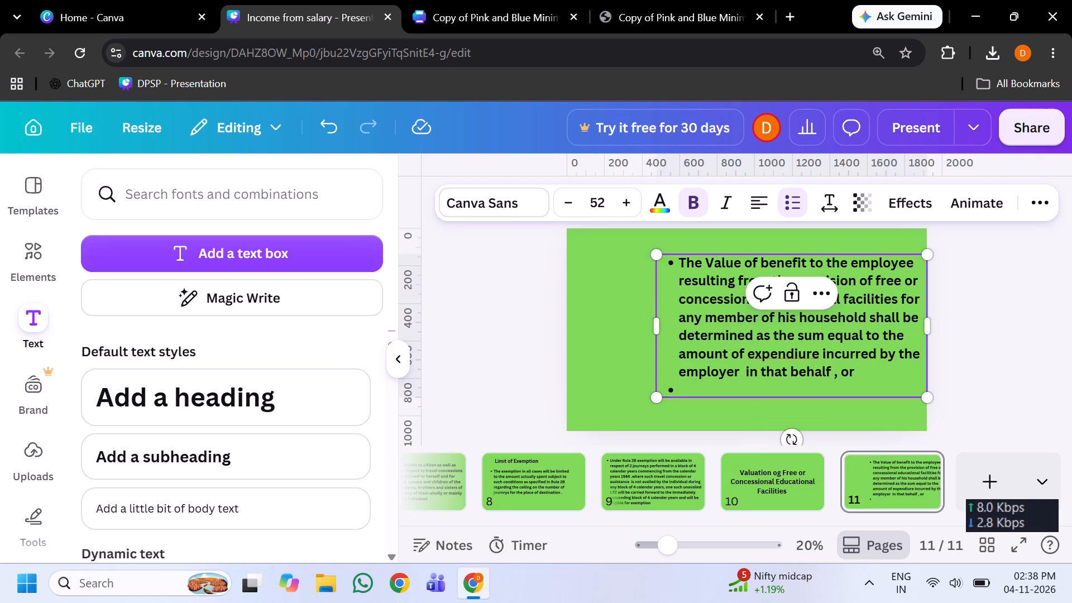
pyautogui.write('If')
pyautogui.press('space')
pyautogui.write('the educ')
pyautogui.write('ational')
pyautogui.press('space')
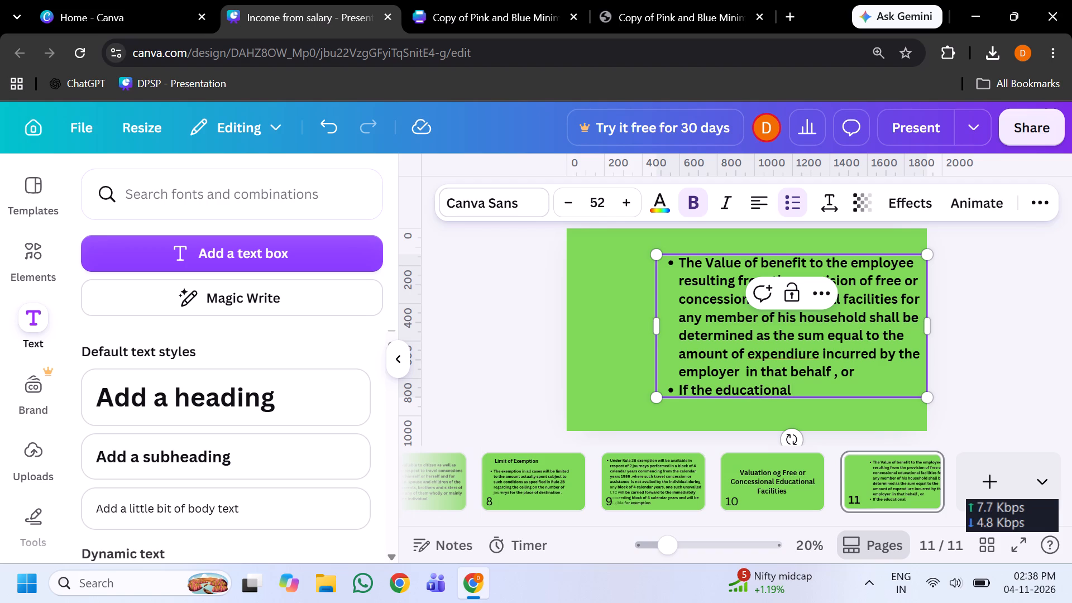
pyautogui.write('instit')
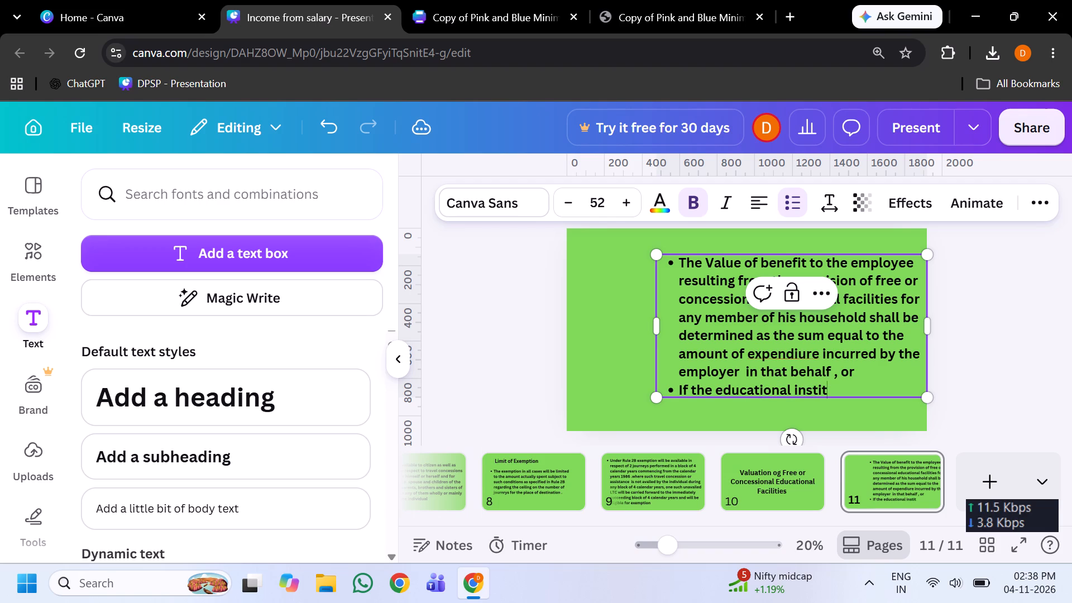
pyautogui.write('ution')
pyautogui.press('space')
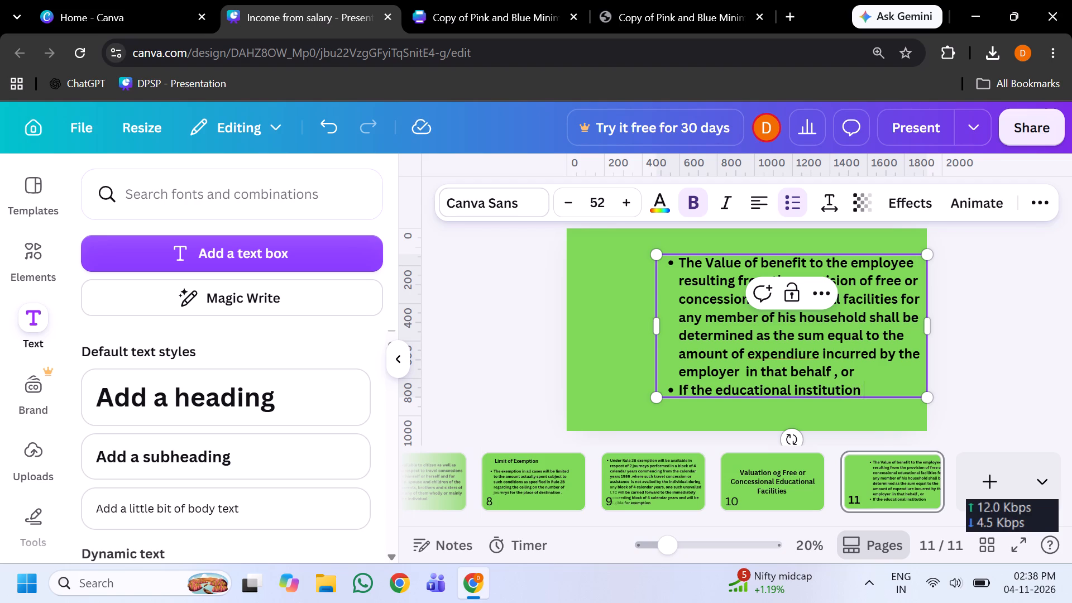
pyautogui.write('is maintained')
pyautogui.press('space')
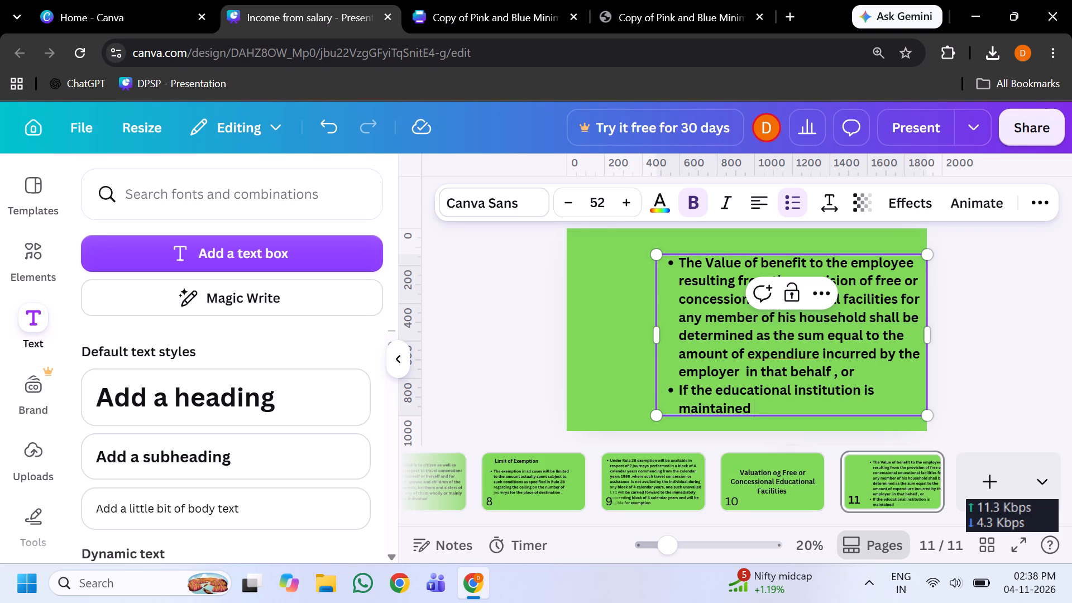
# Finish the second bullet after "maintained" with "and owned by the employer ,or" and start an empty third bullet.
pyautogui.write('and')
pyautogui.press('space')
pyautogui.write('ow')
pyautogui.write('ned')
pyautogui.press('space')
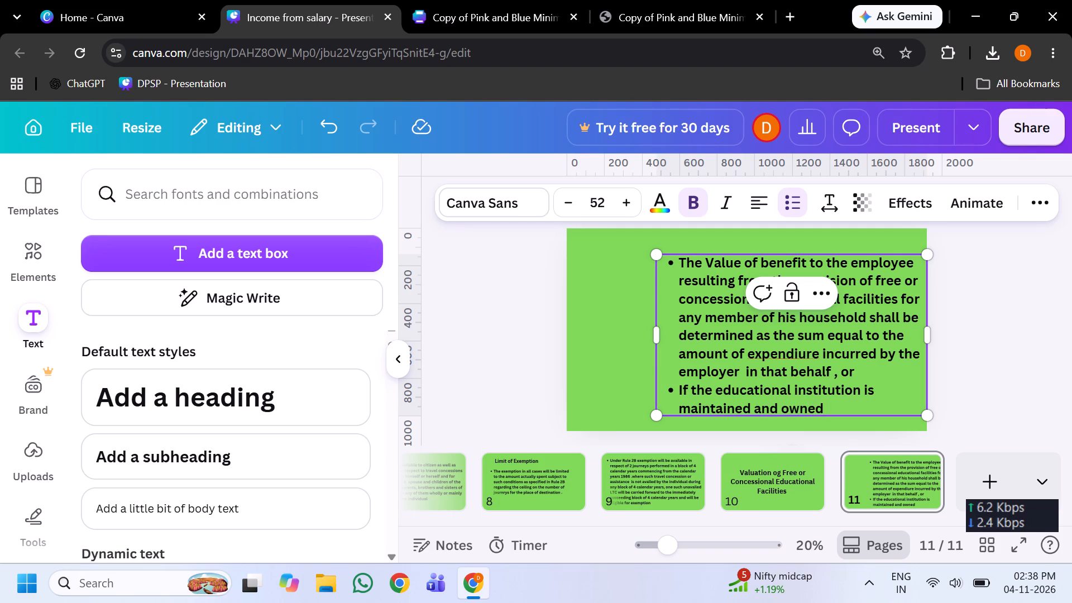
pyautogui.write('by the')
pyautogui.press('space')
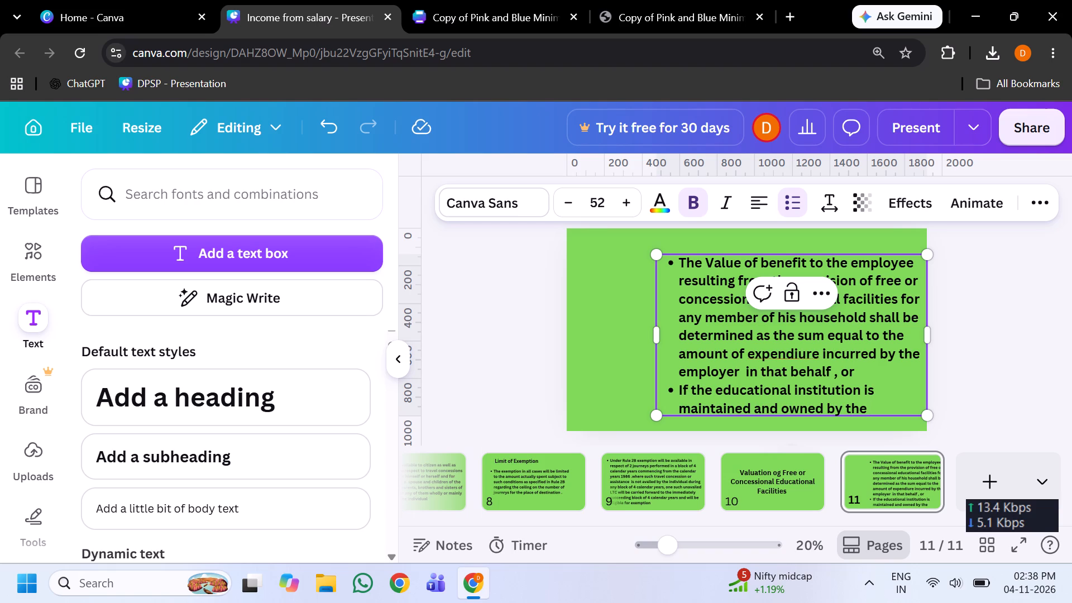
pyautogui.write('employer')
pyautogui.press('space')
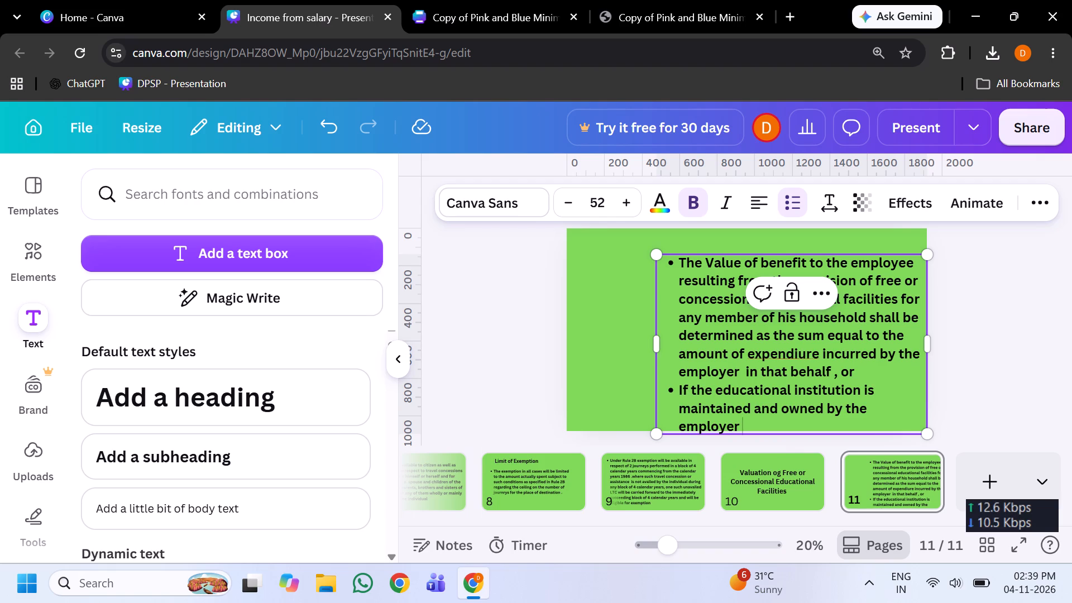
pyautogui.write(',o')
pyautogui.press('r')
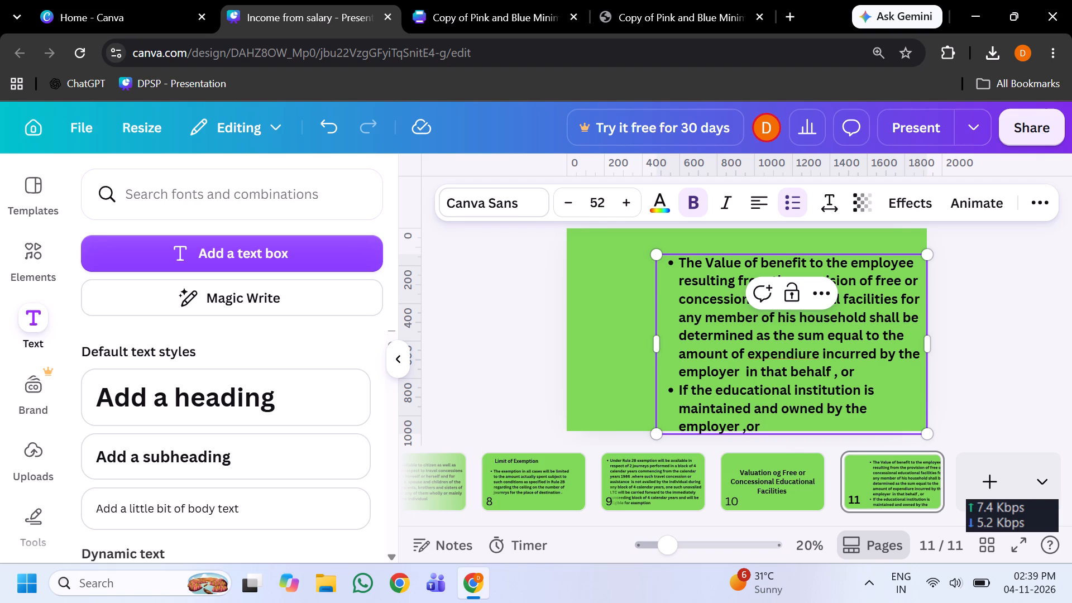
pyautogui.press('Return')
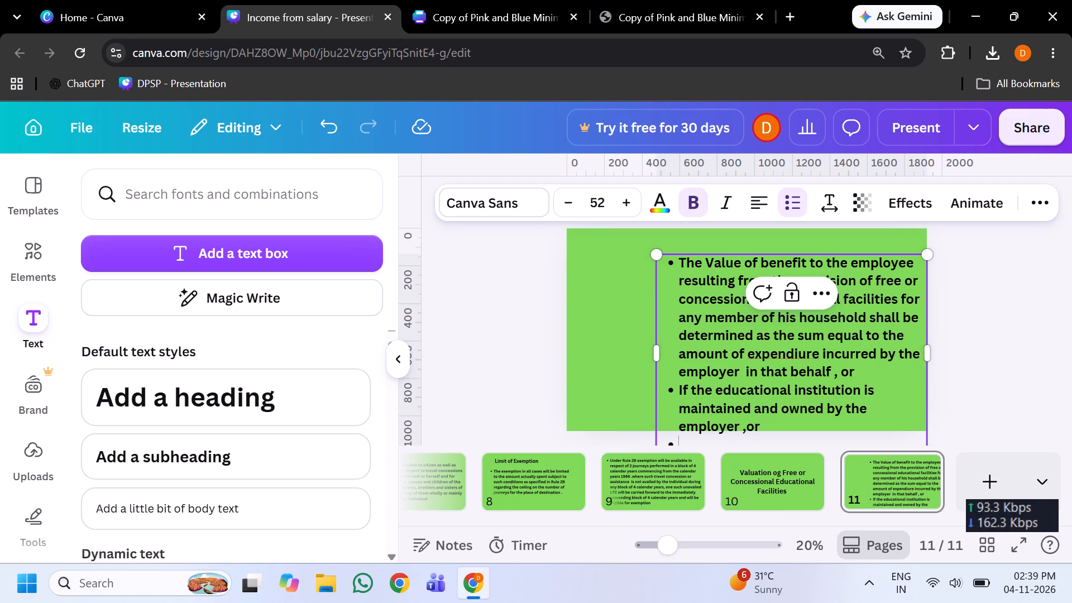
# Widen the page 11 text box and move it toward the slide's left edge so all its text fits on the slide.
pyautogui.moveTo(933, 353); pyautogui.dragTo(971, 355)
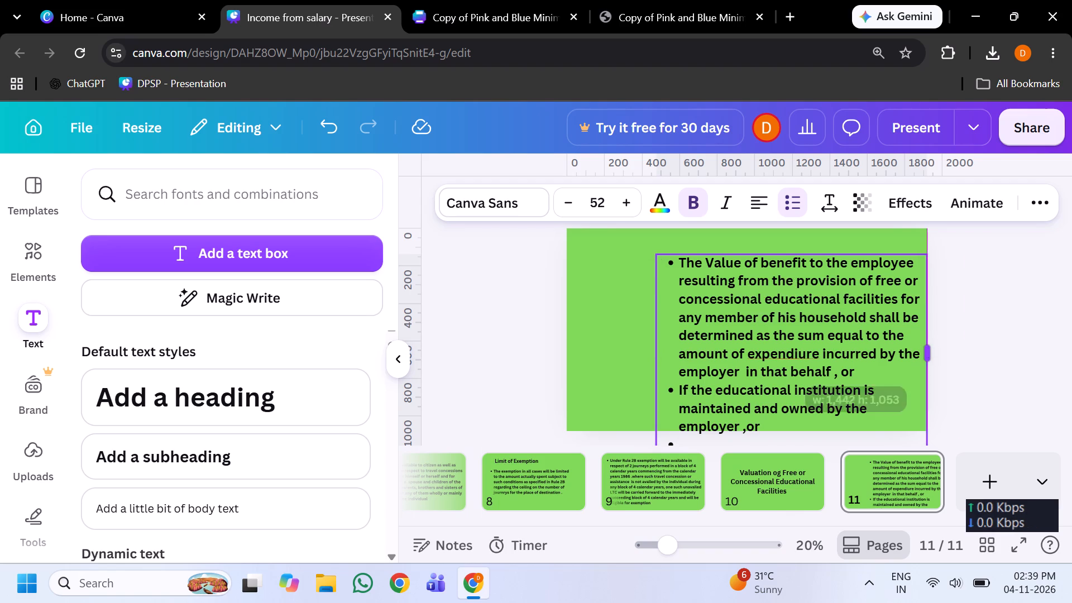
pyautogui.moveTo(971, 355); pyautogui.dragTo(986, 356)
pyautogui.click(1018, 408)
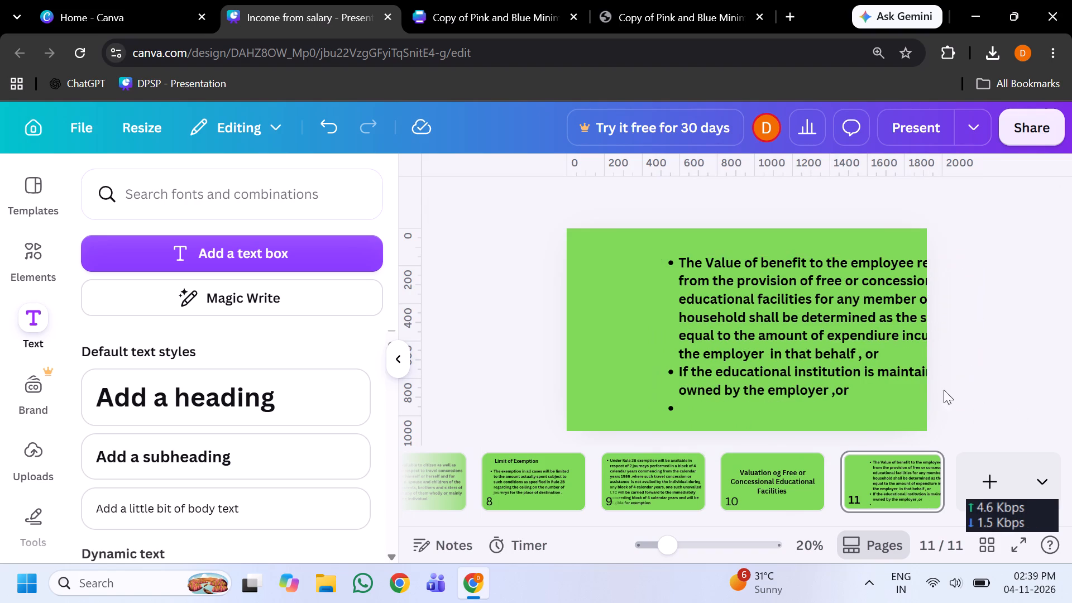
pyautogui.moveTo(913, 380); pyautogui.dragTo(833, 376)
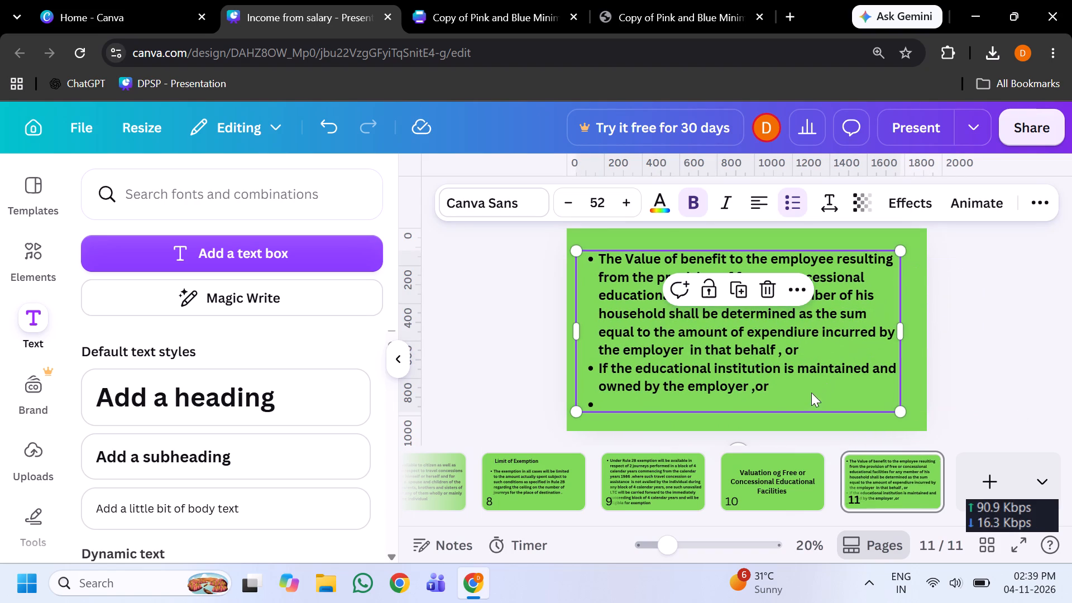
# Begin the third bullet on page 11 with "If free educational facilities are allowed".
pyautogui.click(786, 389)
pyautogui.click(607, 400)
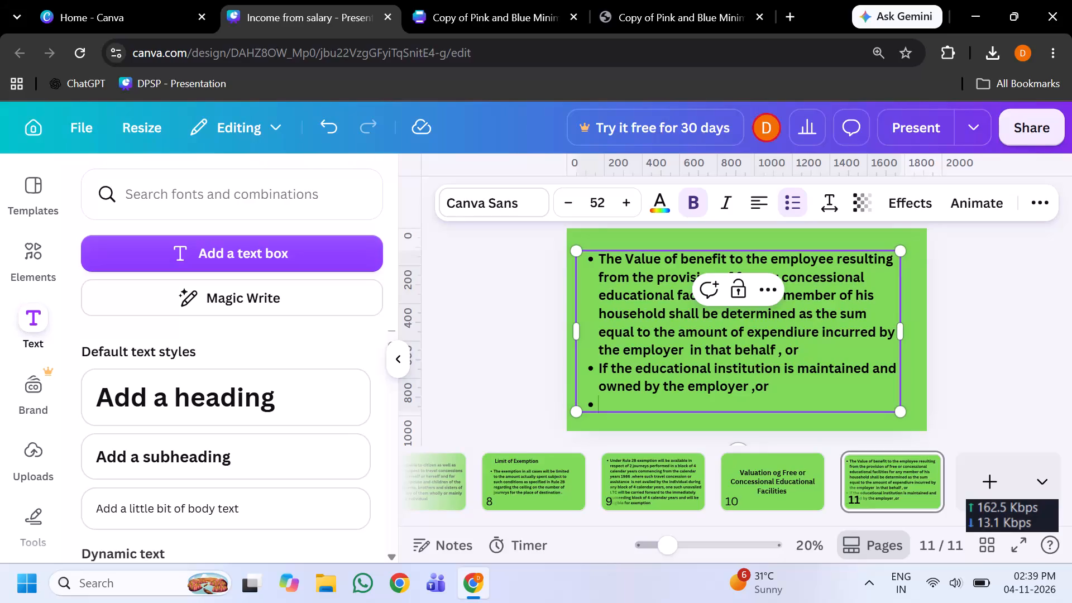
pyautogui.write('If')
pyautogui.press('space')
pyautogui.write('free')
pyautogui.press('space')
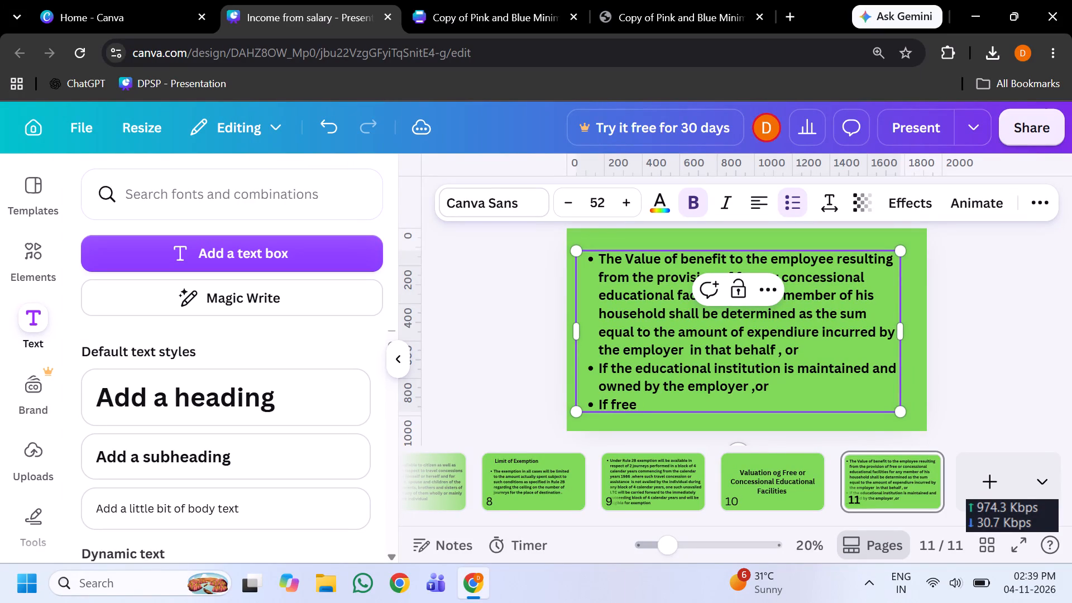
pyautogui.write('educational')
pyautogui.press('space')
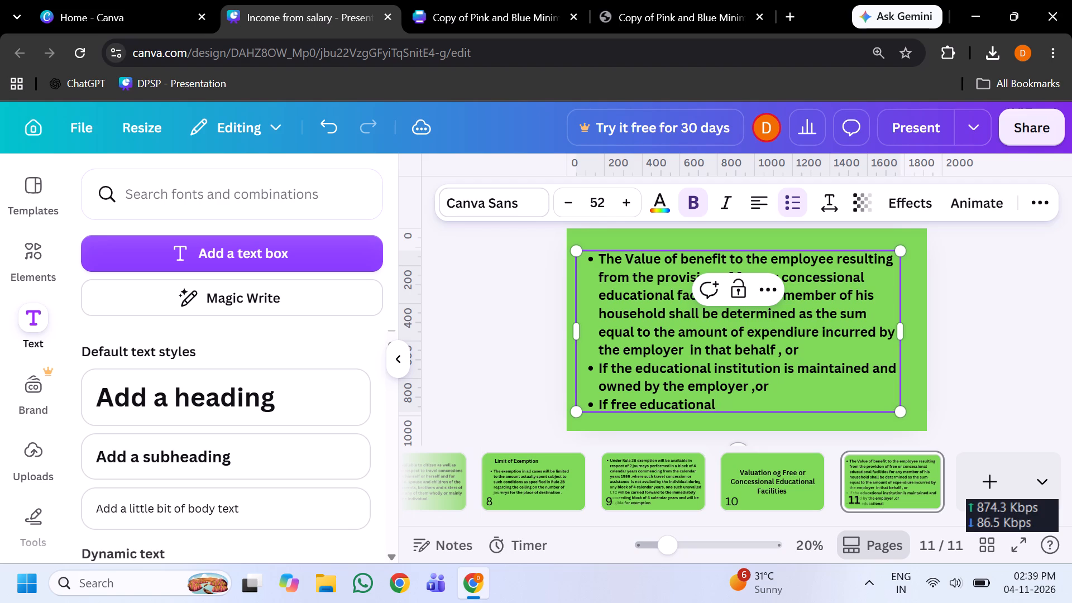
pyautogui.write('faciliti')
pyautogui.press('e')
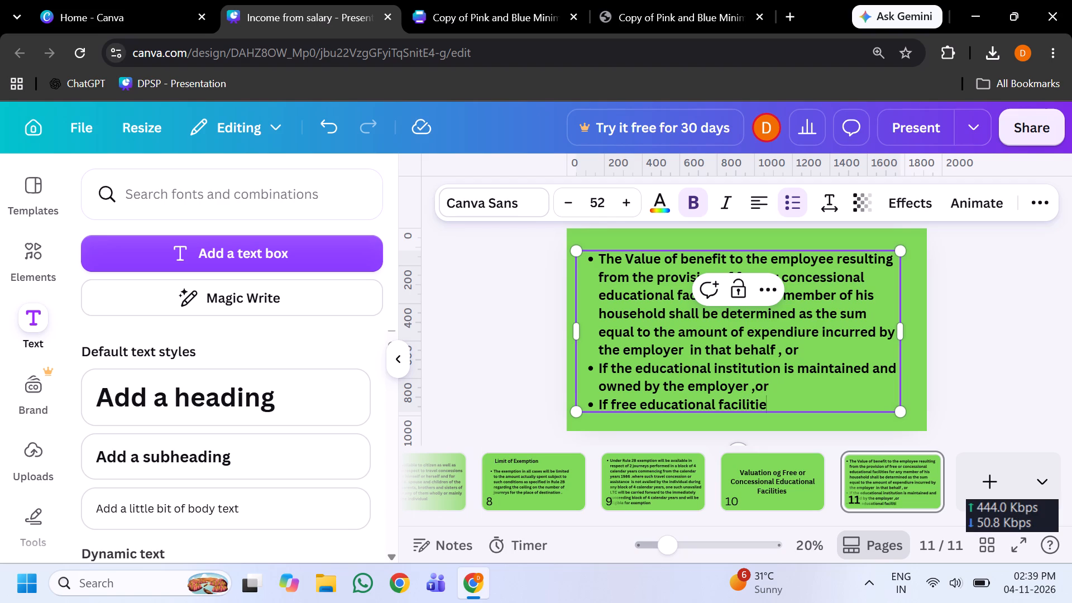
pyautogui.write('s')
pyautogui.press('space')
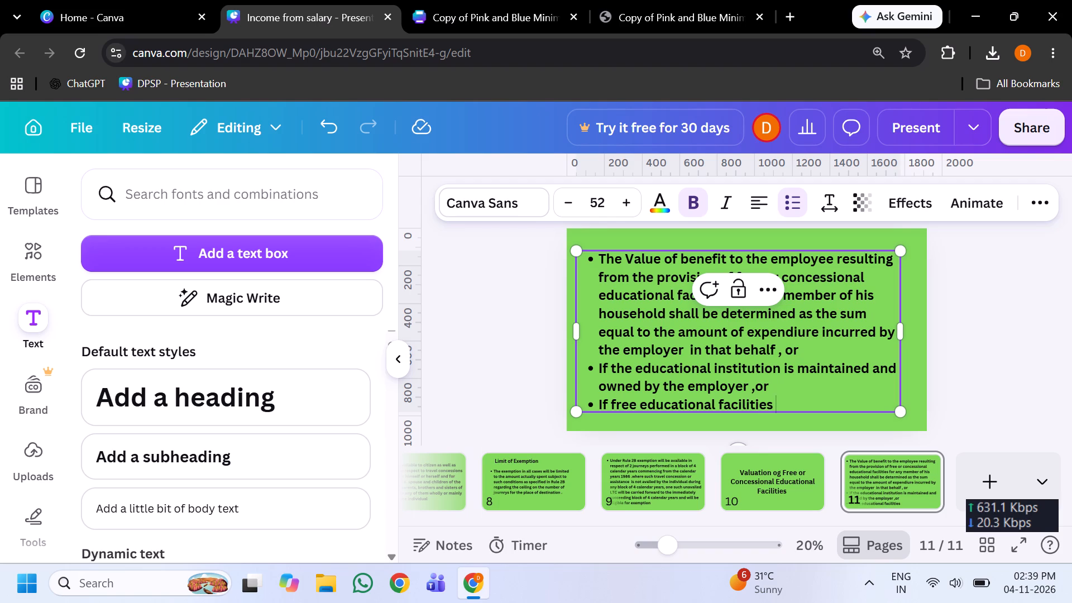
pyautogui.write('are allowed')
pyautogui.press('space')
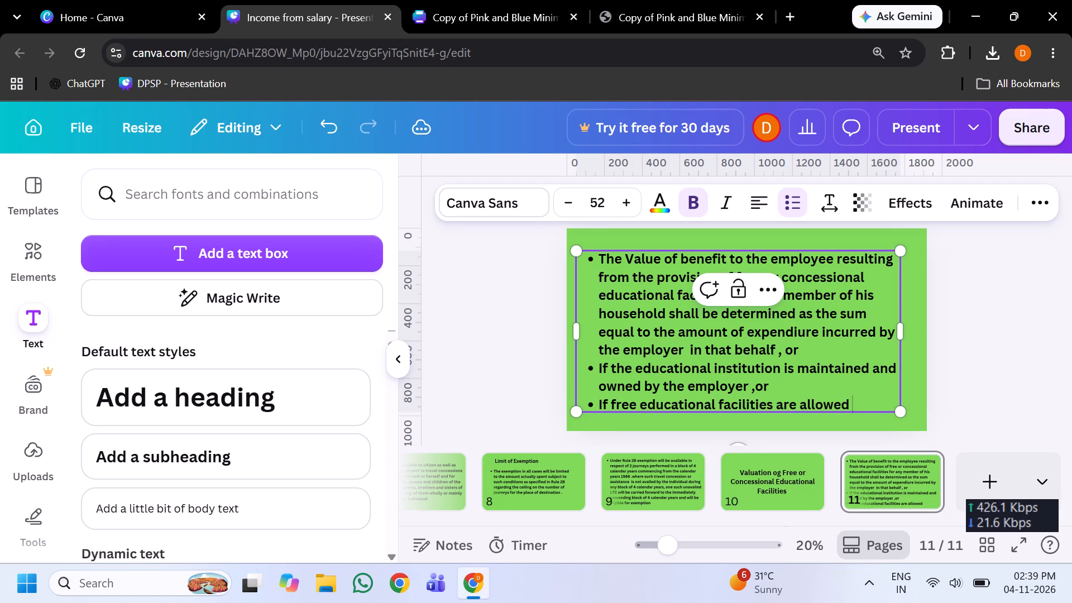
# Continue the third bullet after "allowed" with "in any othe educational institution".
pyautogui.write('in any')
pyautogui.press('space')
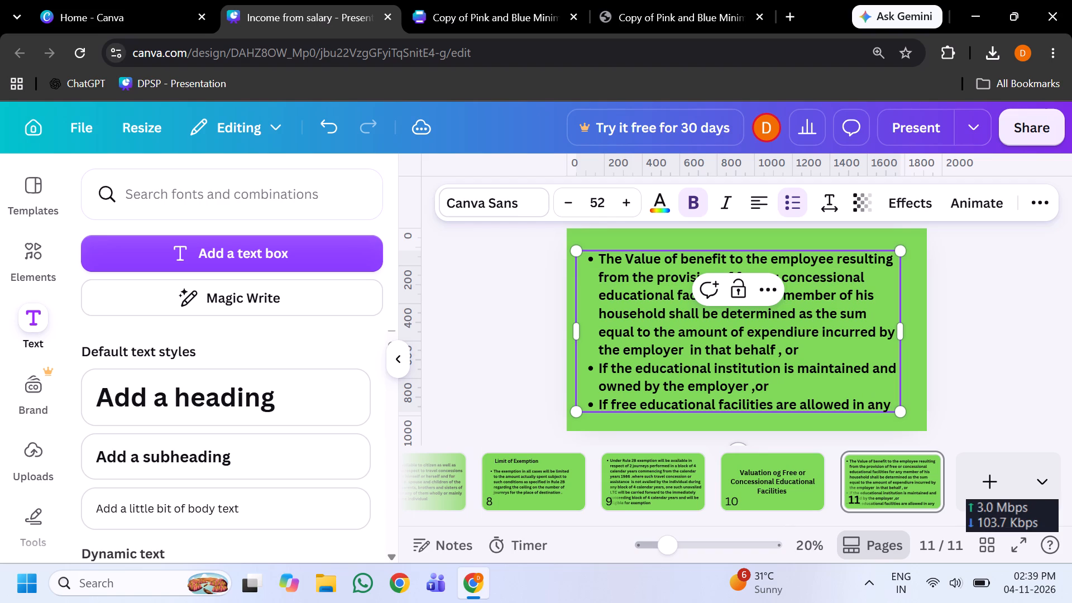
pyautogui.write('othe')
pyautogui.press('space')
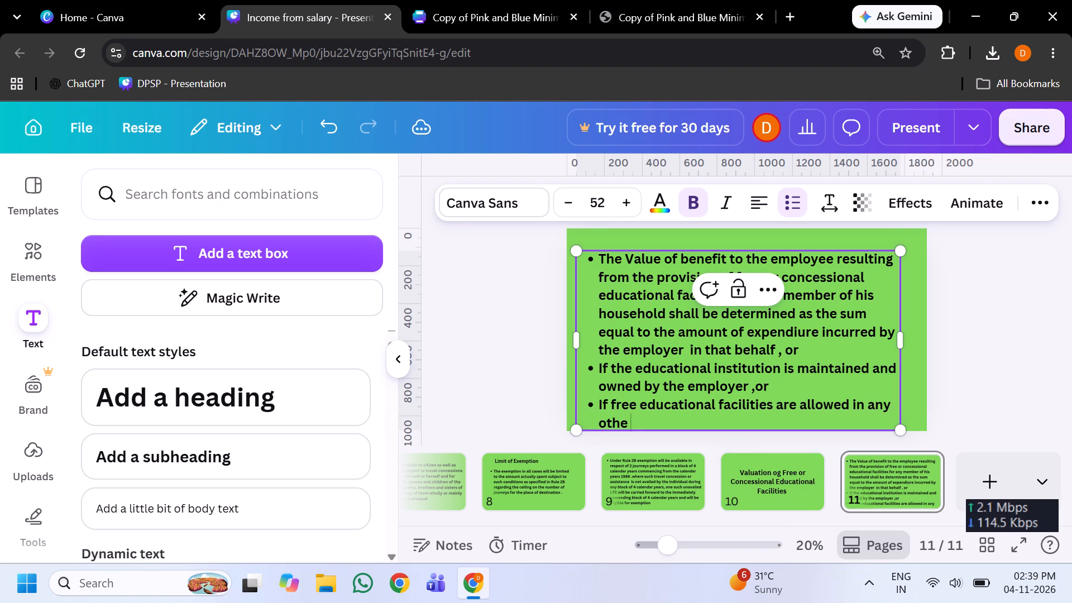
pyautogui.write('educato')
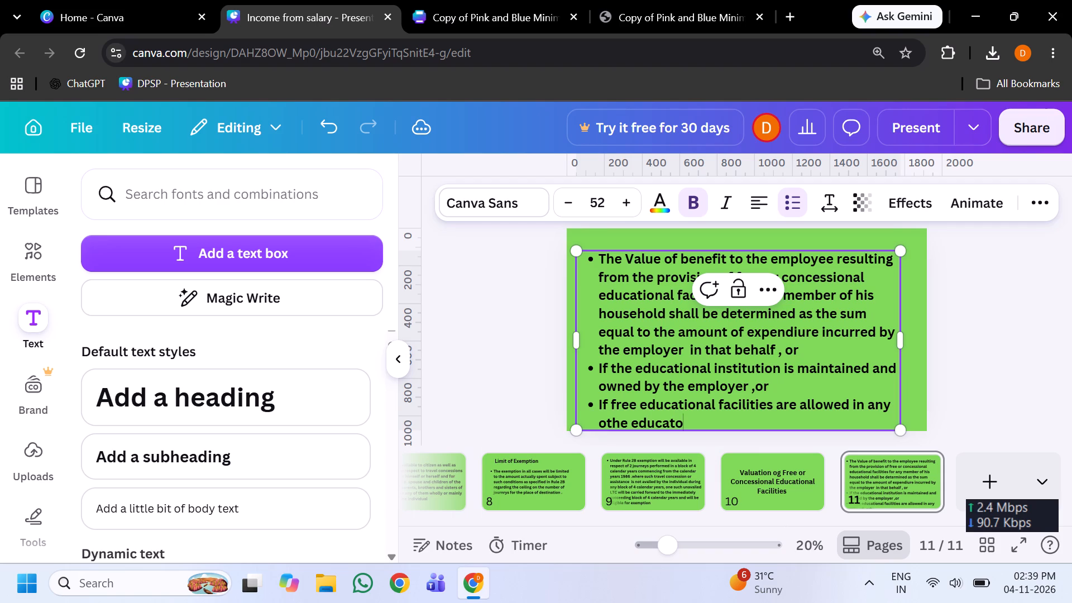
pyautogui.press('BackSpace')
pyautogui.write('ional')
pyautogui.press('space')
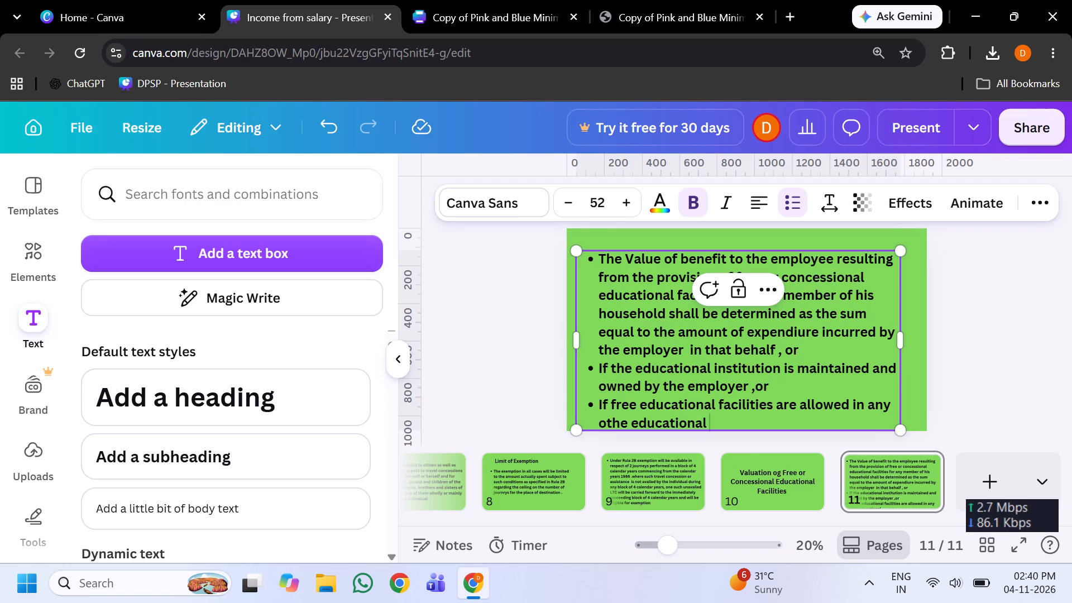
pyautogui.write('institutionn')
pyautogui.press('BackSpace')
pyautogui.press('space')
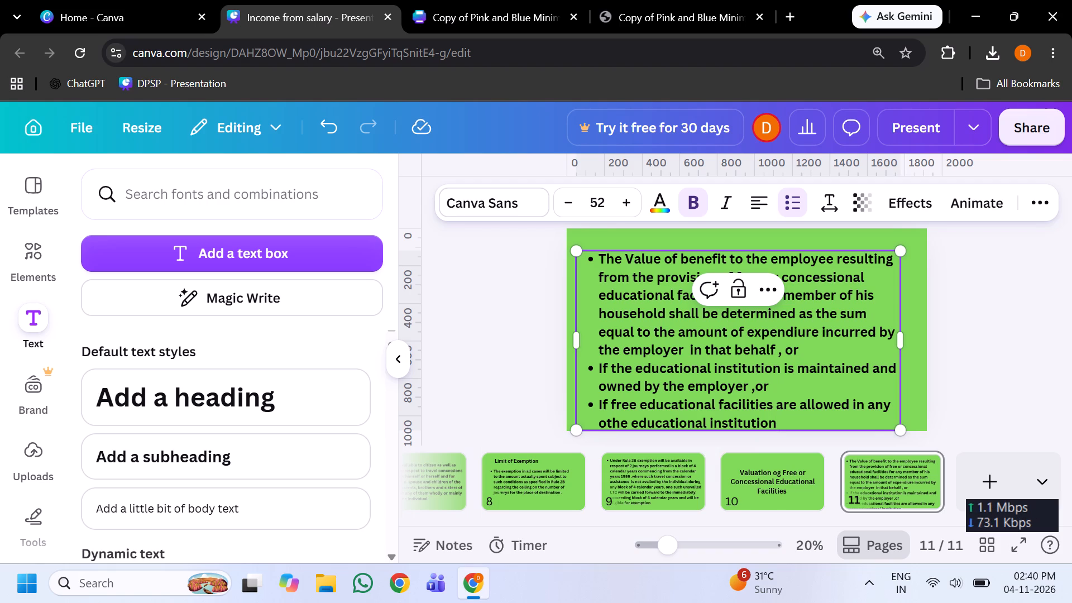
# Continue the third bullet after "institution" with "by reason of his".
pyautogui.write('by')
pyautogui.press('space')
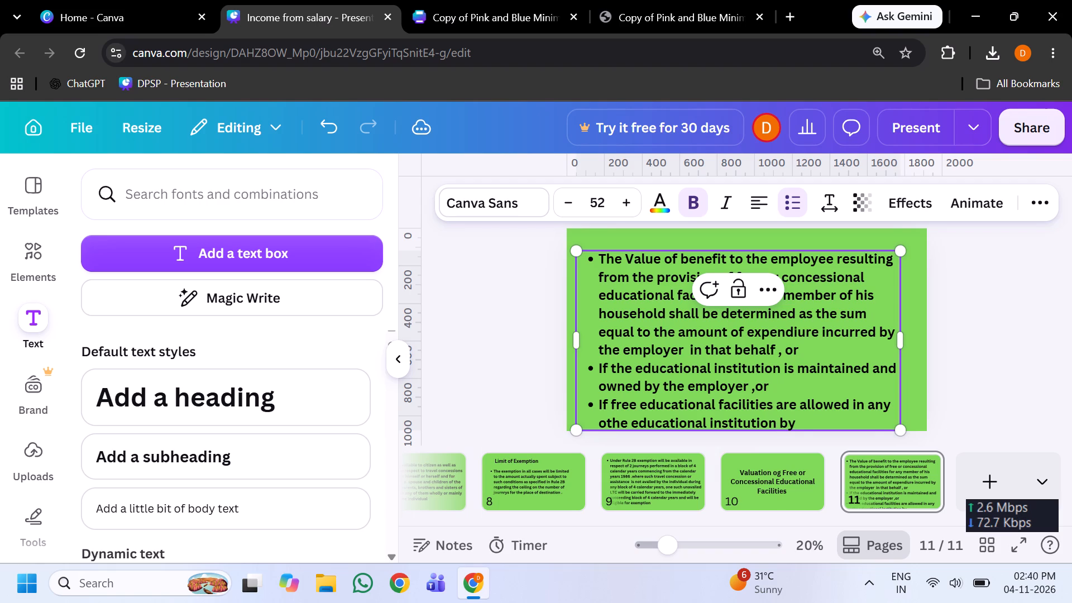
pyautogui.write('reasi')
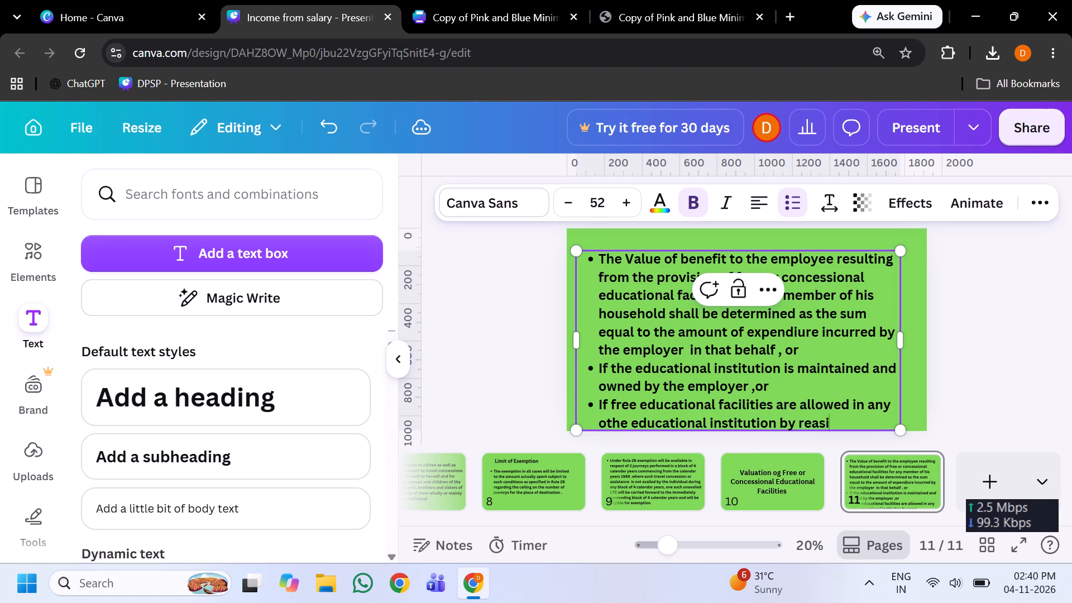
pyautogui.press('BackSpace')
pyautogui.write('on')
pyautogui.press('space')
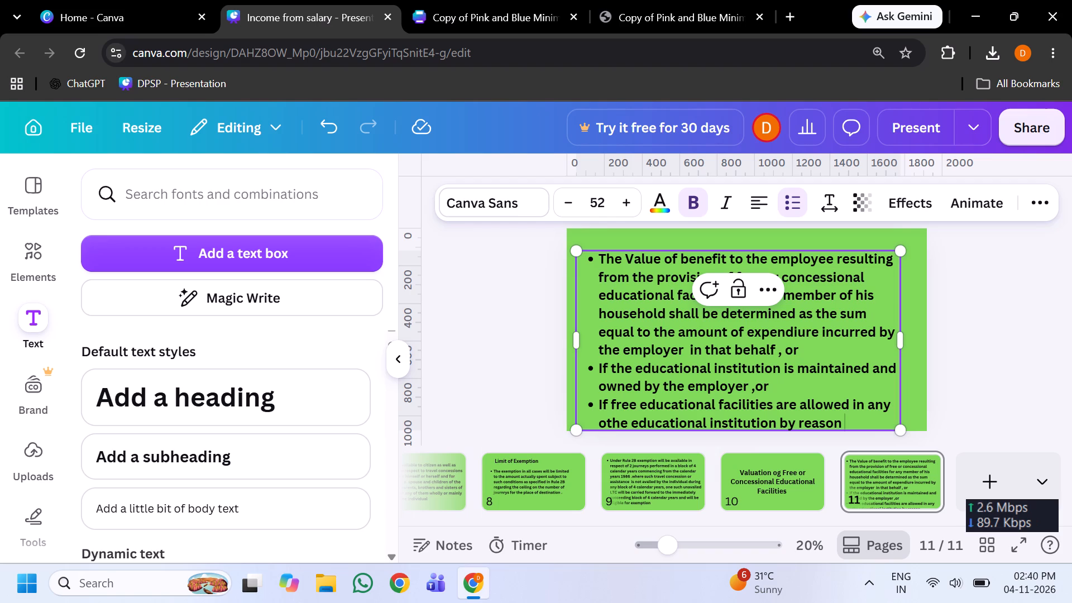
pyautogui.write('of hid')
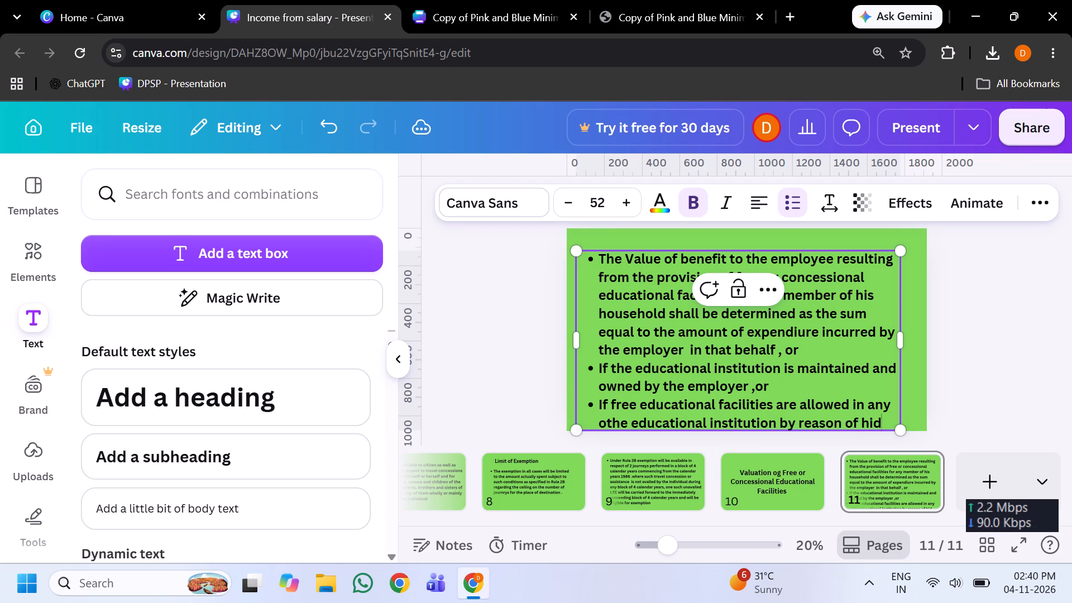
pyautogui.press('BackSpace')
pyautogui.write('s')
pyautogui.press('space')
# Extend the third bullet after "his" with "being in employement of that employer".
pyautogui.write('br')
pyautogui.press('BackSpace')
pyautogui.press('e')
pyautogui.write('ing')
pyautogui.press('space')
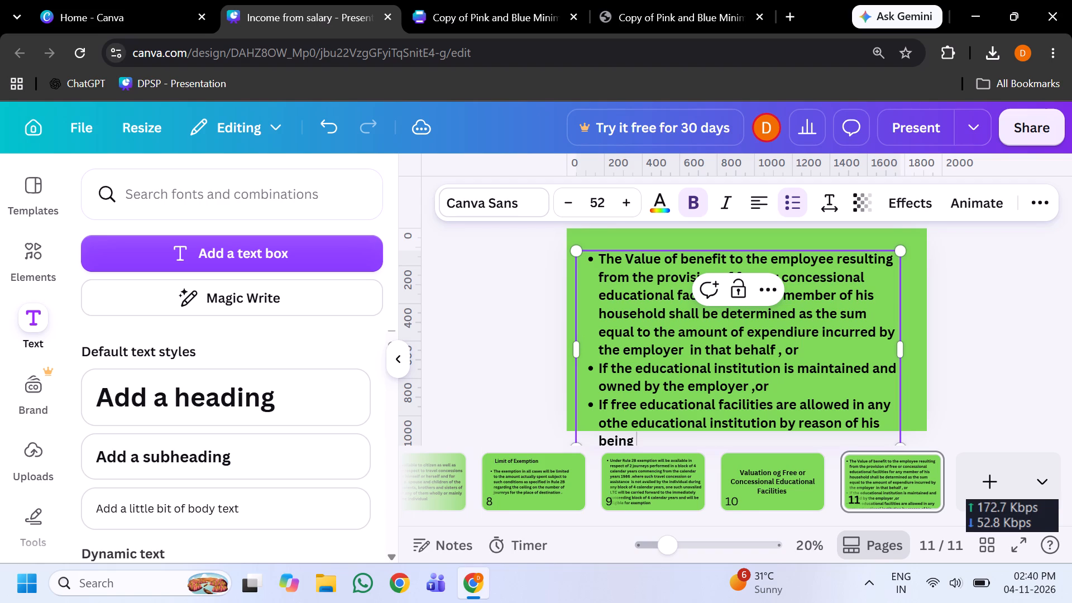
pyautogui.write('in employement')
pyautogui.press('space')
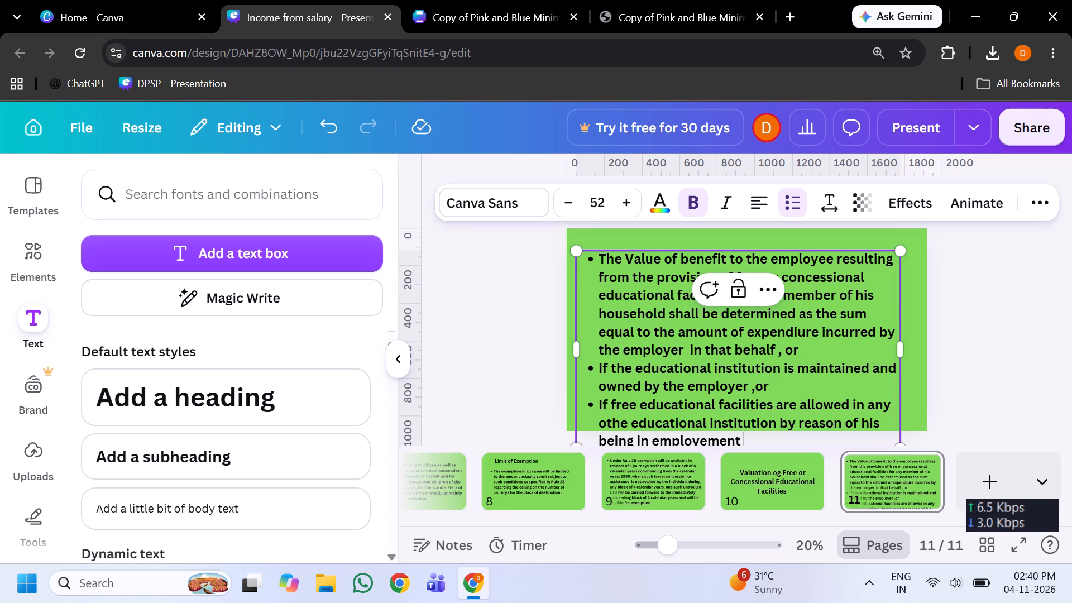
pyautogui.write('of that')
pyautogui.press('space')
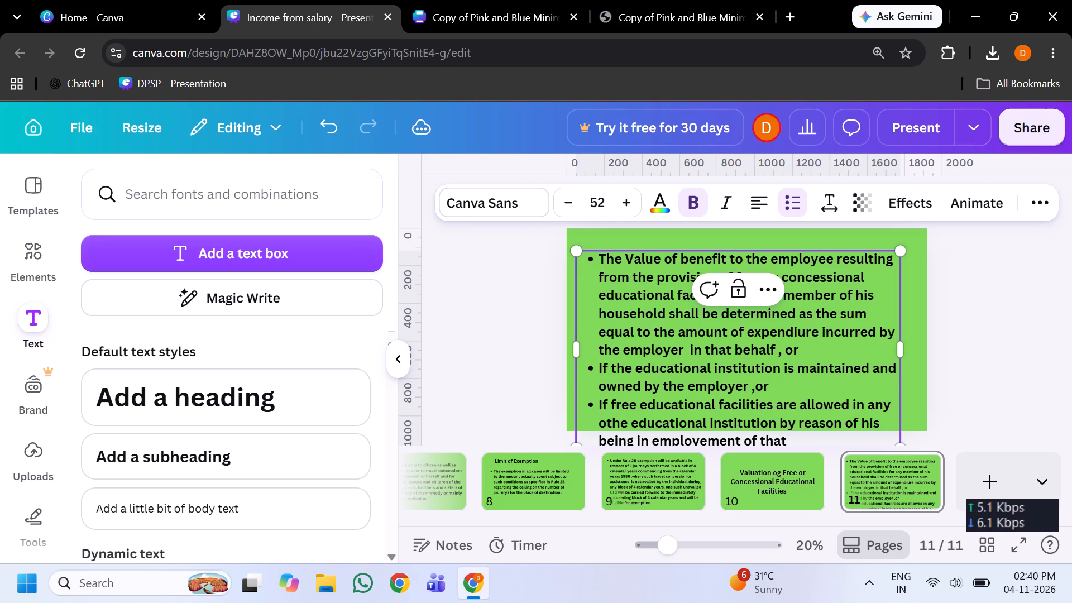
pyautogui.write('employer')
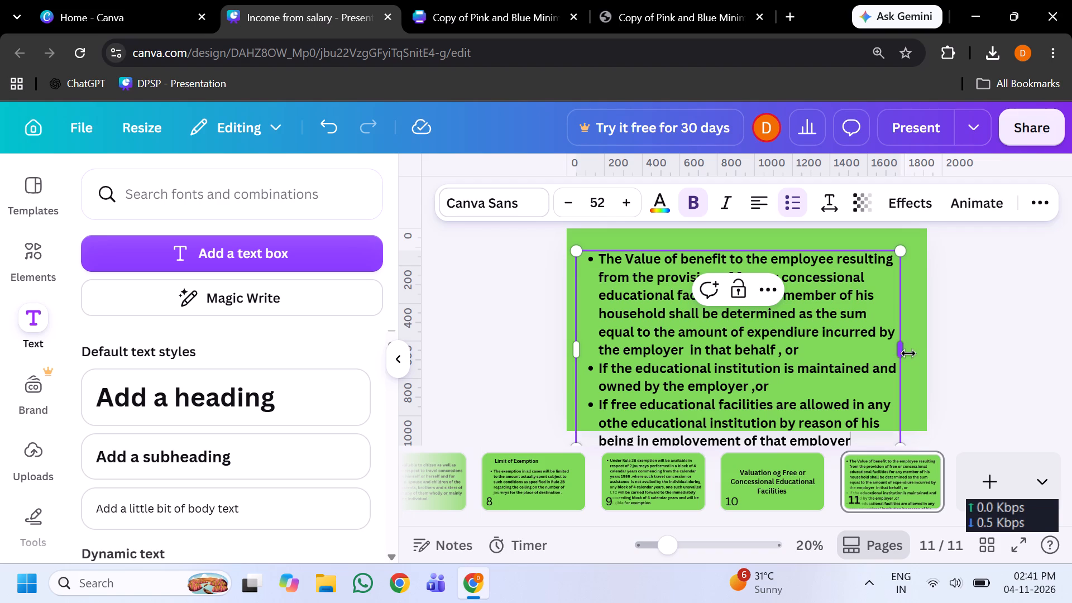
# Widen the bulleted text box on page 11, scale it down and move it up to fit the green page.
pyautogui.moveTo(906, 353); pyautogui.dragTo(976, 337)
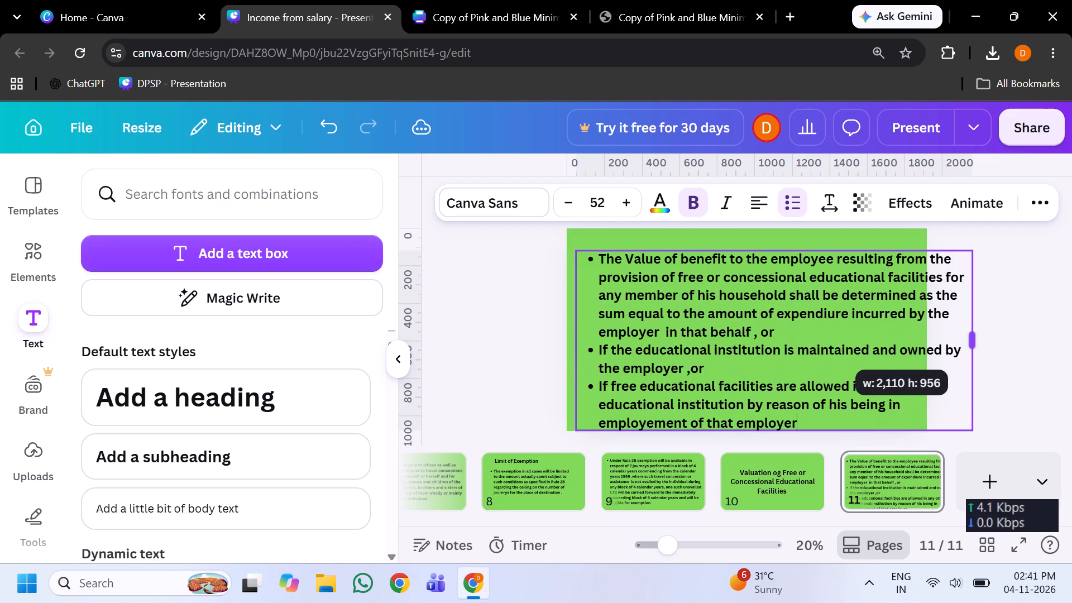
pyautogui.moveTo(976, 337); pyautogui.dragTo(954, 339)
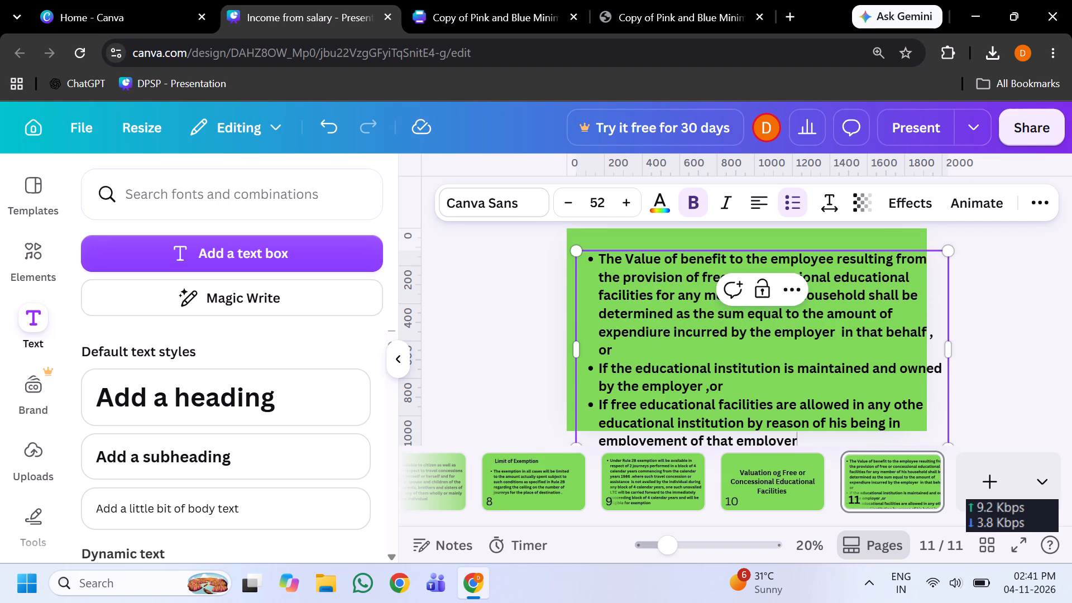
pyautogui.moveTo(949, 251); pyautogui.dragTo(927, 267)
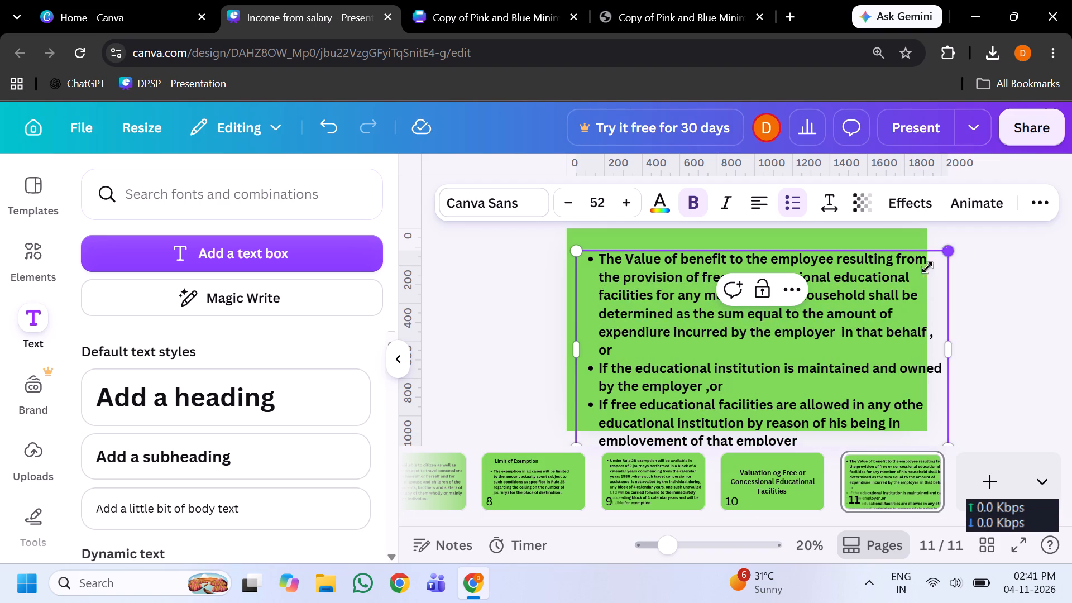
pyautogui.moveTo(927, 267); pyautogui.dragTo(898, 291)
pyautogui.moveTo(1030, 355); pyautogui.dragTo(1023, 355)
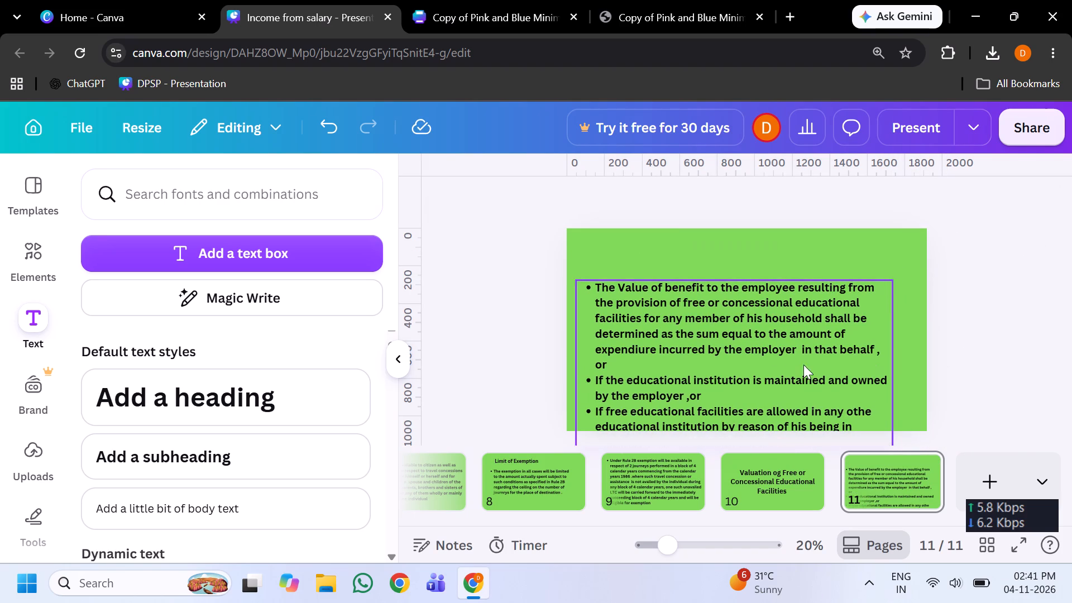
pyautogui.moveTo(772, 370); pyautogui.dragTo(777, 340)
# Add page 12 and insert a heading that begins with "(ii) reimbursement".
pyautogui.click(1002, 482)
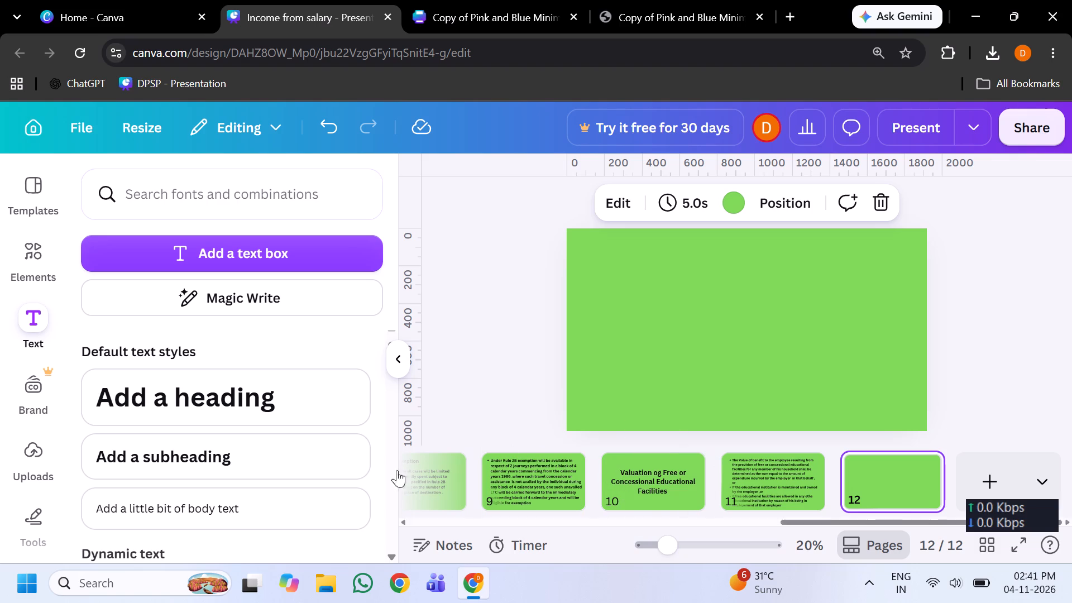
pyautogui.click(199, 408)
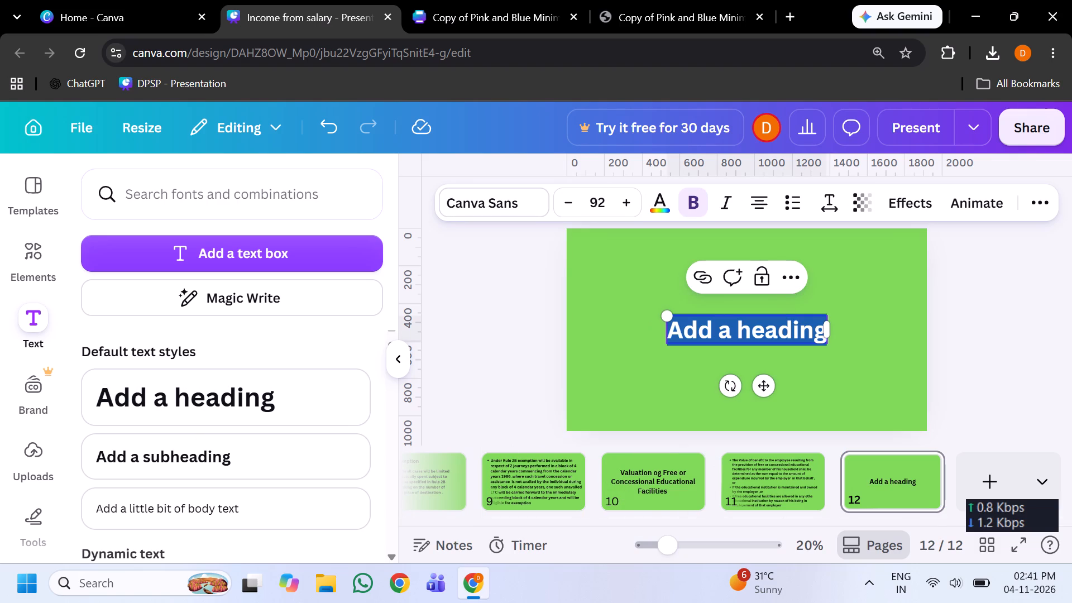
pyautogui.press('BackSpace')
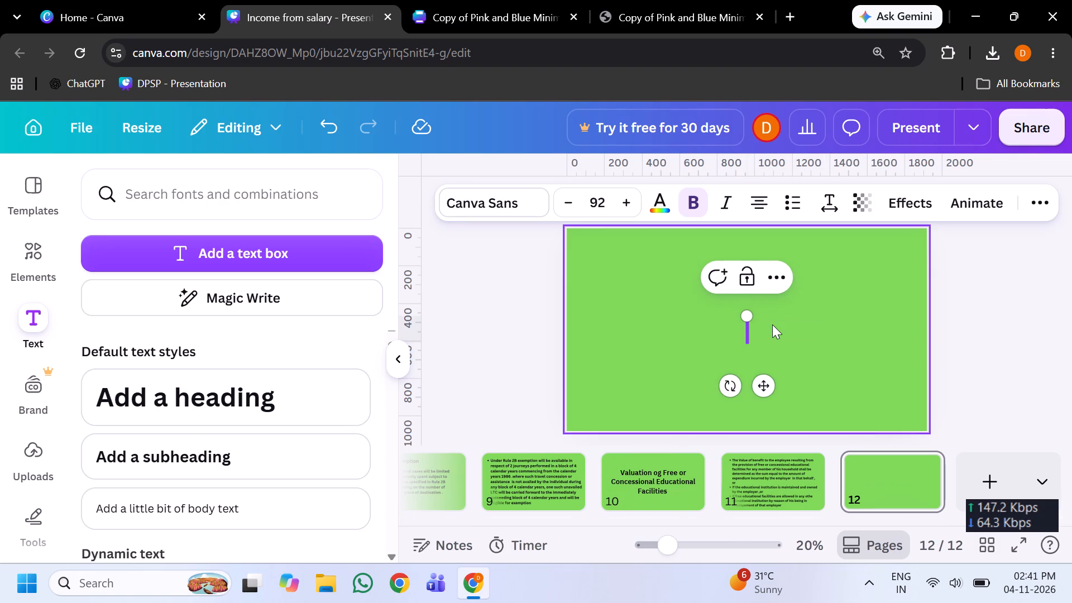
pyautogui.write('(ii')
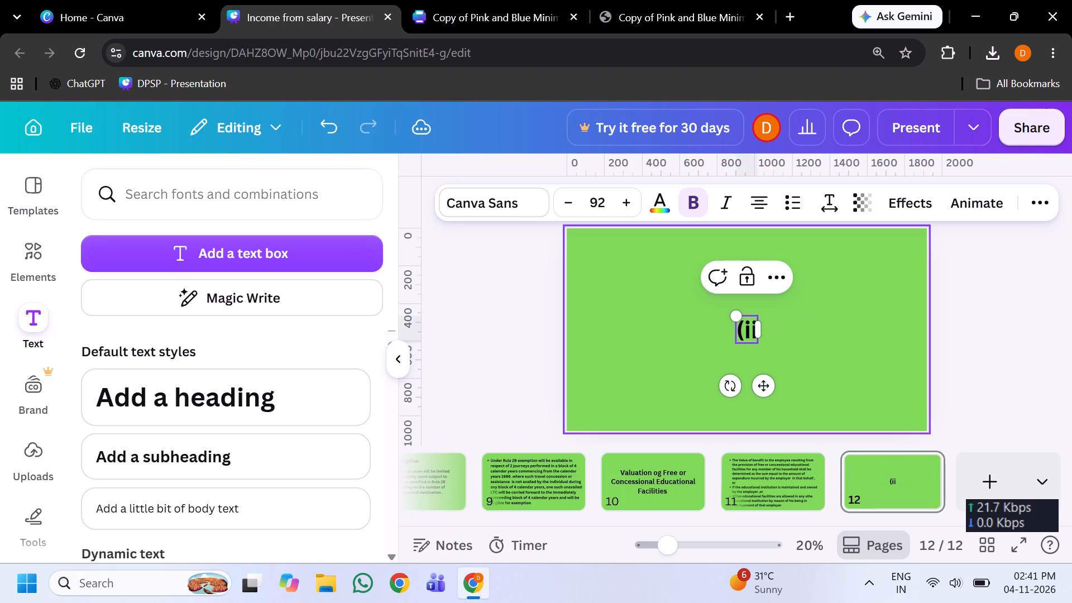
pyautogui.hotkey('shift', ')')
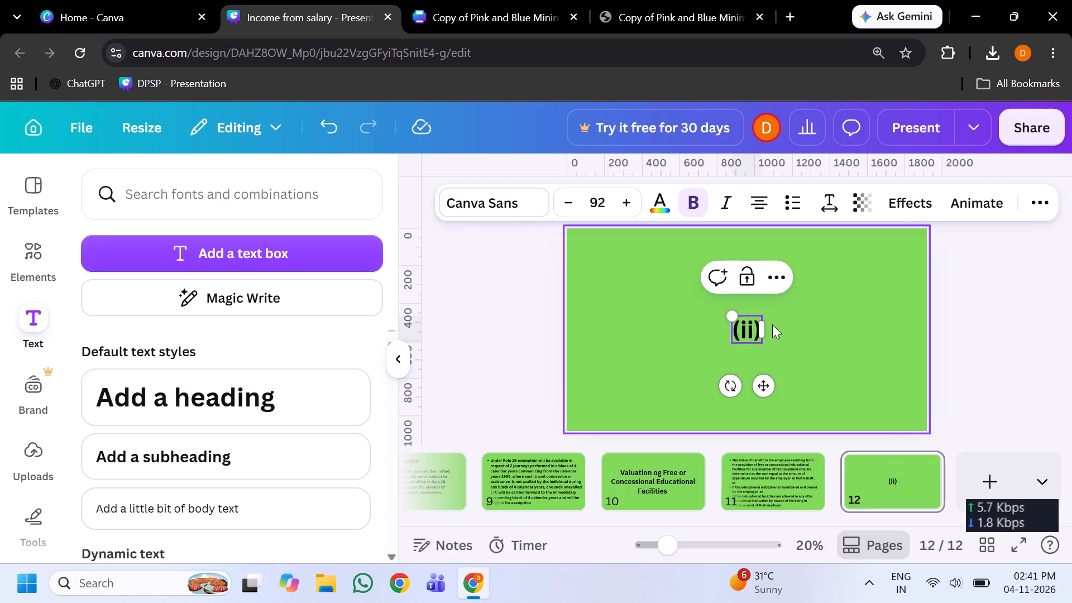
pyautogui.press('space')
pyautogui.write('re')
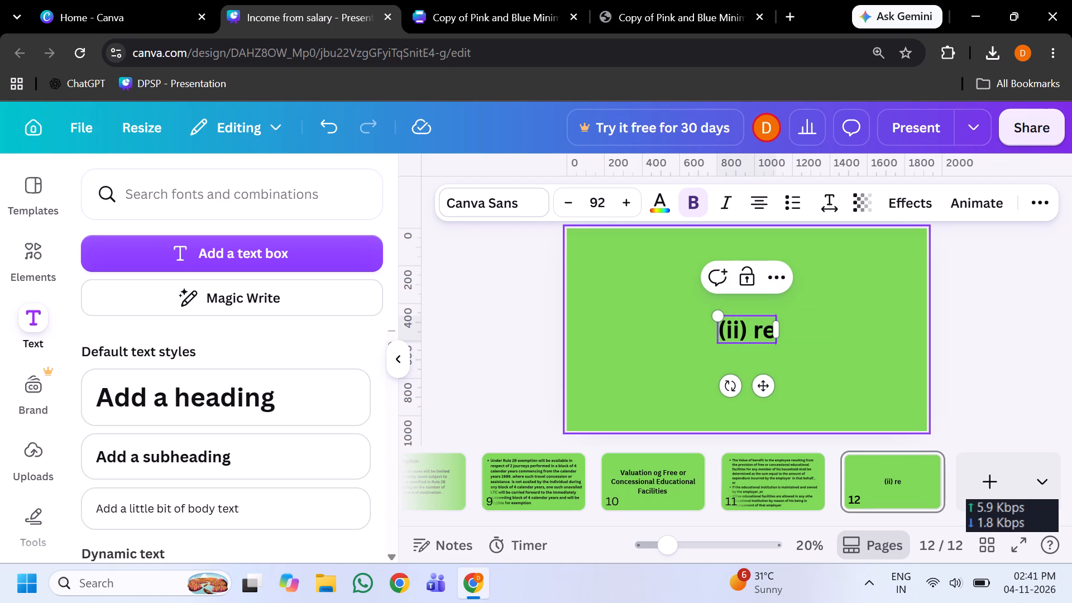
pyautogui.press('i')
pyautogui.write('mb')
pyautogui.write('ursement')
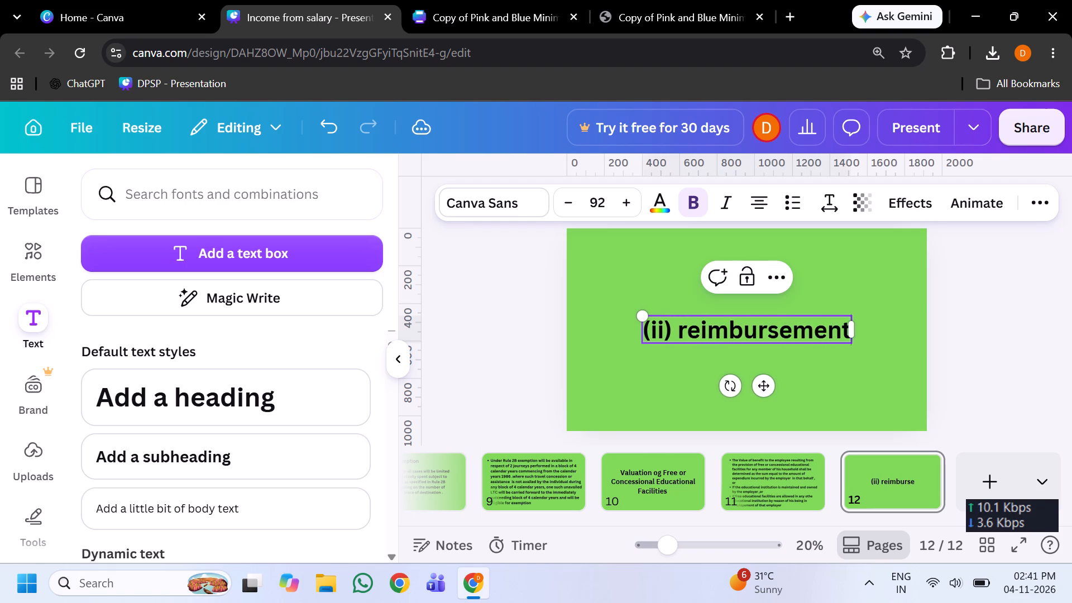
# Continue the page 12 heading after "reimbursement" with "of Expenditure Actually incurred".
pyautogui.press('space')
pyautogui.write('of Expenditure')
pyautogui.press('space')
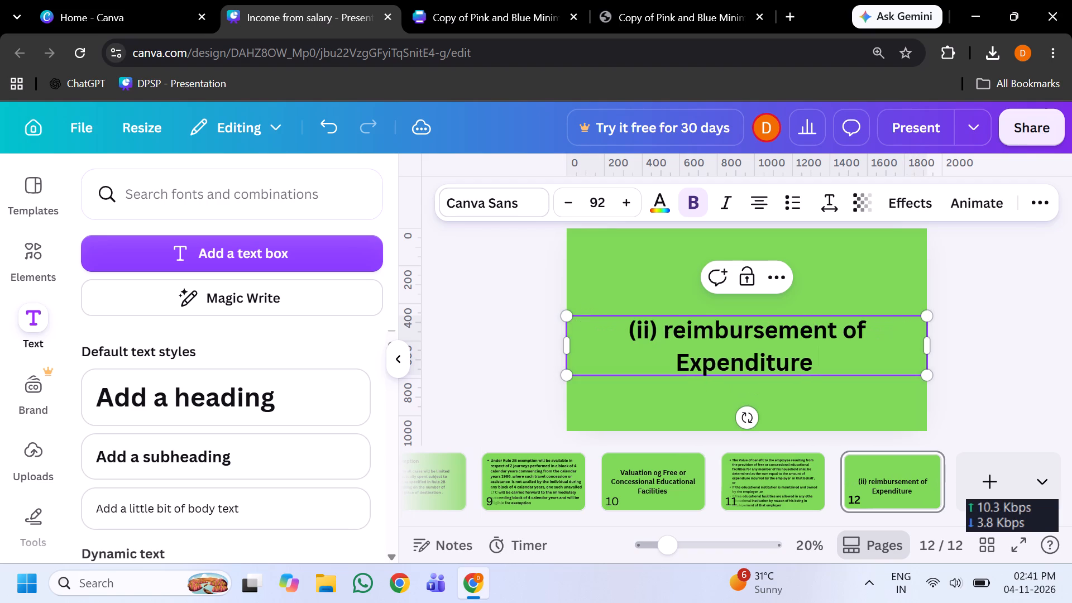
pyautogui.write('Ac')
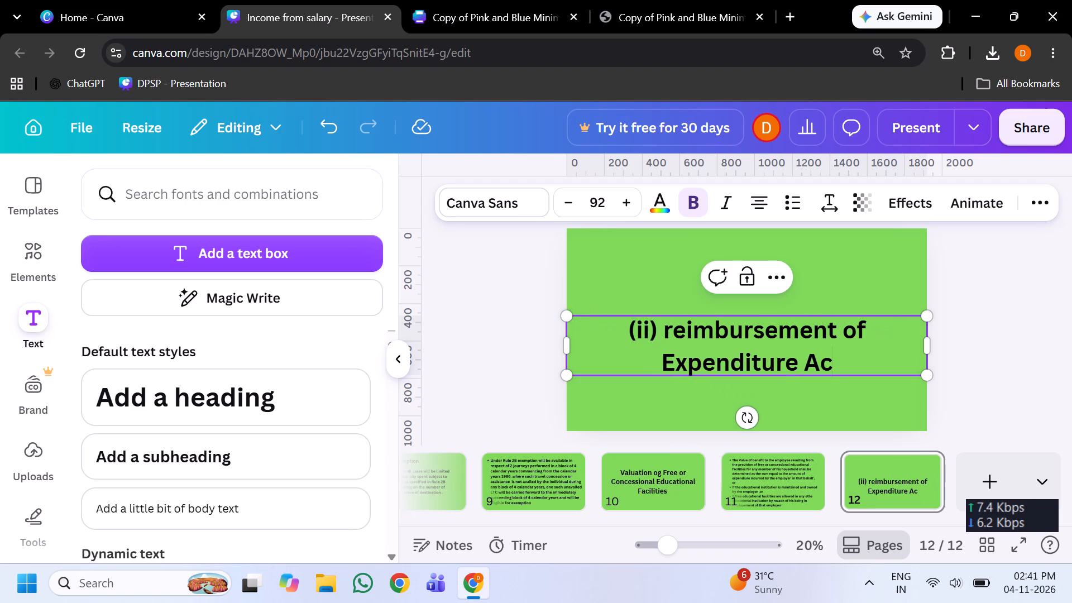
pyautogui.write('tually')
pyautogui.press('space')
pyautogui.write('incurred')
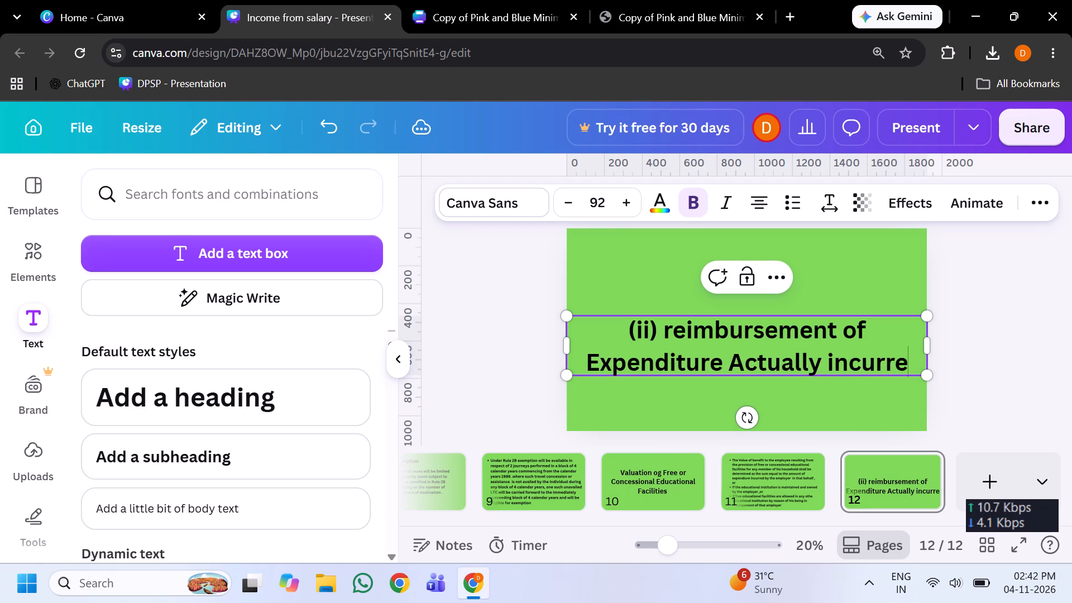
# Complete the page 12 heading after "incurred" with "on Medical Treatment".
pyautogui.press('space')
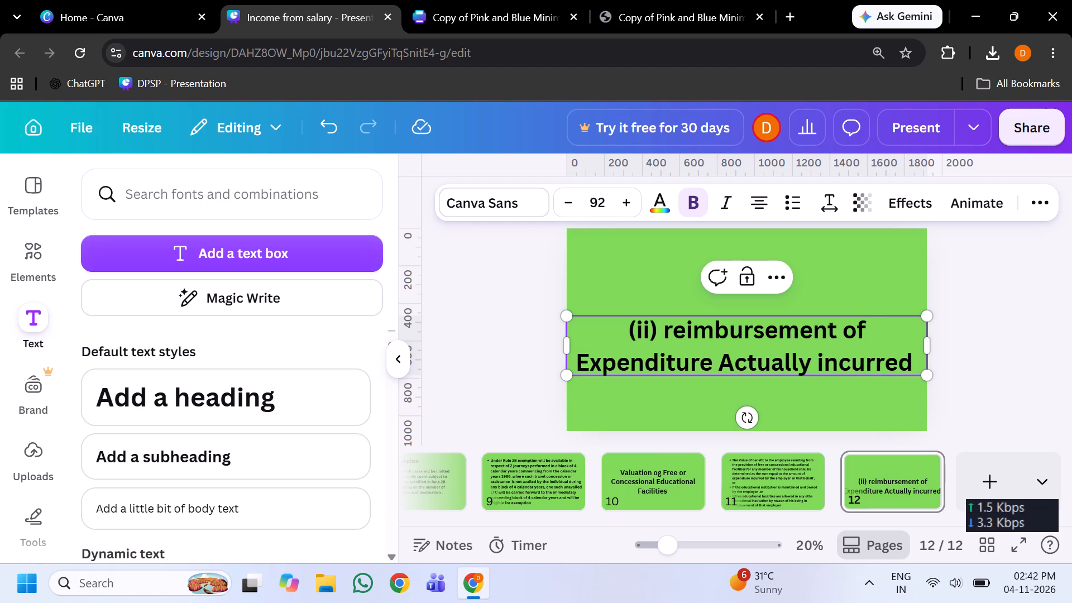
pyautogui.write('on Medical')
pyautogui.press('space')
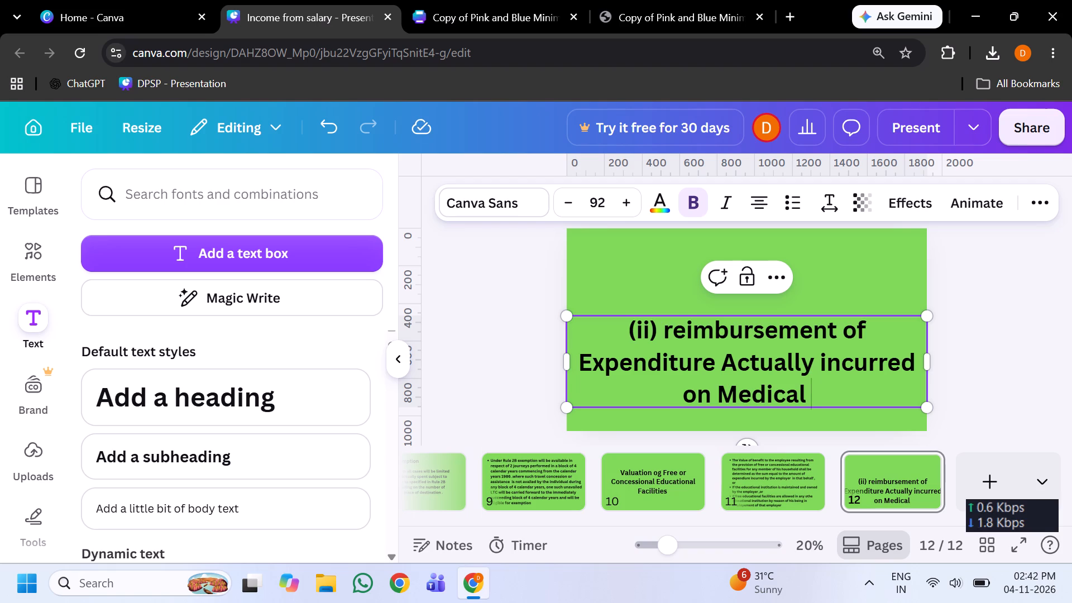
pyautogui.write('Treat')
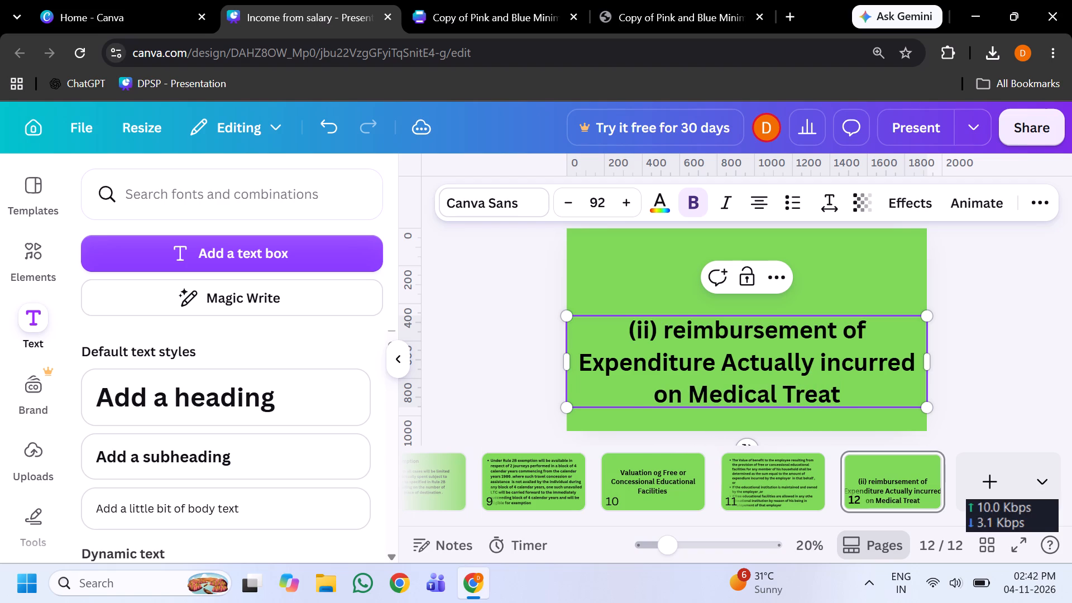
pyautogui.write('ment')
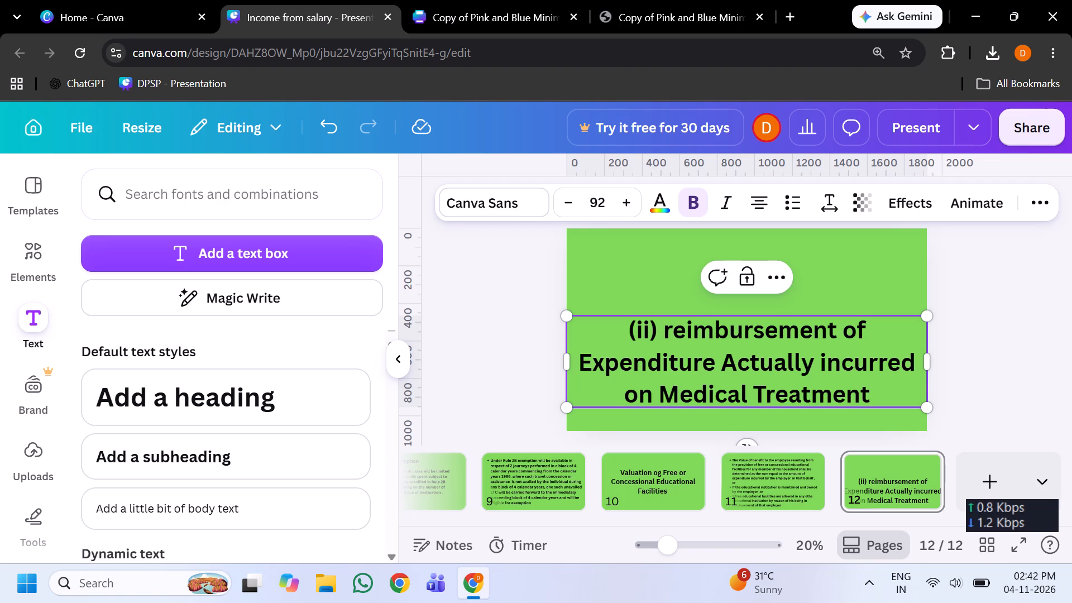
pyautogui.click(990, 335)
# Move the page 12 heading up into the upper half of the page, centred horizontally.
pyautogui.moveTo(836, 381); pyautogui.dragTo(837, 379)
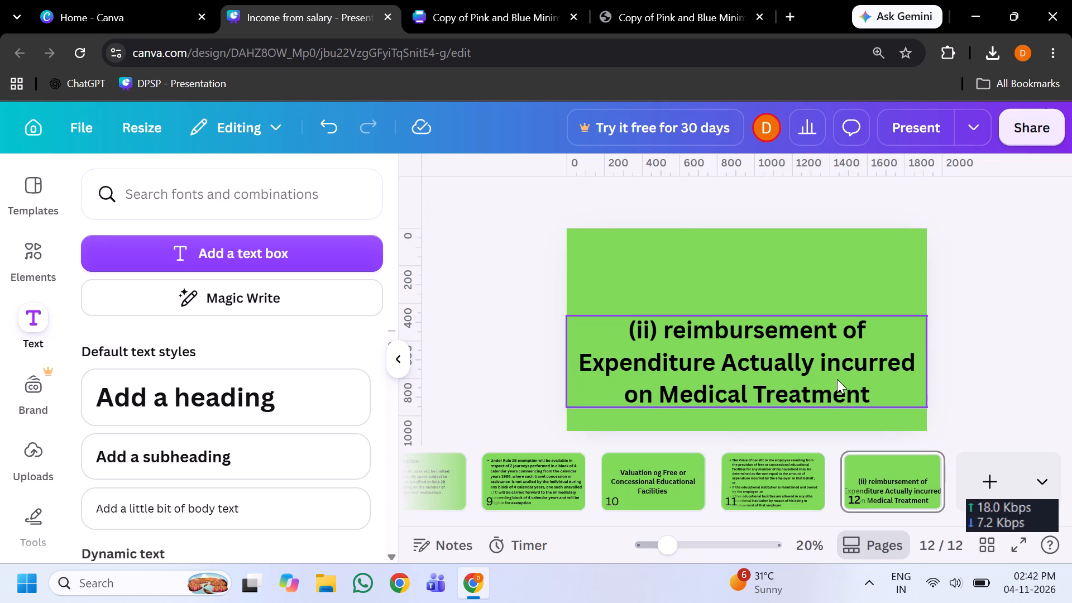
pyautogui.moveTo(837, 379); pyautogui.dragTo(865, 327)
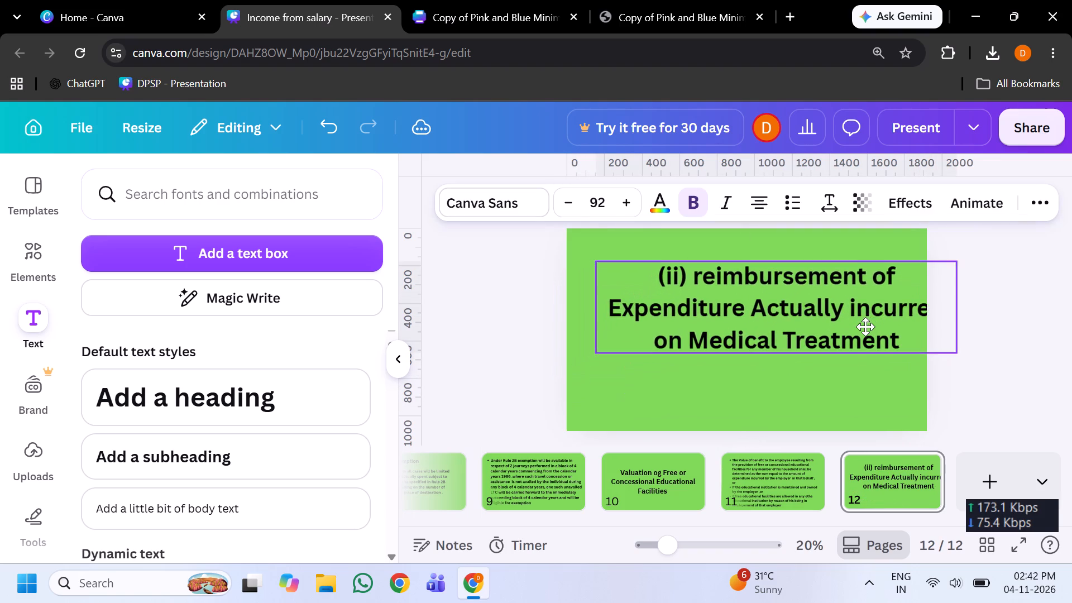
pyautogui.moveTo(865, 327); pyautogui.dragTo(837, 336)
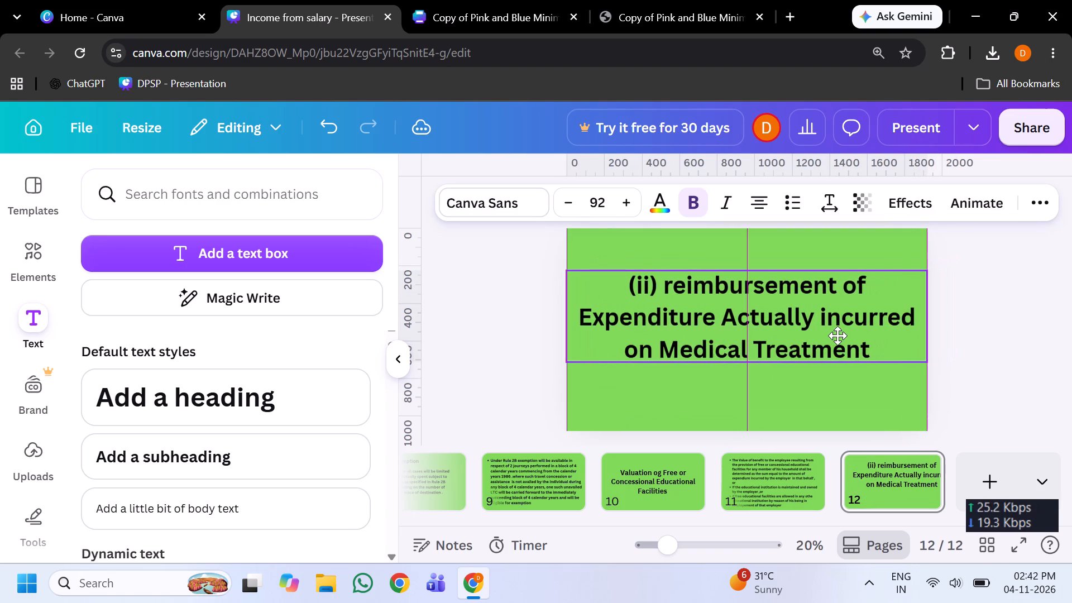
pyautogui.moveTo(837, 336); pyautogui.dragTo(849, 335)
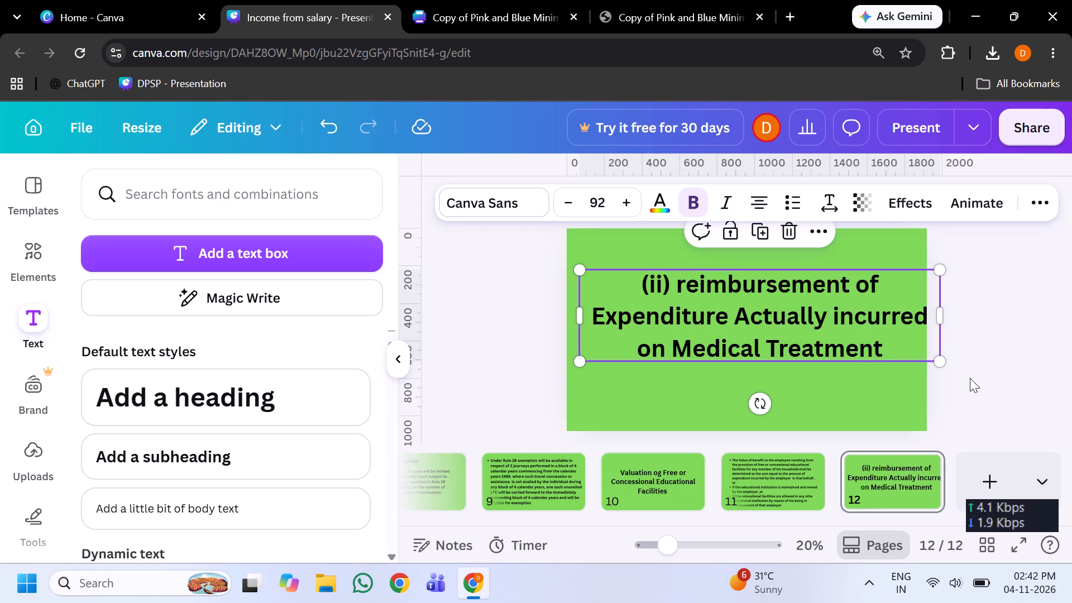
pyautogui.click(970, 378)
pyautogui.moveTo(862, 339); pyautogui.dragTo(845, 331)
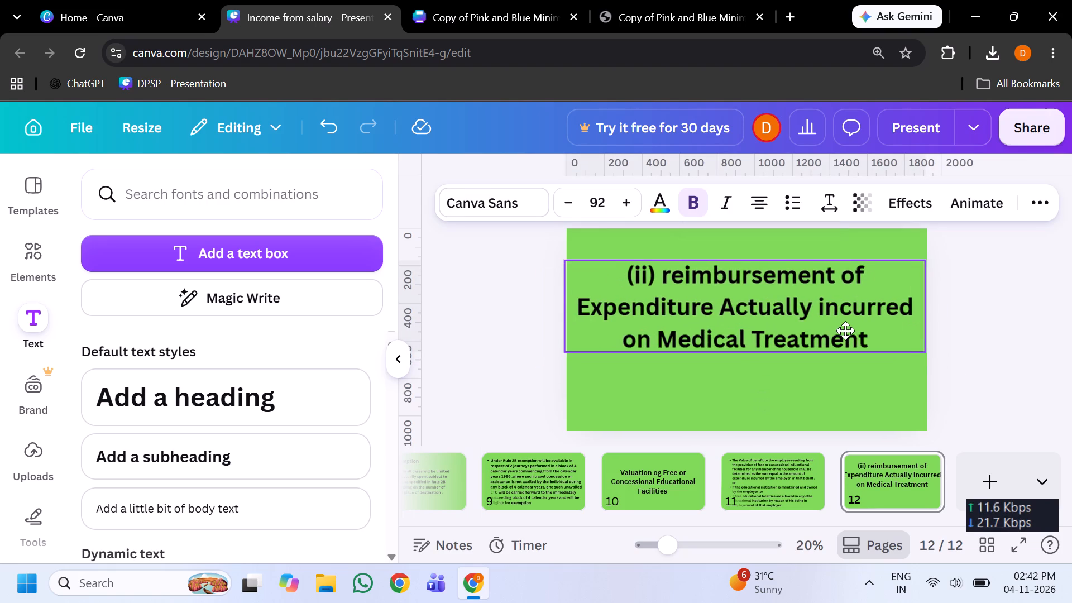
pyautogui.moveTo(845, 331); pyautogui.dragTo(850, 332)
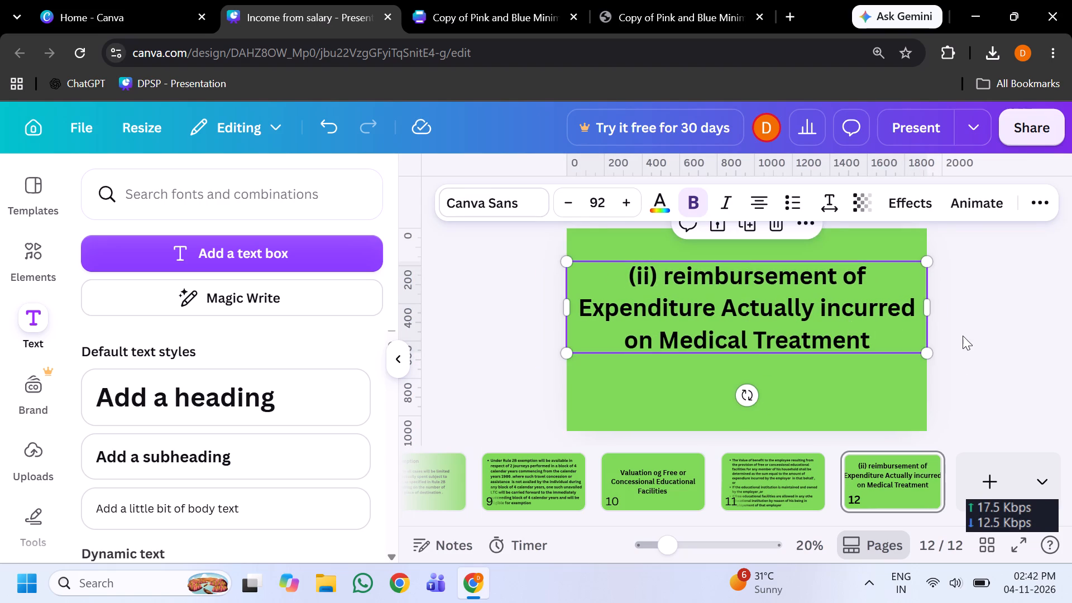
pyautogui.click(963, 336)
# Add page 13 and place a subheading text box formatted as a bulleted list in its upper half.
pyautogui.click(976, 481)
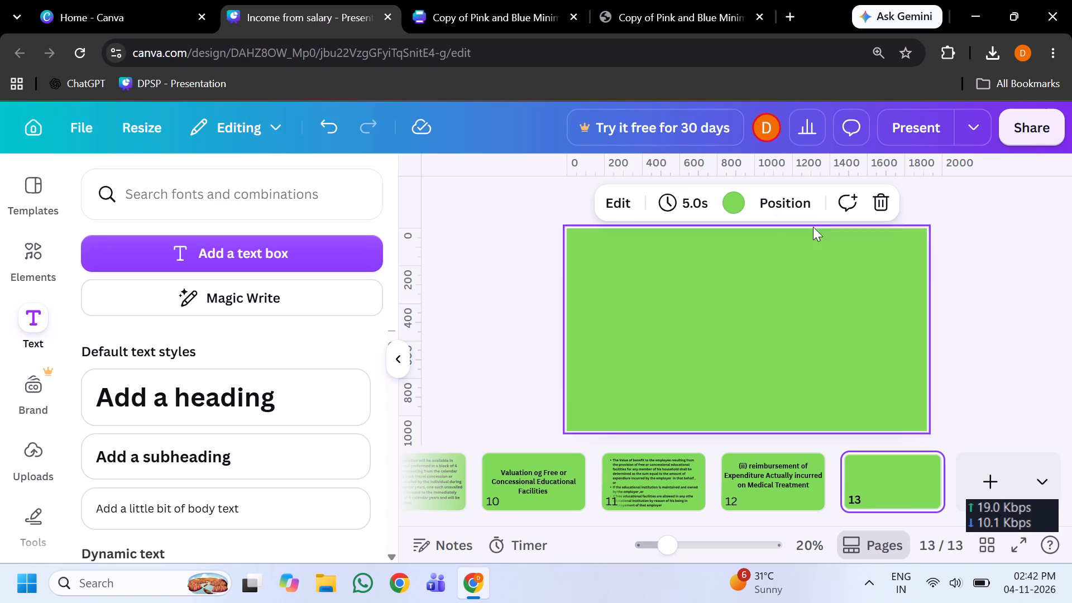
pyautogui.click(962, 247)
pyautogui.moveTo(257, 438); pyautogui.dragTo(250, 446)
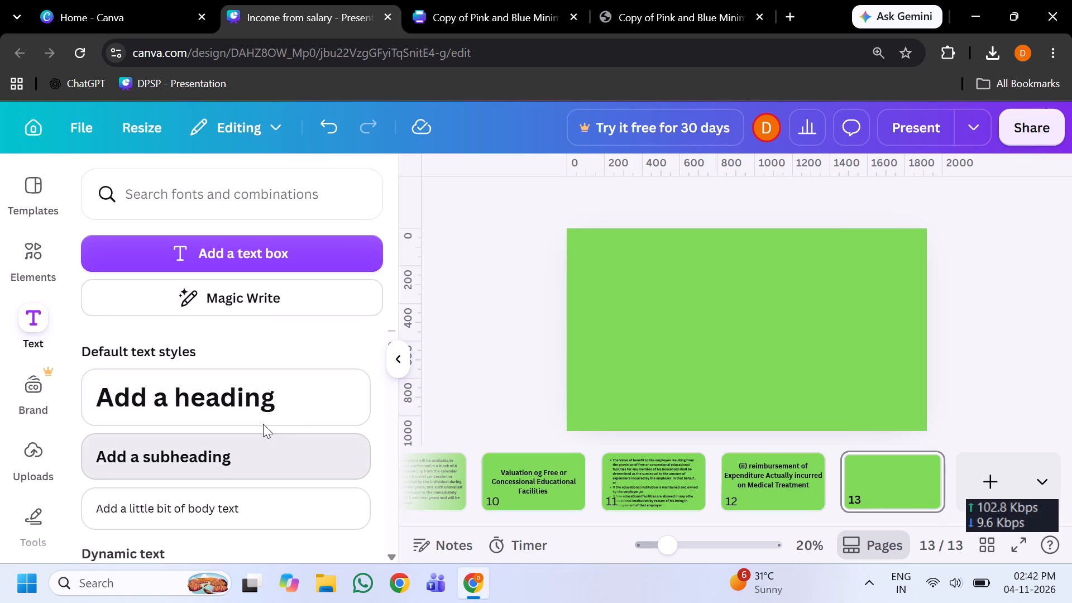
pyautogui.moveTo(294, 456); pyautogui.dragTo(850, 303)
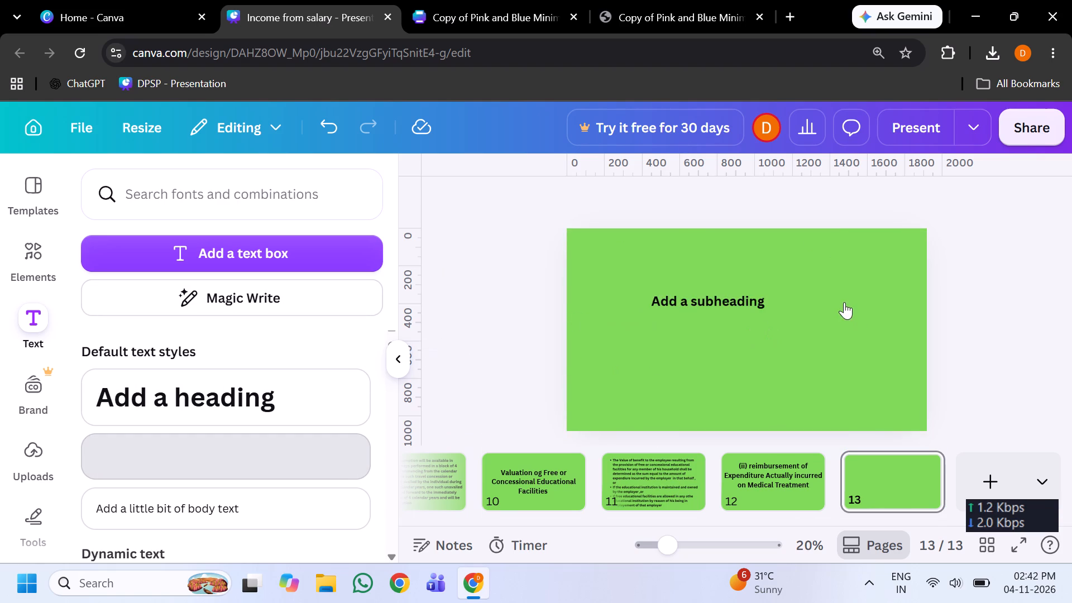
pyautogui.click(787, 205)
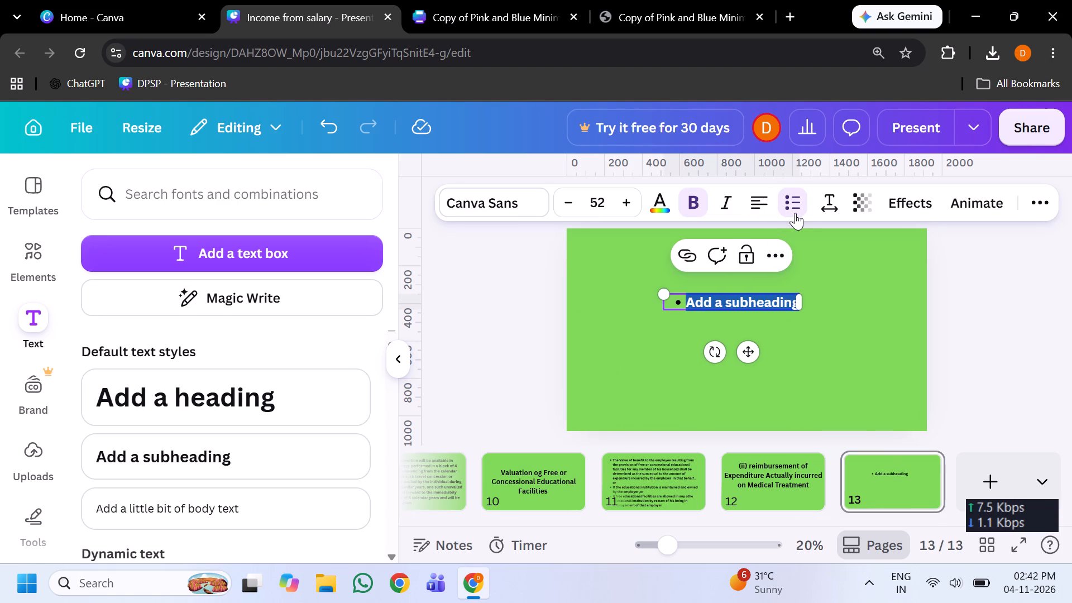
# Replace the subheading placeholder on page 13 with a bullet beginning "Any sum".
pyautogui.press('BackSpace')
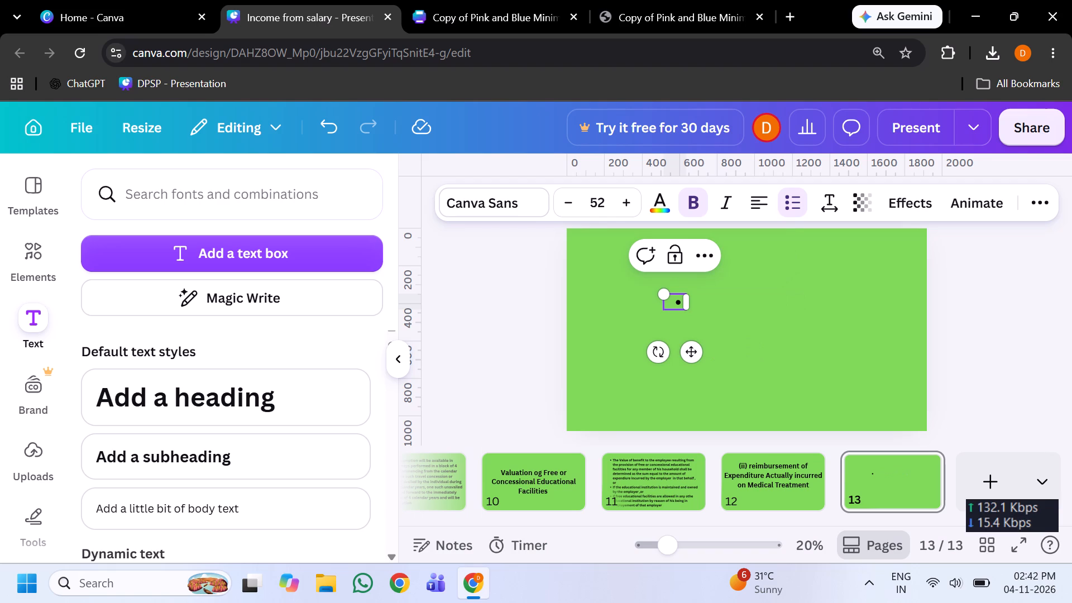
pyautogui.write('NA')
pyautogui.press('BackSpace')
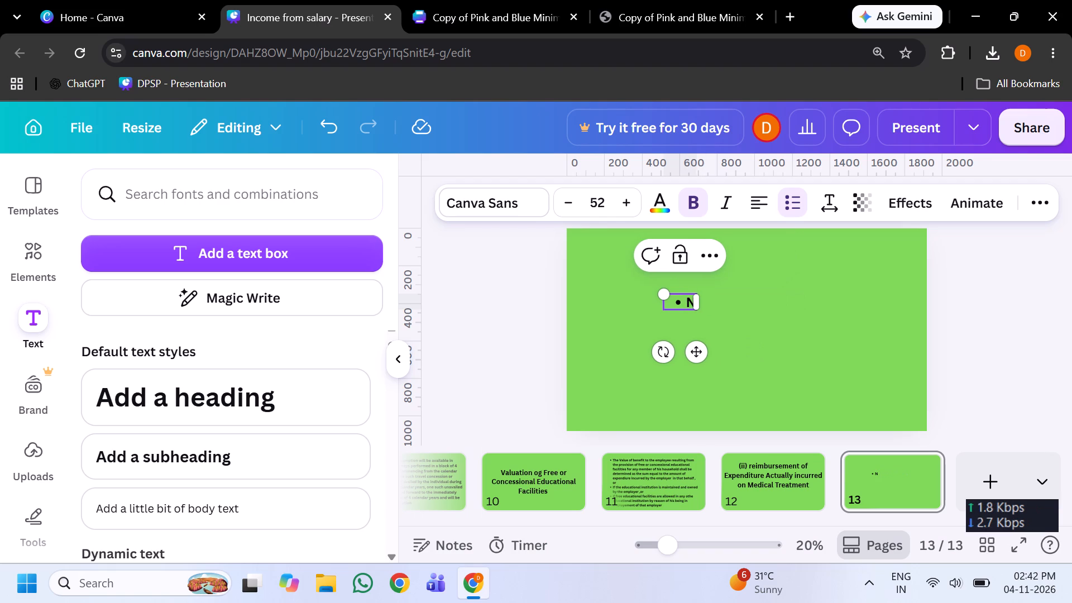
pyautogui.press('BackSpace')
pyautogui.write('Any')
pyautogui.press('space')
pyautogui.write('sum')
pyautogui.press('space')
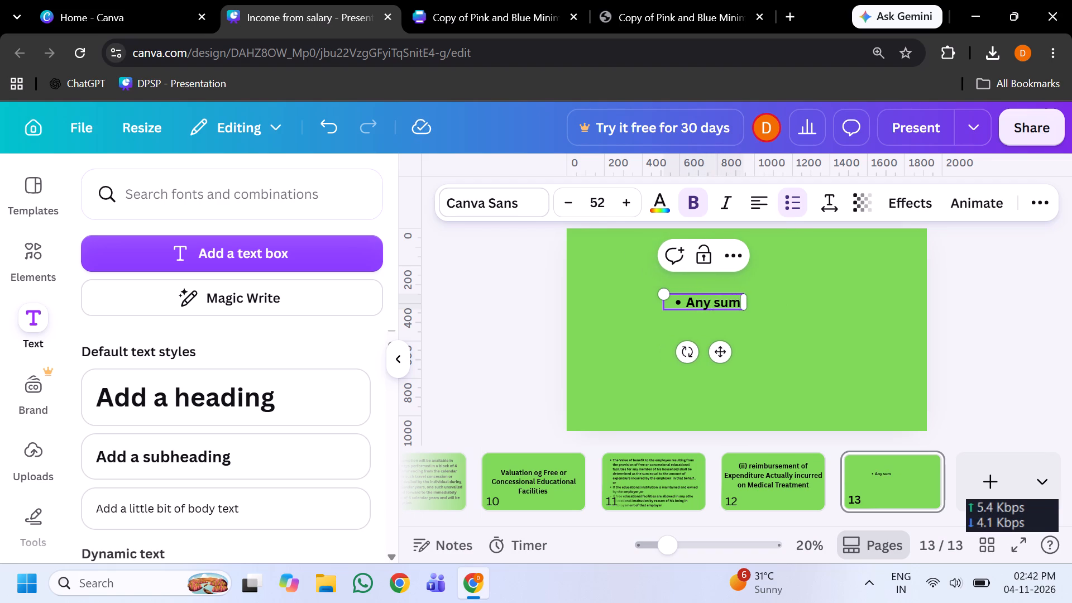
# Continue the page 13 bullet after "Any sum" with "paid by the employer".
pyautogui.write('piad')
pyautogui.press('space')
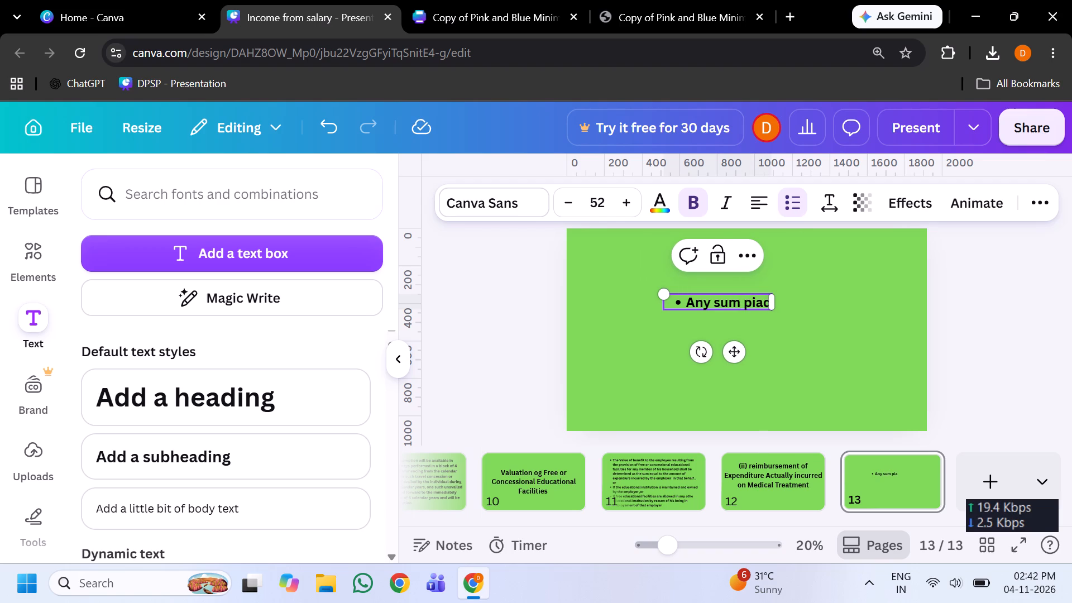
pyautogui.press('BackSpace')
pyautogui.press('BackSpace')
pyautogui.press('BackSpace')
pyautogui.press('BackSpace')
pyautogui.write('aid')
pyautogui.press('space')
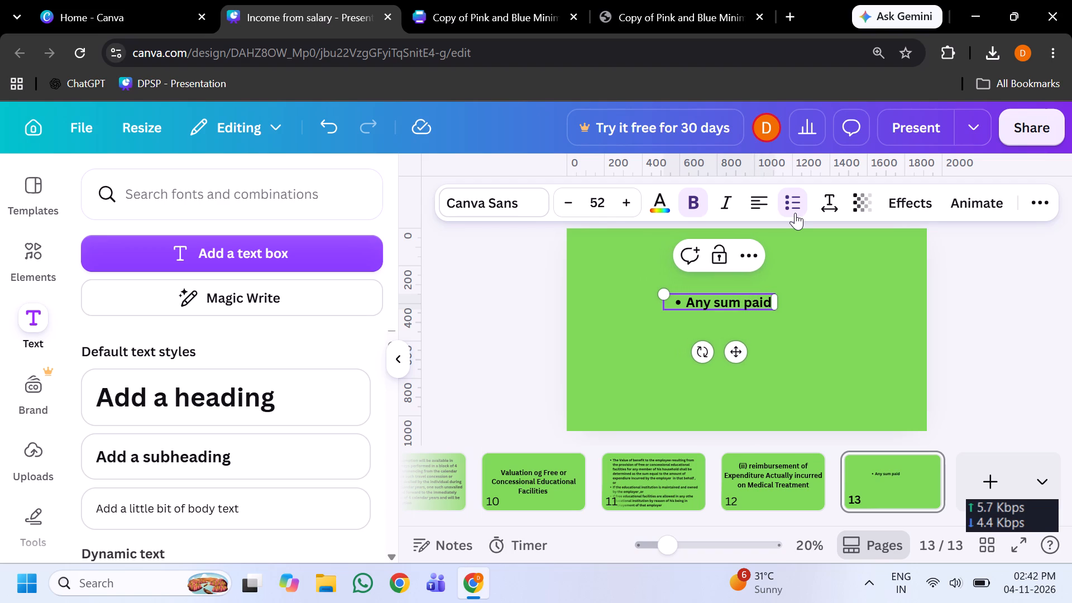
pyautogui.write('by the')
pyautogui.press('space')
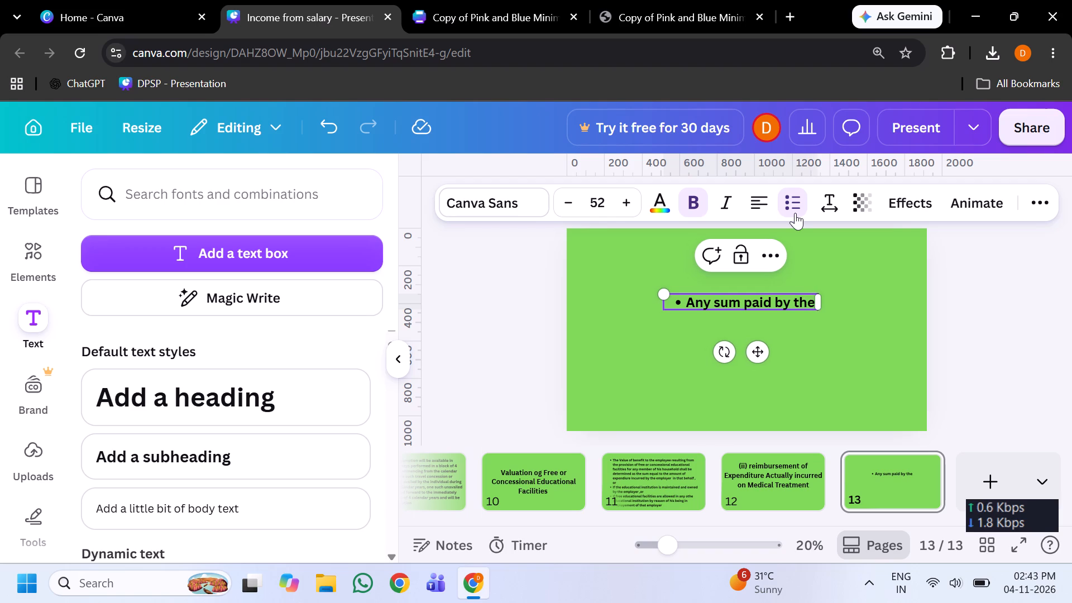
pyautogui.write('employr')
pyautogui.press('BackSpace')
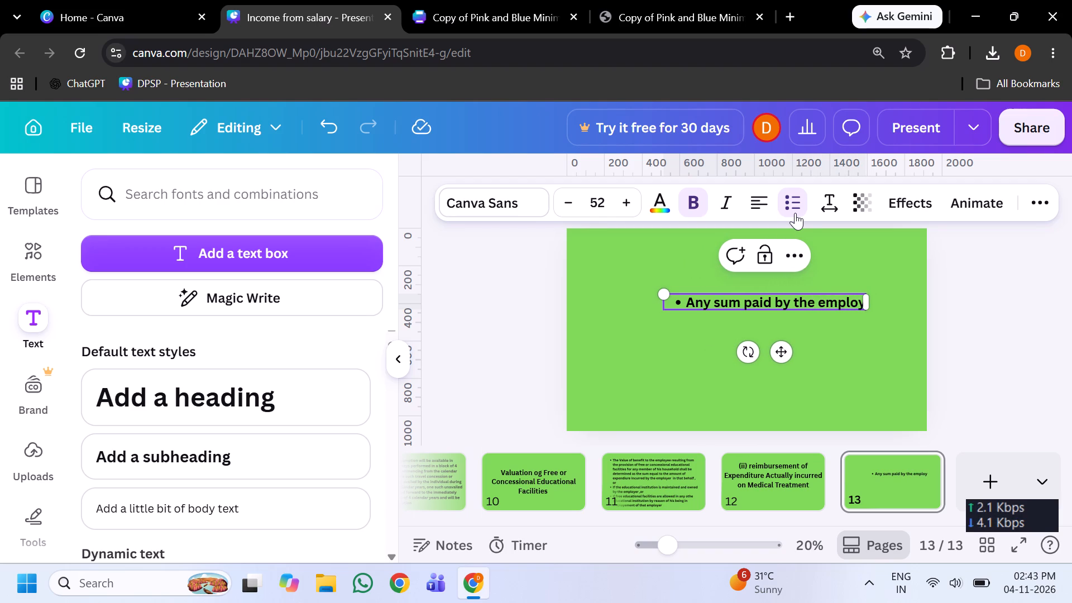
pyautogui.write('er')
pyautogui.press('space')
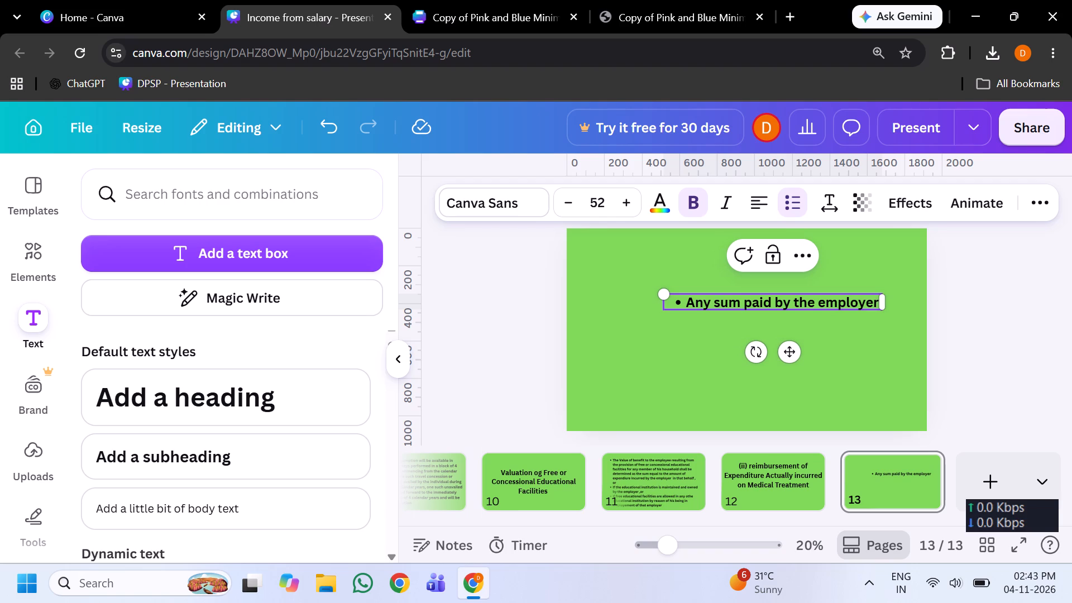
# Extend the page 13 bullet after "employer" with "in respect of any expenditure actually incurred".
pyautogui.write('in respect')
pyautogui.press('space')
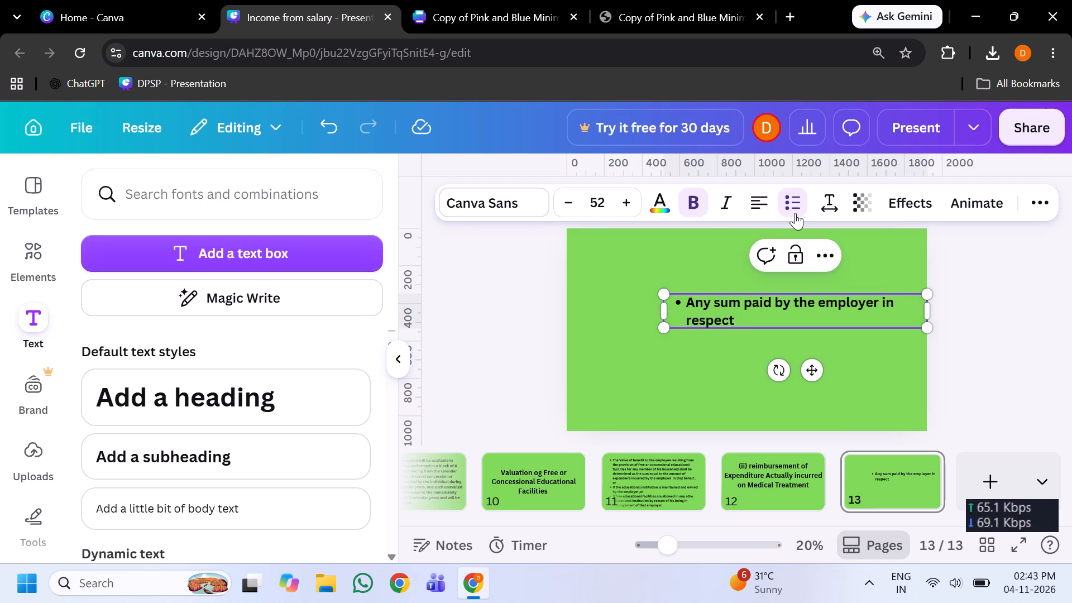
pyautogui.write('of')
pyautogui.press('space')
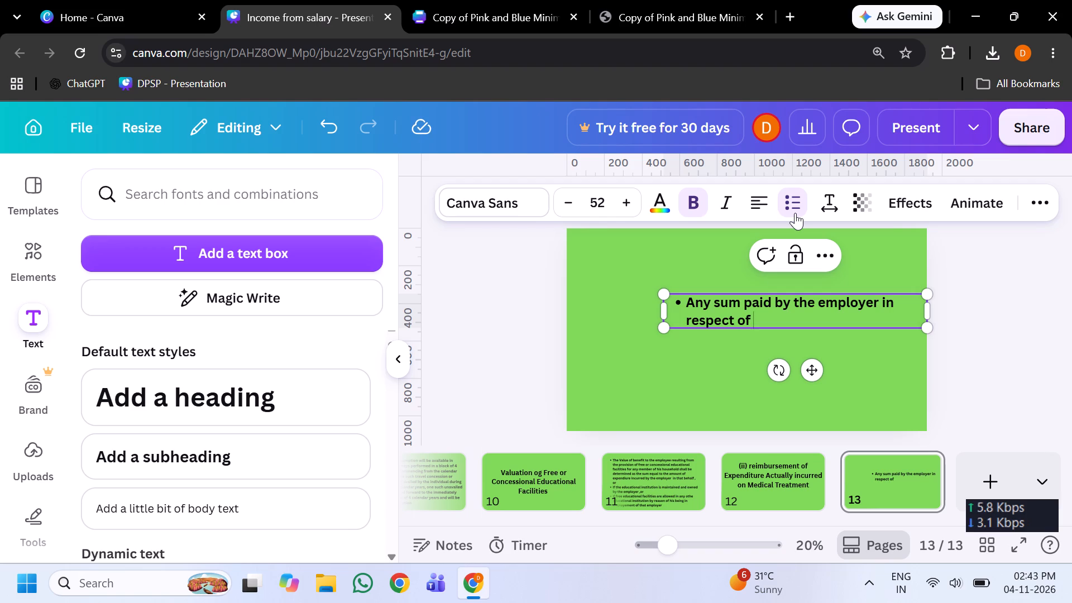
pyautogui.write('any')
pyautogui.press('space')
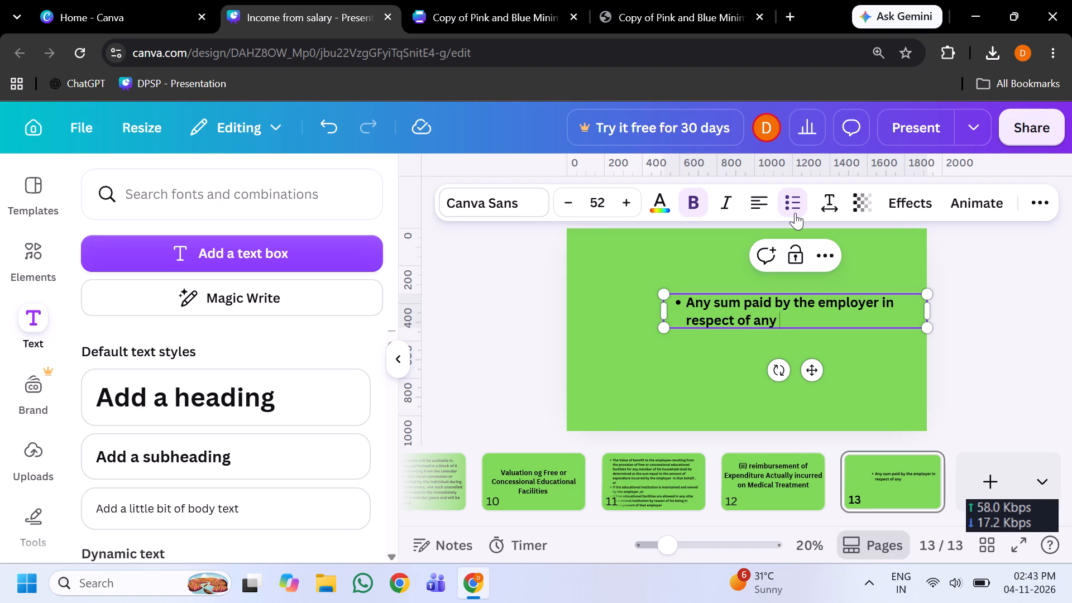
pyautogui.write('expen')
pyautogui.write('diture')
pyautogui.press('space')
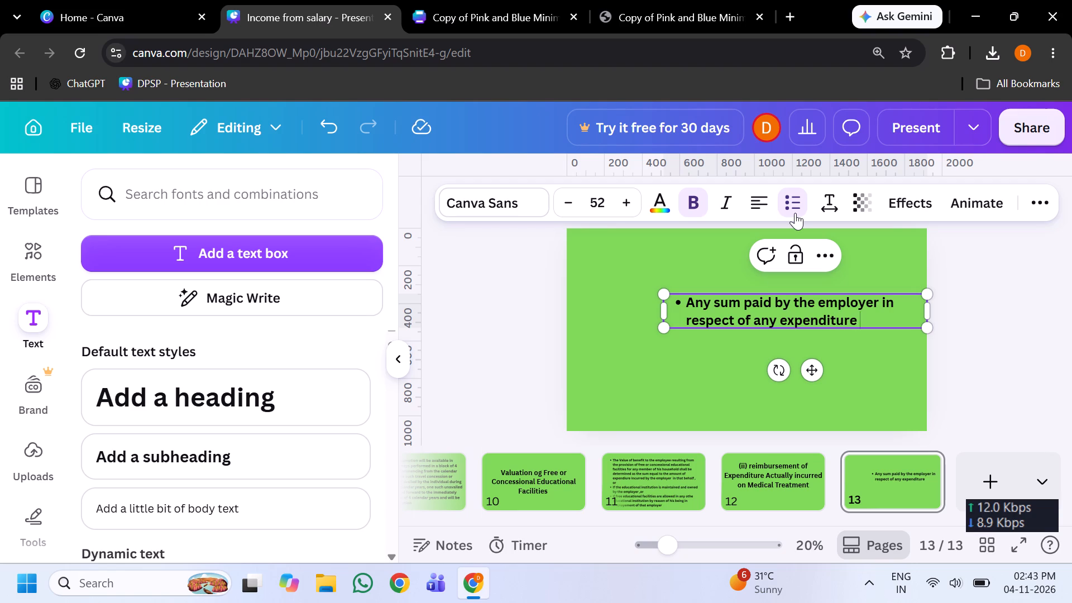
pyautogui.write('actu')
pyautogui.write('ally')
pyautogui.press('space')
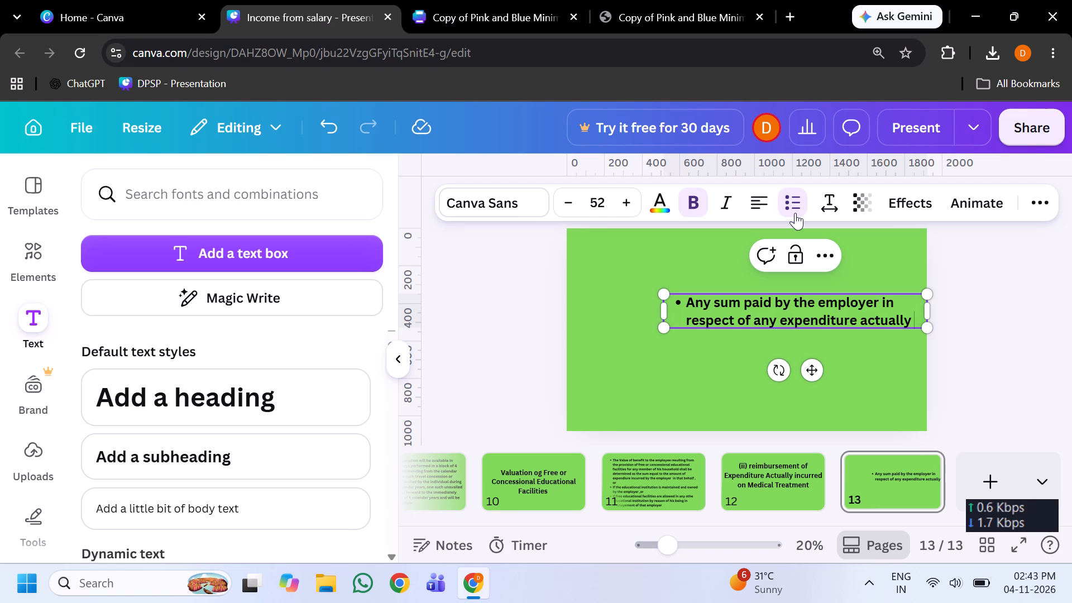
pyautogui.write('incurred')
pyautogui.press('space')
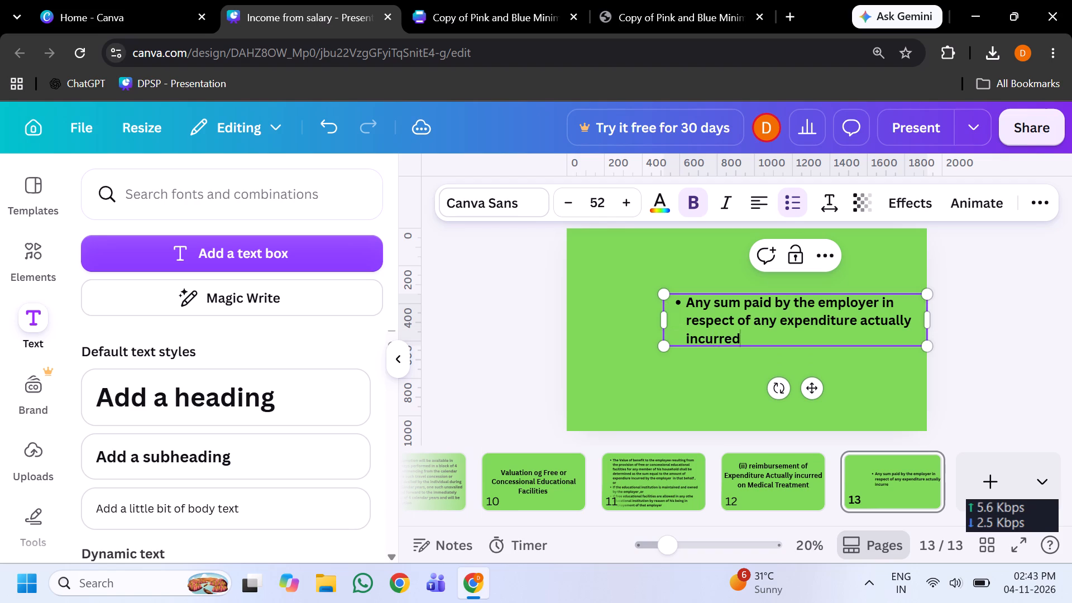
# Extend the page 13 bullet after "incurred" with "by the employee on his medical treatment".
pyautogui.write('by')
pyautogui.press('space')
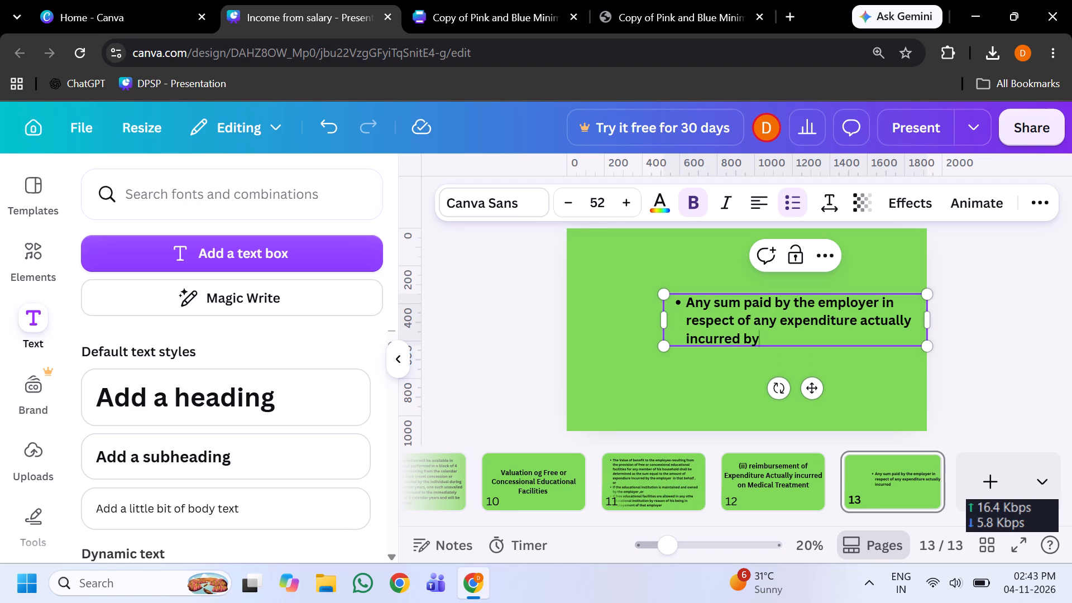
pyautogui.write('the')
pyautogui.press('space')
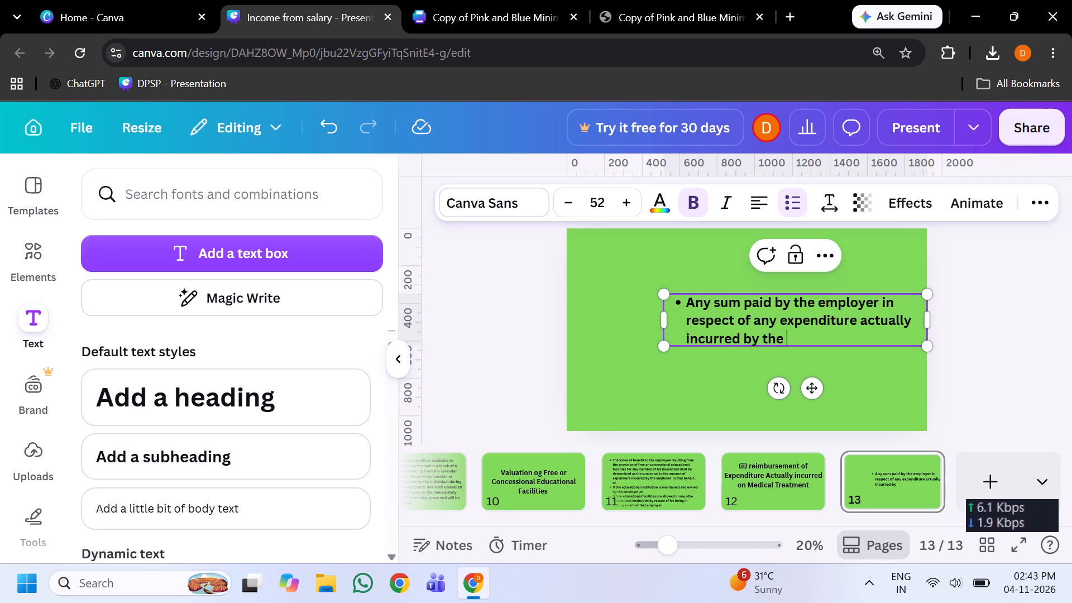
pyautogui.write('emp')
pyautogui.write('loyee')
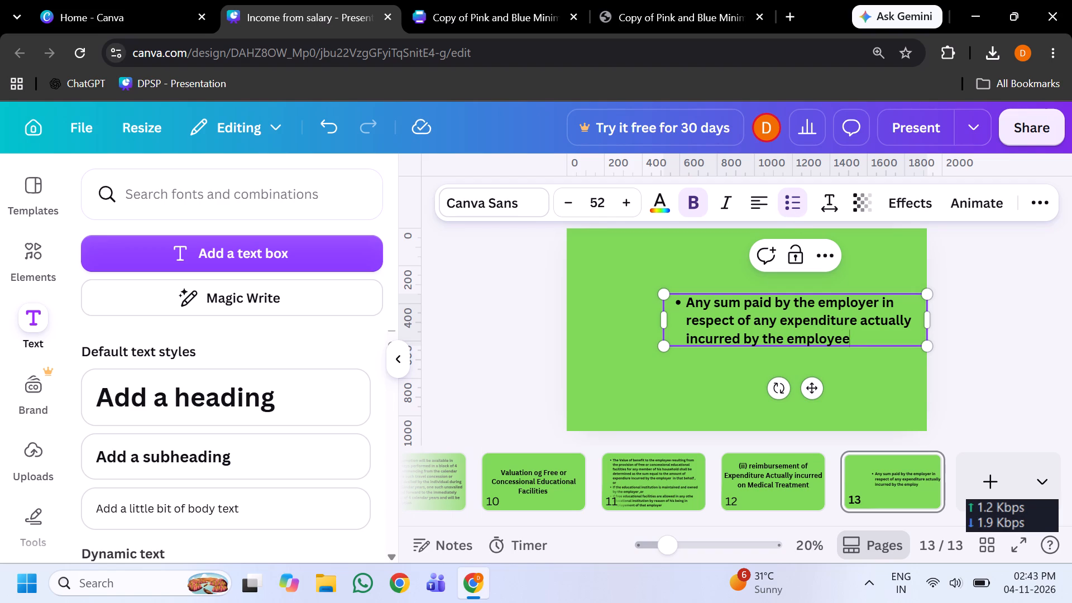
pyautogui.press('space')
pyautogui.write('on his')
pyautogui.press('space')
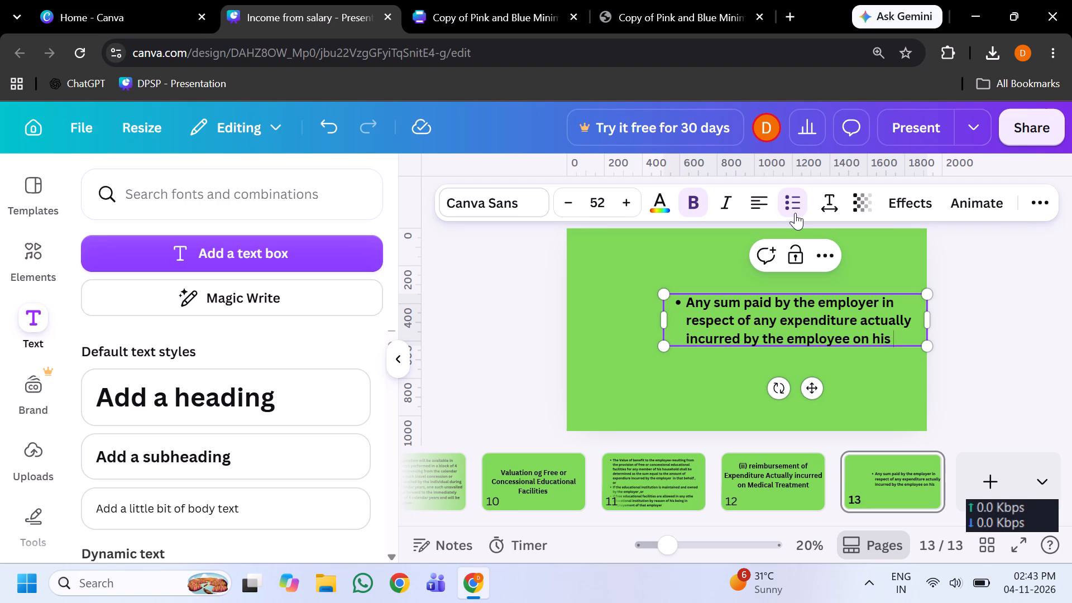
pyautogui.write('medical')
pyautogui.press('space')
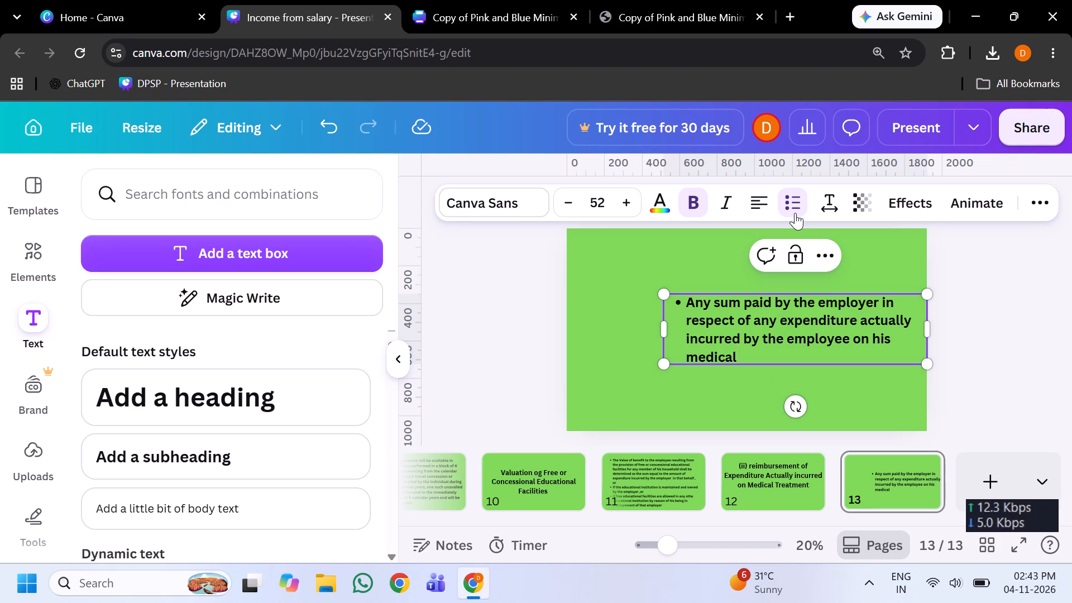
pyautogui.write('treat')
pyautogui.write('ment')
pyautogui.press('space')
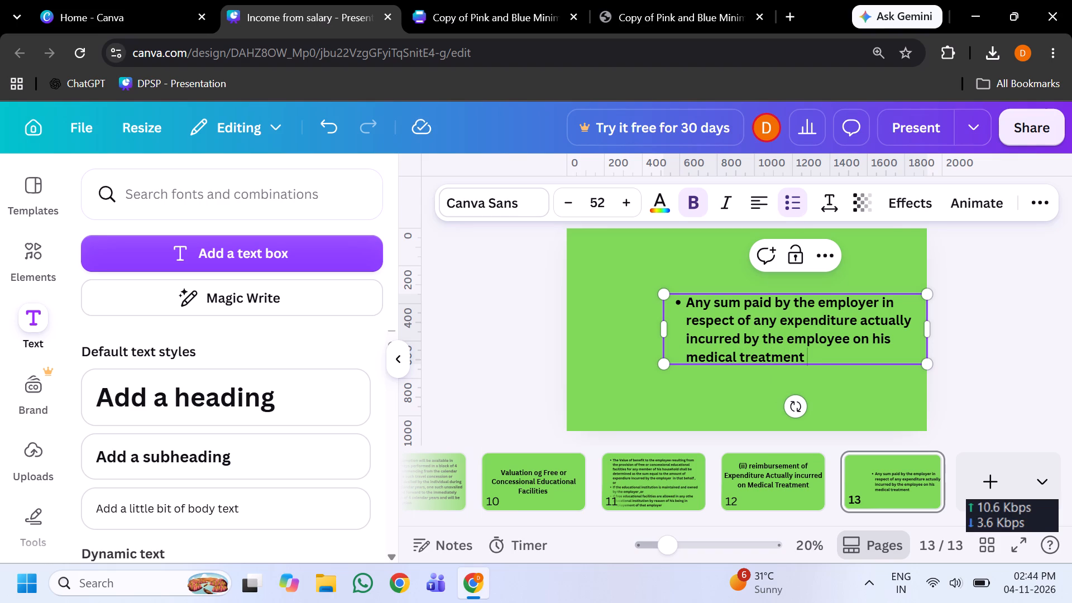
# Extend the page 13 bullet after "medical treatment" with "of any member of his family".
pyautogui.write('of any membr')
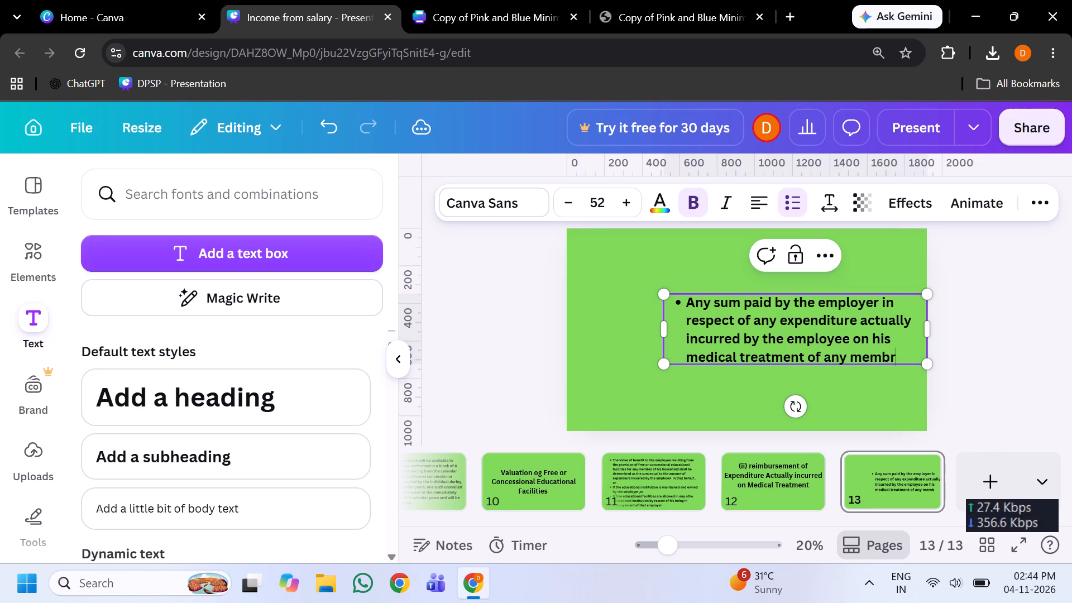
pyautogui.write('=e')
pyautogui.press('BackSpace')
pyautogui.press('BackSpace')
pyautogui.press('BackSpace')
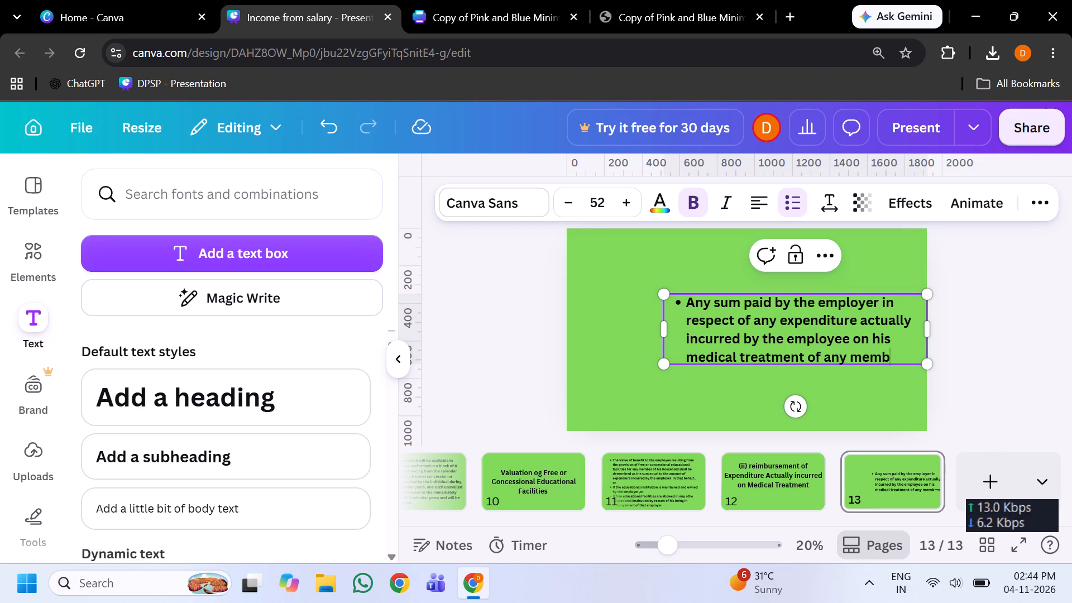
pyautogui.write('er')
pyautogui.press('space')
pyautogui.write('of')
pyautogui.press('space')
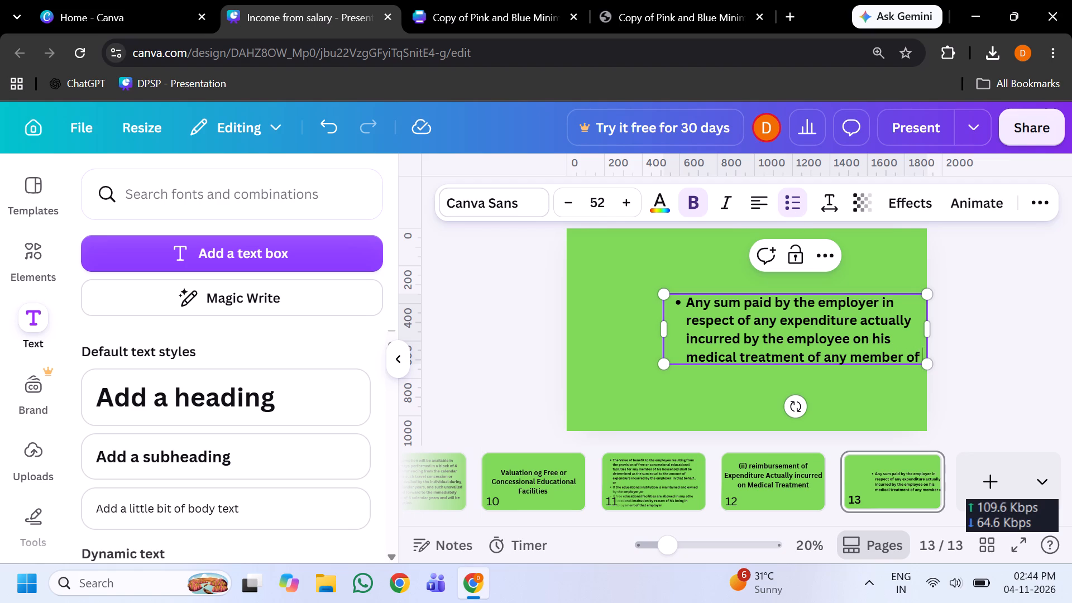
pyautogui.write('his fam')
pyautogui.write('ily')
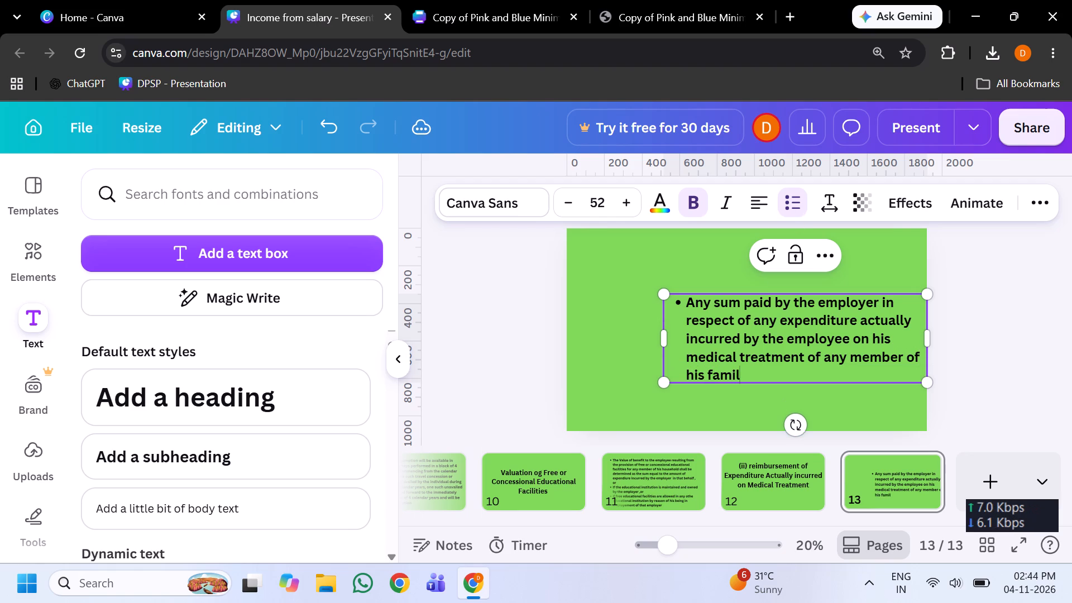
pyautogui.press('space')
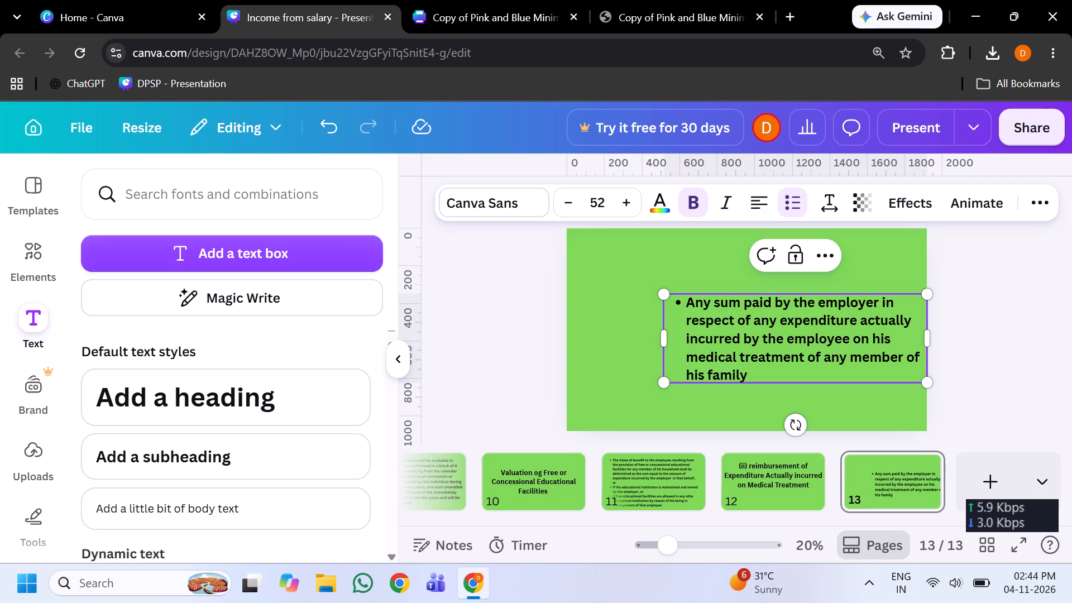
# Extend the page 13 bullet after "his family" with "in any hospital".
pyautogui.write('in')
pyautogui.press('BackSpace')
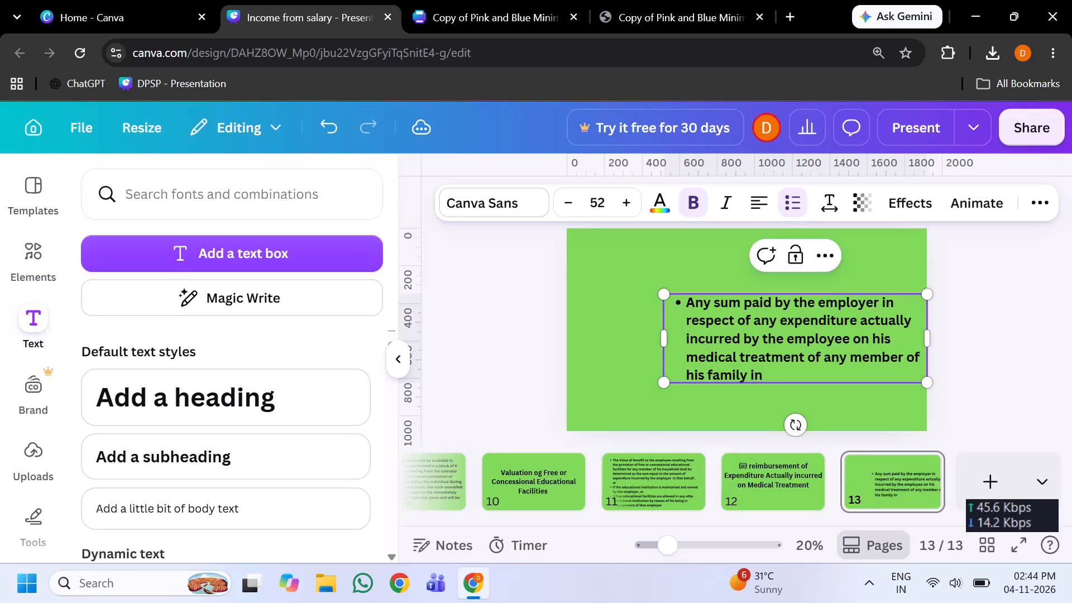
pyautogui.write('n')
pyautogui.press('space')
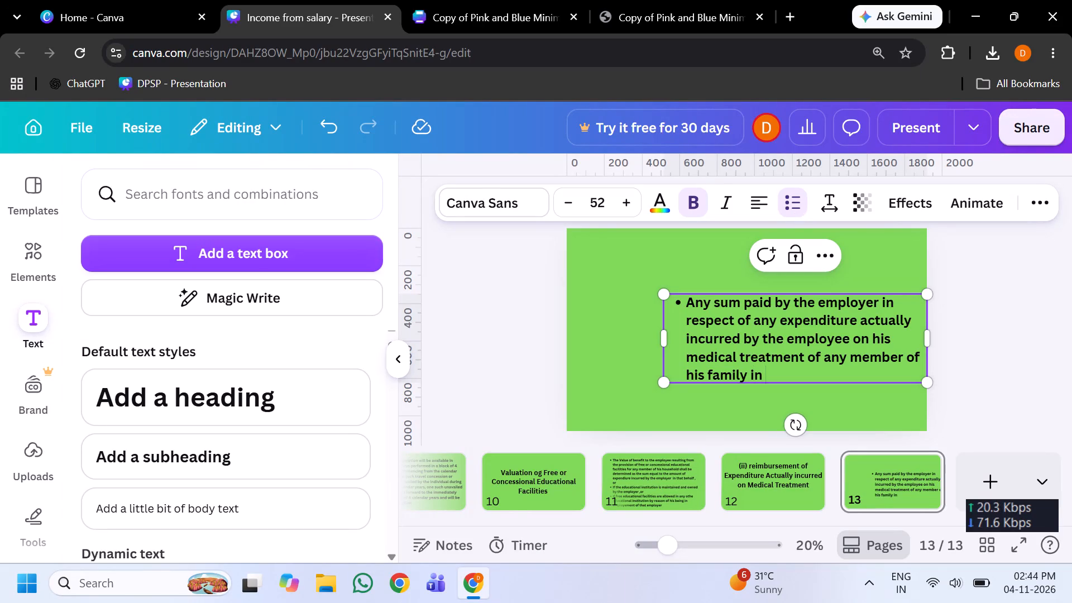
pyautogui.write('any')
pyautogui.press('space')
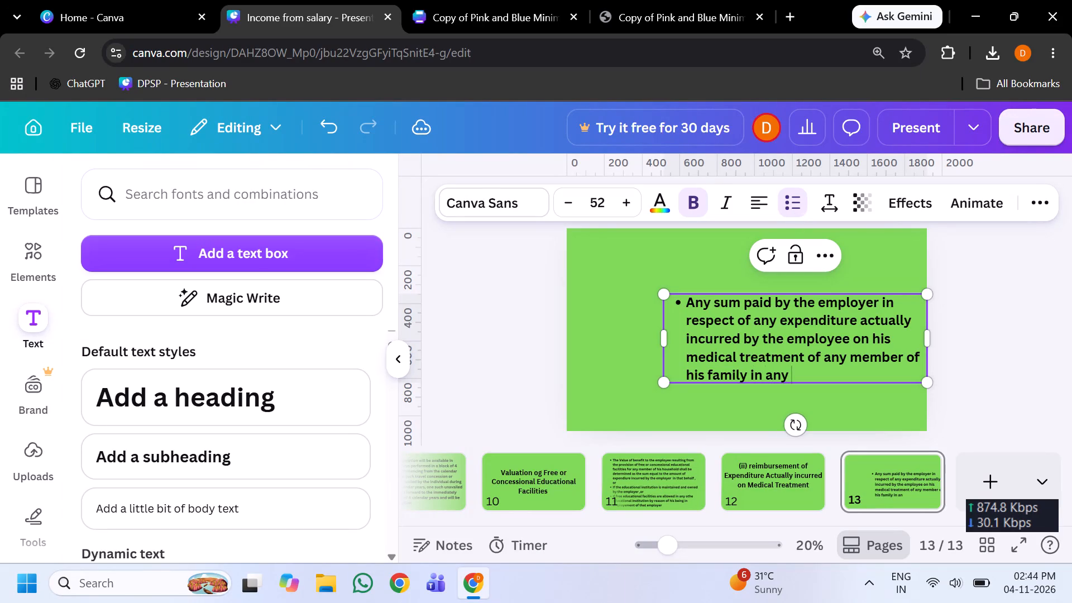
pyautogui.write('ho')
pyautogui.press('s')
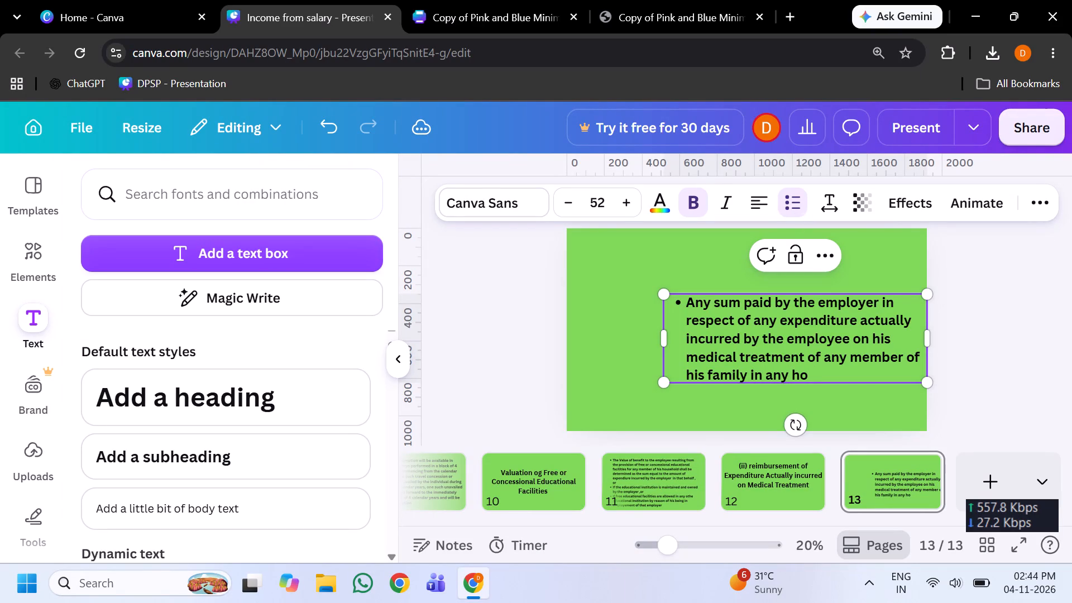
pyautogui.write('pital')
pyautogui.press('space')
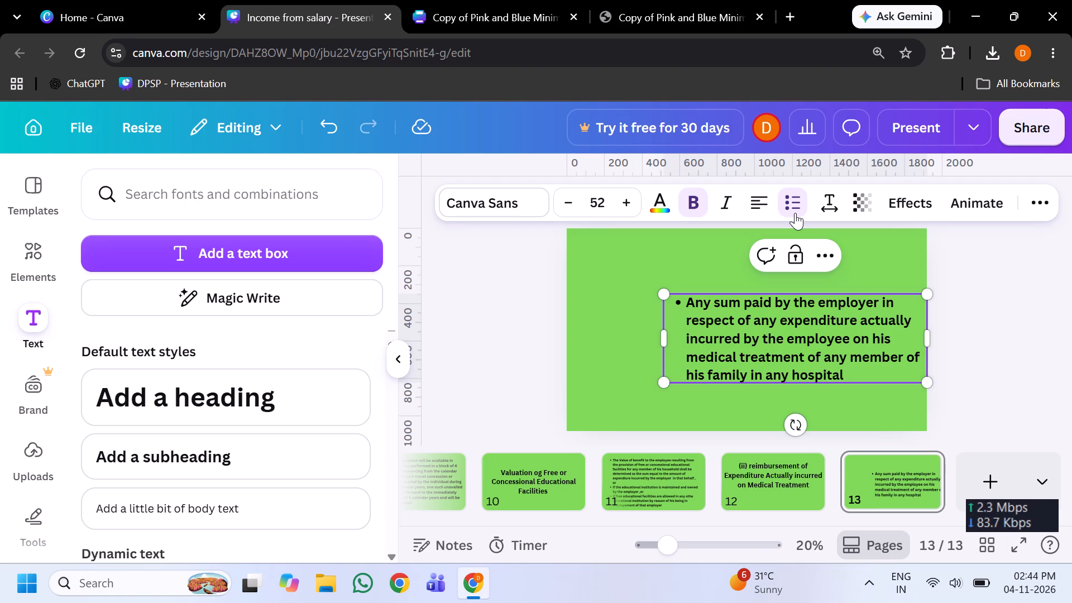
# Extend the page 13 bullet after "in any hospital" with "maintained by the Government".
pyautogui.write('maintained')
pyautogui.press('space')
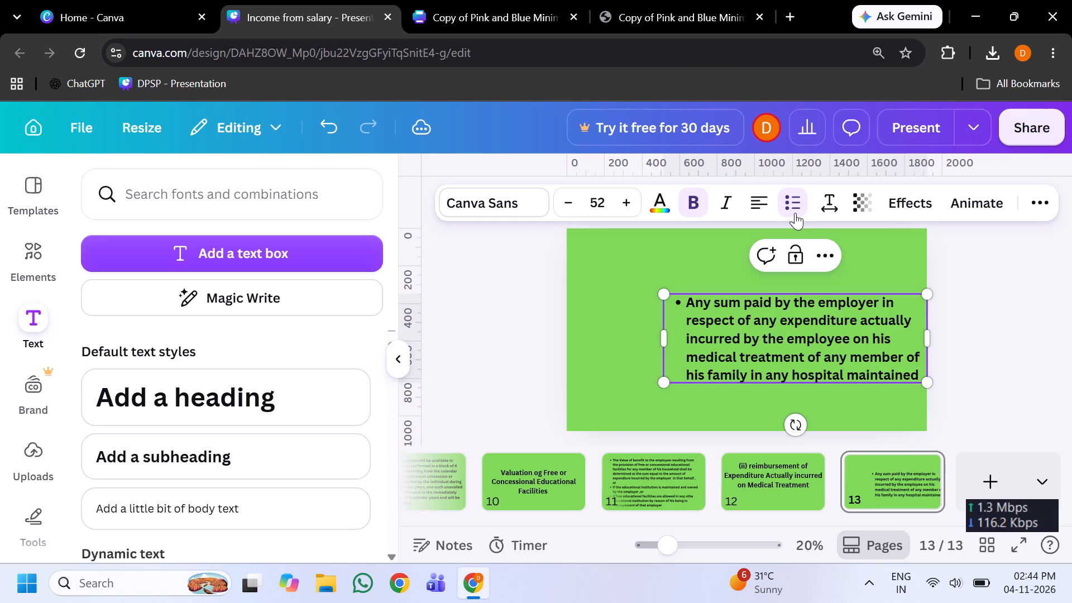
pyautogui.write('by')
pyautogui.press('space')
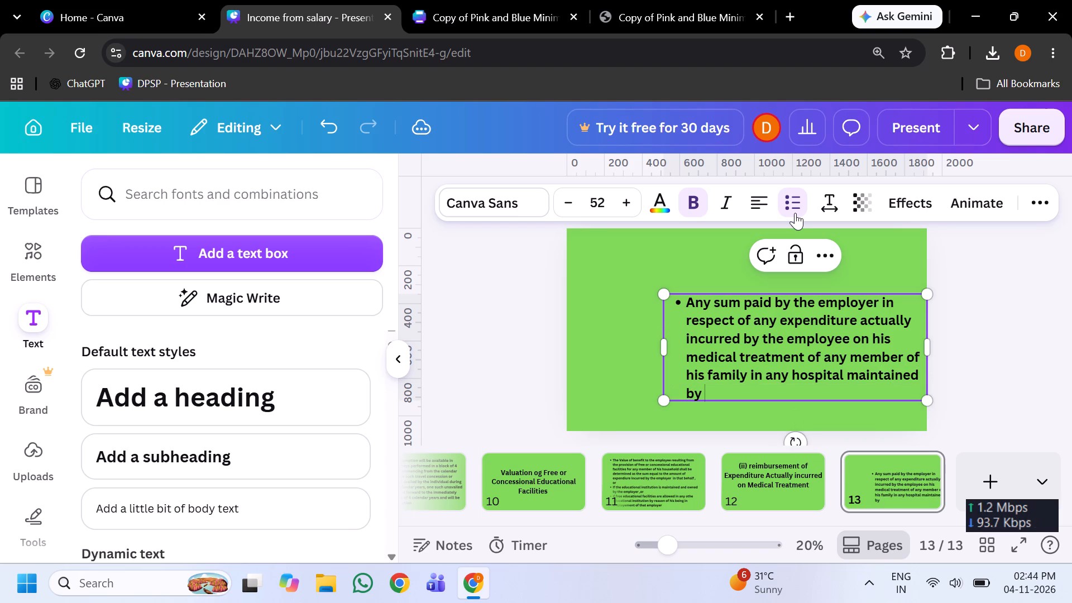
pyautogui.write('the')
pyautogui.press('space')
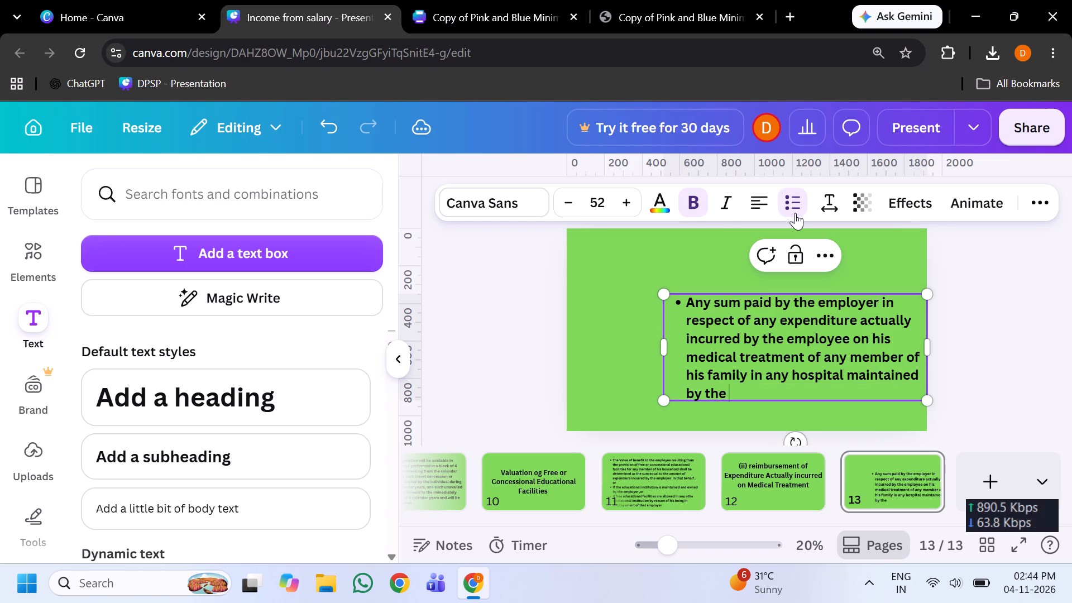
pyautogui.write('Government')
pyautogui.press('space')
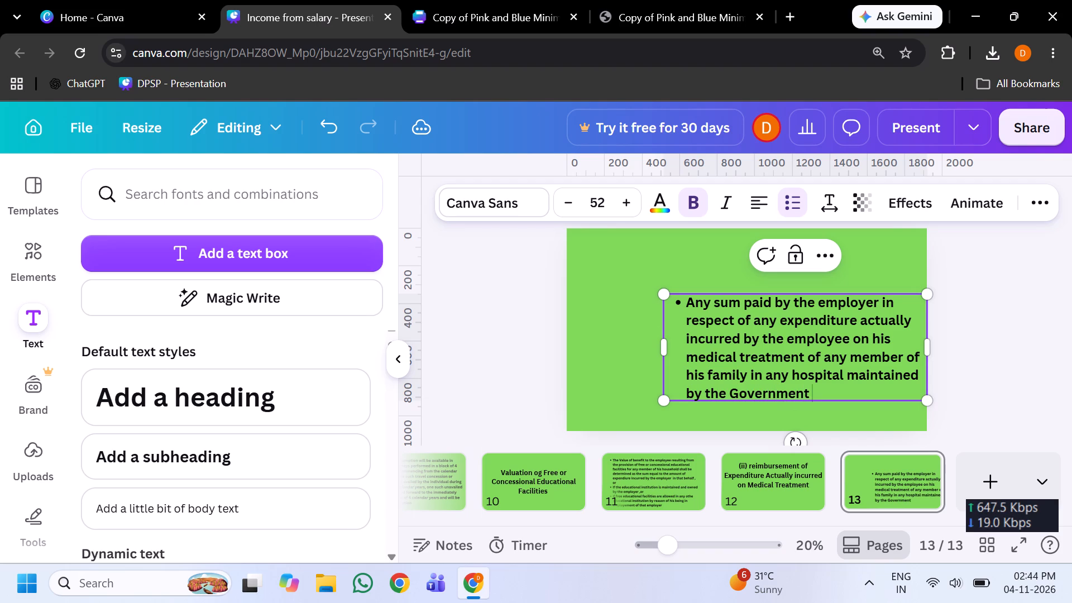
# Extend the page 13 bullet directly after "Government" with "/local authority", using the singular form.
pyautogui.press('BackSpace')
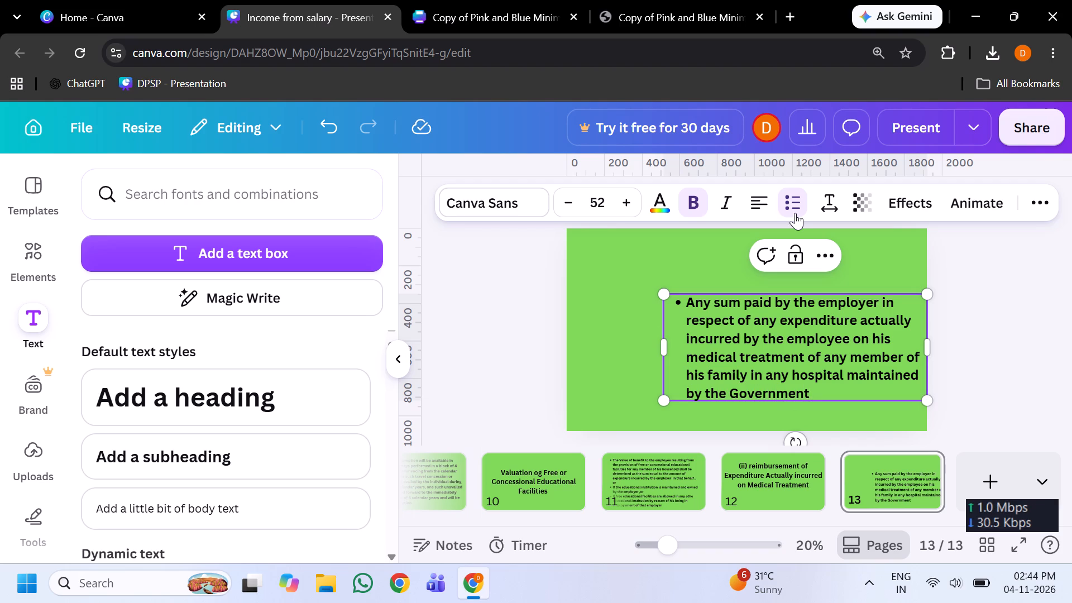
pyautogui.hotkey('shift', '?')
pyautogui.press('BackSpace')
pyautogui.press('/')
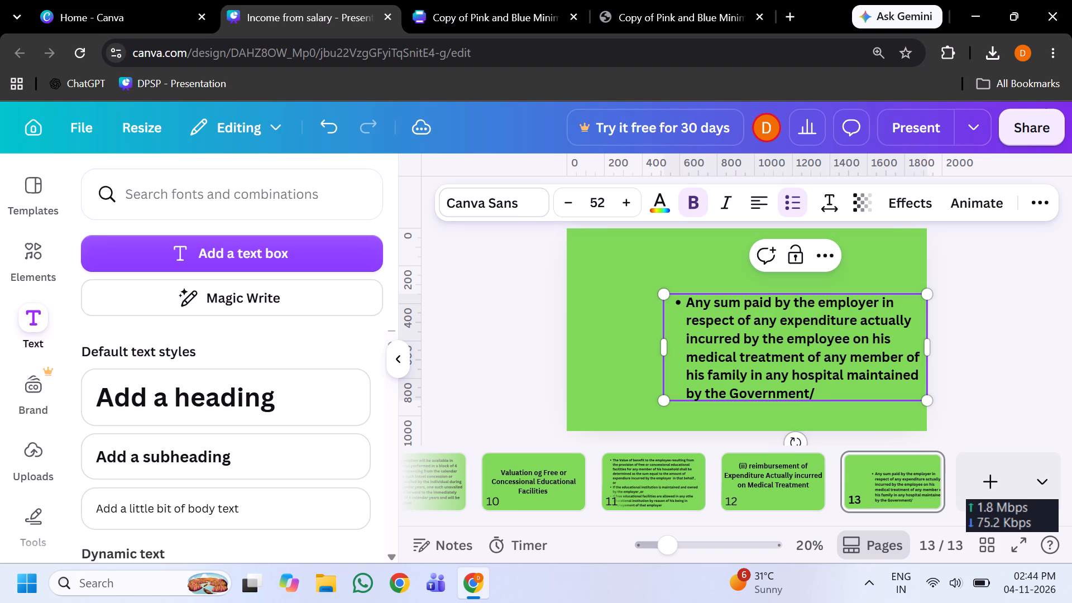
pyautogui.write('local')
pyautogui.press('space')
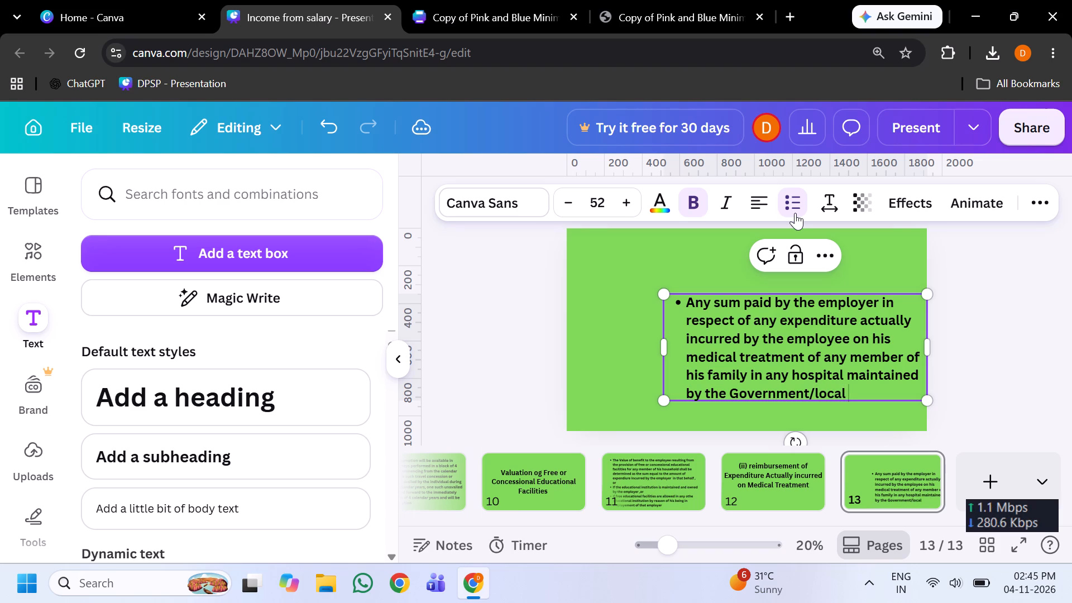
pyautogui.write('authoritr')
pyautogui.press('BackSpace')
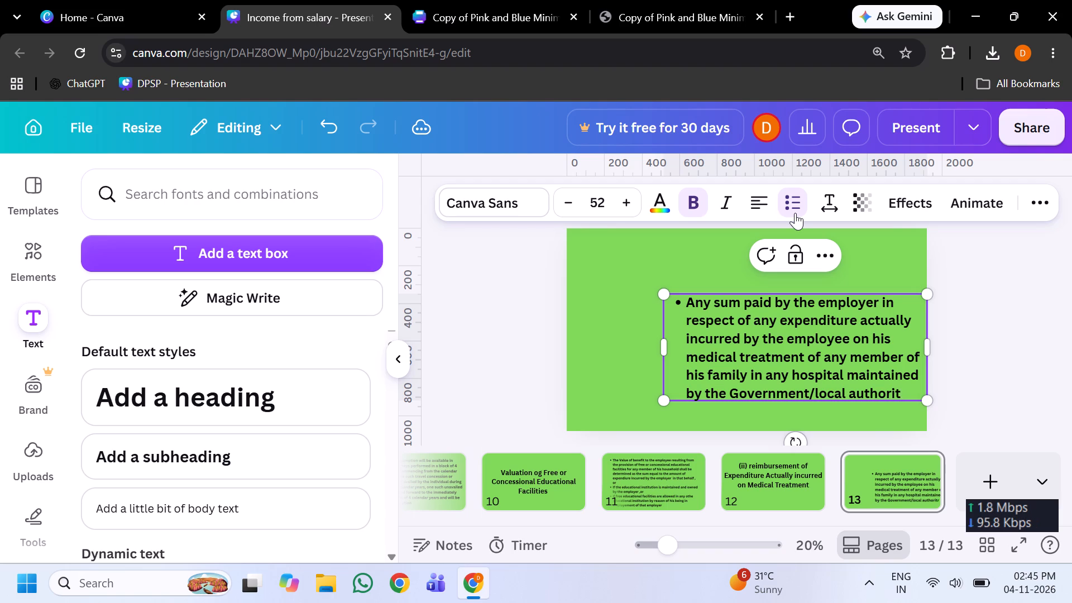
pyautogui.write('ies')
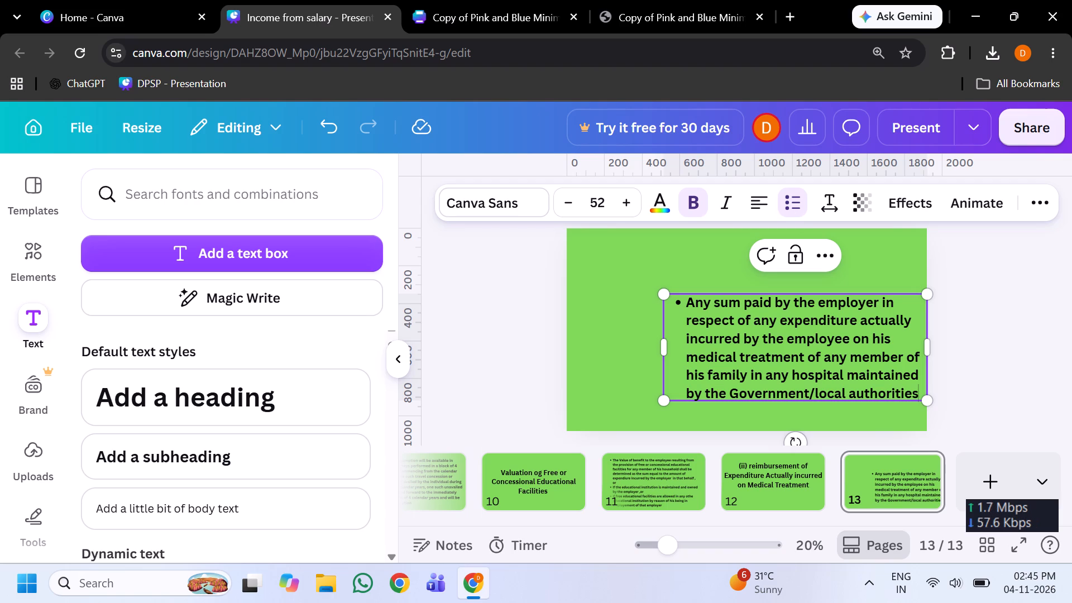
pyautogui.press('space')
pyautogui.press('BackSpace')
pyautogui.press('BackSpace')
pyautogui.press('BackSpace')
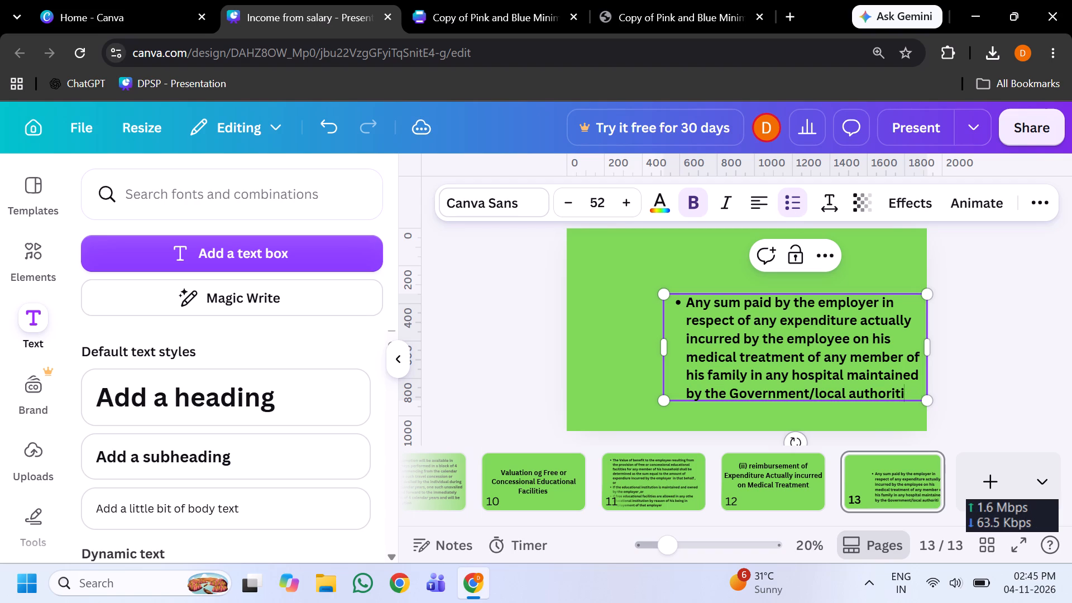
pyautogui.press('BackSpace')
pyautogui.write('y')
pyautogui.press('space')
pyautogui.press('BackSpace')
# Extend the page 13 bullet directly after "local authority" with "/any other hospital".
pyautogui.press('/')
pyautogui.press('a')
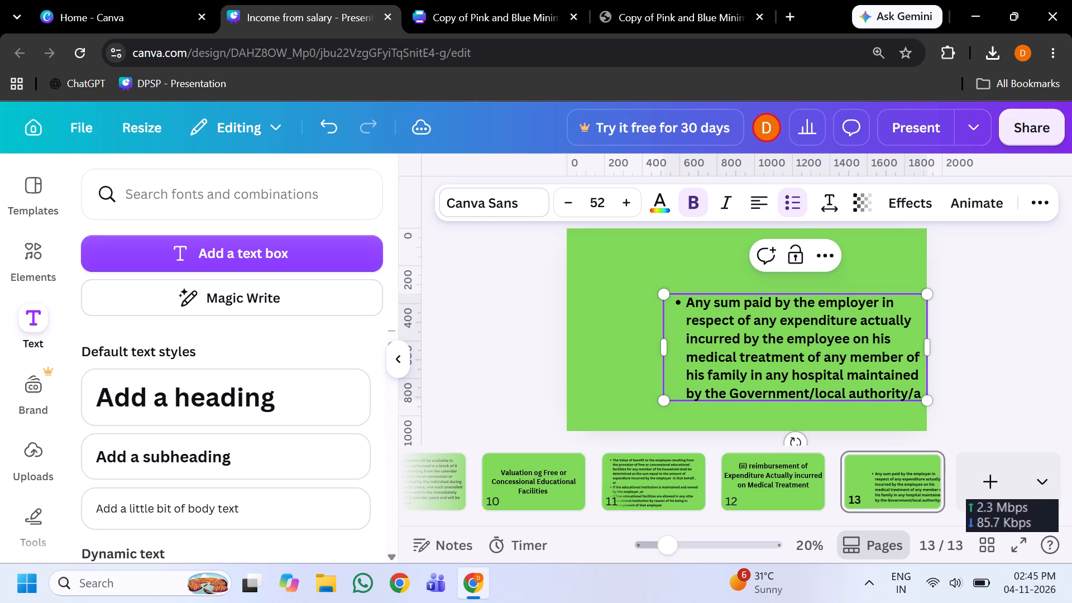
pyautogui.write('ny')
pyautogui.press('space')
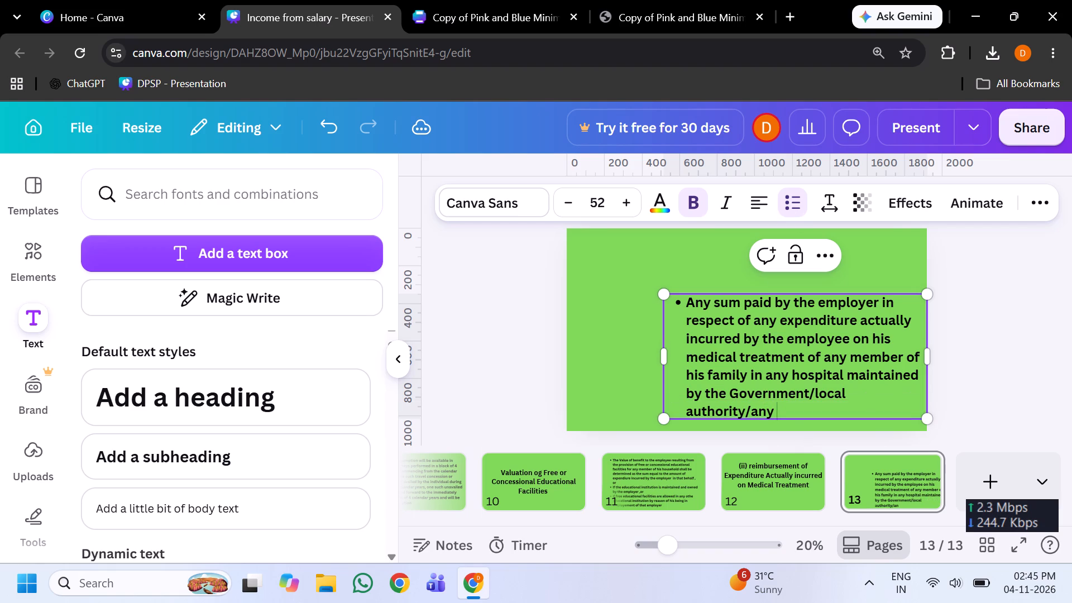
pyautogui.write('other')
pyautogui.press('space')
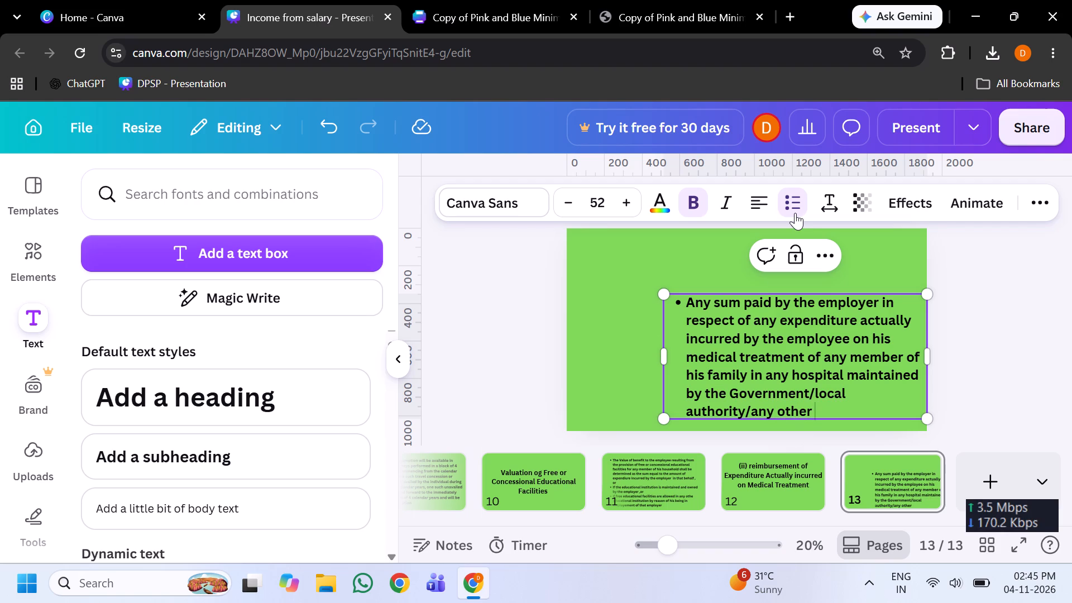
pyautogui.write('hospitak')
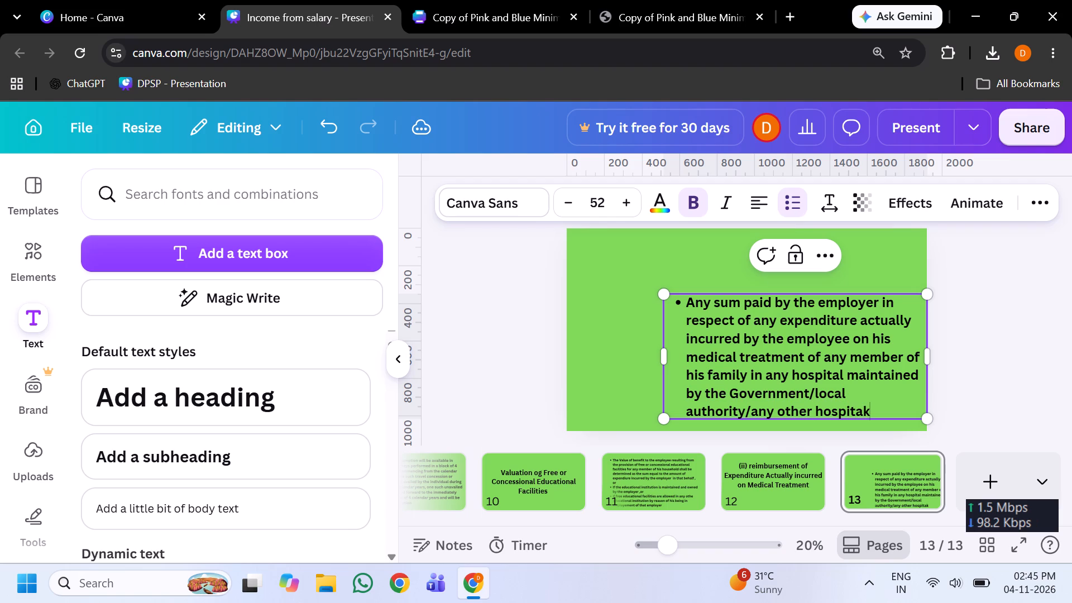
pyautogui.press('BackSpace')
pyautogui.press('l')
# Extend the page 13 bullet after "any other hospital" with "approved by the Government".
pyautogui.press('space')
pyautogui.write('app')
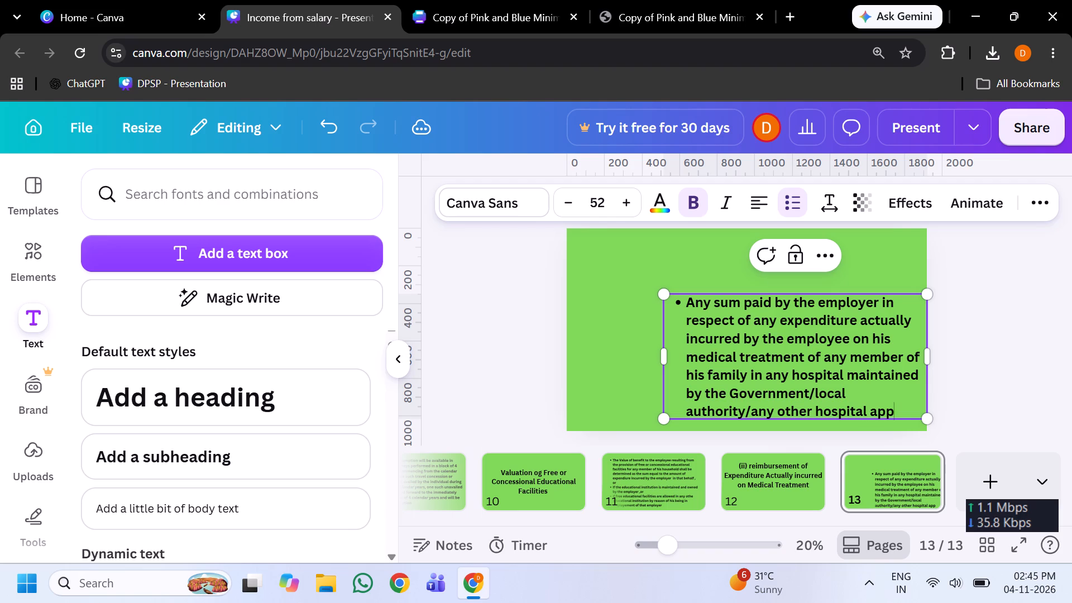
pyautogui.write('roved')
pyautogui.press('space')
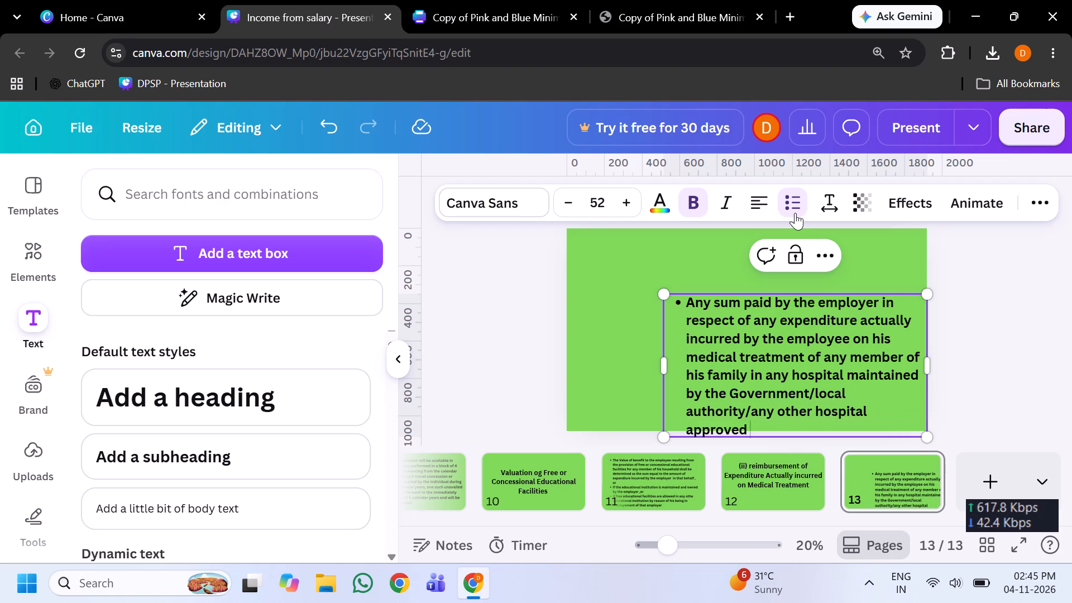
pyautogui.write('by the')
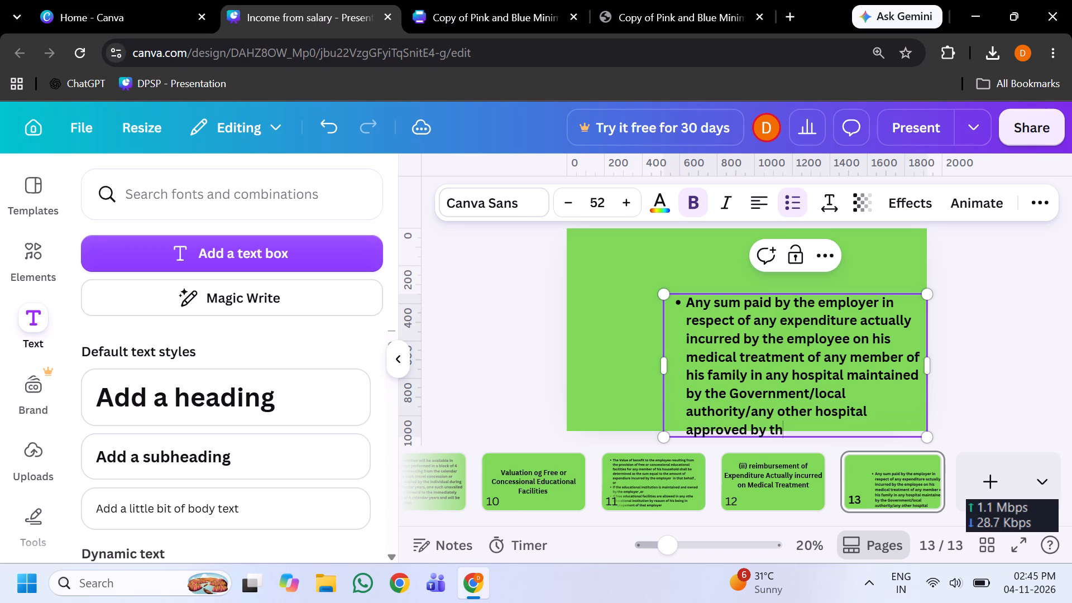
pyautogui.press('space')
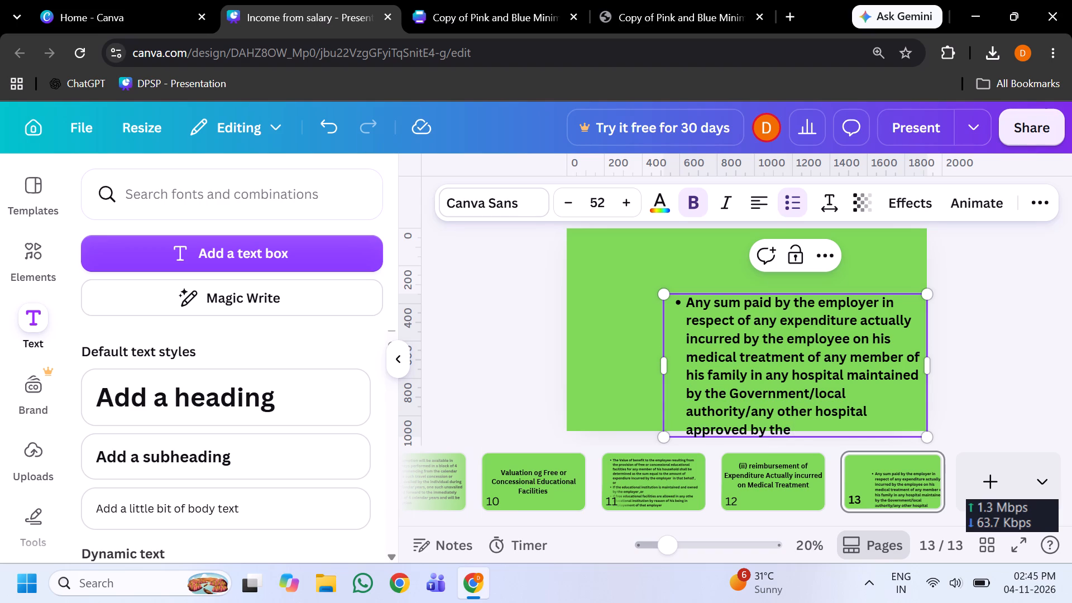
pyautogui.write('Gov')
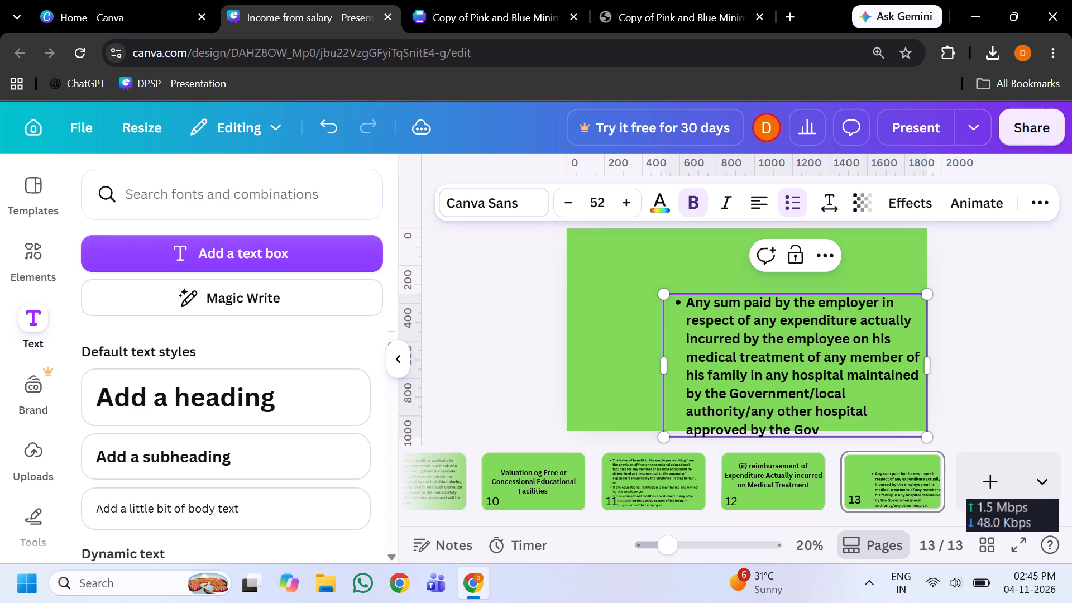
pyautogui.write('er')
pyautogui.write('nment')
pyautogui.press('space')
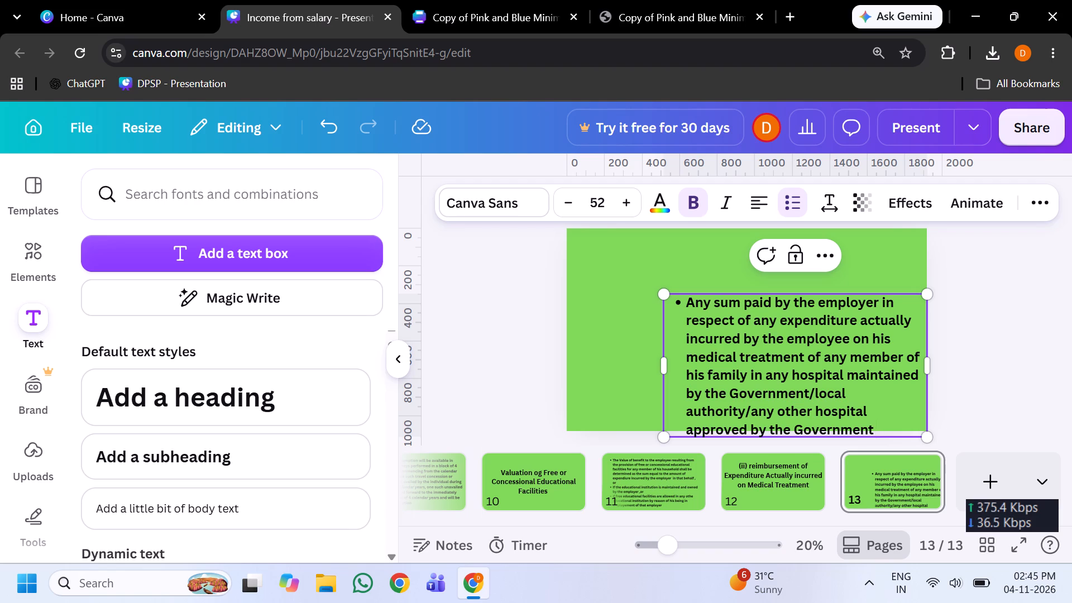
# Extend the page 13 bullet after "approved by the Government" with "for the Government".
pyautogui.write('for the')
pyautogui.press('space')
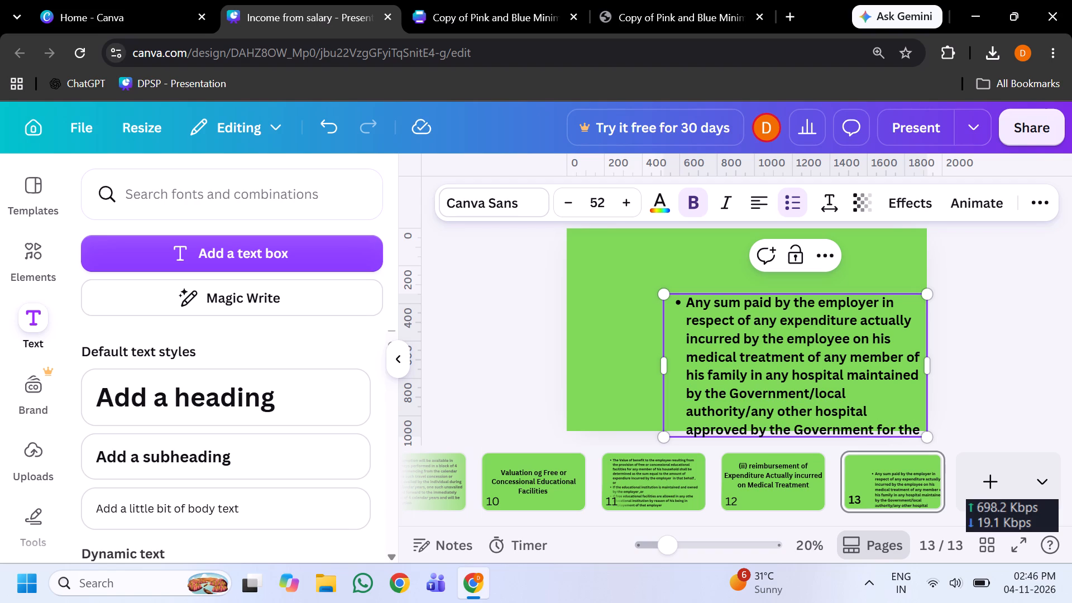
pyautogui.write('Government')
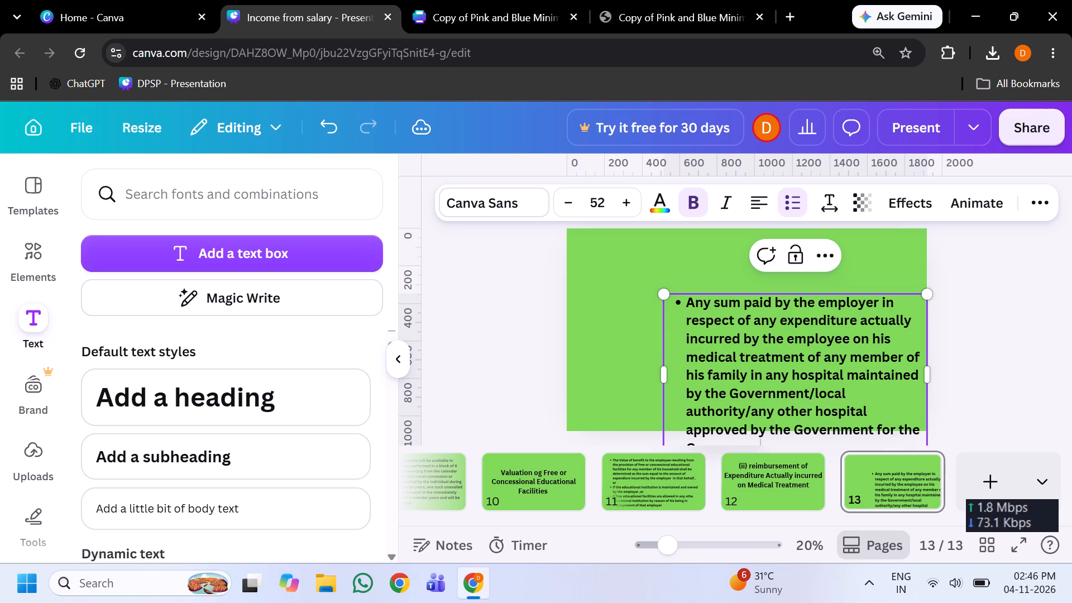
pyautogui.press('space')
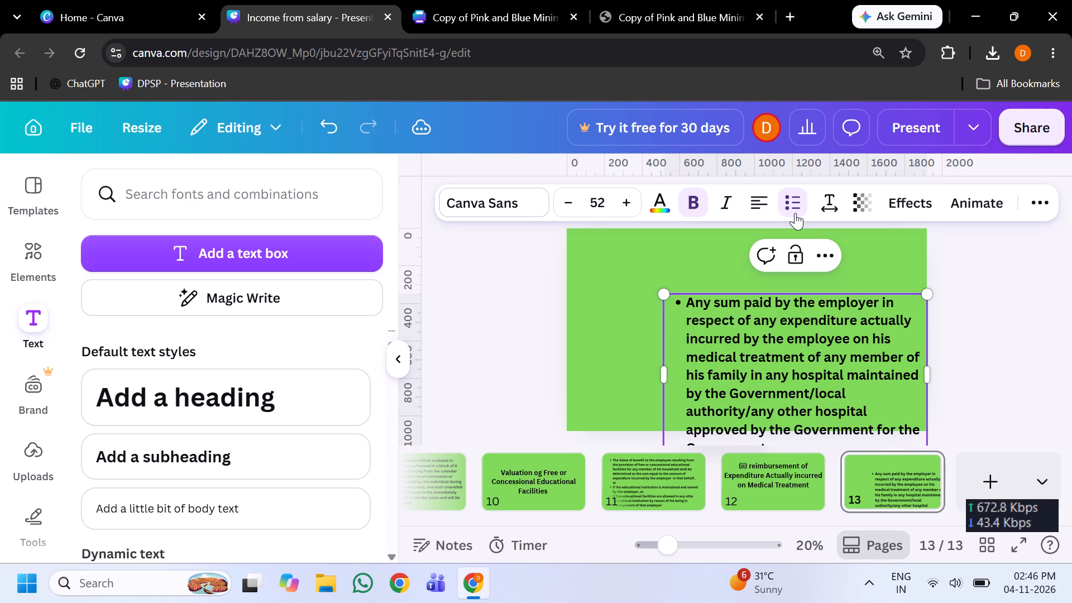
# Move the page 13 bullet text box up and to the left so all its lines fit within the green page.
pyautogui.moveTo(822, 361); pyautogui.dragTo(813, 346)
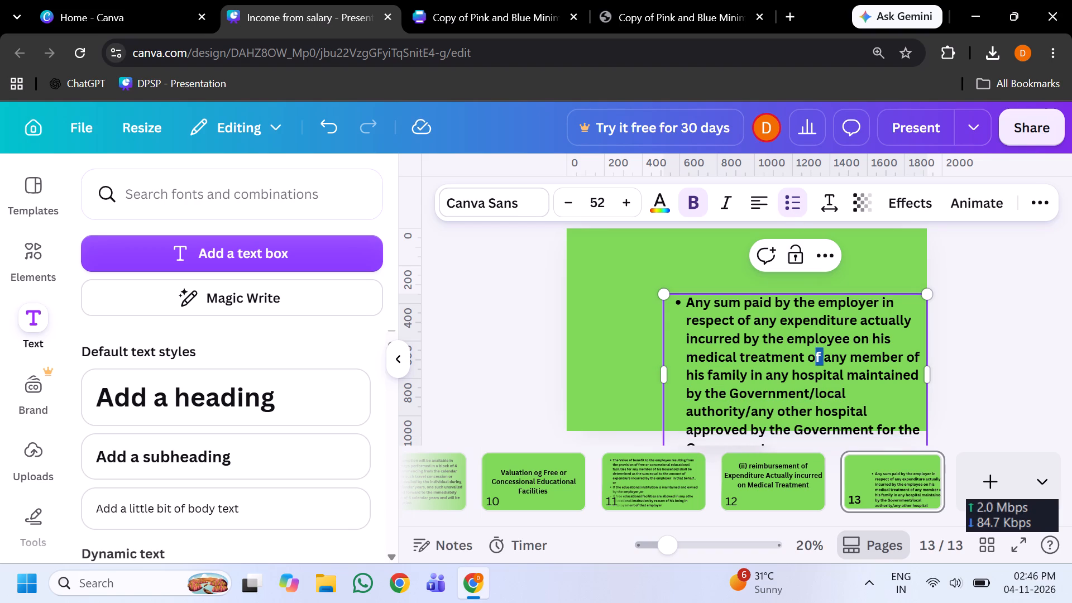
pyautogui.moveTo(813, 346); pyautogui.dragTo(783, 331)
pyautogui.moveTo(1033, 438); pyautogui.dragTo(1026, 441)
pyautogui.moveTo(856, 371); pyautogui.dragTo(800, 321)
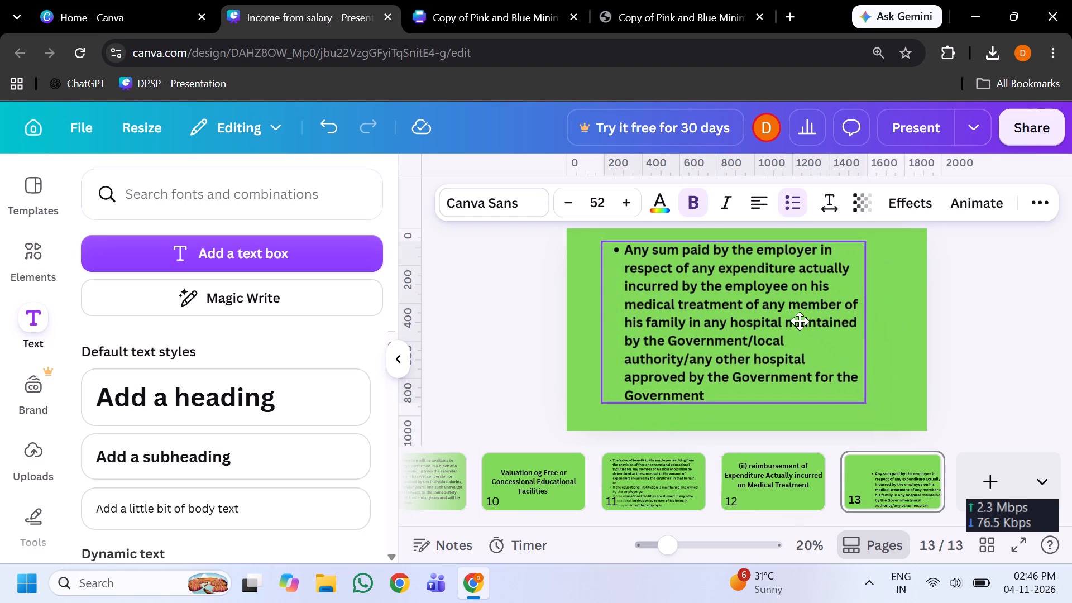
pyautogui.moveTo(800, 321); pyautogui.dragTo(791, 326)
# Replace the final word "Government" of the page 13 bullet, after "for the", with "medical tratement of its".
pyautogui.doubleClick(705, 399)
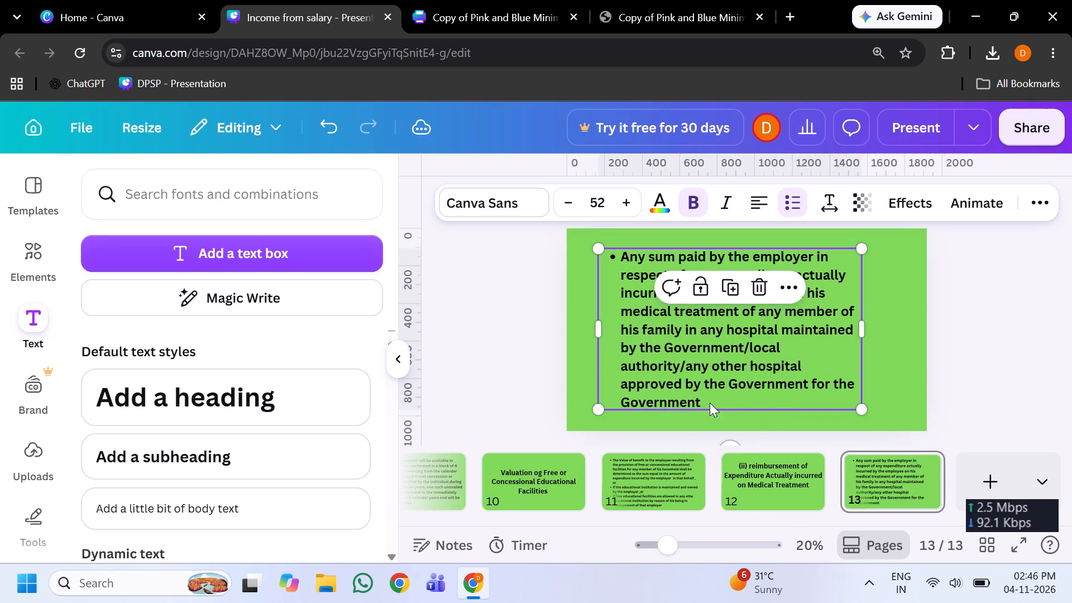
pyautogui.click(708, 370)
pyautogui.click(702, 360)
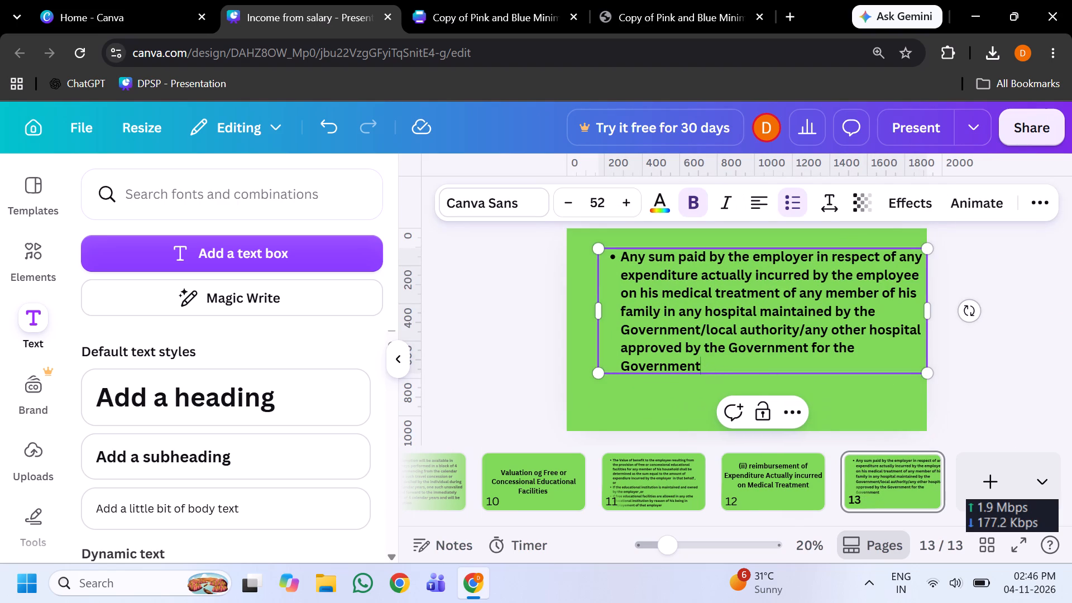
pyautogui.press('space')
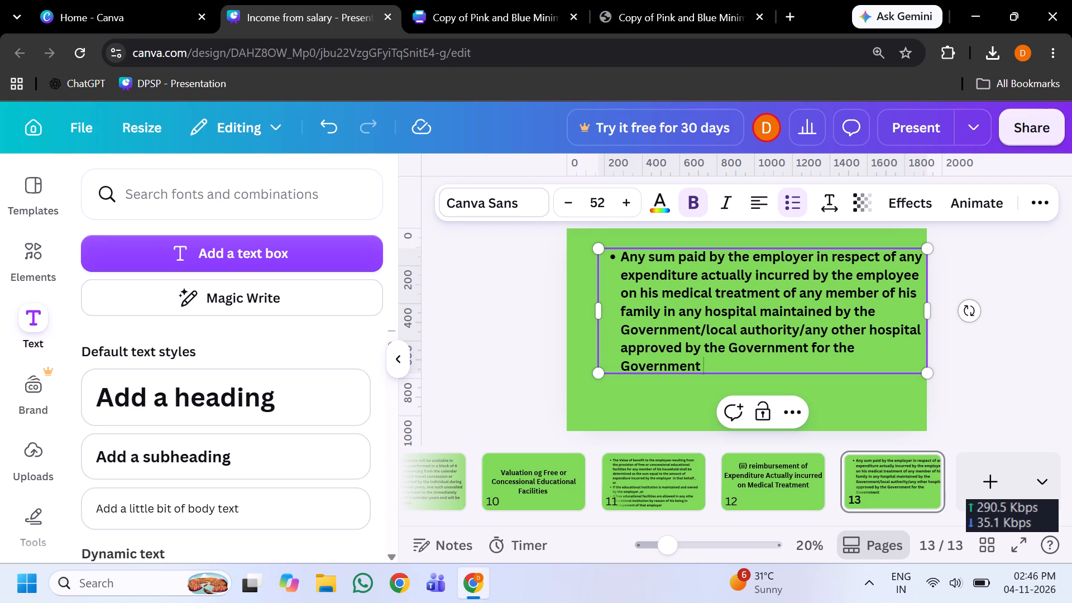
pyautogui.press('BackSpace')
pyautogui.press('BackSpace')
pyautogui.press('BackSpace')
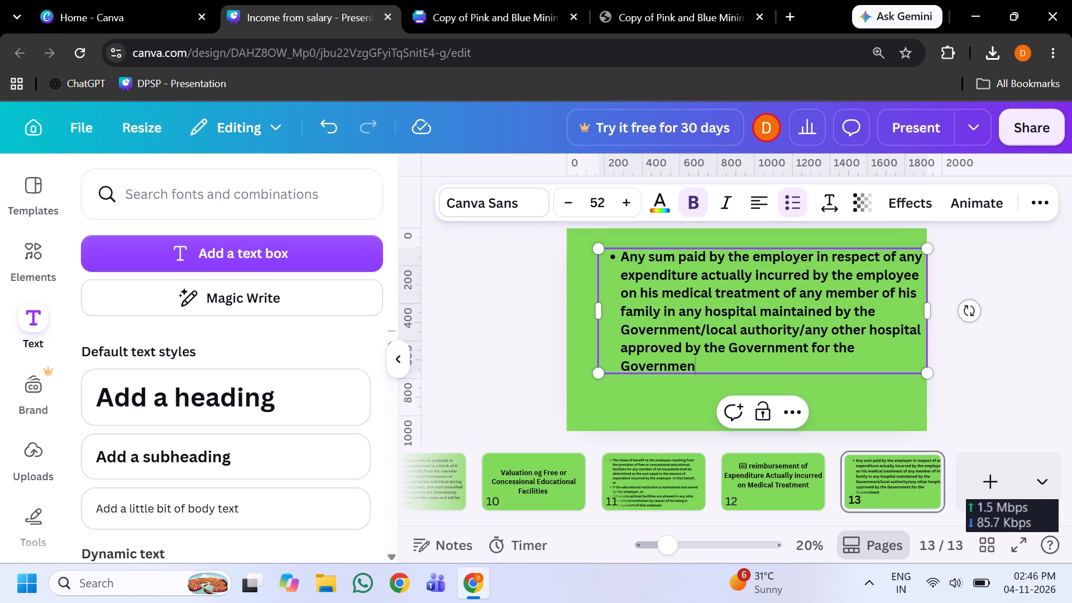
pyautogui.press('BackSpace')
pyautogui.press('BackSpace')
pyautogui.press('BackSpace')
pyautogui.press('BackSpace')
pyautogui.press('BackSpace')
pyautogui.press('BackSpace')
pyautogui.press('BackSpace')
pyautogui.press('BackSpace')
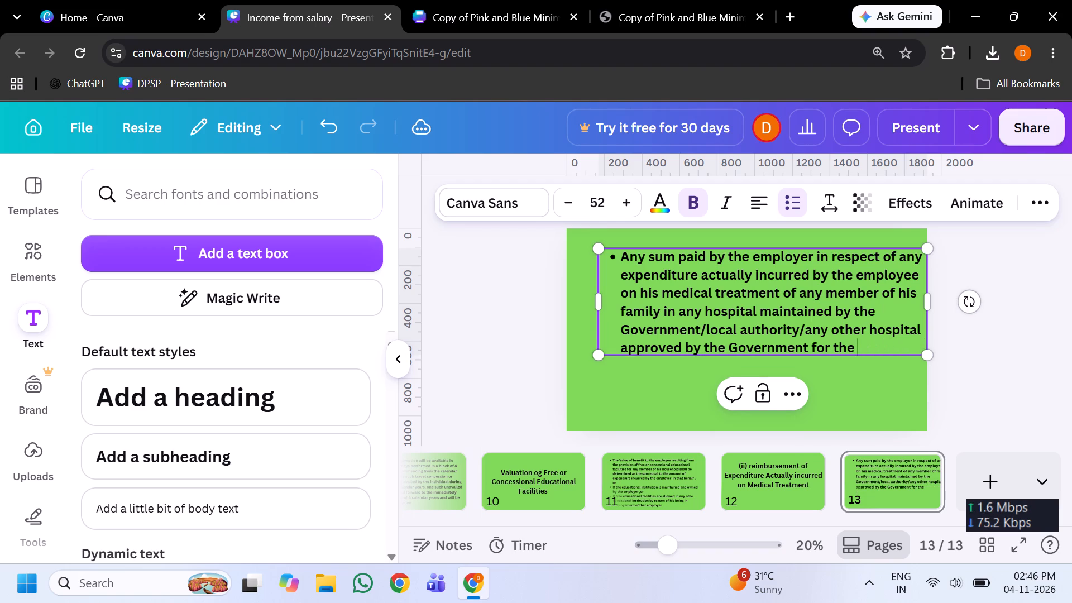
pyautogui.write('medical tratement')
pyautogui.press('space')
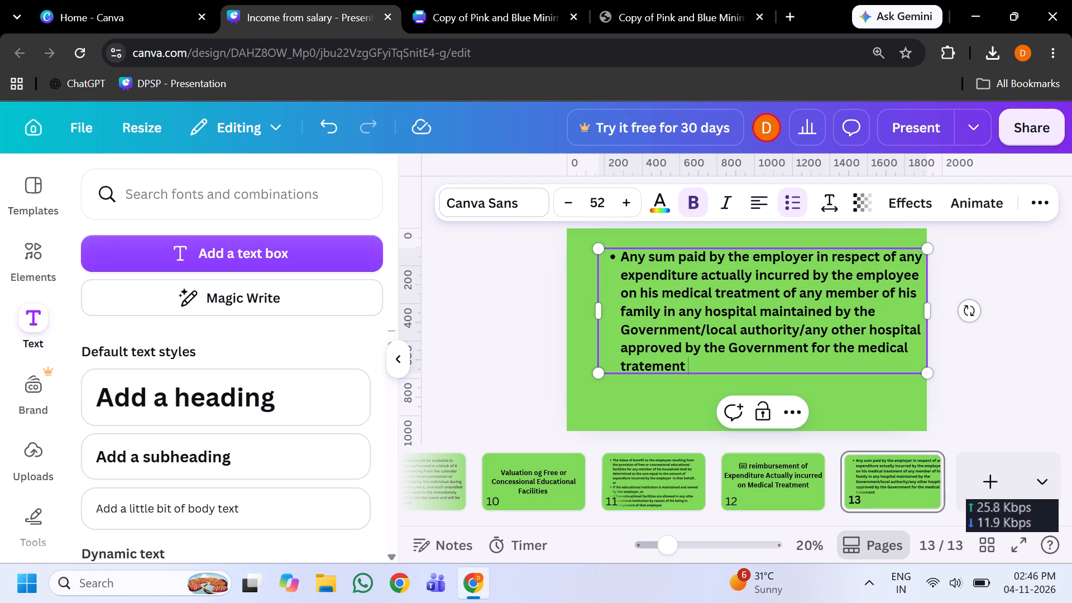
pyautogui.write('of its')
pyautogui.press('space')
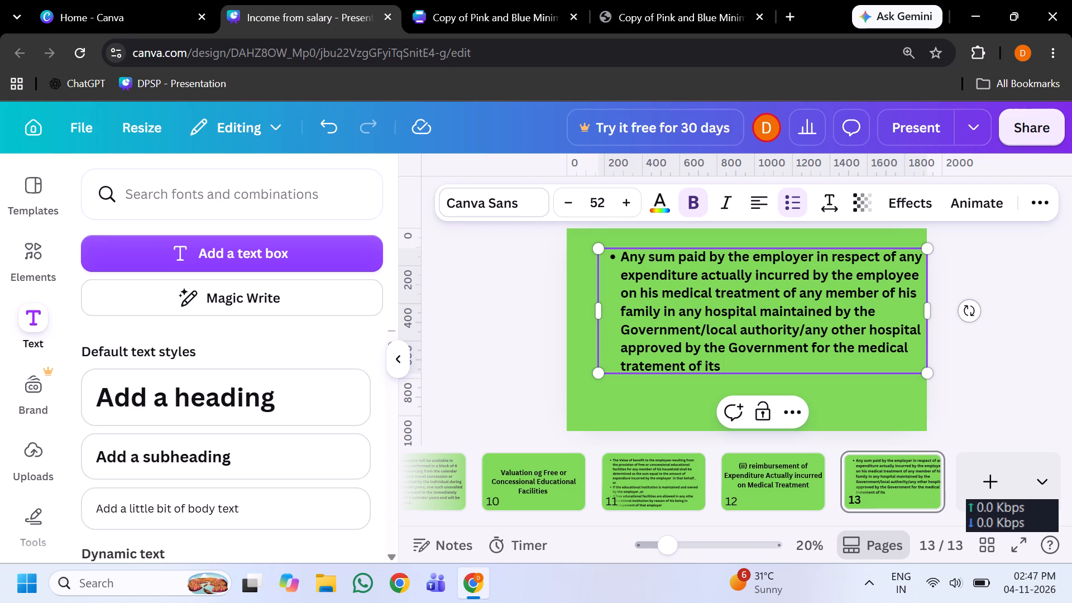
# Extend the page 13 bullet after "tratement of its" with "emplyees;".
pyautogui.write('emplu')
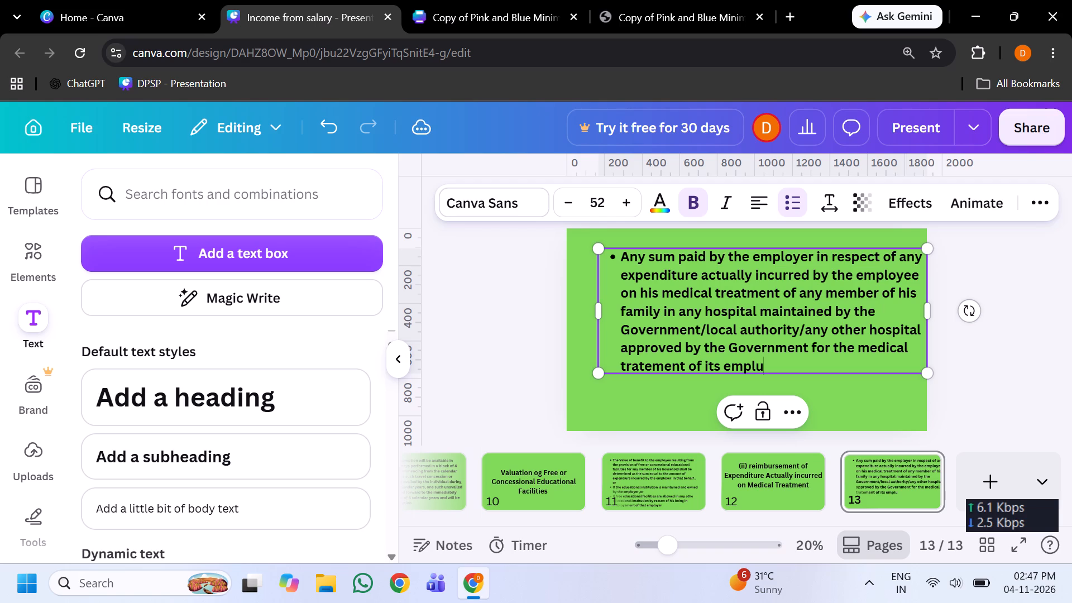
pyautogui.press('BackSpace')
pyautogui.write('yees')
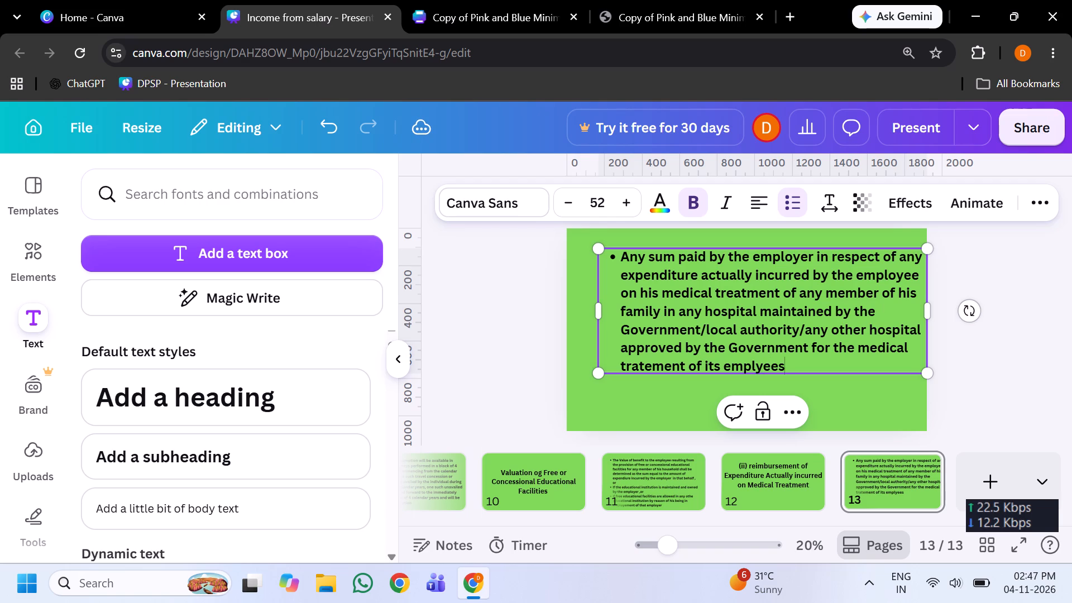
pyautogui.press(';')
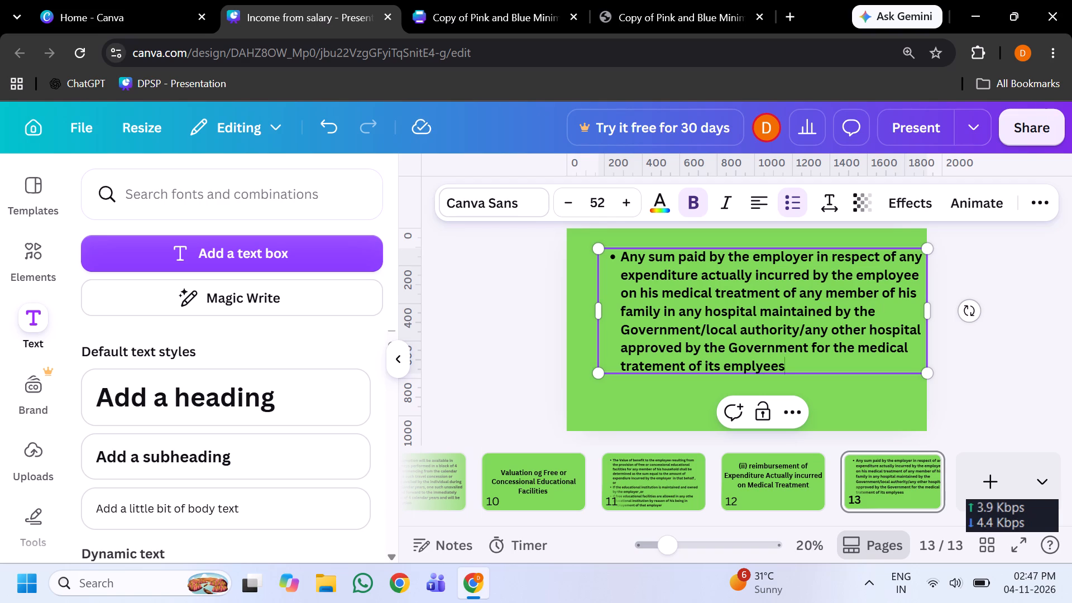
pyautogui.press('space')
# Extend the page 13 bullet after "emplyees;" with "in respect of the Govenment".
pyautogui.write('in respect')
pyautogui.press('space')
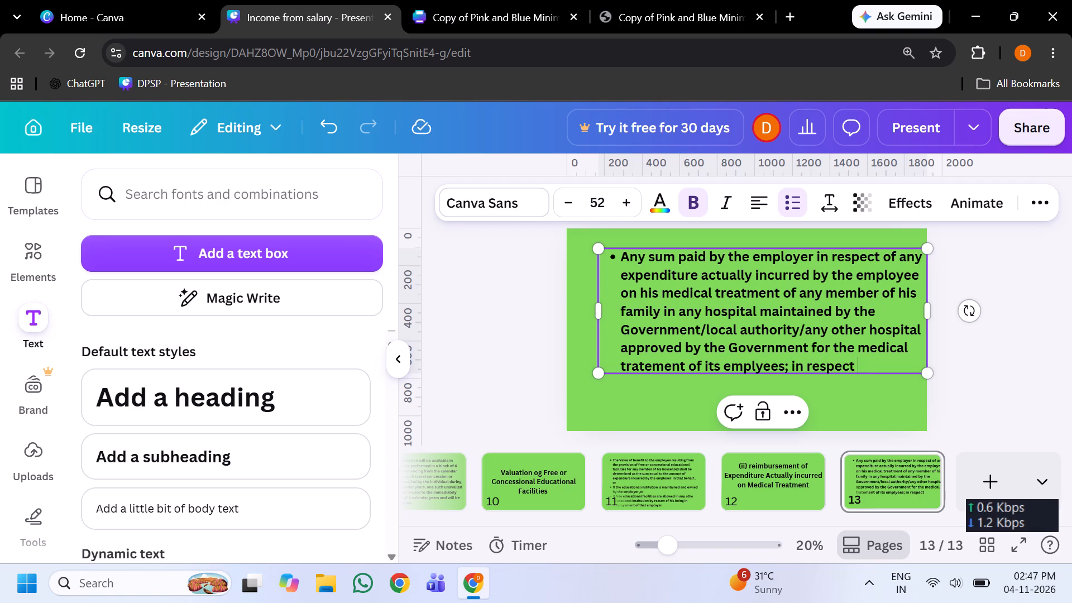
pyautogui.write('of the')
pyautogui.press('space')
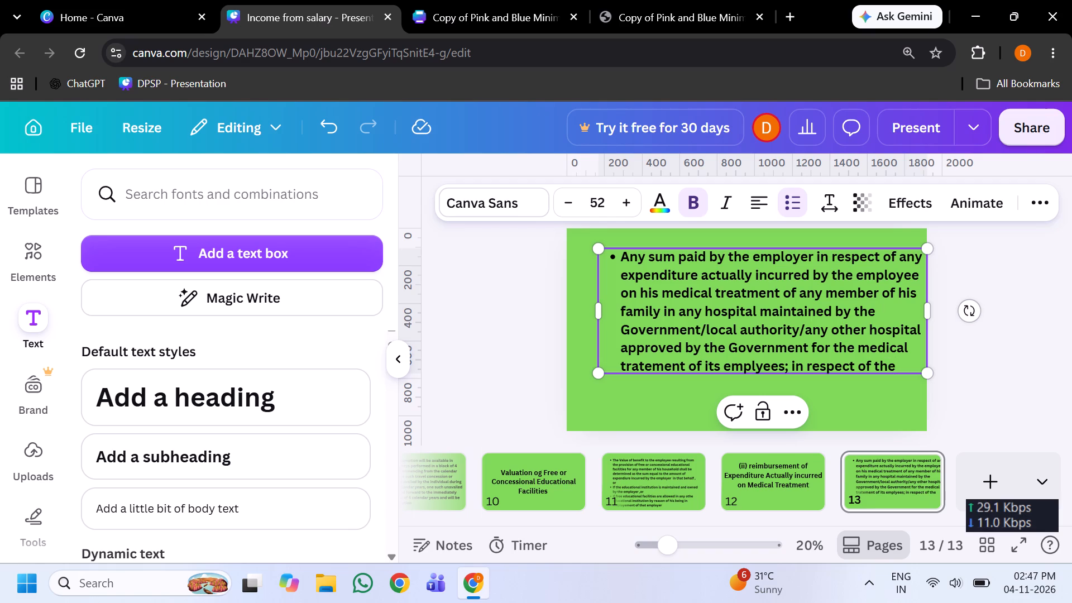
pyautogui.write('Govenment')
pyautogui.press('space')
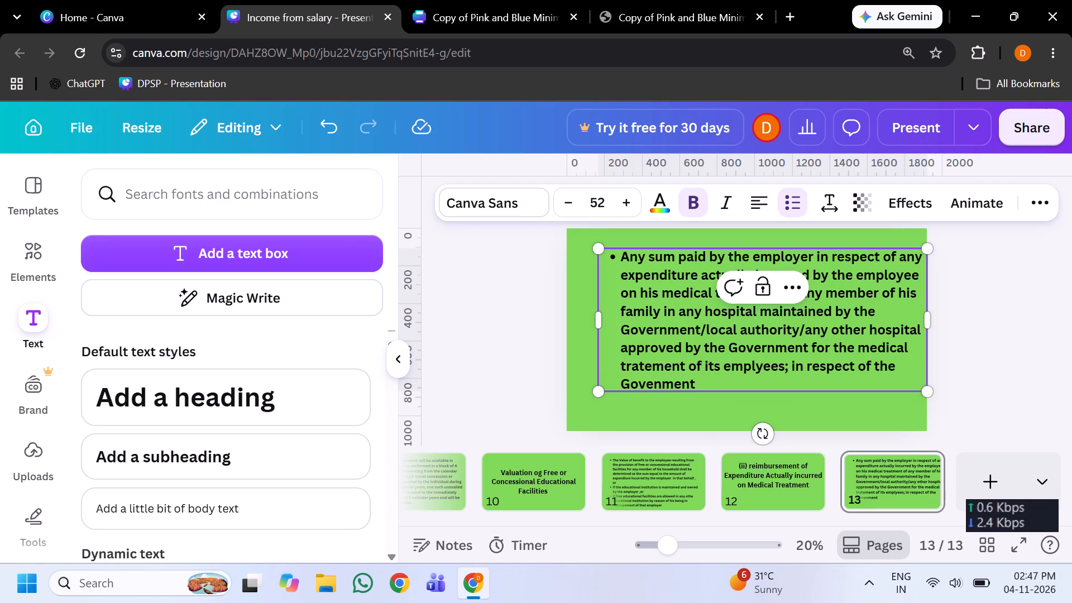
# Extend the page 13 bullet after "Govenment" with "for the purpose of medical treatement".
pyautogui.write('for the')
pyautogui.press('space')
pyautogui.write('purpose')
pyautogui.press('space')
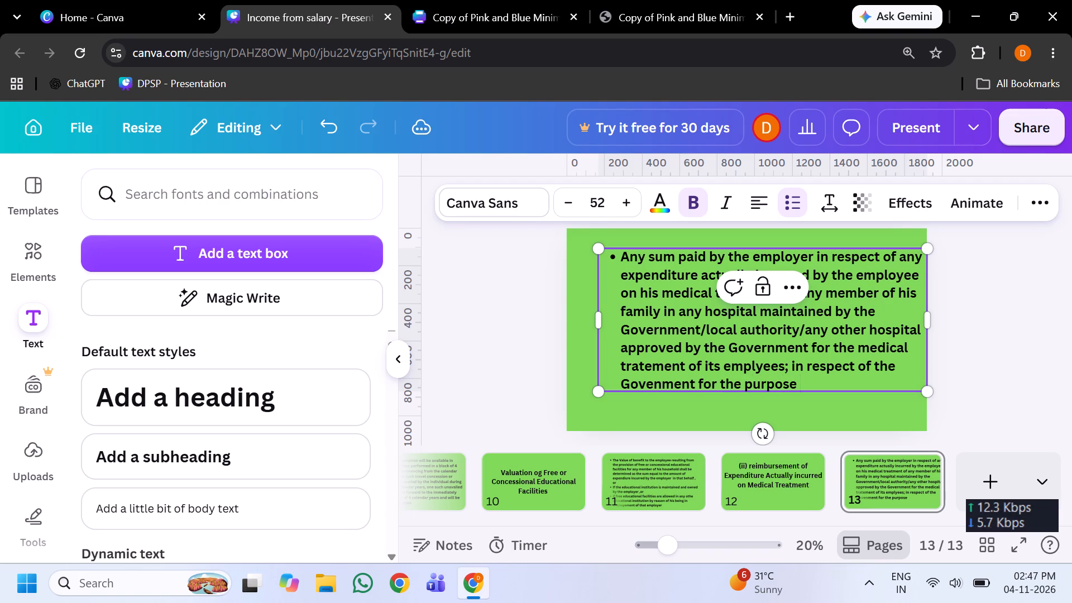
pyautogui.write('of')
pyautogui.press('space')
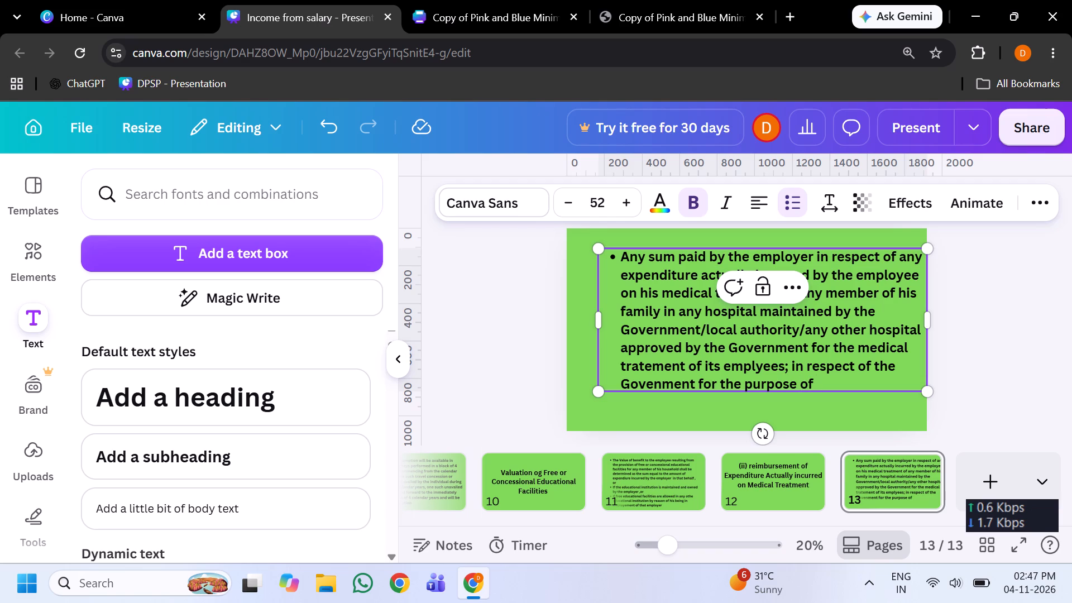
pyautogui.write('medical')
pyautogui.press('space')
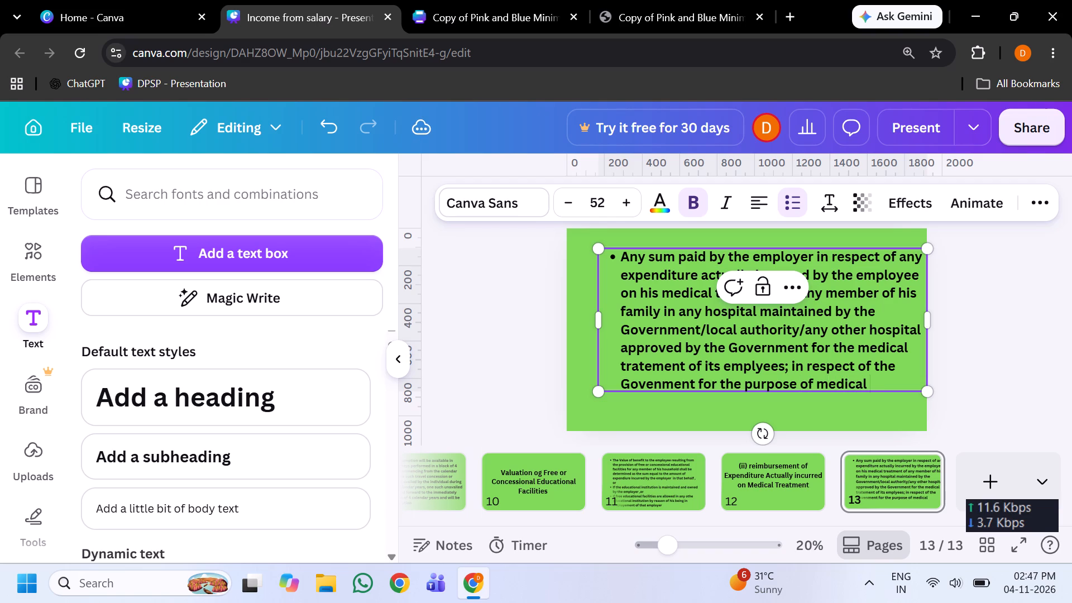
pyautogui.write('treatement')
pyautogui.press('space')
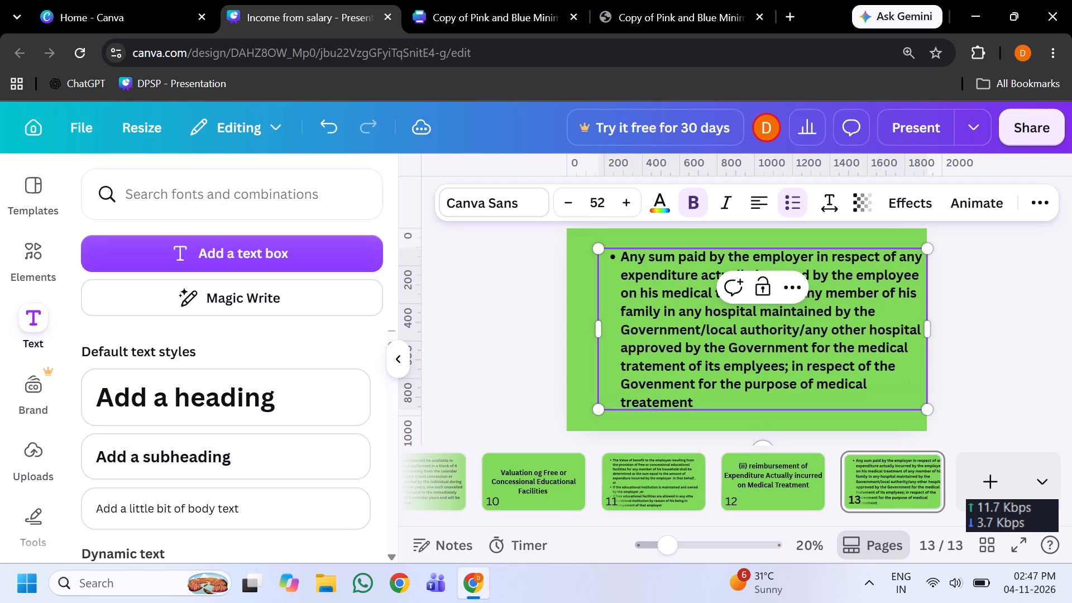
# Extend the page 13 bullet after "purpose of medical treatement" with "of its emplyees;".
pyautogui.write('of')
pyautogui.press('space')
pyautogui.write('itd=s')
pyautogui.press('space')
pyautogui.press('BackSpace')
pyautogui.press('BackSpace')
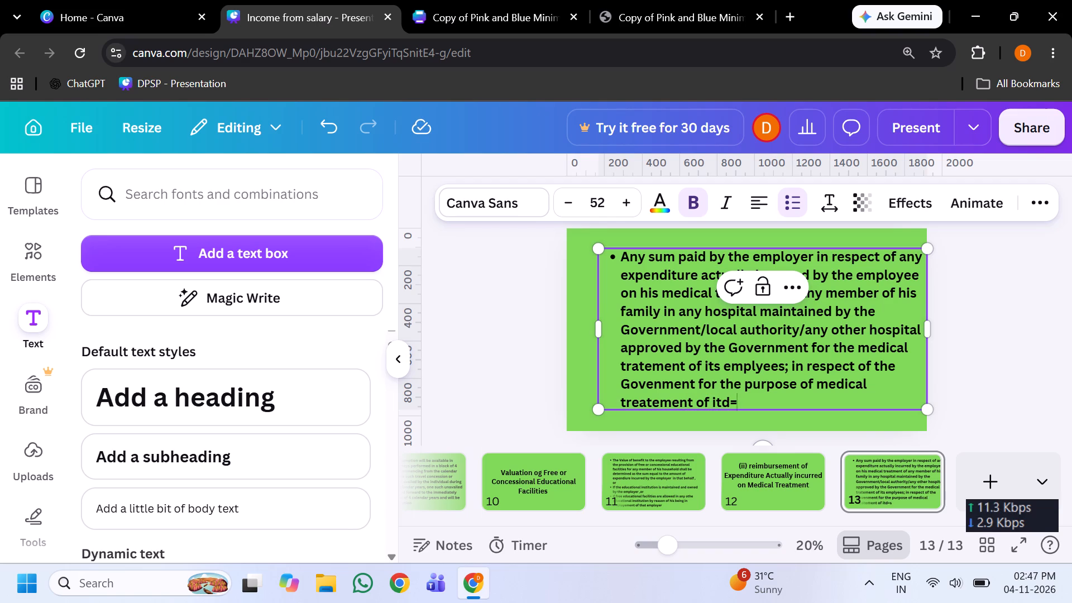
pyautogui.press('BackSpace')
pyautogui.press('BackSpace')
pyautogui.press('BackSpace')
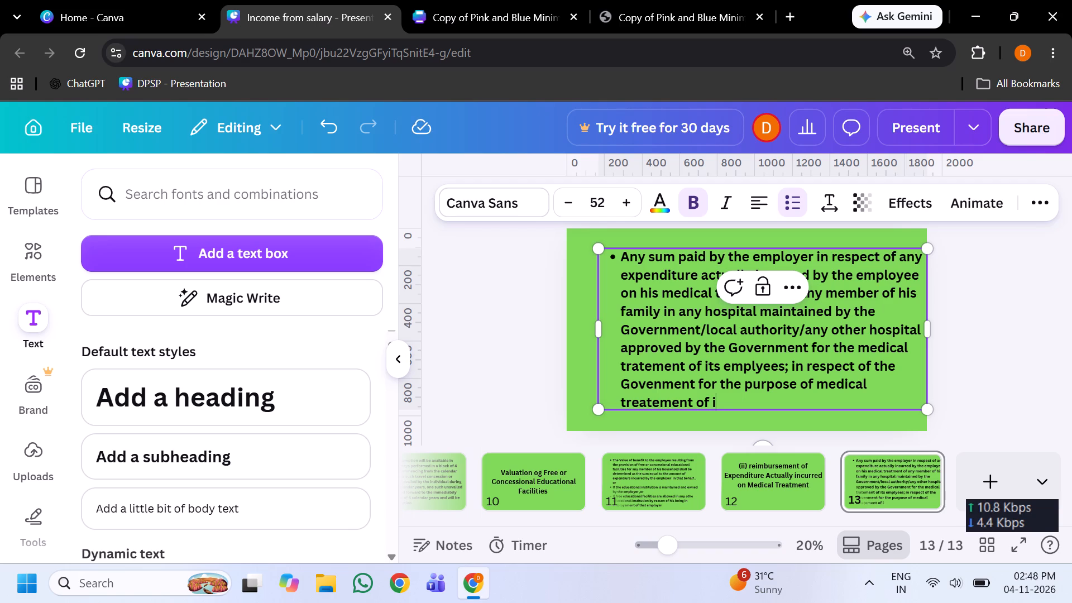
pyautogui.write('ts')
pyautogui.press('space')
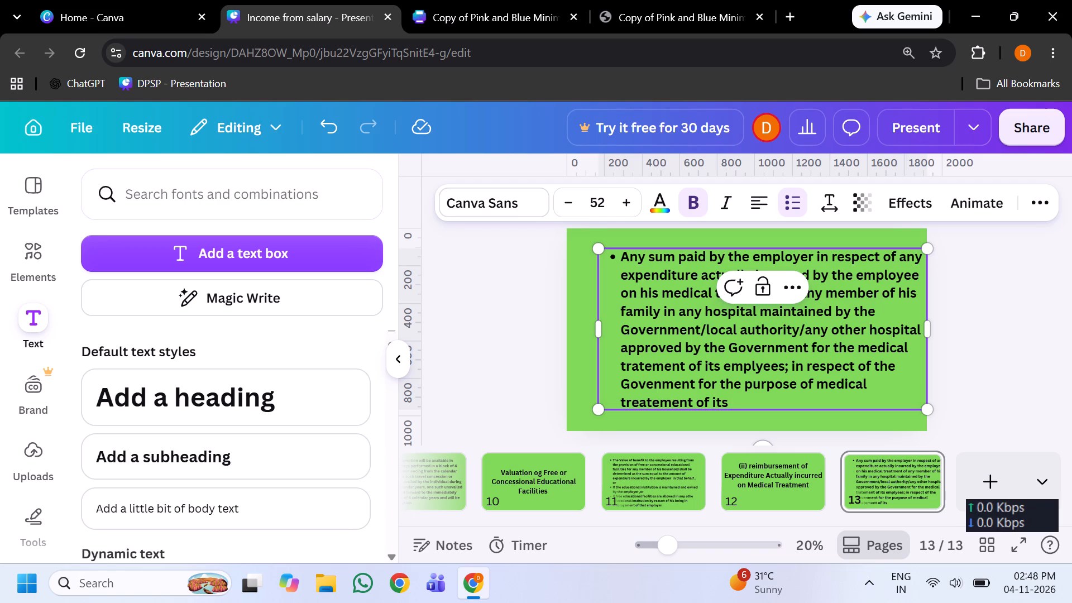
pyautogui.write('em')
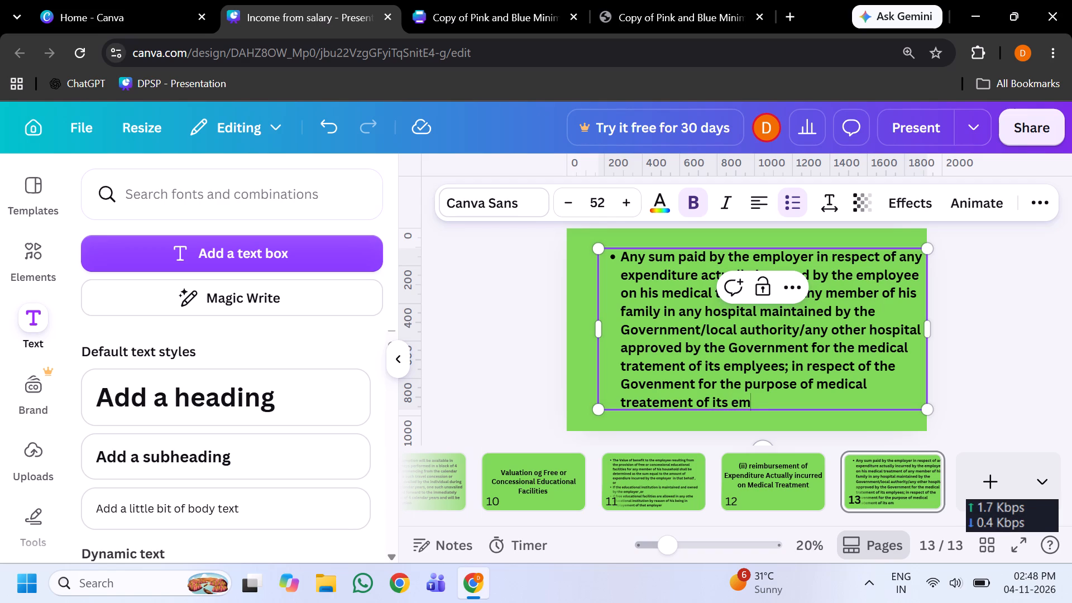
pyautogui.write('plu')
pyautogui.press('BackSpace')
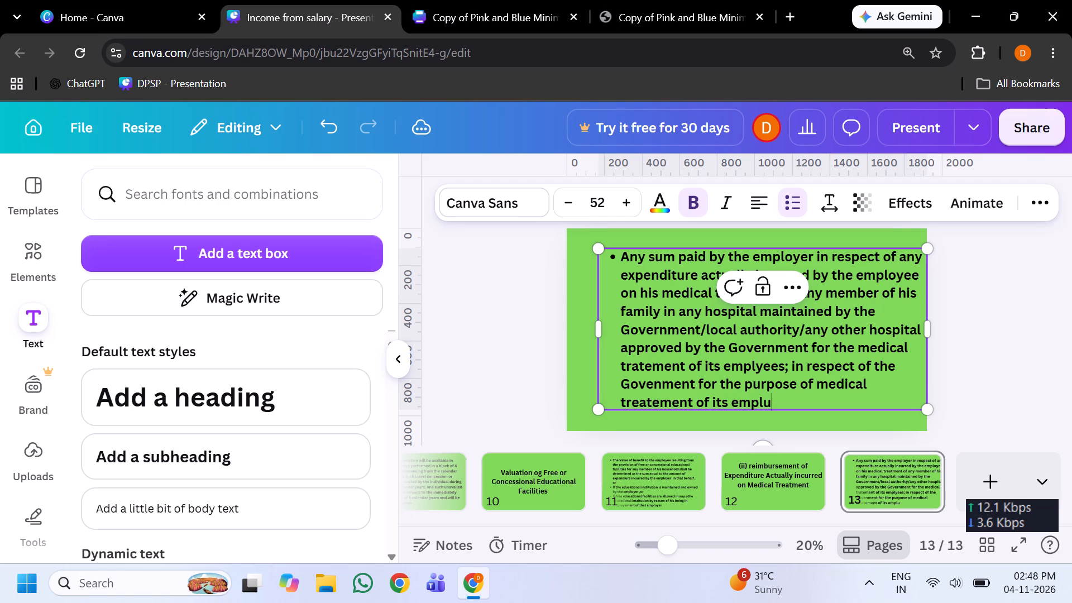
pyautogui.write('yees;')
pyautogui.press('space')
# Extend the page 13 bullet after the second "emplyees;" with "in respect of the prescribed".
pyautogui.write('in re')
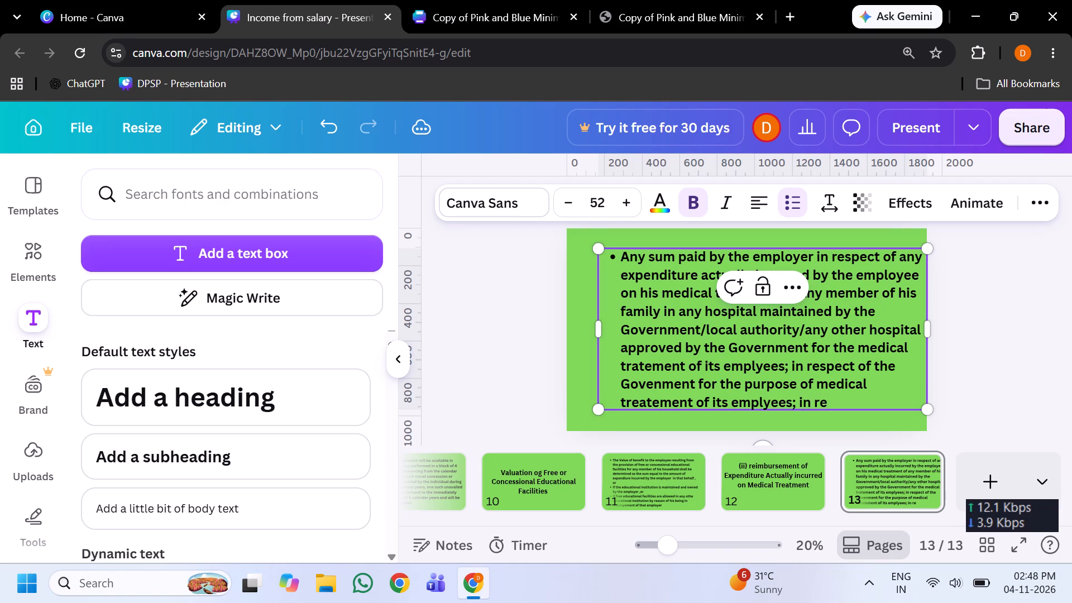
pyautogui.write('spect')
pyautogui.press('space')
pyautogui.write('of the')
pyautogui.press('space')
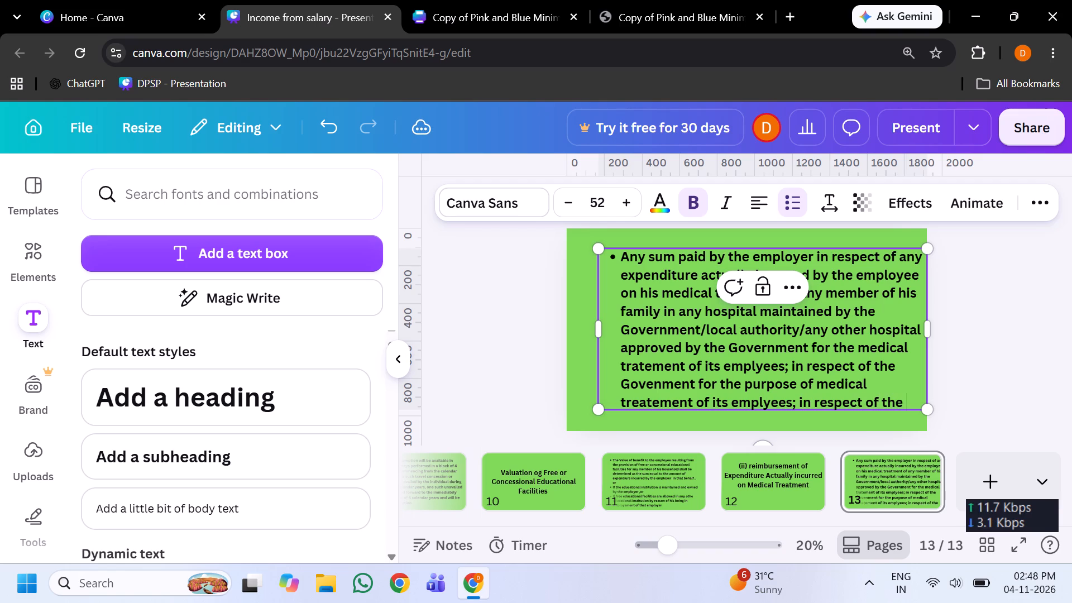
pyautogui.press('p')
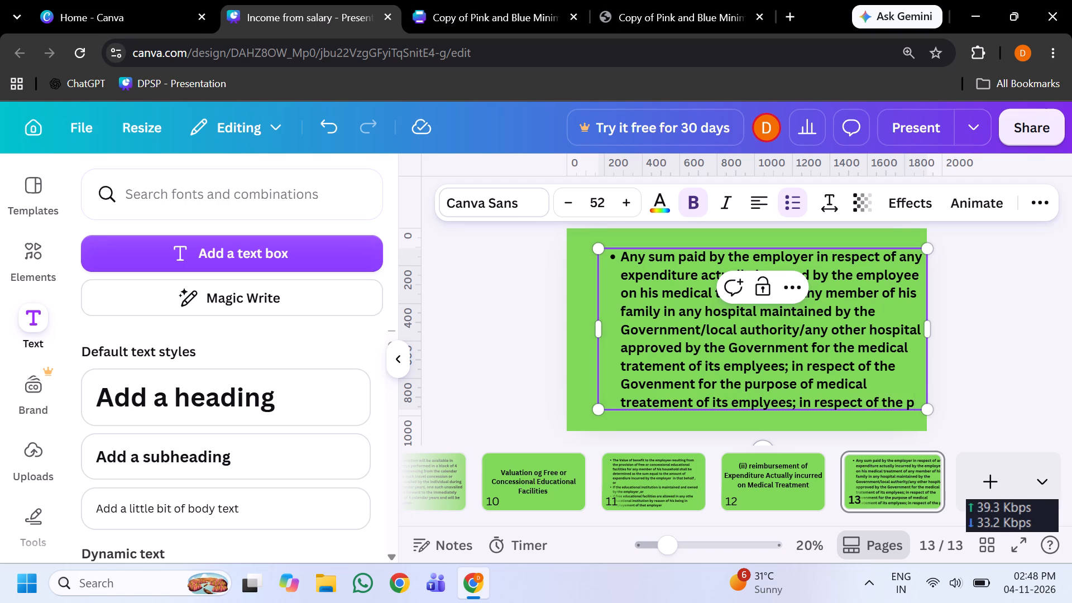
pyautogui.write('re')
pyautogui.write('scribr')
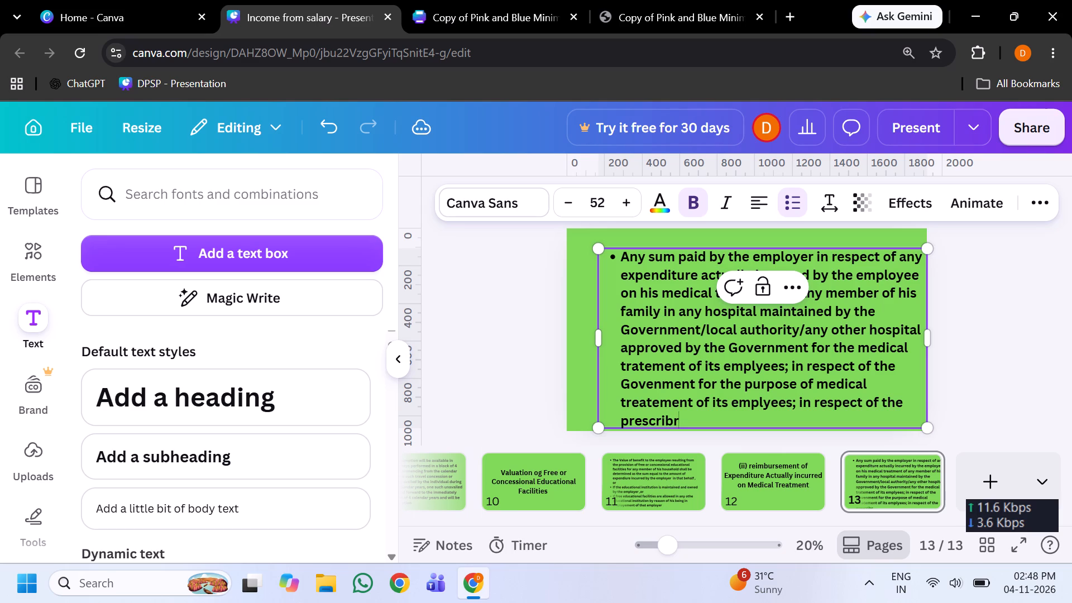
pyautogui.press('BackSpace')
pyautogui.write('ed')
pyautogui.press('space')
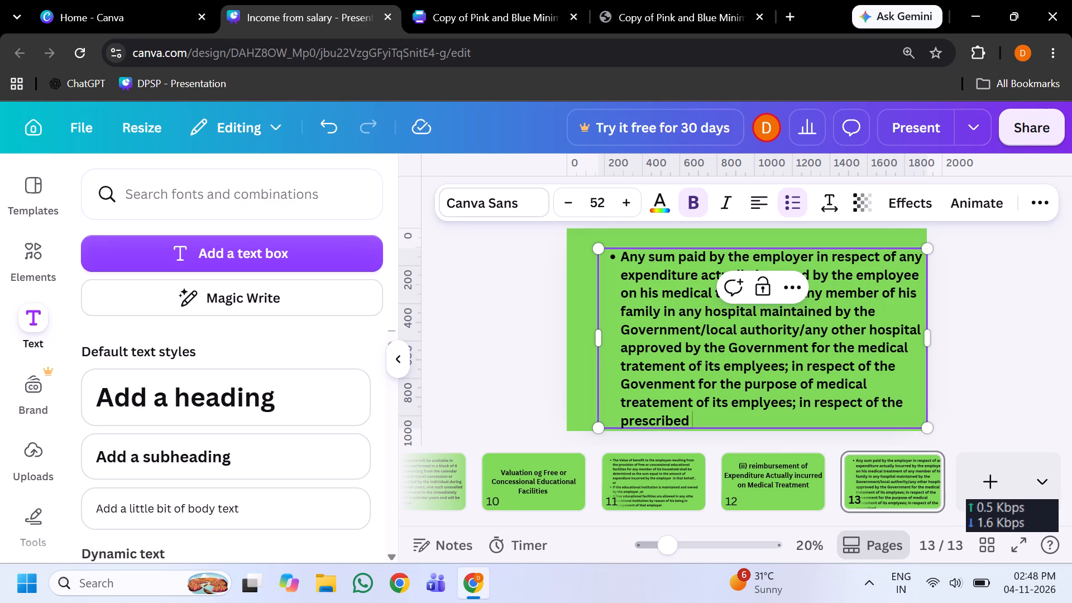
# Extend the page 13 bullet after "in respect of the prescribed" with "disease or aliments in".
pyautogui.write('dise')
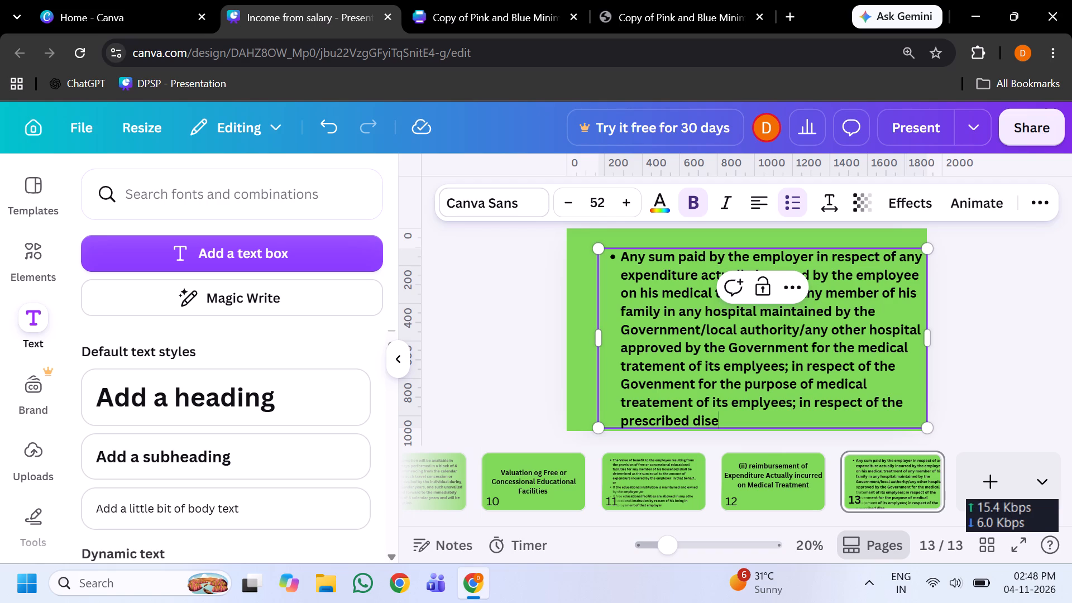
pyautogui.write('ase')
pyautogui.press('space')
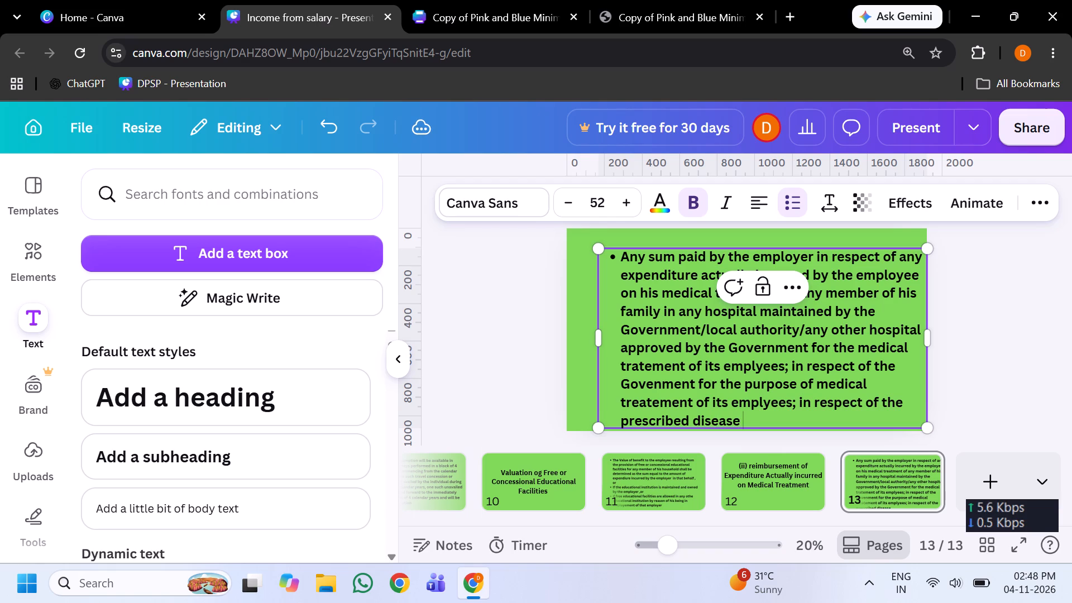
pyautogui.write('or ali')
pyautogui.write('ment')
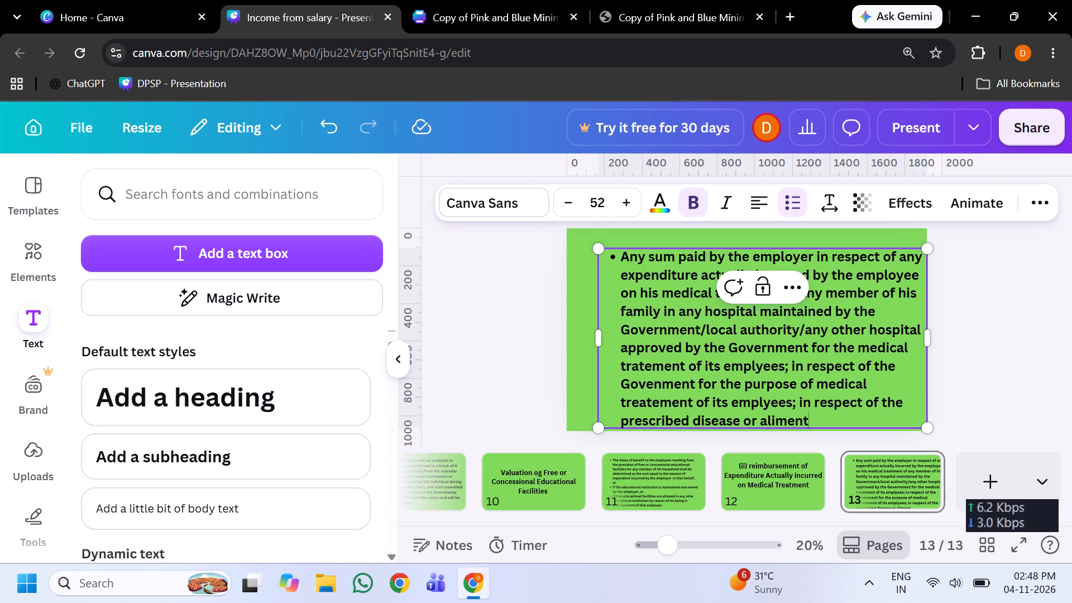
pyautogui.write('s in')
pyautogui.press('space')
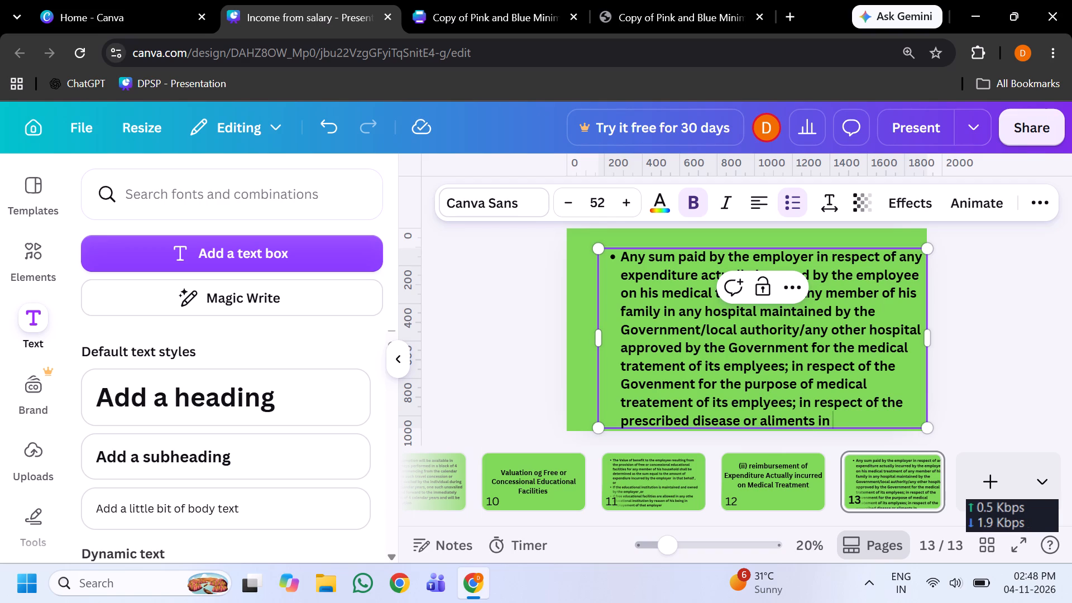
# Extend the page 13 bullet after "disease or aliments in" with "any hospitals".
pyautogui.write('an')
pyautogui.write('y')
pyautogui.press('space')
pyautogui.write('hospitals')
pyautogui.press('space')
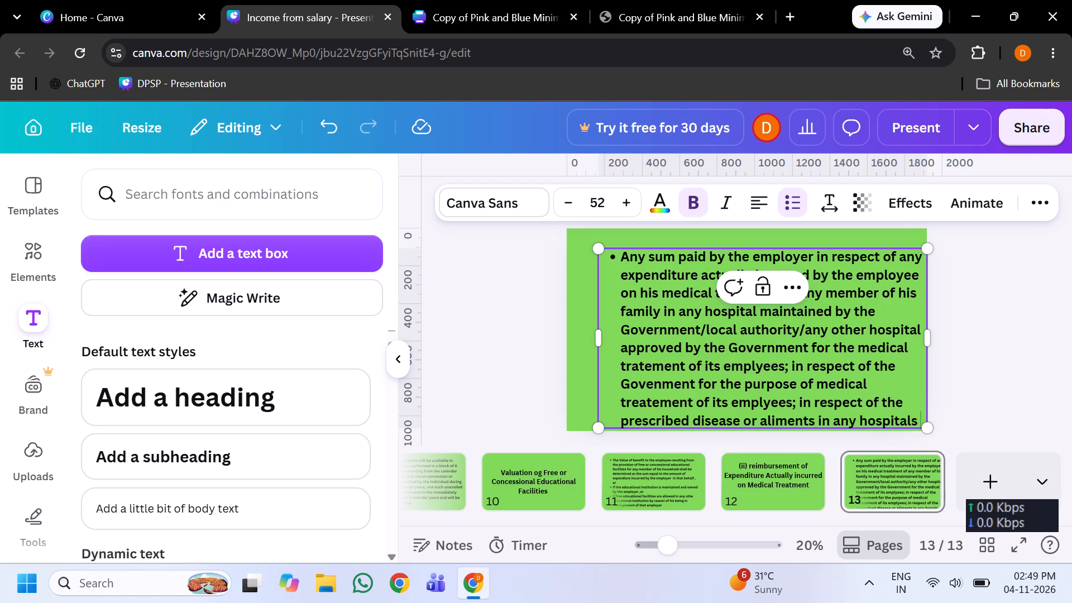
# Extend the page 13 bullet after "any hospitals" with "approved by the Chief Commissioner".
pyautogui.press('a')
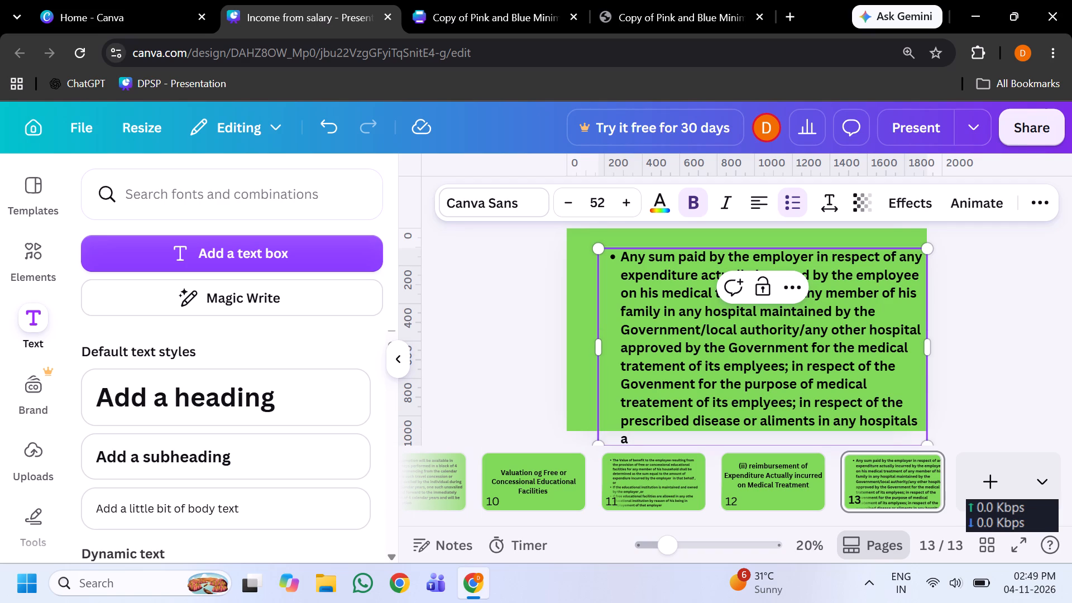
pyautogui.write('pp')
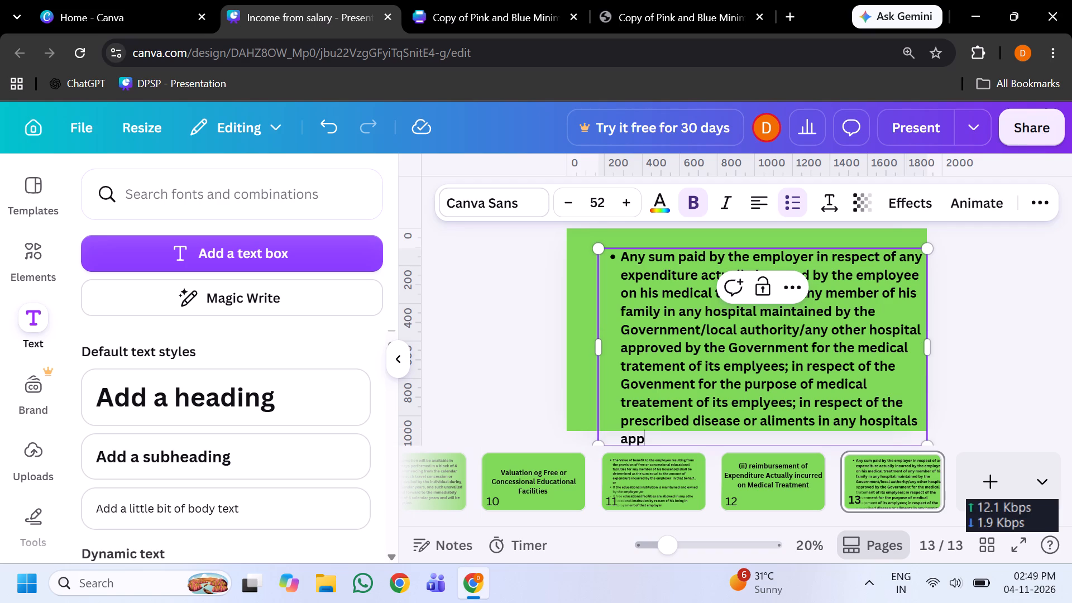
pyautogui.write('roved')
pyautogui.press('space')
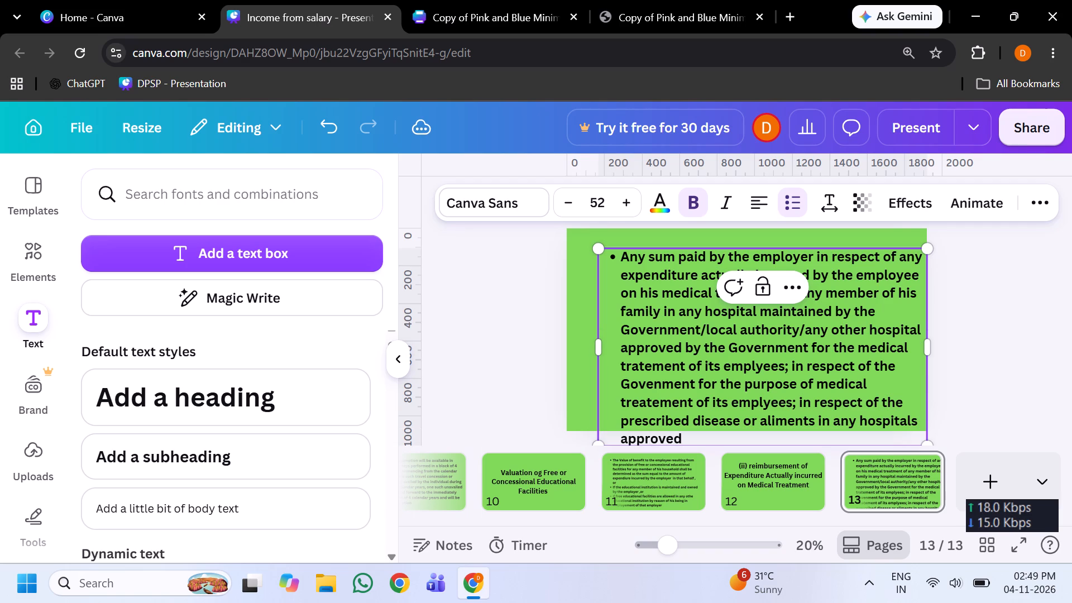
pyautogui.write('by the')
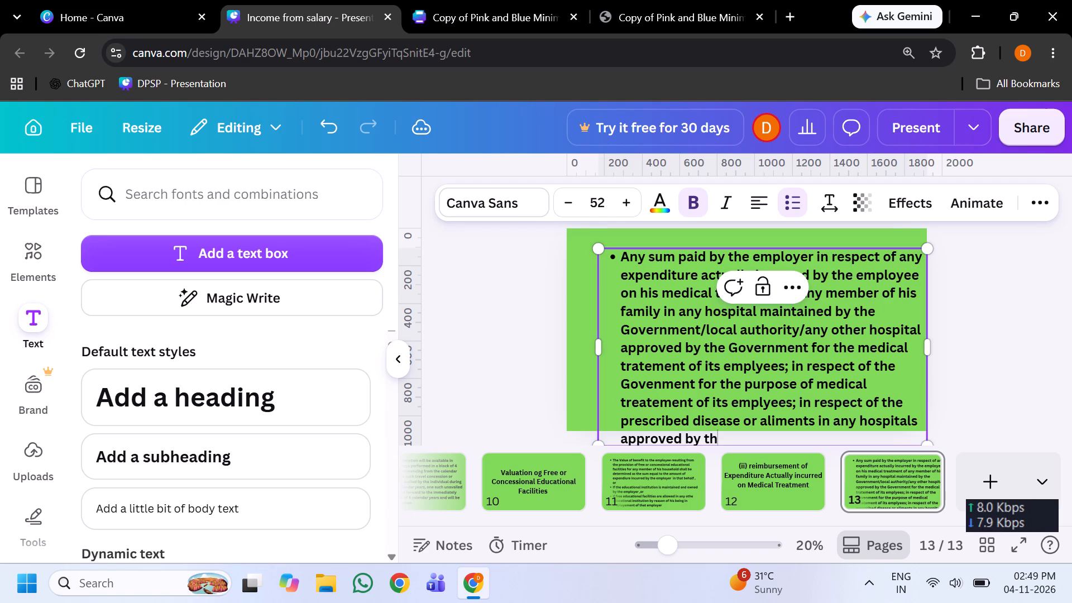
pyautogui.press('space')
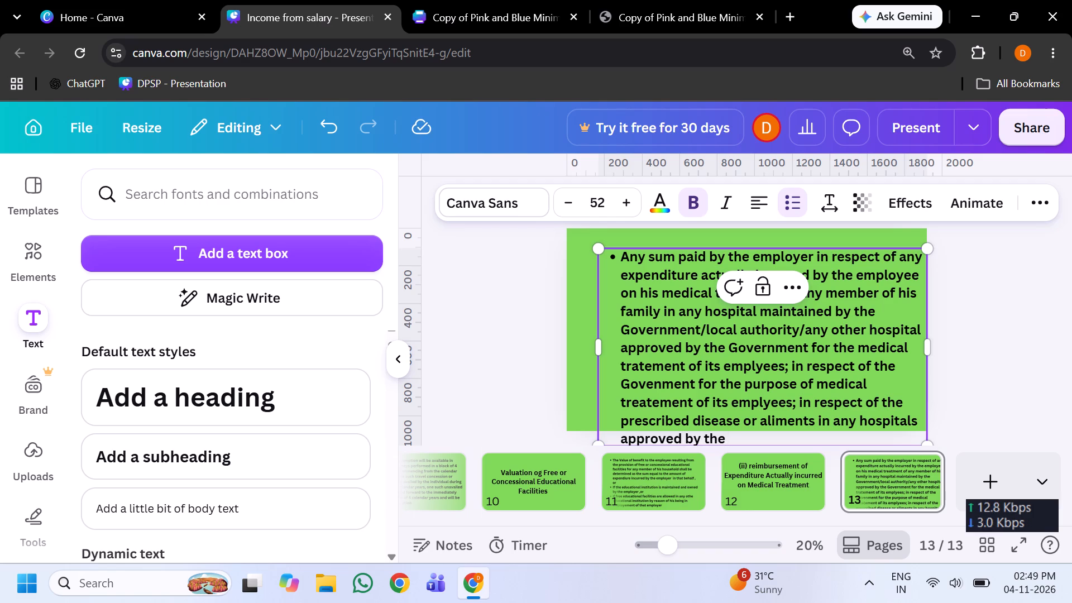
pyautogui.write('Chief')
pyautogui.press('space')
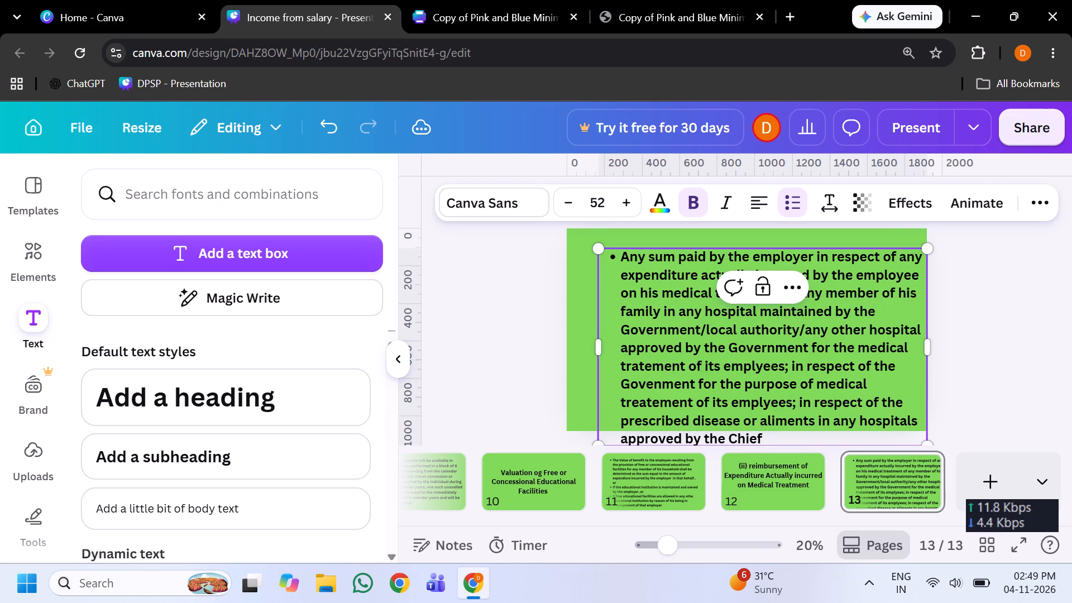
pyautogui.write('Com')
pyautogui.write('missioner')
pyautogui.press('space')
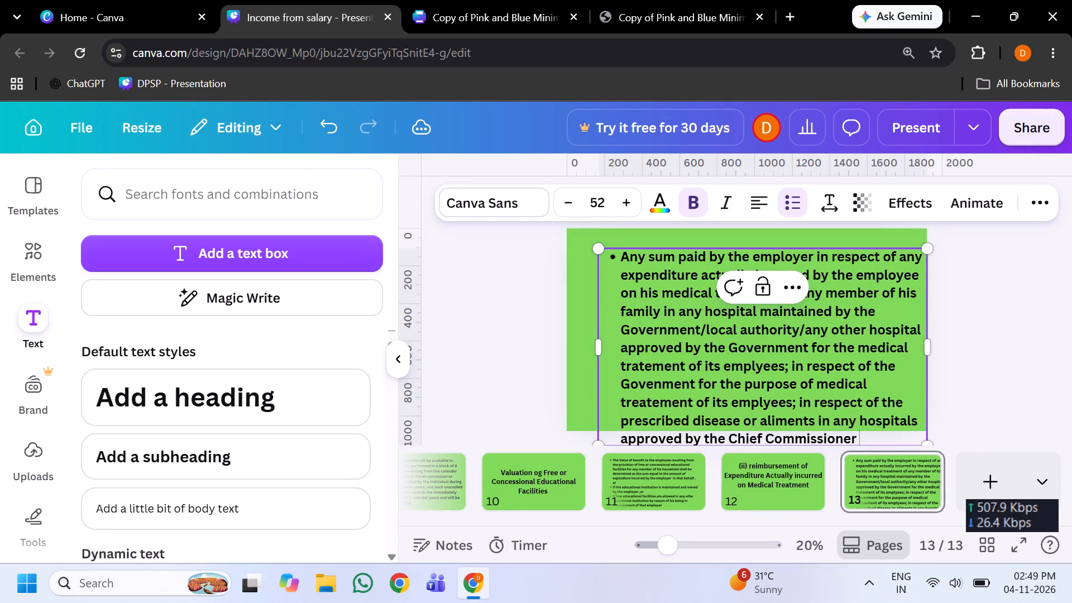
# Extend the page 13 bullet after "Chief Commissioner" with "having regard to the prescribed".
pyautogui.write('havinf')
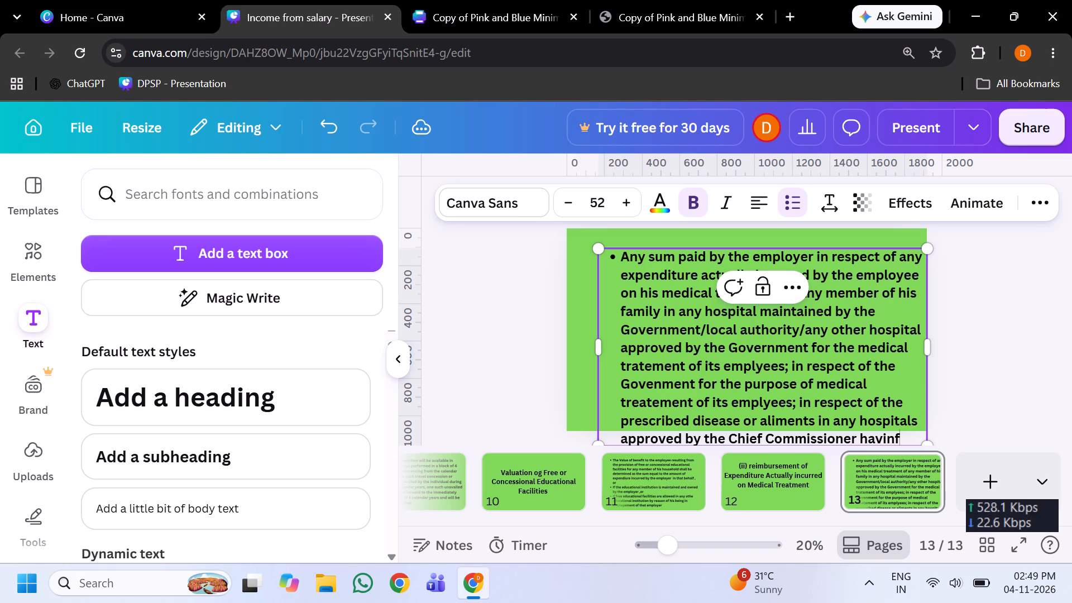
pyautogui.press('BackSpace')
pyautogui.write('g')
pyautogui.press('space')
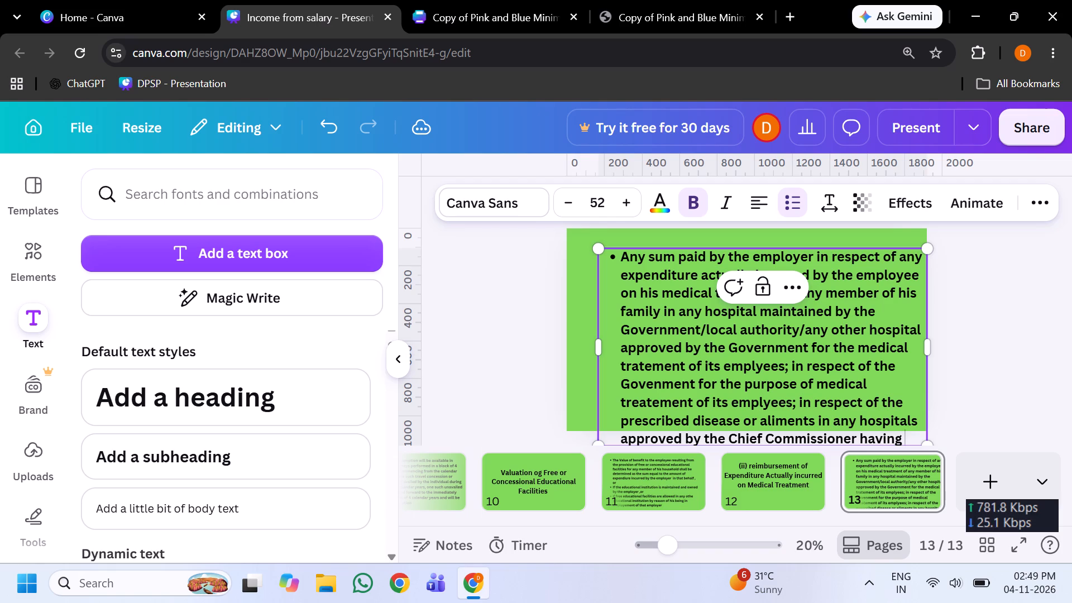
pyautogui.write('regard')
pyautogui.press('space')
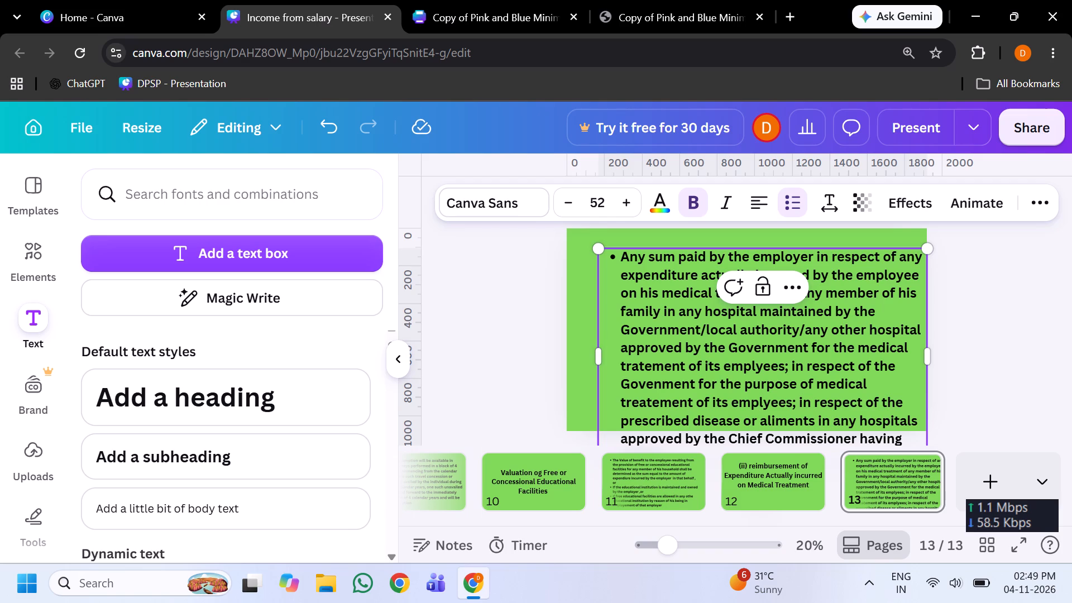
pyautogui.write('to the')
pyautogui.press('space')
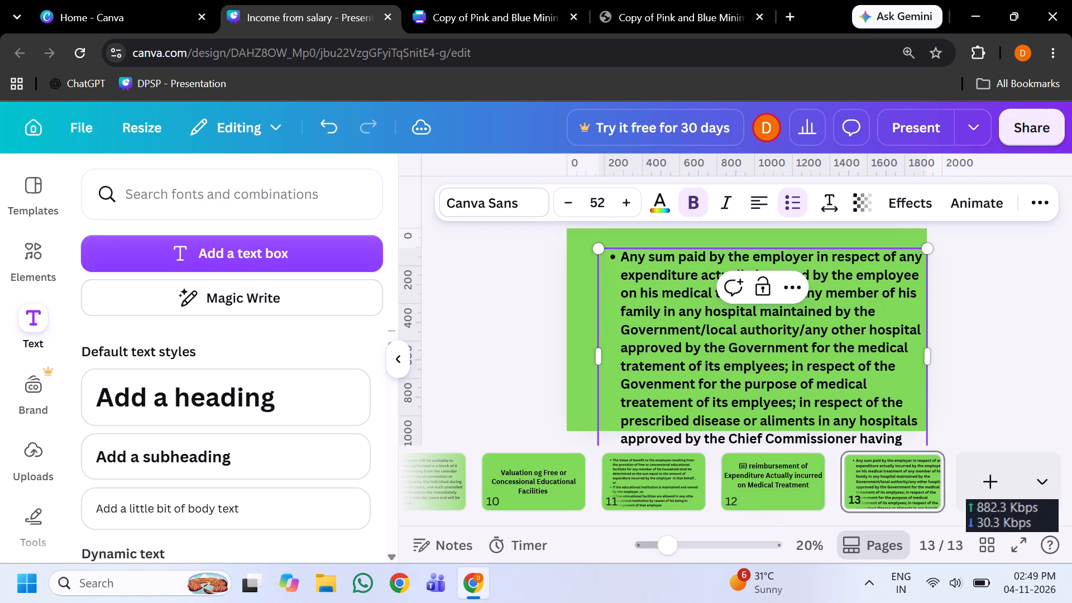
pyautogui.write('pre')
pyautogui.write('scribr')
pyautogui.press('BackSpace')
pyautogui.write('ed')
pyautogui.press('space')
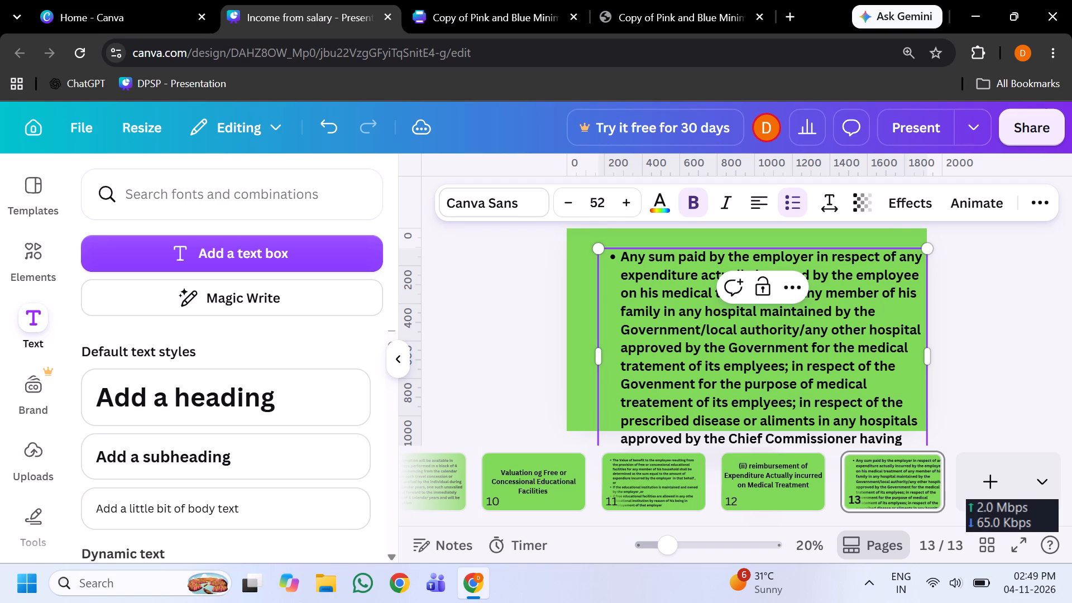
# Complete the page 13 bullet after "having regard to the prescribed" with "guidelines".
pyautogui.write('guid')
pyautogui.write('elinr')
pyautogui.press('BackSpace')
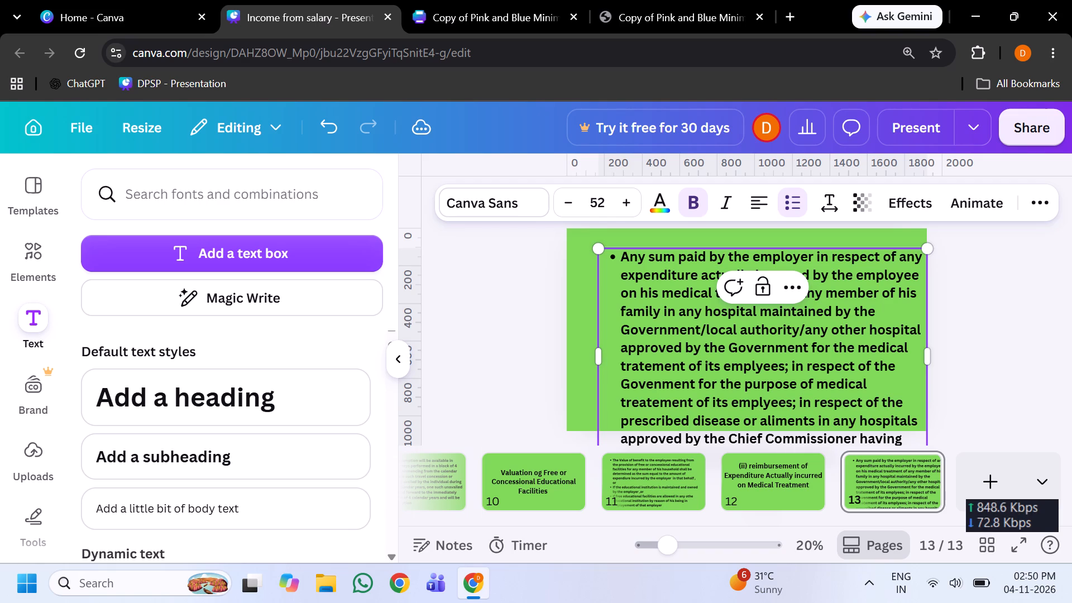
pyautogui.write('es')
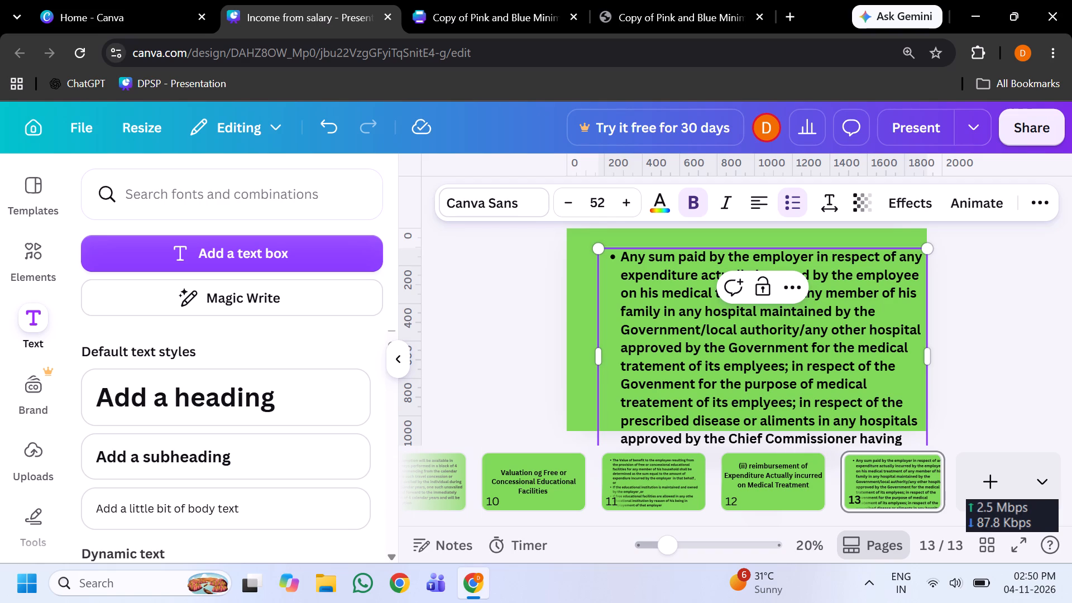
# Fit the bullet text within page 13 by widening its box, scaling the text to size 45.6 and repositioning it.
pyautogui.click(964, 363)
pyautogui.moveTo(850, 355); pyautogui.dragTo(819, 313)
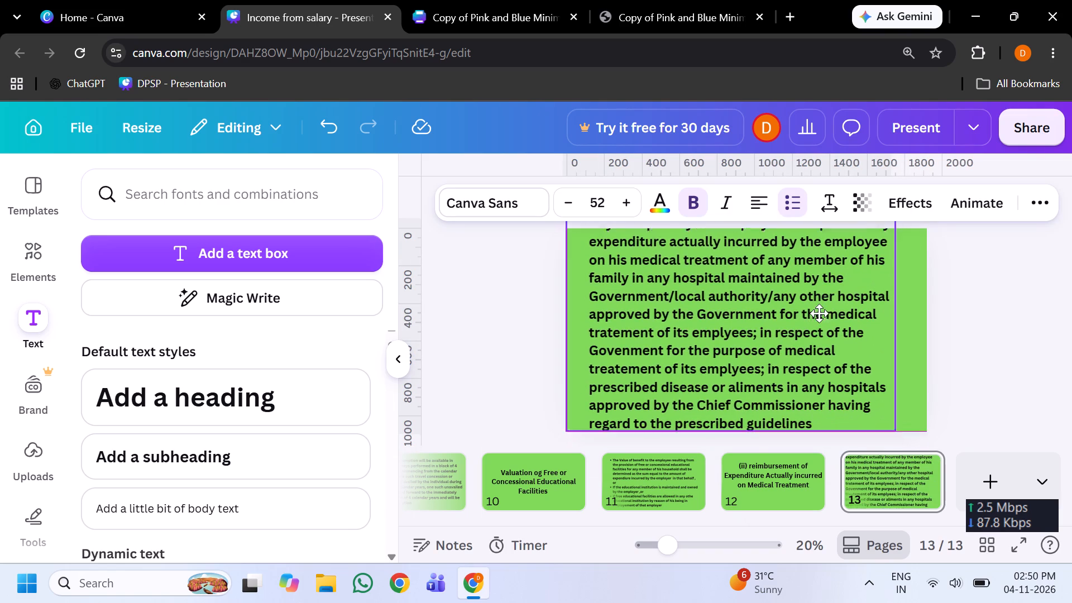
pyautogui.moveTo(819, 313); pyautogui.dragTo(820, 313)
pyautogui.moveTo(902, 312); pyautogui.dragTo(922, 313)
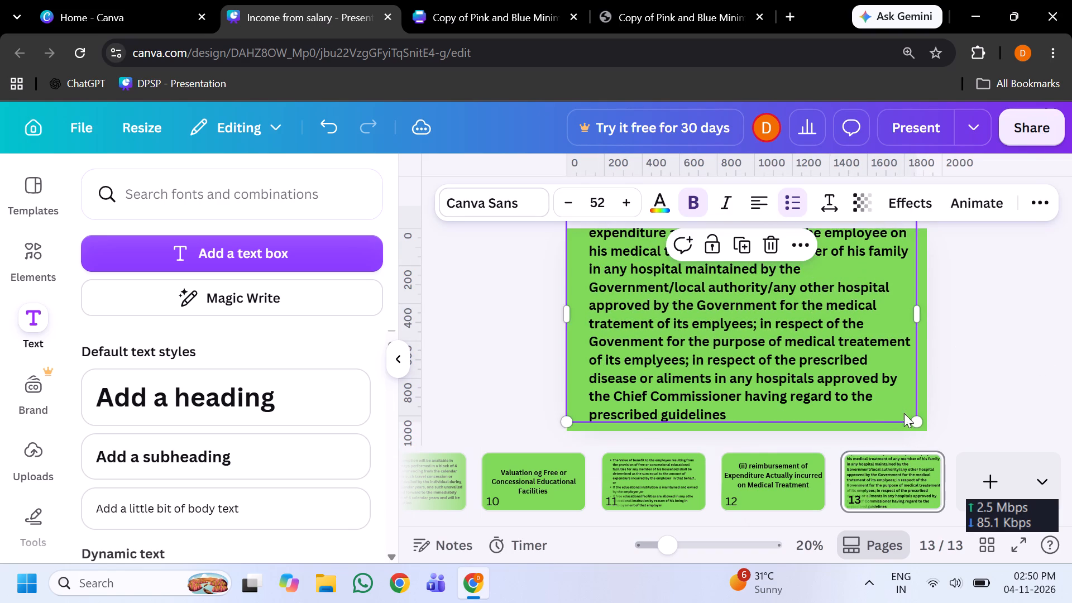
pyautogui.moveTo(917, 419); pyautogui.dragTo(883, 377)
pyautogui.moveTo(748, 294); pyautogui.dragTo(758, 309)
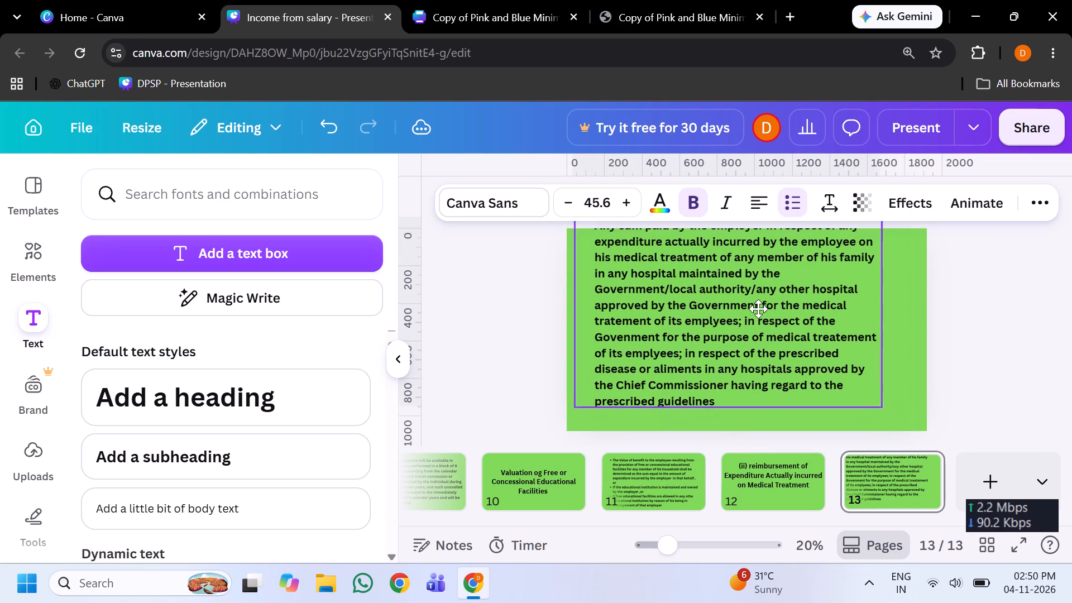
pyautogui.moveTo(758, 309); pyautogui.dragTo(760, 309)
pyautogui.moveTo(771, 319); pyautogui.dragTo(777, 348)
pyautogui.click(1002, 358)
pyautogui.moveTo(788, 329); pyautogui.dragTo(792, 338)
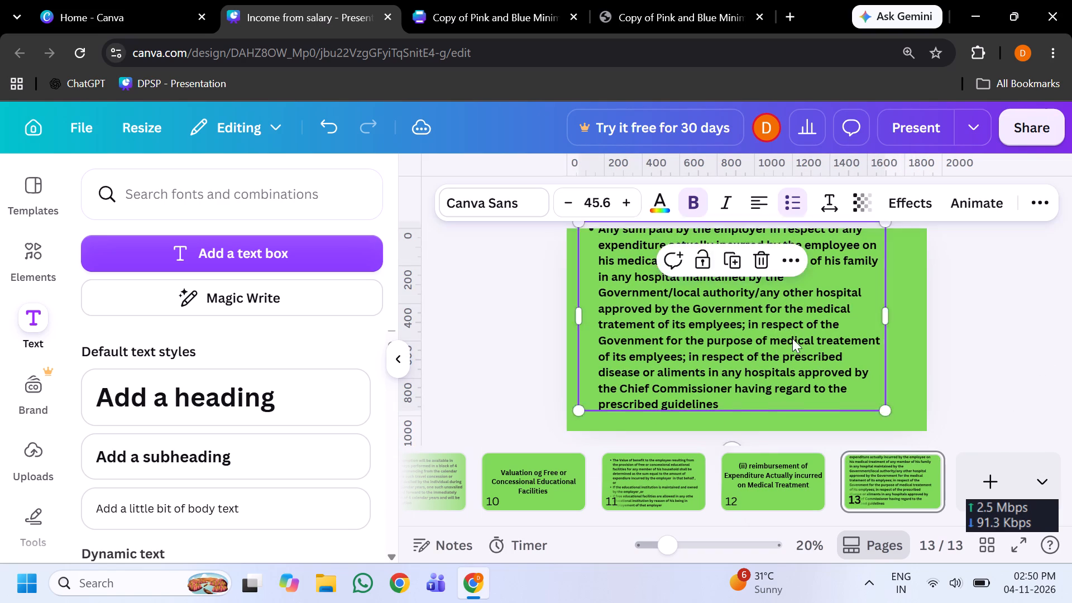
pyautogui.moveTo(792, 338); pyautogui.dragTo(800, 346)
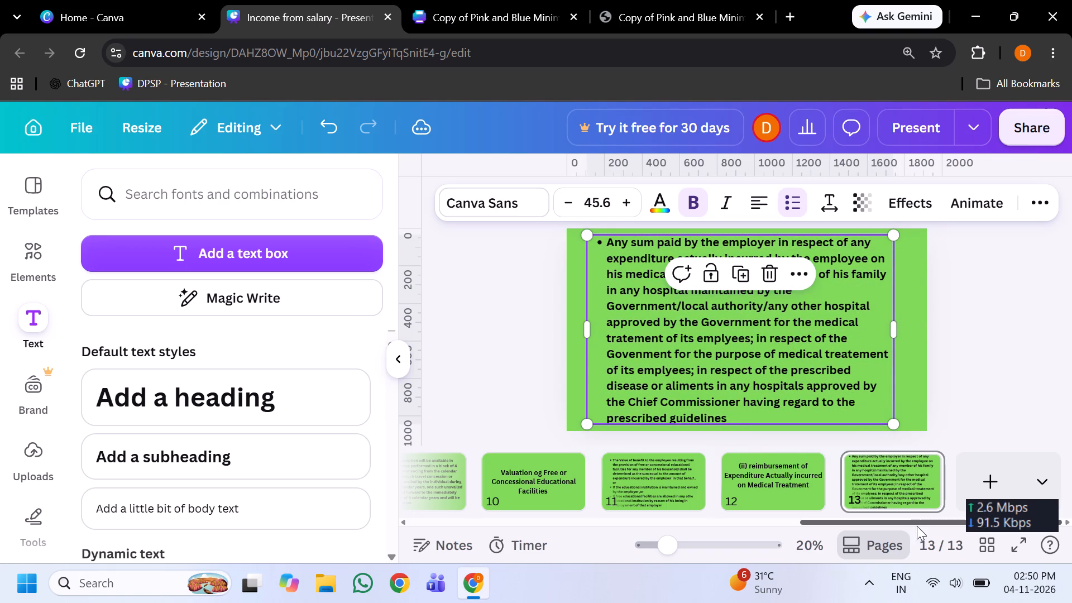
# Add page 14 with a subheading text box near the top, formatted as a bulleted list.
pyautogui.click(980, 475)
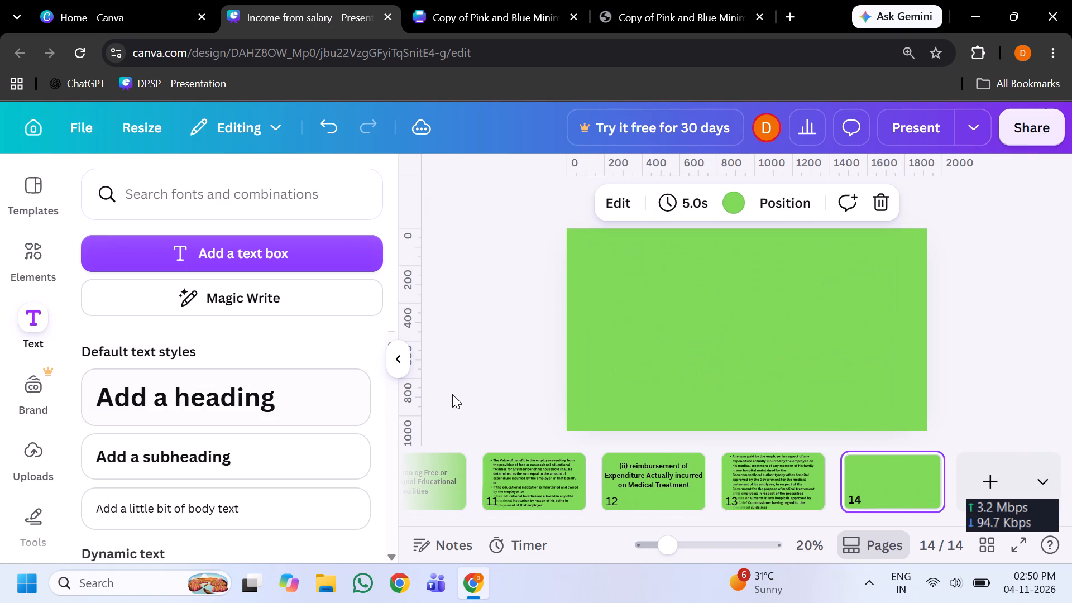
pyautogui.moveTo(273, 471); pyautogui.dragTo(761, 313)
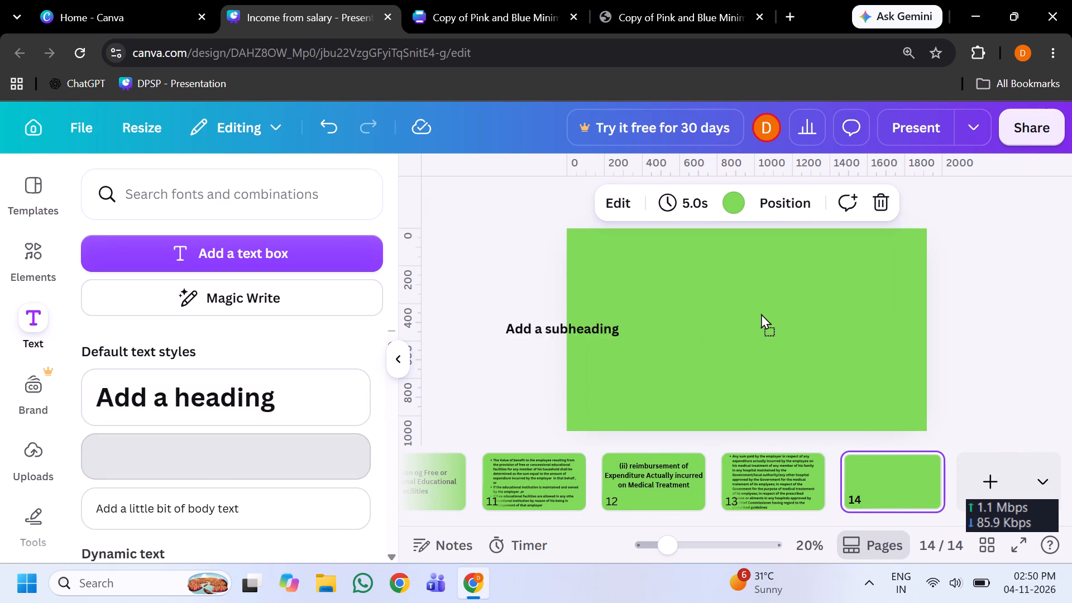
pyautogui.moveTo(761, 313); pyautogui.dragTo(793, 286)
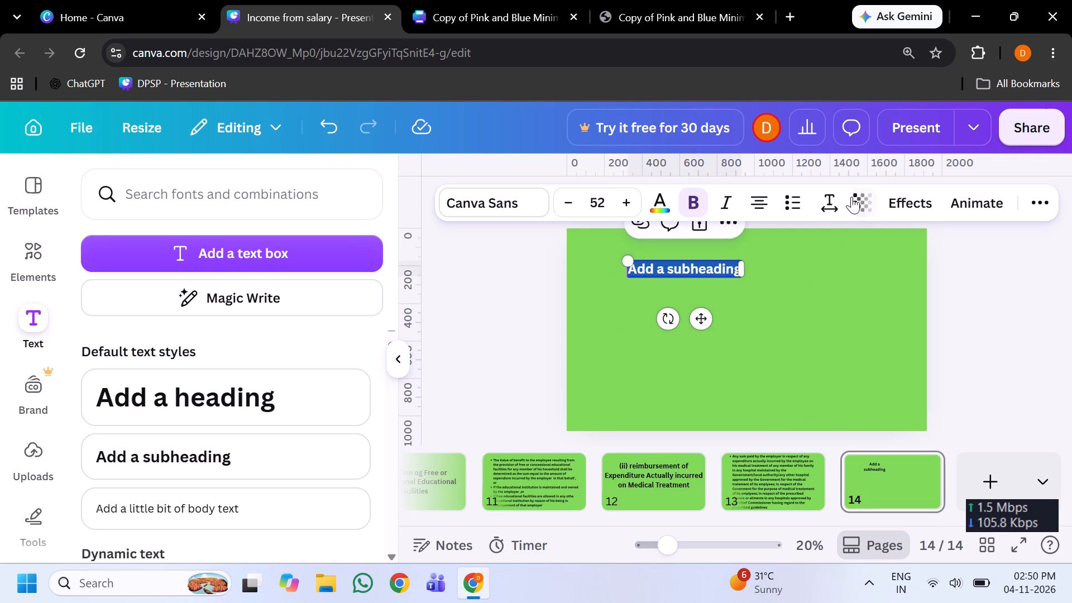
pyautogui.click(788, 202)
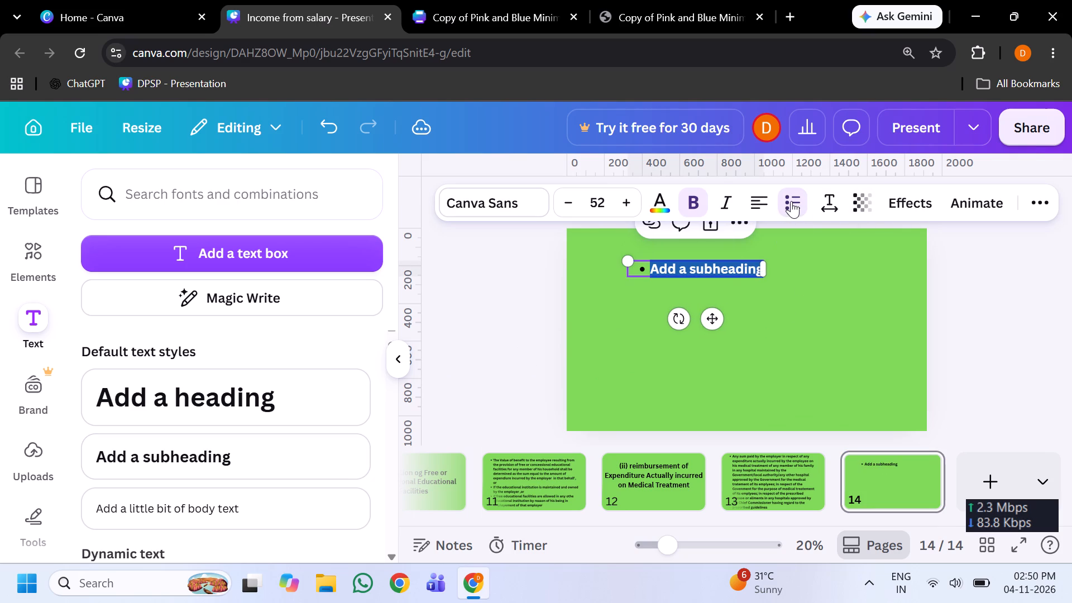
# Replace the page 14 placeholder text with "However," as the start of the bullet.
pyautogui.write('How')
pyautogui.write('ew')
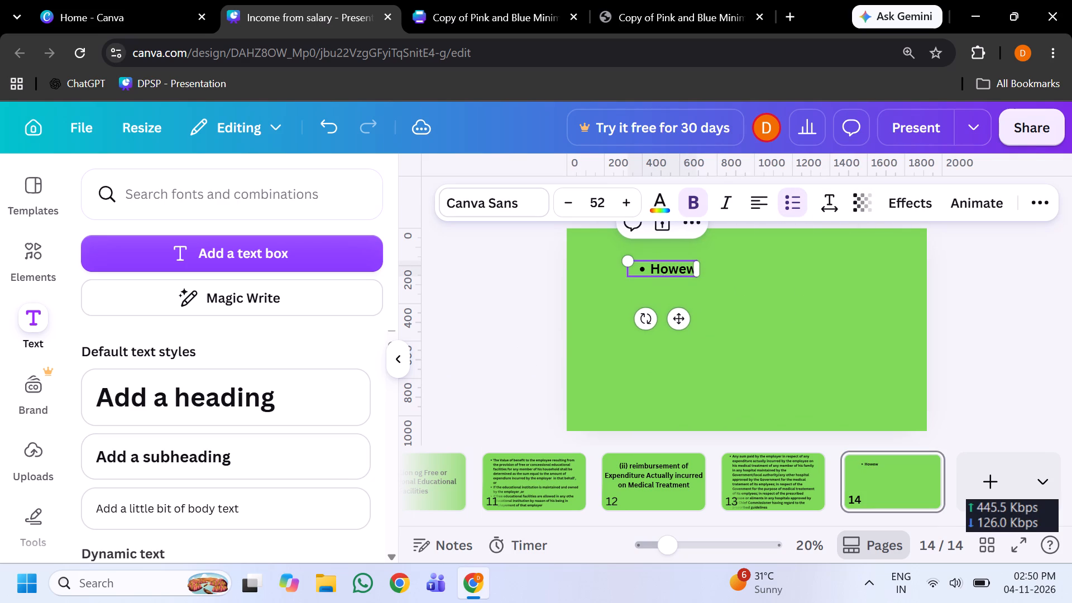
pyautogui.press('BackSpace')
pyautogui.write('vwe')
pyautogui.press('BackSpace')
pyautogui.press('BackSpace')
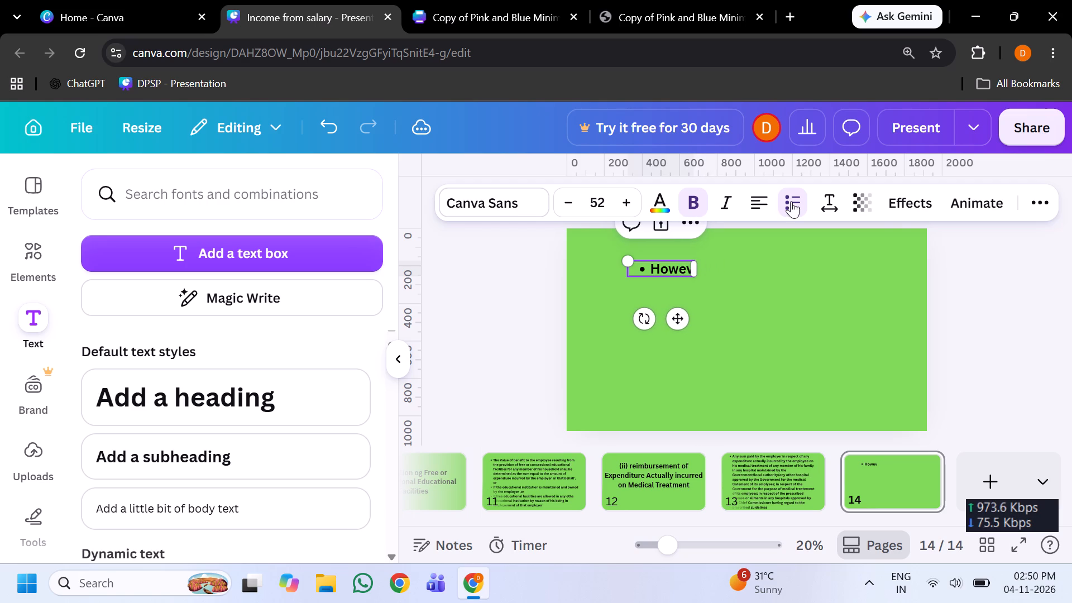
pyautogui.write('er')
pyautogui.press('space')
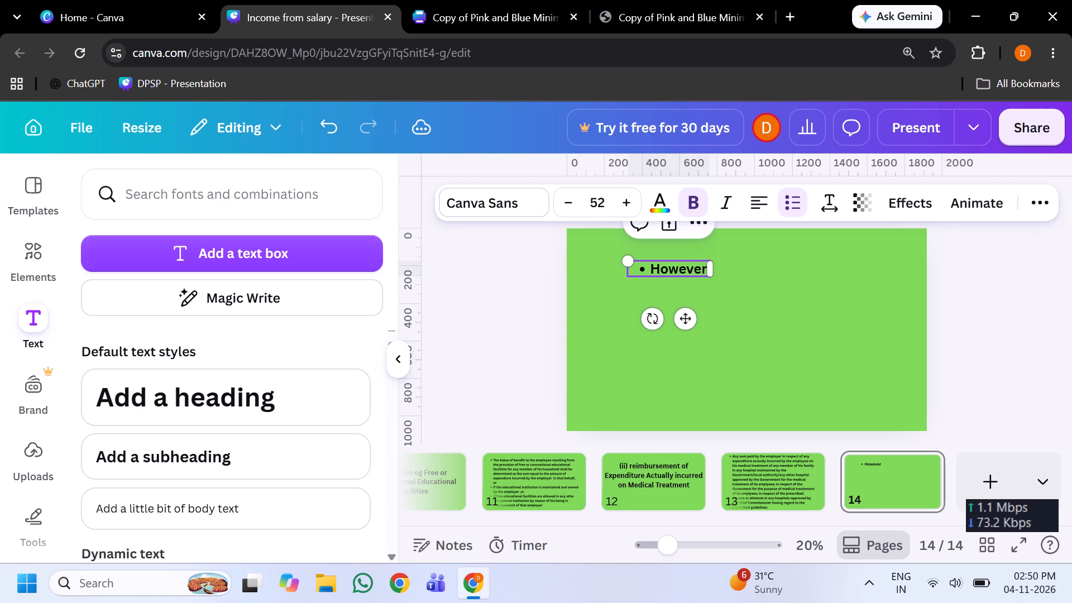
pyautogui.press('BackSpace')
pyautogui.press(',')
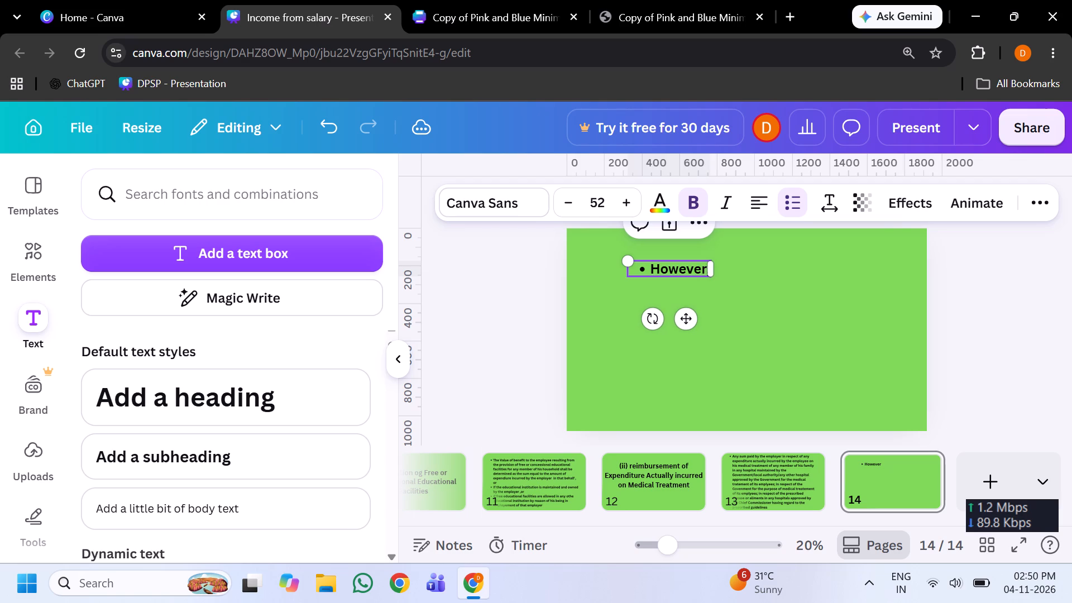
# Continue the page 14 bullet after "However," with "in order to claim this benefit".
pyautogui.write('in order')
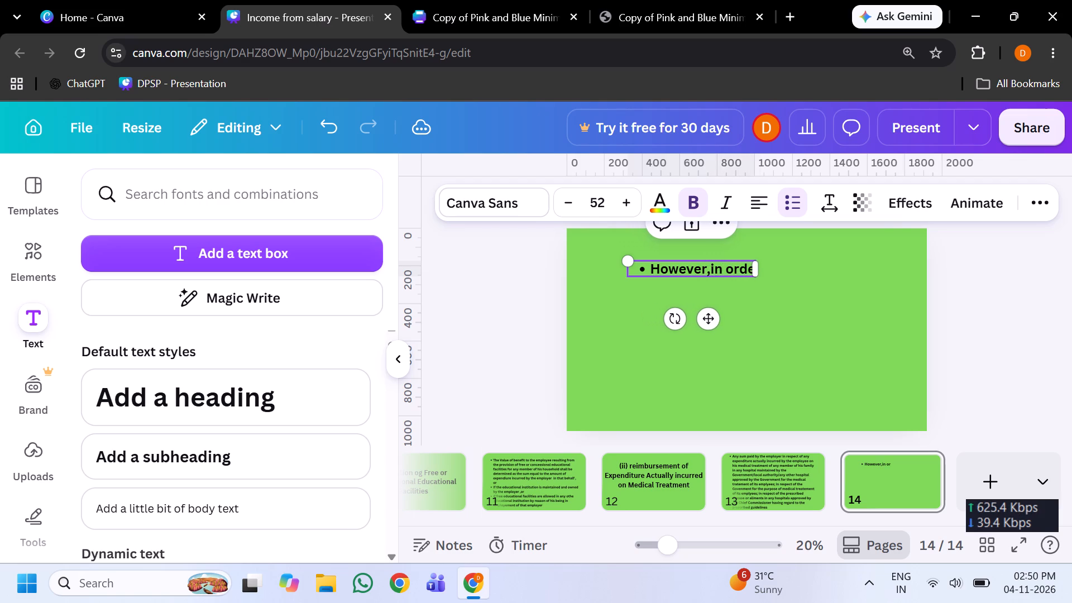
pyautogui.press('space')
pyautogui.write('to claim')
pyautogui.press('space')
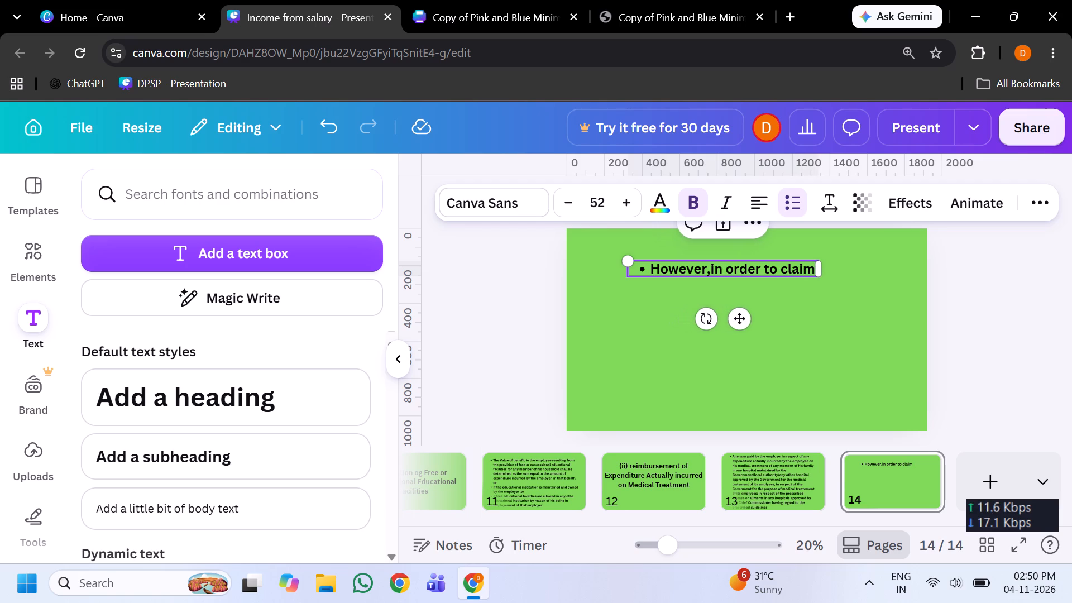
pyautogui.write('this')
pyautogui.press('space')
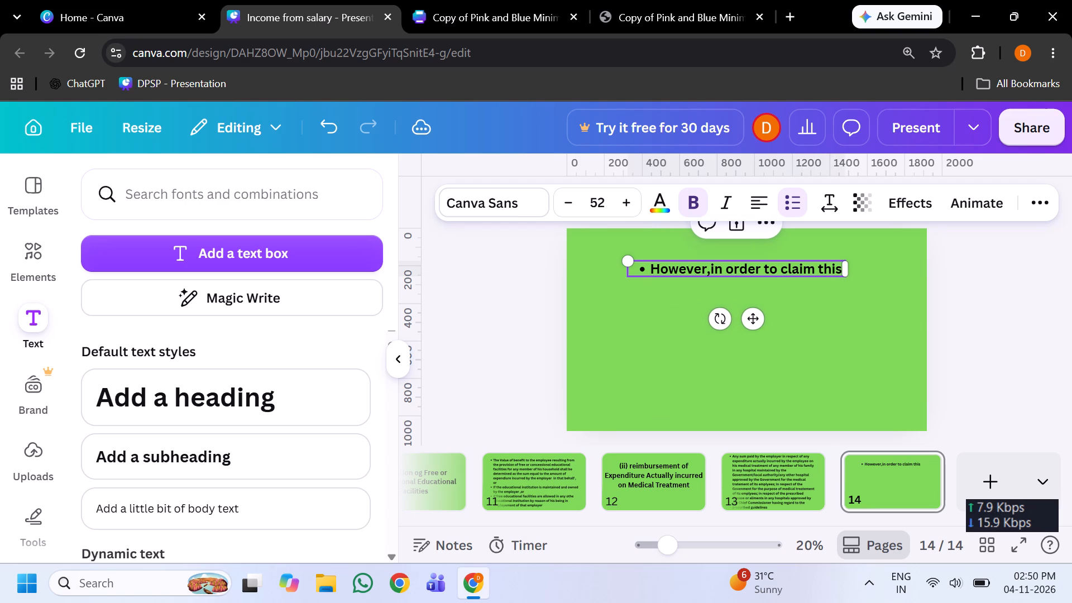
pyautogui.press('n')
pyautogui.press('BackSpace')
pyautogui.write('bene')
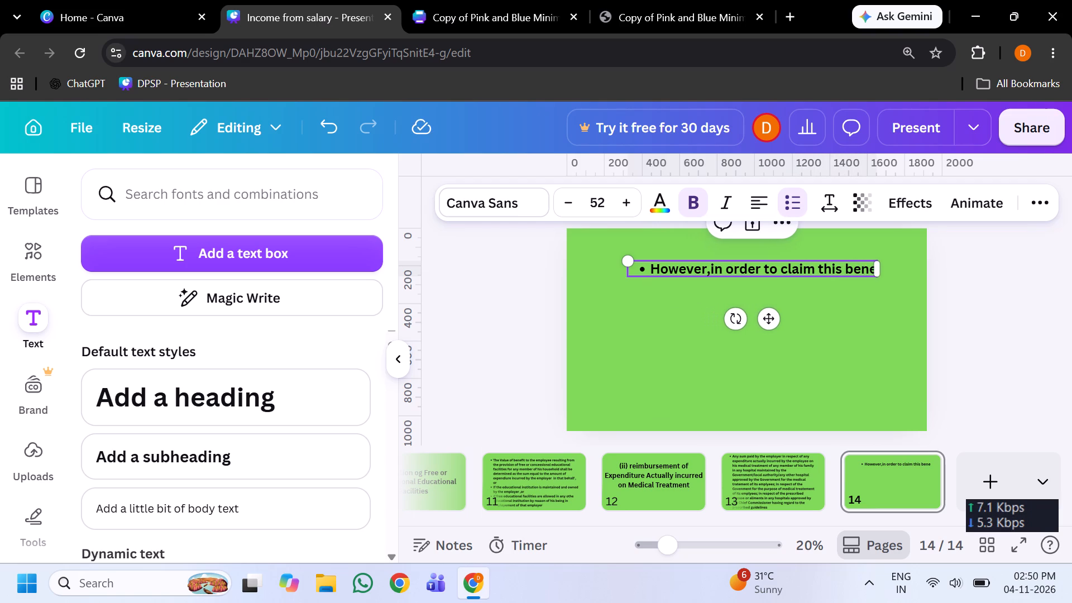
pyautogui.write('fit')
pyautogui.press('space')
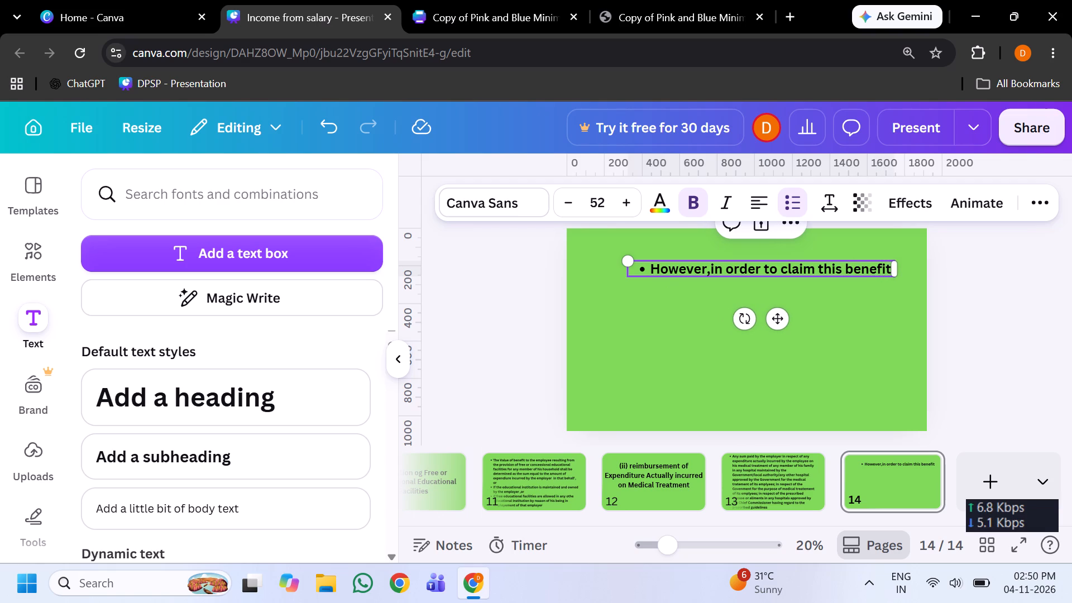
# Extend the page 14 bullet with "the emplyee shall attach".
pyautogui.write('the')
pyautogui.press('space')
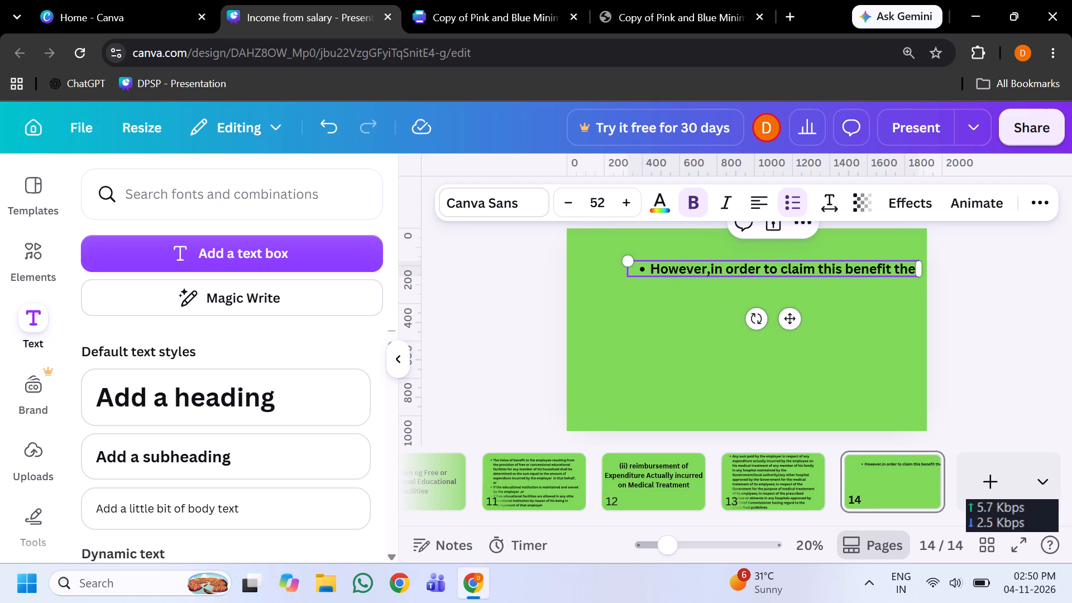
pyautogui.write('emplyee')
pyautogui.press('space')
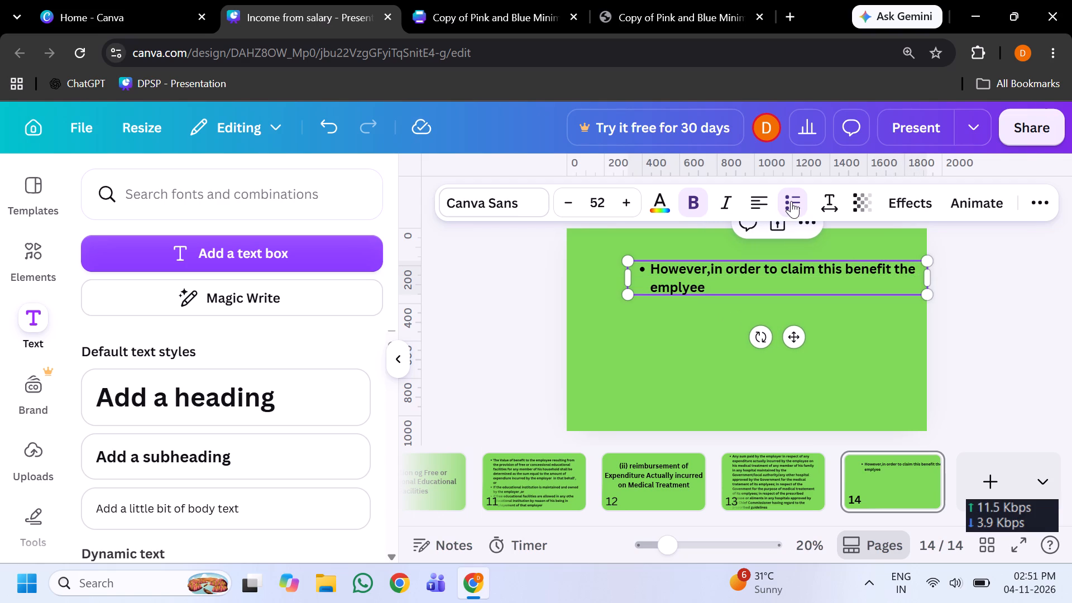
pyautogui.write('shall')
pyautogui.press('space')
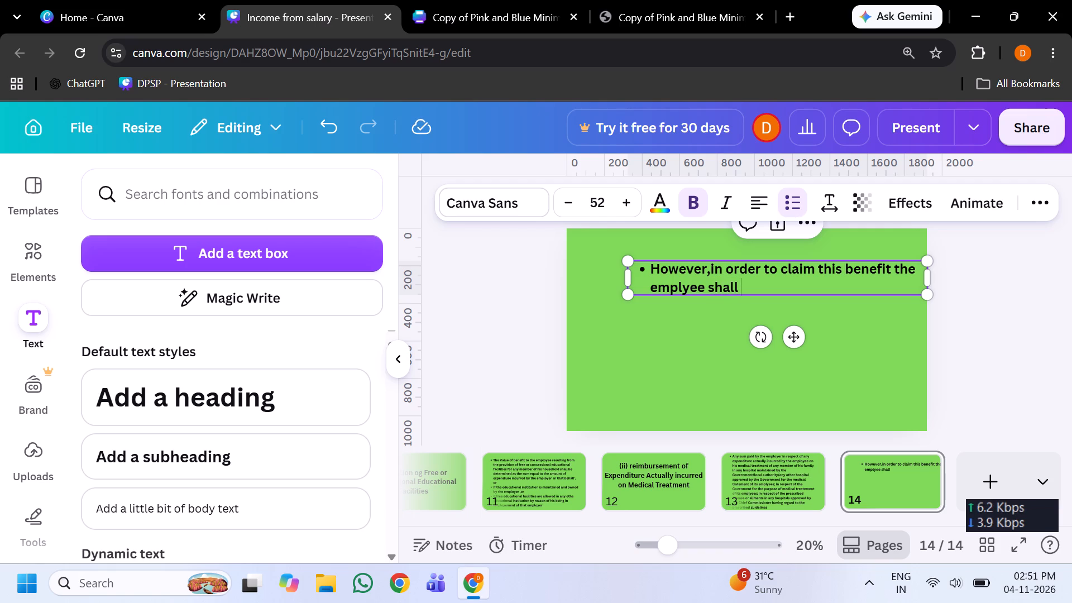
pyautogui.press('a')
pyautogui.write('ttach')
pyautogui.press('space')
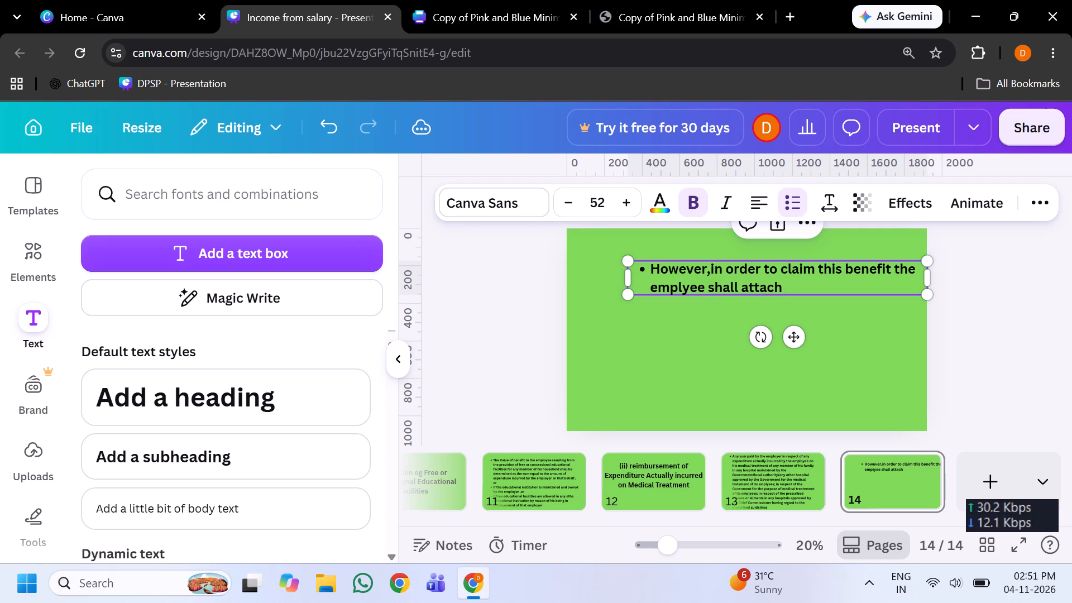
# Continue the page 14 bullet after "attach" with "with his return of income".
pyautogui.write('with')
pyautogui.press('space')
pyautogui.write('his')
pyautogui.press('space')
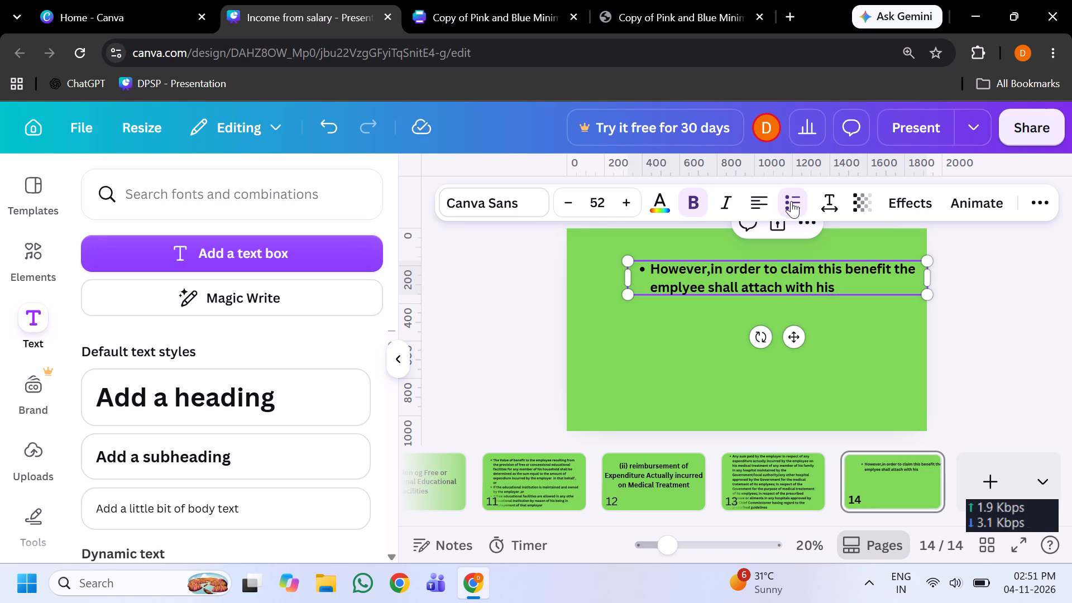
pyautogui.write('return')
pyautogui.press('space')
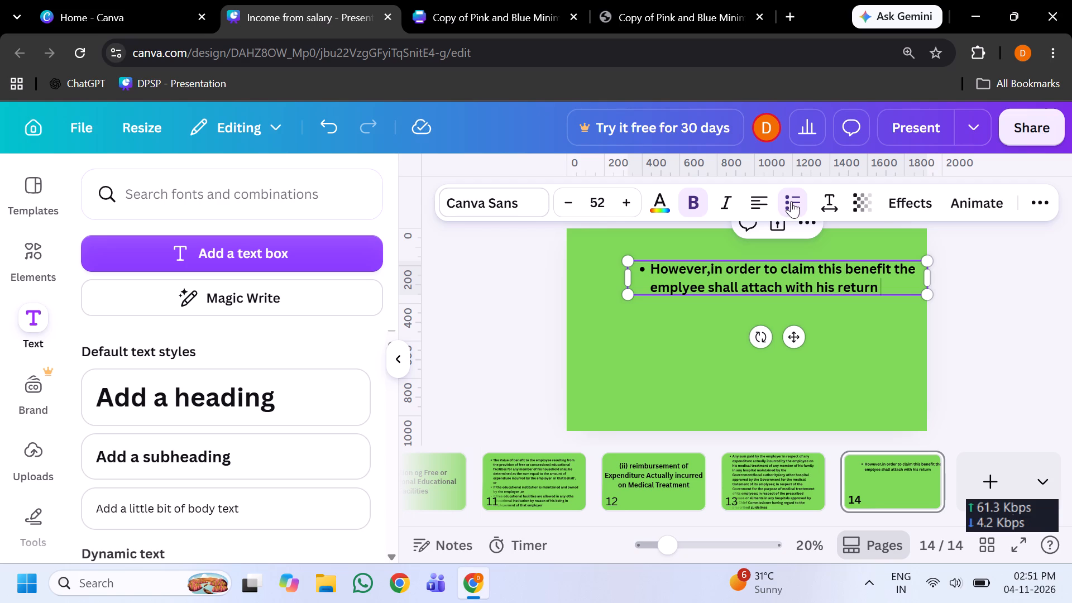
pyautogui.write('of')
pyautogui.press('space')
pyautogui.write('income')
pyautogui.press('space')
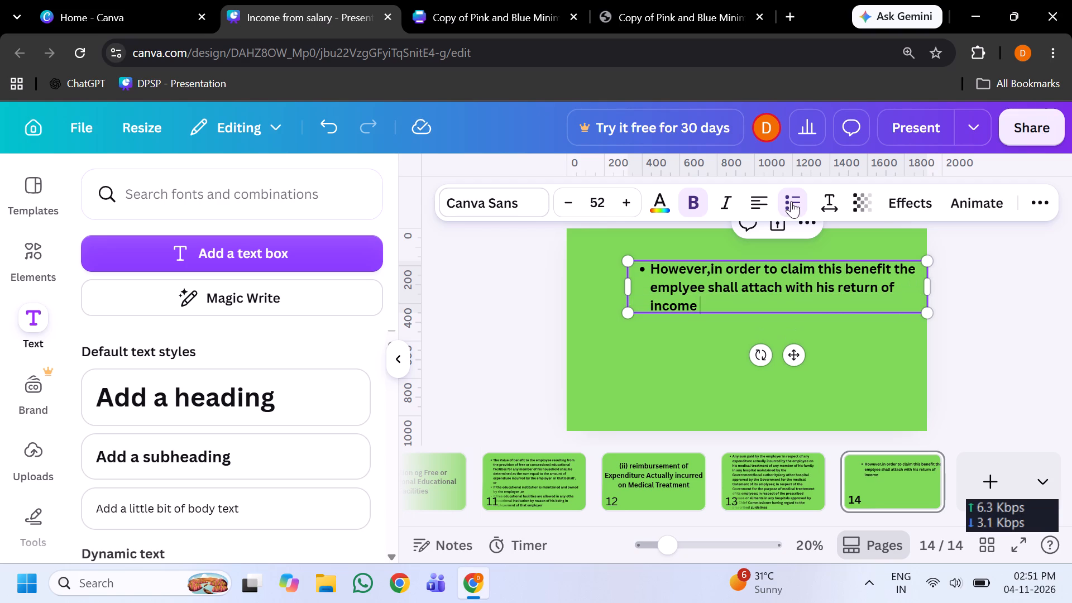
# Add "a certificate" after "return of income" in the page 14 bullet.
pyautogui.press('o')
pyautogui.write('f')
pyautogui.press('space')
pyautogui.press('BackSpace')
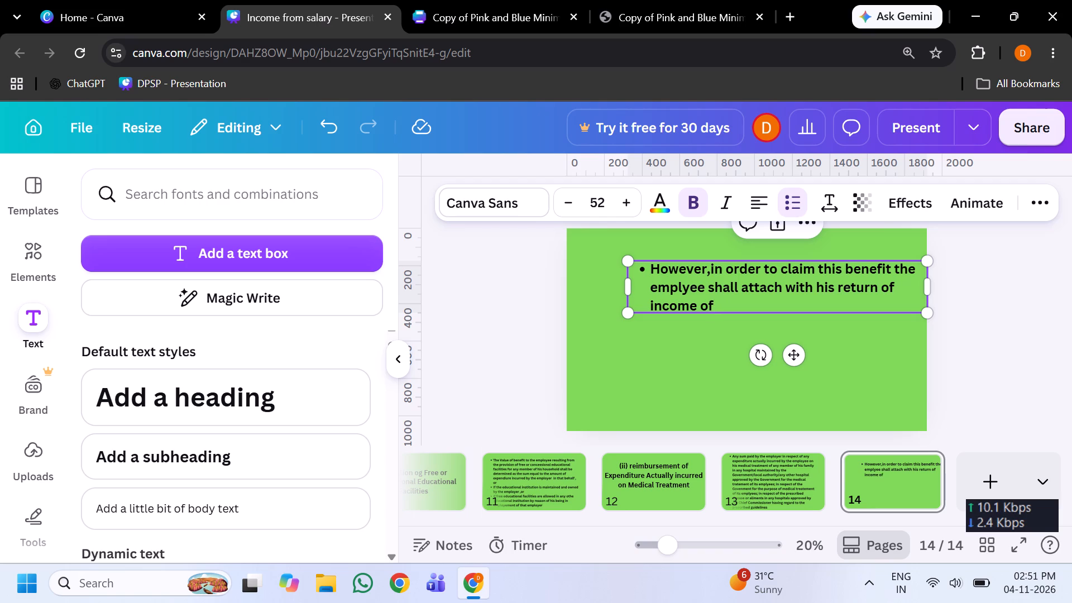
pyautogui.press('BackSpace')
pyautogui.press('BackSpace')
pyautogui.write('a')
pyautogui.press('space')
pyautogui.write('cer')
pyautogui.write('tificay')
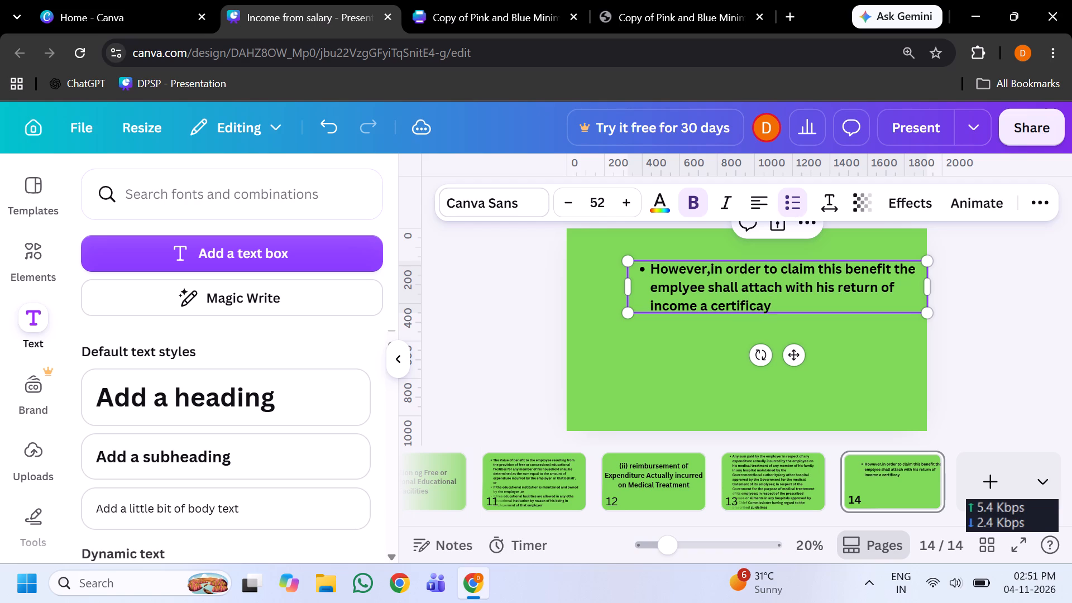
pyautogui.press('BackSpace')
pyautogui.write('te')
pyautogui.press('space')
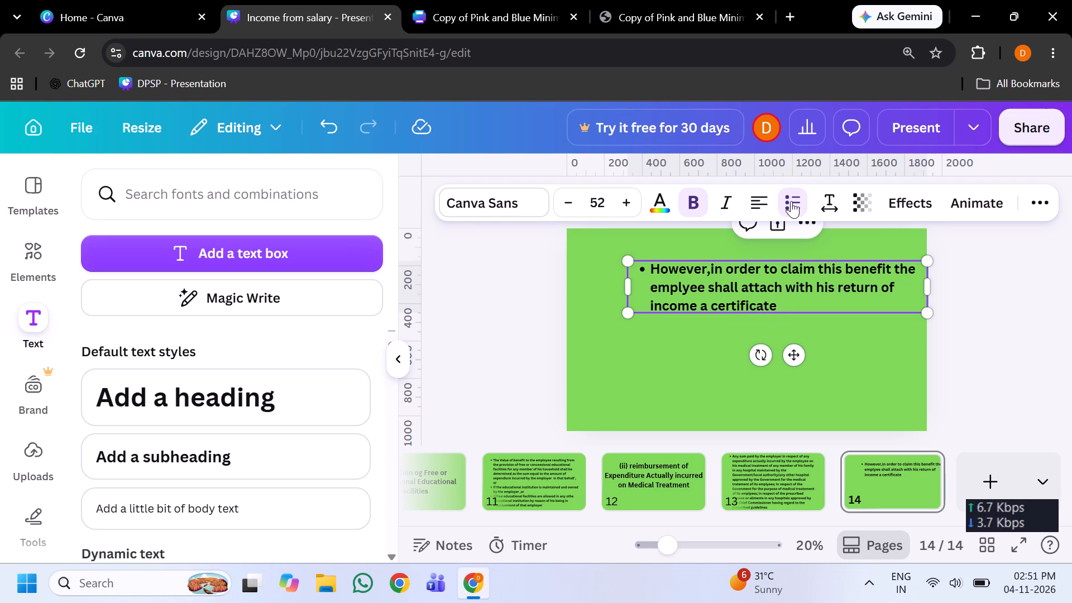
# Continue the page 14 bullet after "certificate" with "from the hospital".
pyautogui.write('from')
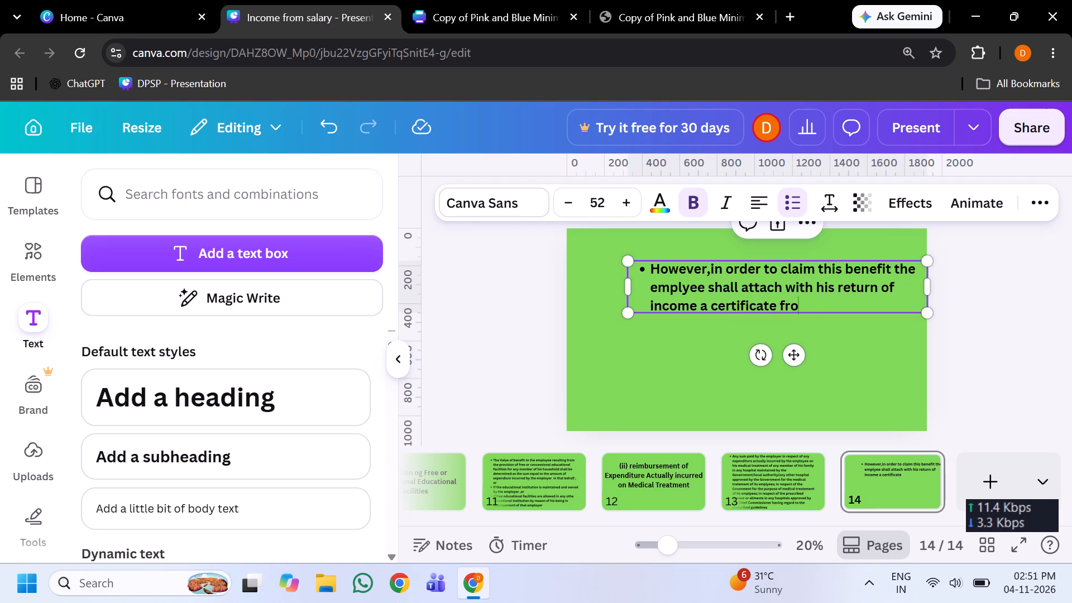
pyautogui.press('space')
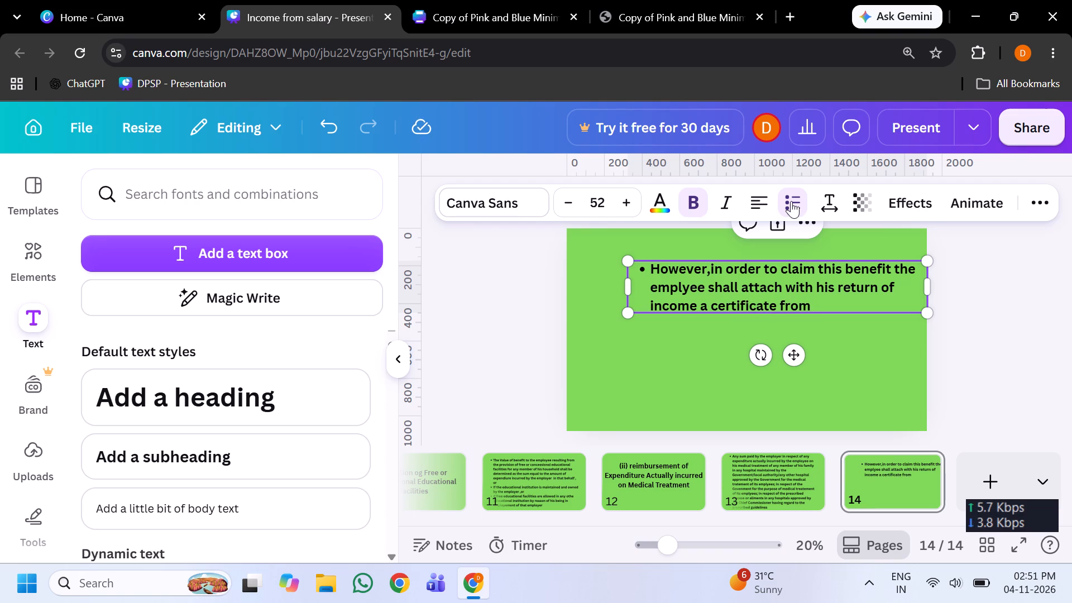
pyautogui.write('the')
pyautogui.press('space')
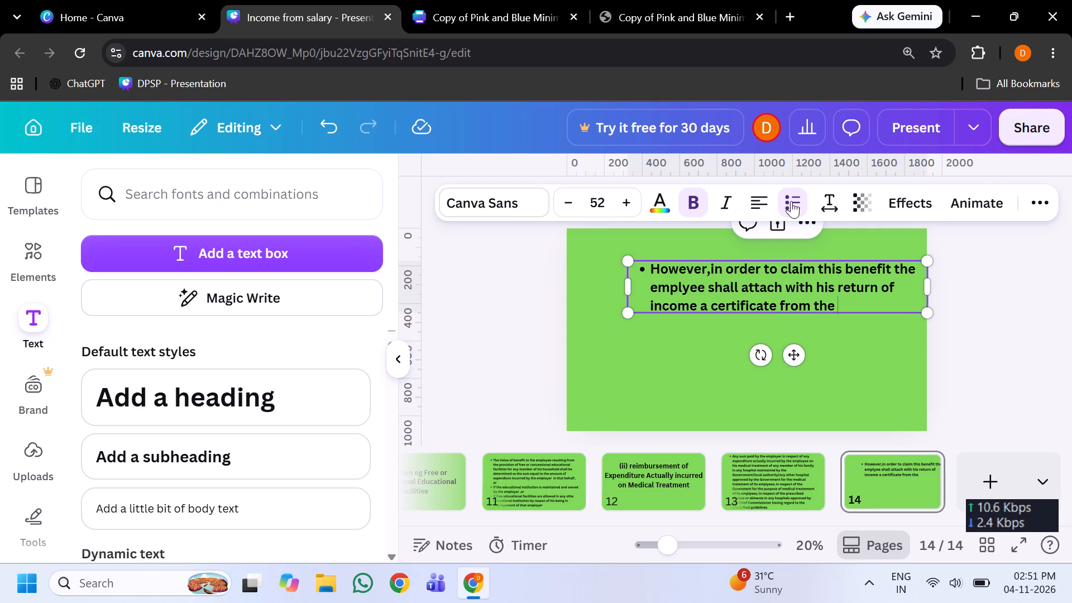
pyautogui.write('hospital')
pyautogui.press('space')
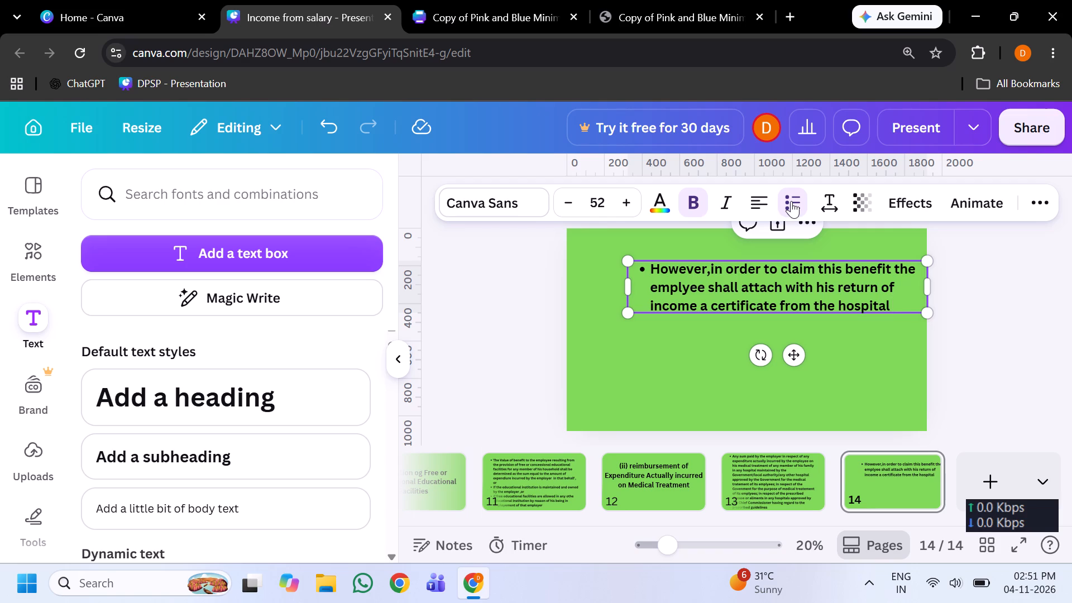
# Extend the page 14 bullet after "hospital" with "specifuing the disease".
pyautogui.write('spe')
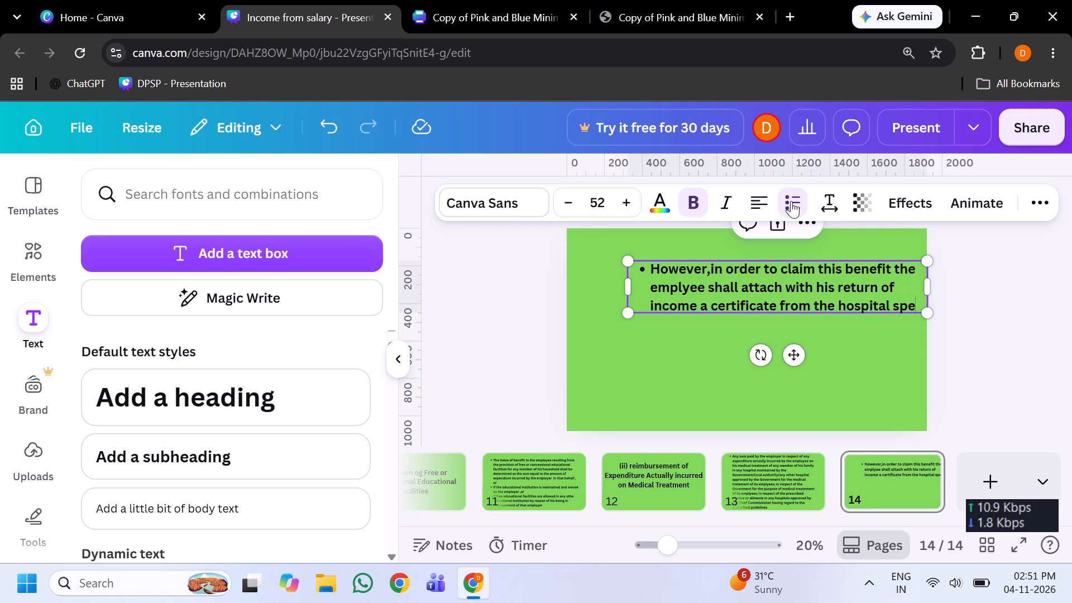
pyautogui.press('c')
pyautogui.press('i')
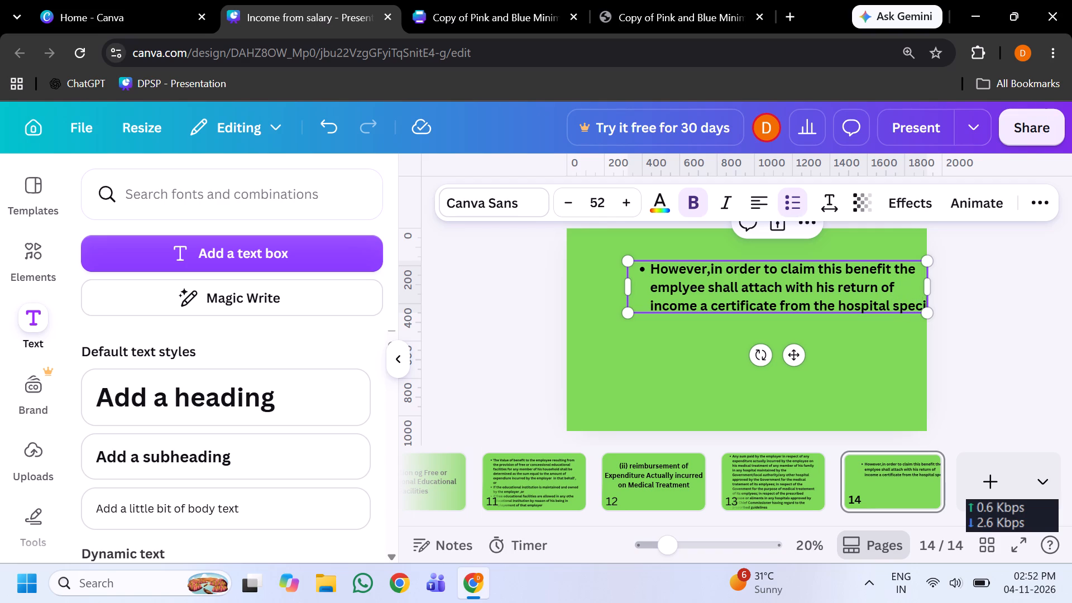
pyautogui.write('fuing')
pyautogui.press('space')
pyautogui.write('the')
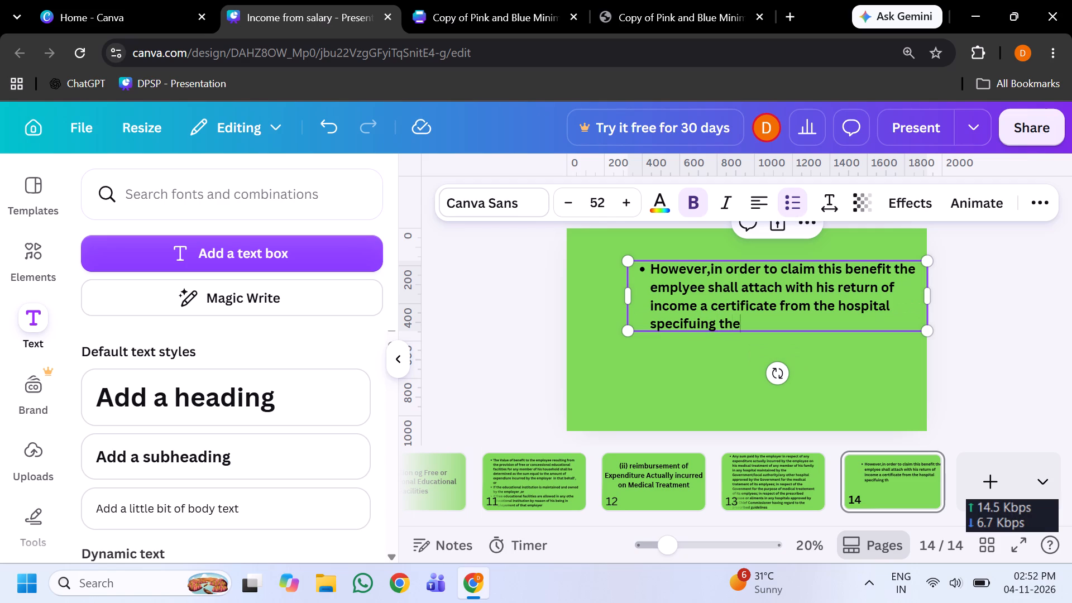
pyautogui.press('space')
pyautogui.write('disease')
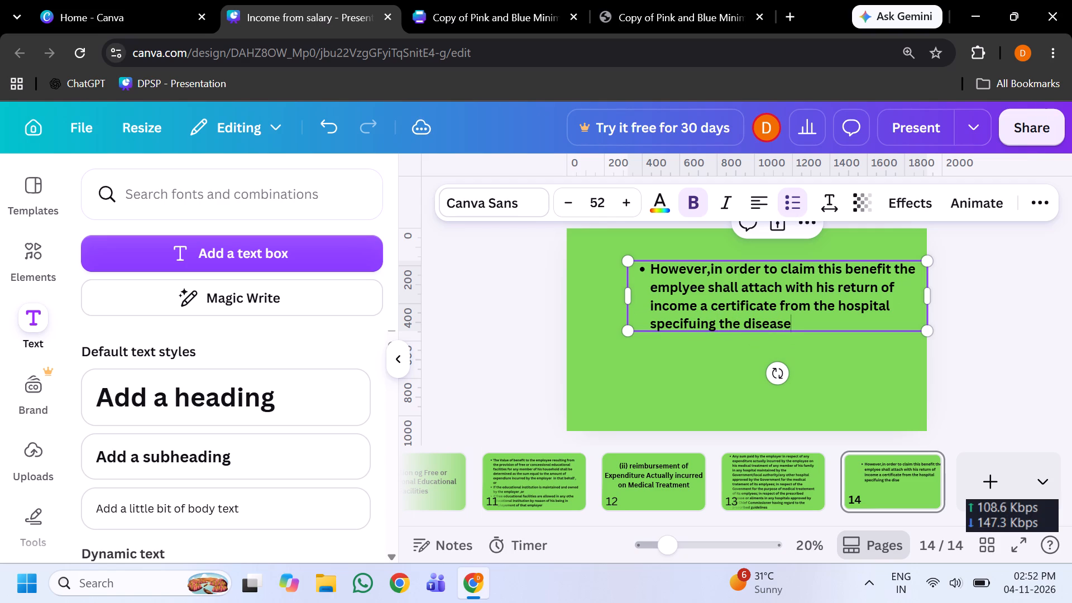
# Continue the page 14 bullet after "disease" with "or ailment for which medical treatement".
pyautogui.press('space')
pyautogui.write('or a')
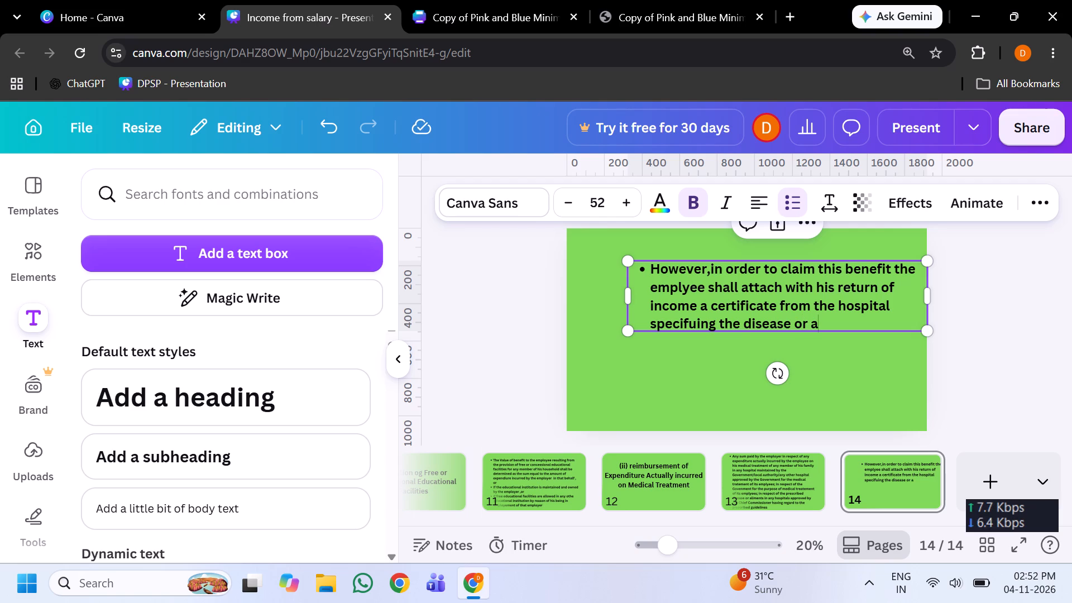
pyautogui.write('ilment')
pyautogui.press('space')
pyautogui.write('for which')
pyautogui.press('space')
pyautogui.write('medical')
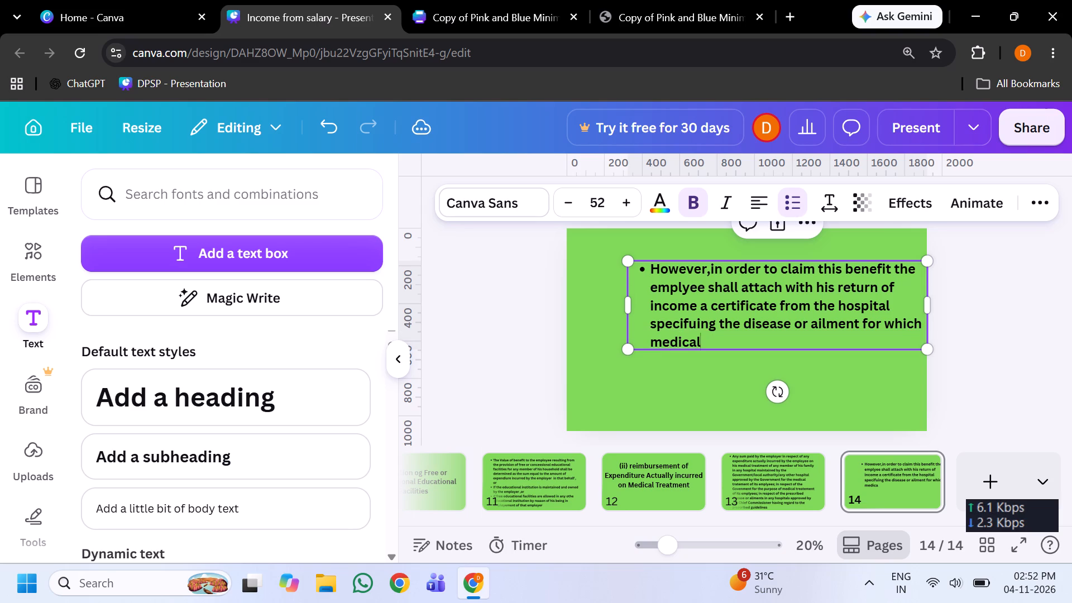
pyautogui.press('space')
pyautogui.write('treatement')
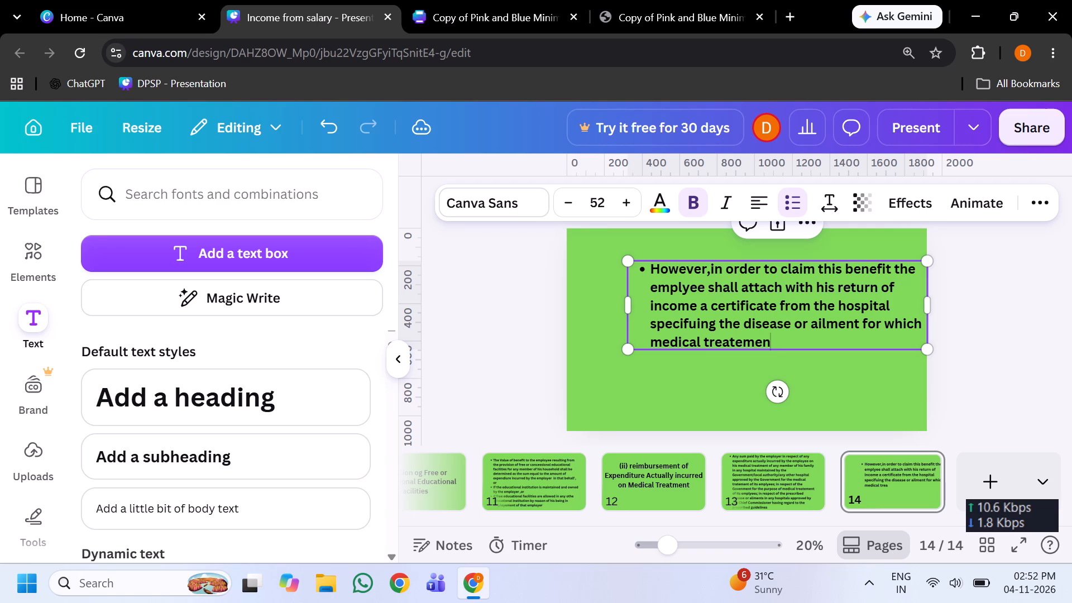
# Add "was required and" after "medical treatement" in the page 14 bullet.
pyautogui.press('space')
pyautogui.write('was')
pyautogui.press('space')
pyautogui.write('re')
pyautogui.press('q')
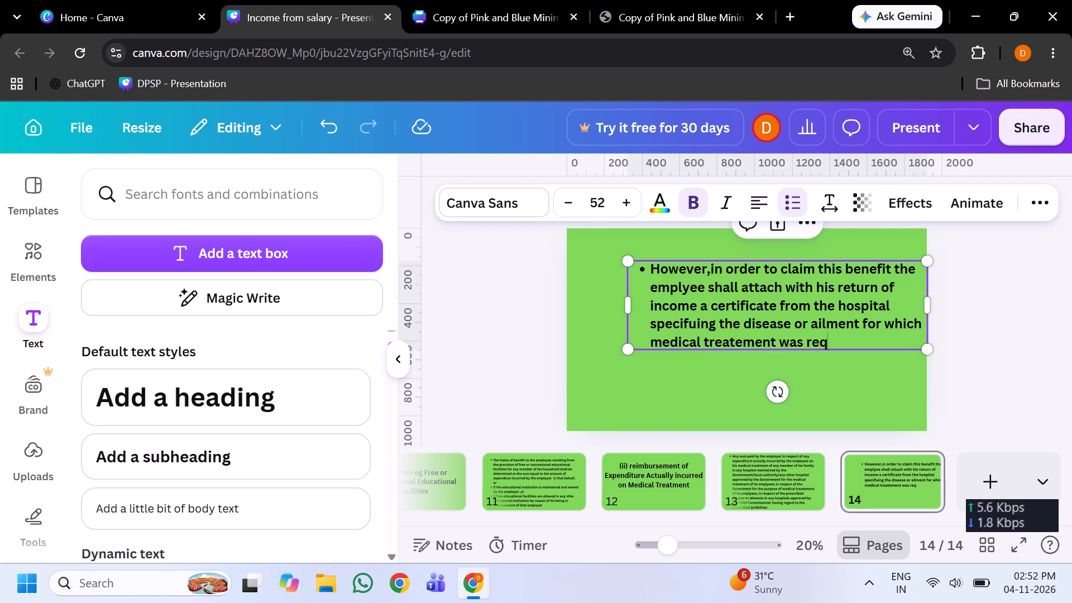
pyautogui.write('ua')
pyautogui.press('i')
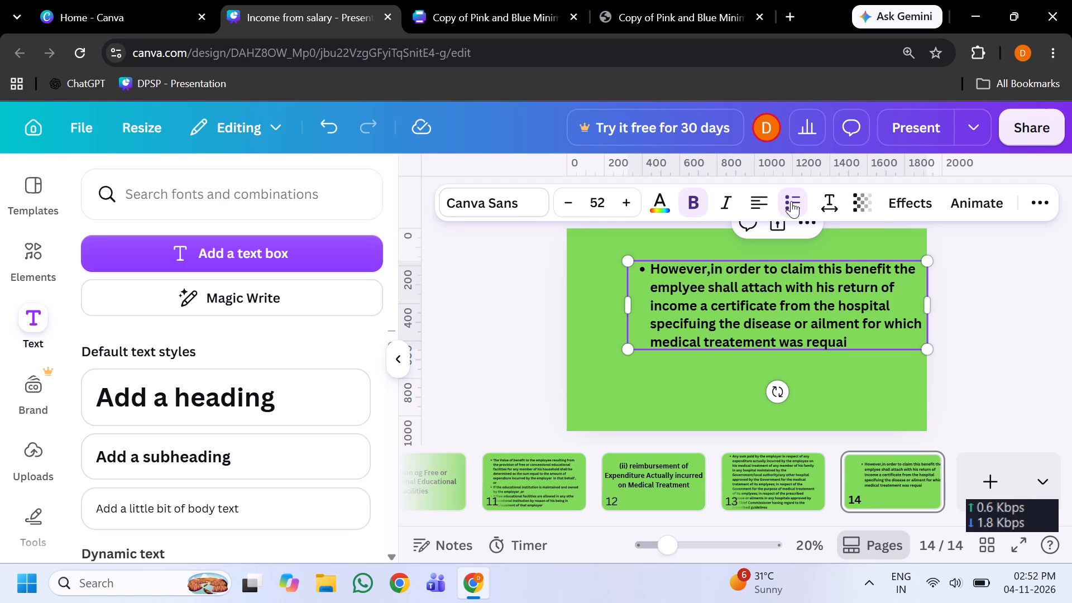
pyautogui.press('BackSpace')
pyautogui.press('BackSpace')
pyautogui.write('ired')
pyautogui.press('space')
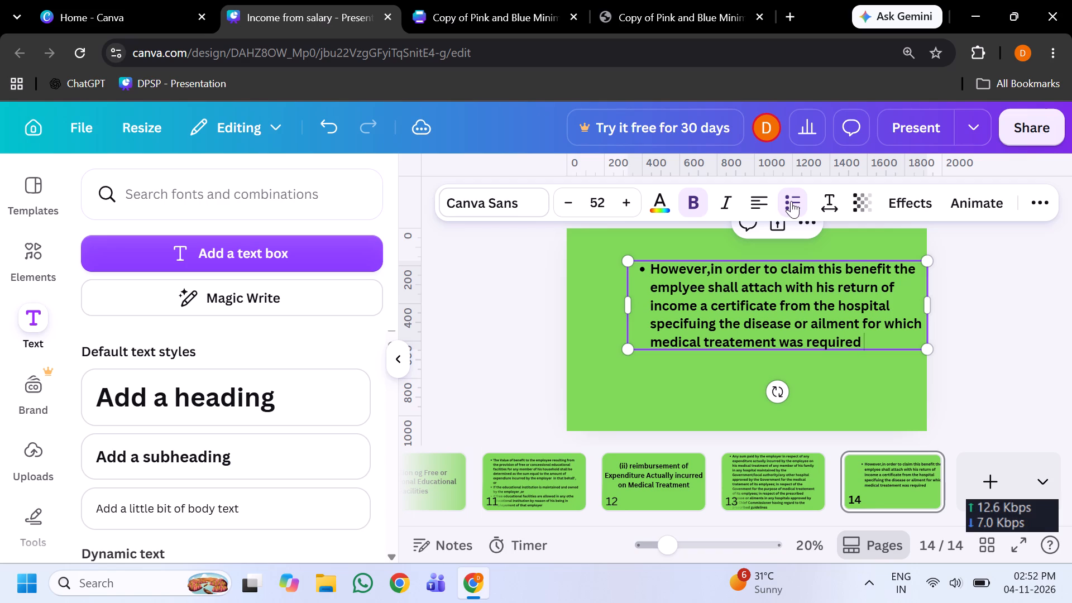
pyautogui.press('a')
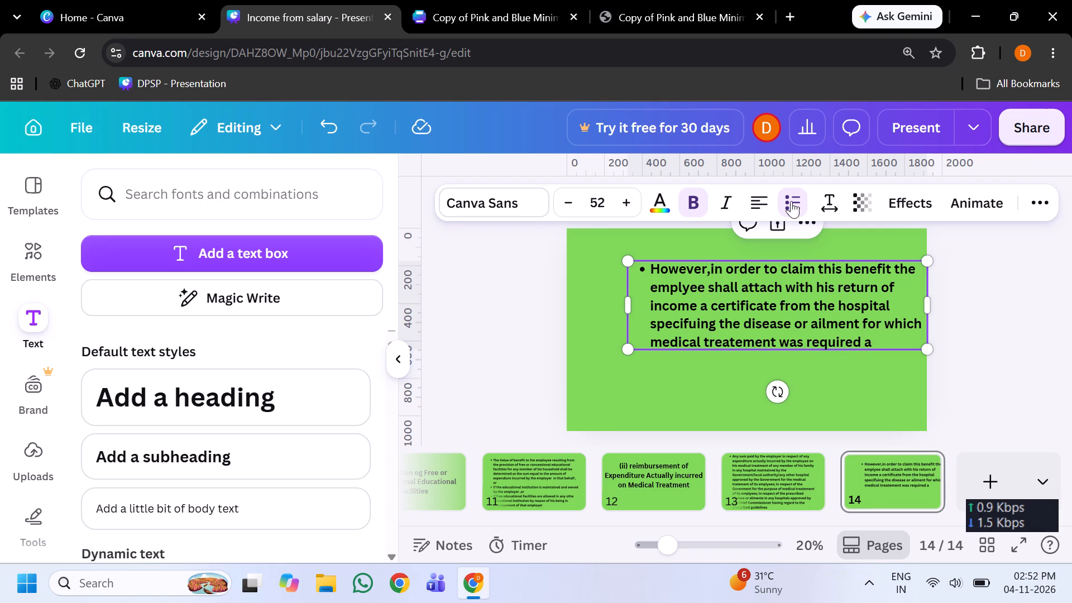
pyautogui.write('nd')
pyautogui.press('space')
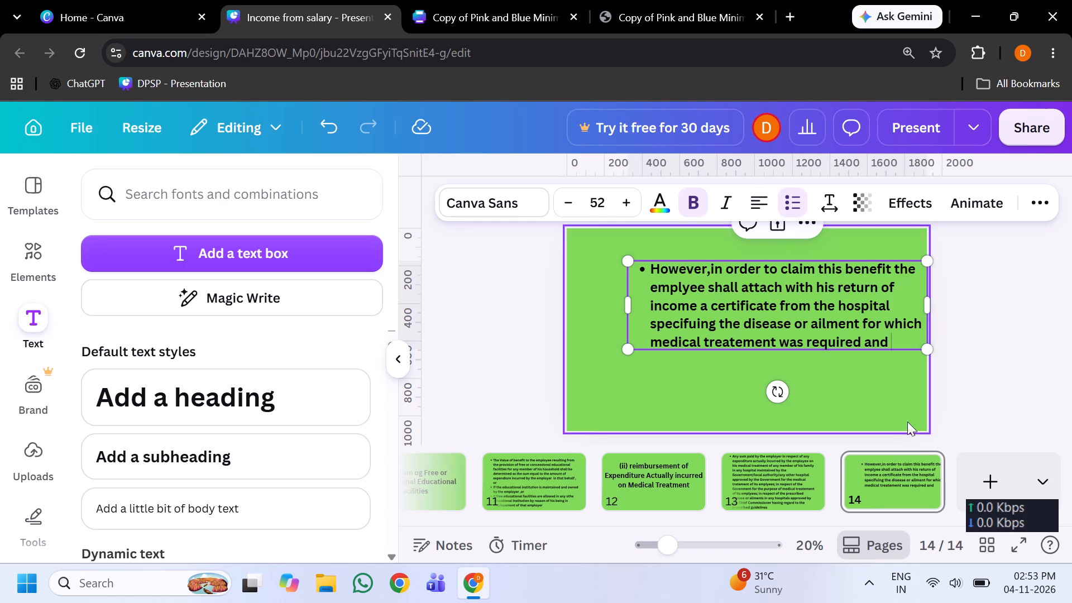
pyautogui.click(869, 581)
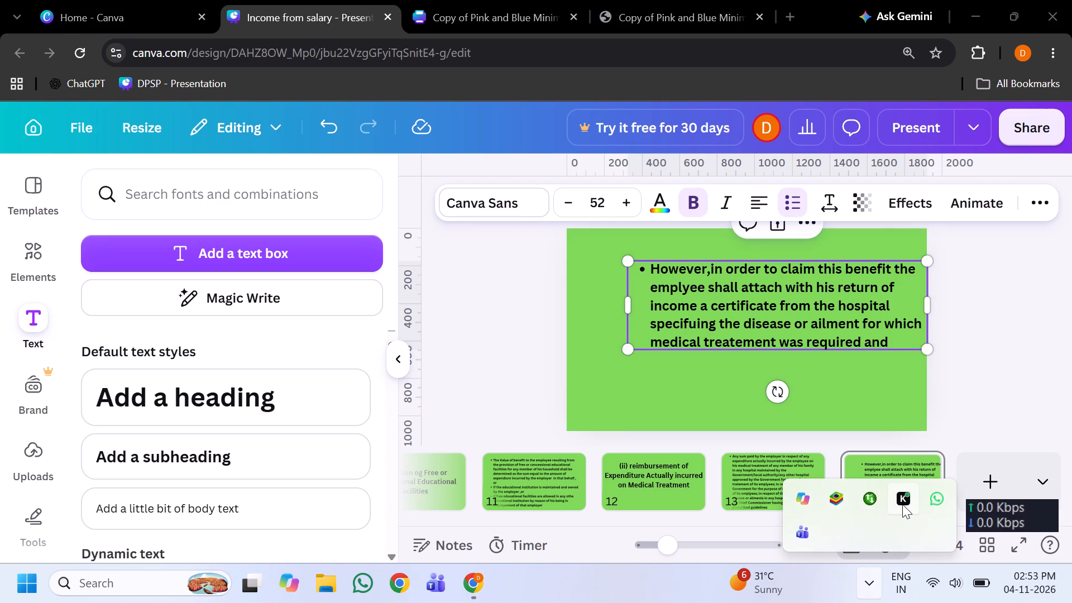
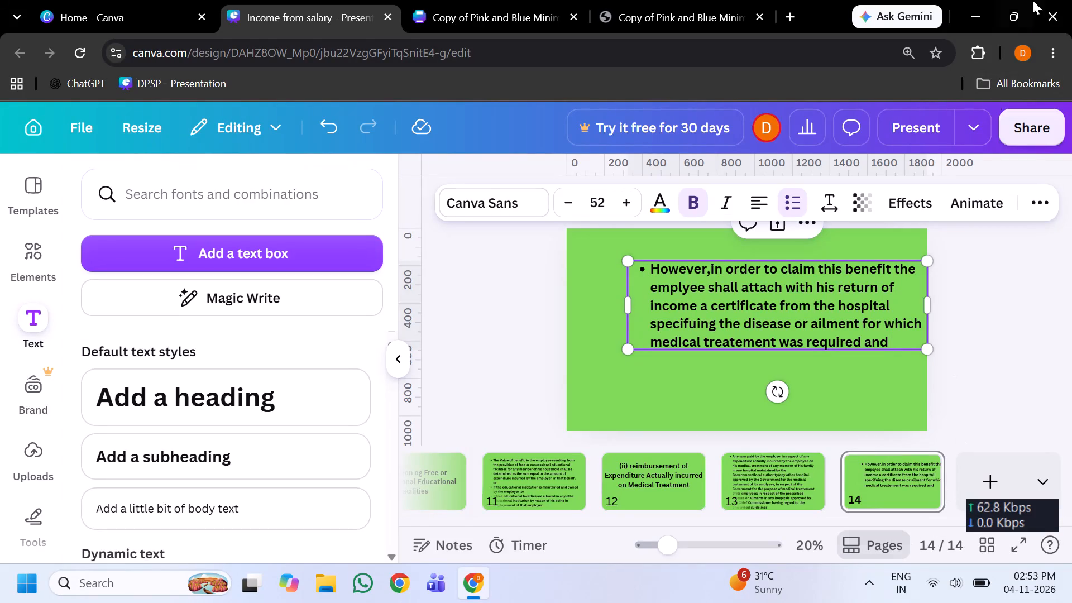
# Minimize the browser window showing the presentation and launch the Kuro application from the desktop.
pyautogui.click(970, 14)
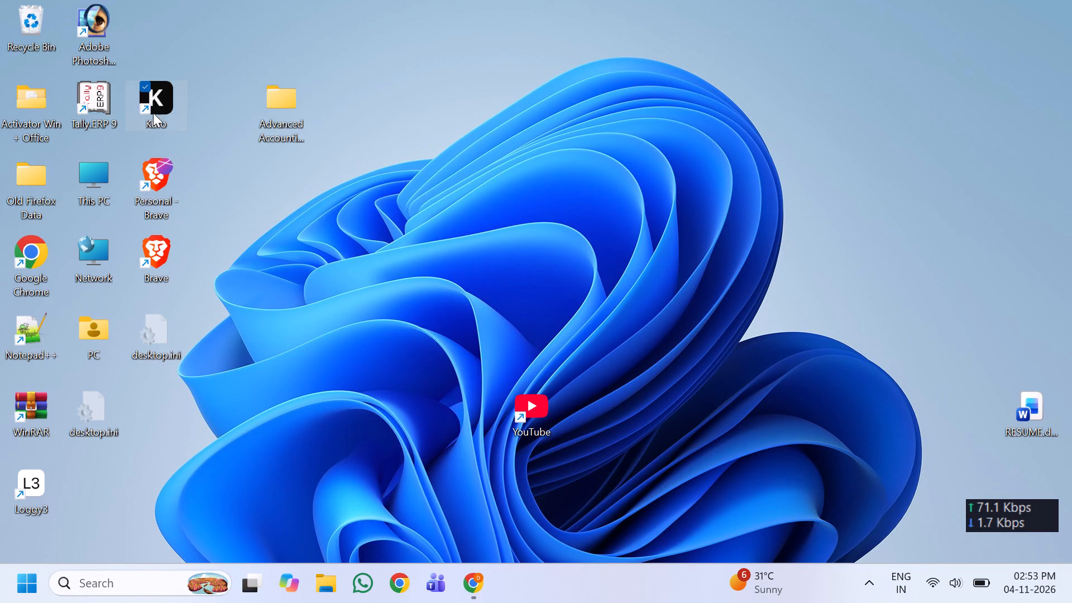
pyautogui.moveTo(153, 109); pyautogui.dragTo(159, 108)
pyautogui.click(161, 108)
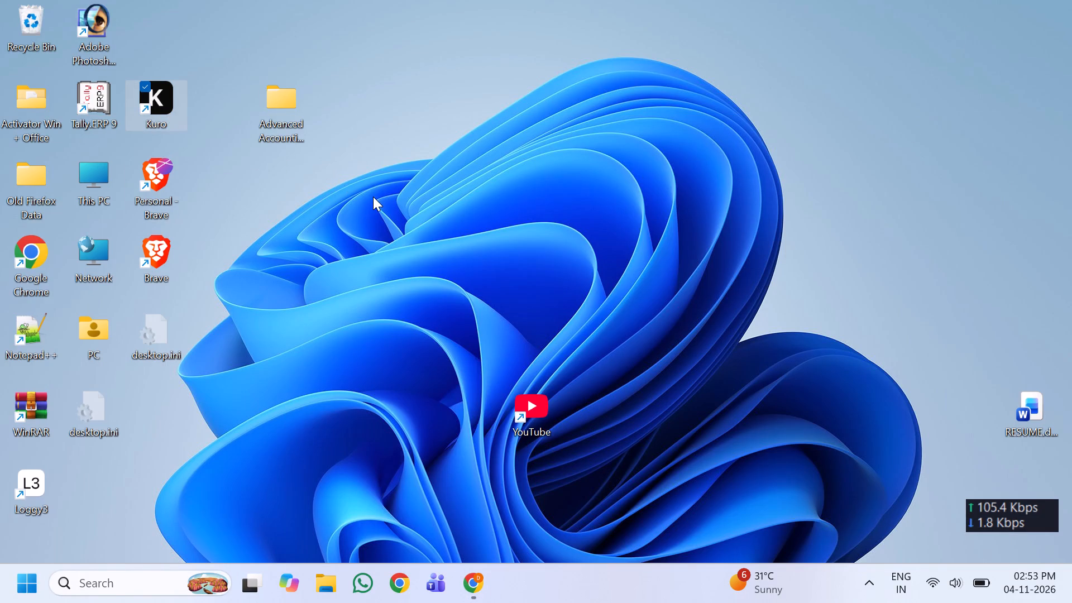
pyautogui.doubleClick(165, 95)
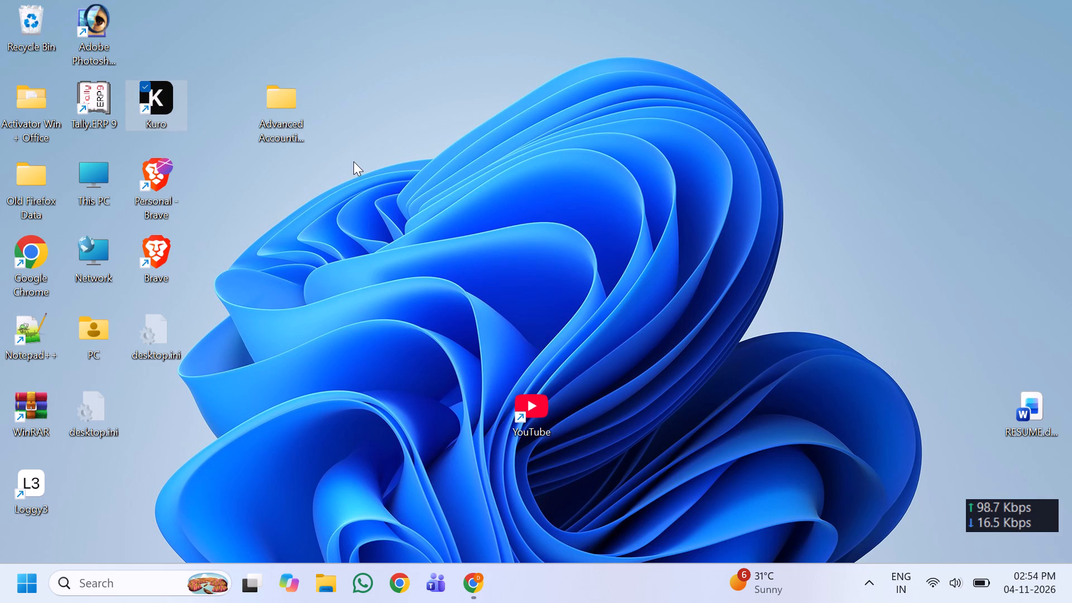
pyautogui.doubleClick(165, 98)
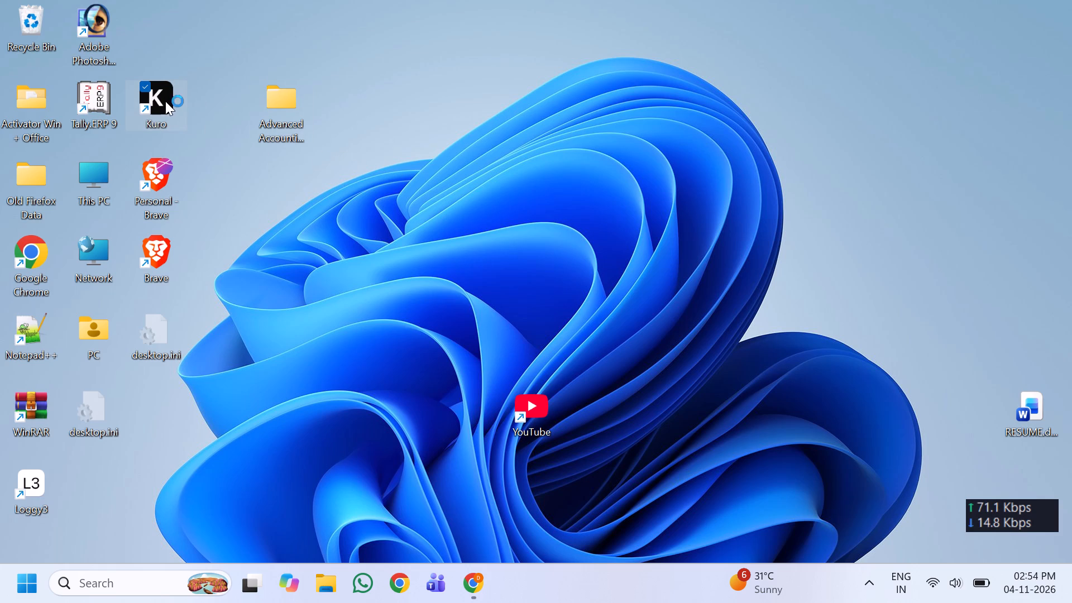
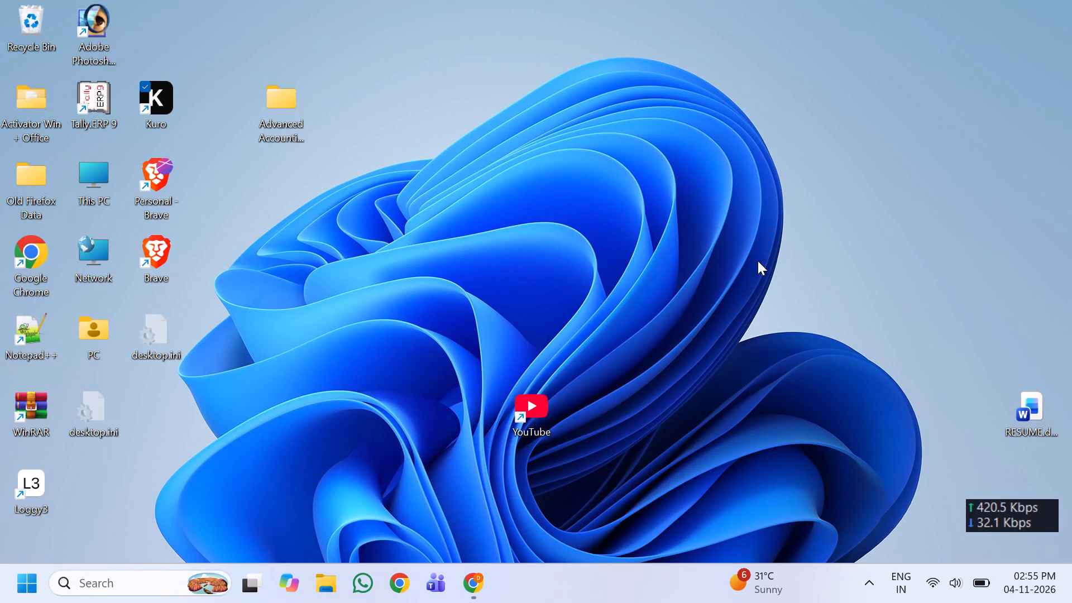
# Switch back to the browser window with the Income from salary presentation.
pyautogui.moveTo(687, 183); pyautogui.dragTo(688, 175, button='right')
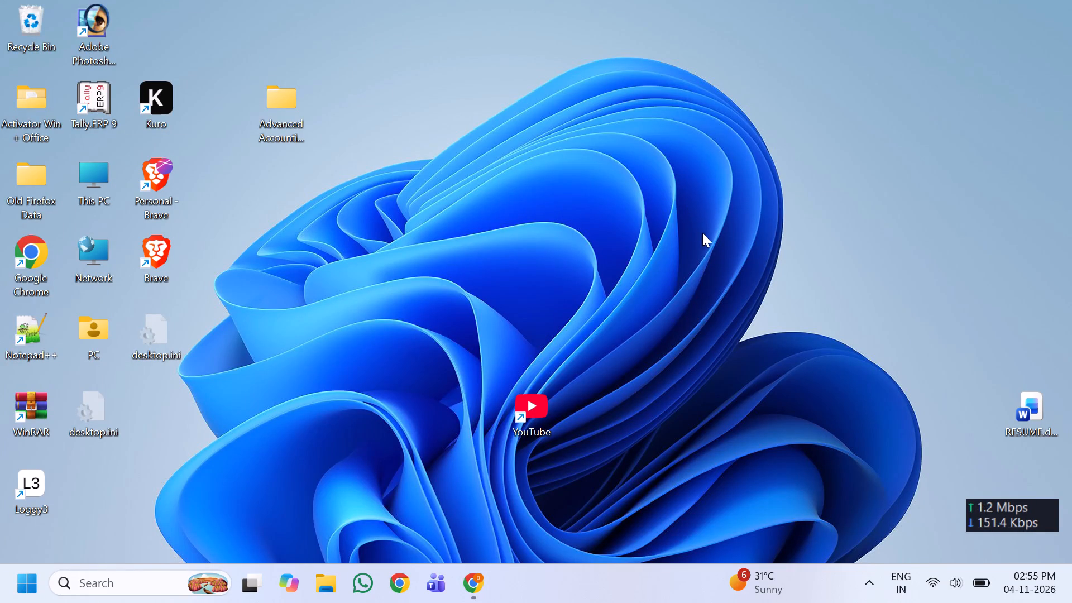
pyautogui.click(481, 581)
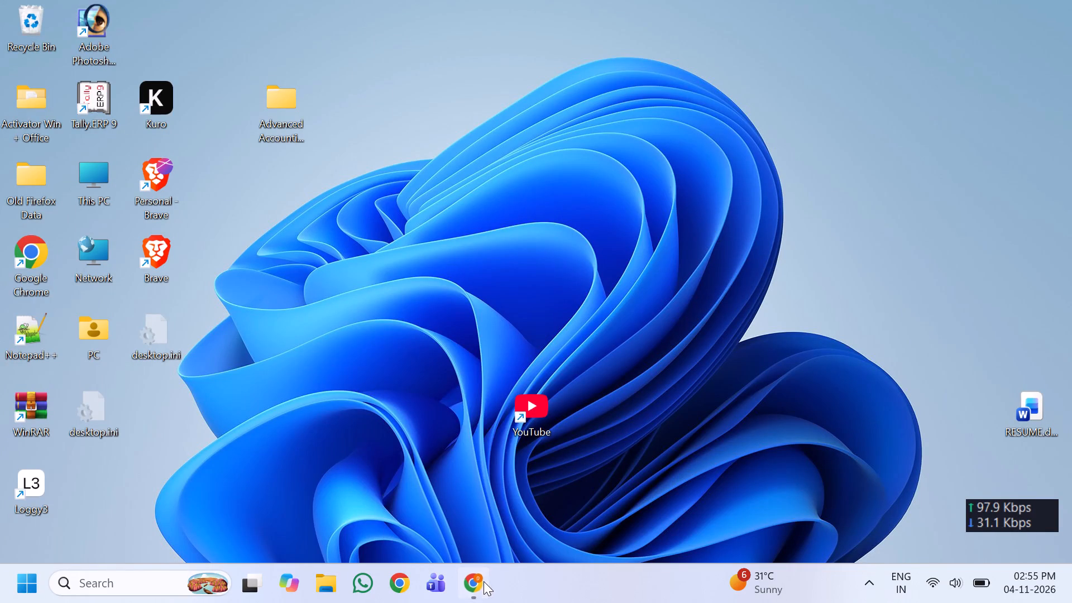
pyautogui.click(477, 586)
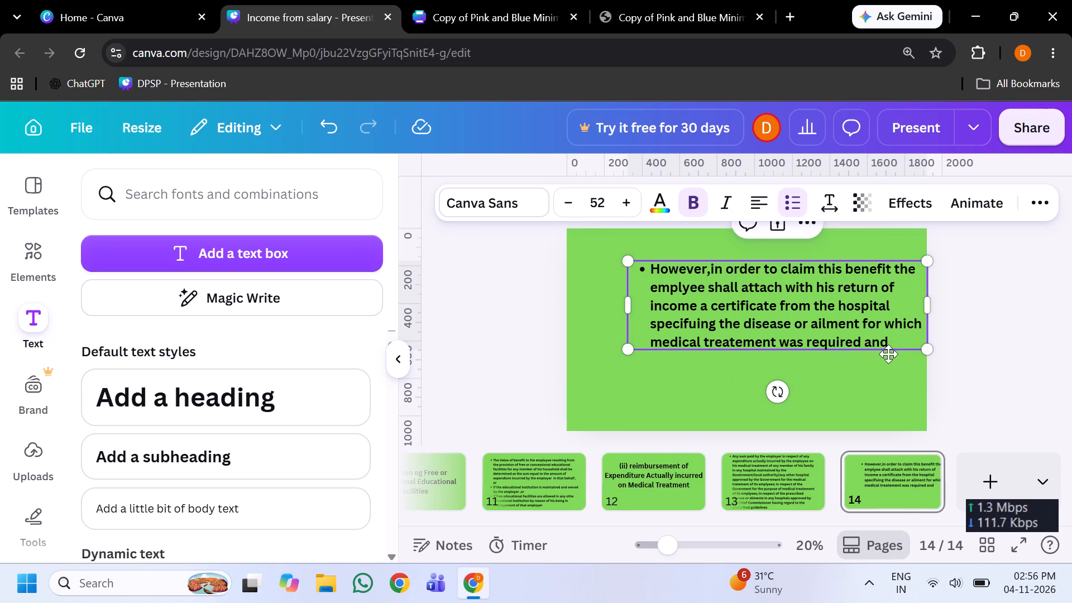
# Move the bulleted text box on slide 14 up and left, closer to the slide's upper-left corner.
pyautogui.moveTo(888, 354); pyautogui.dragTo(832, 352)
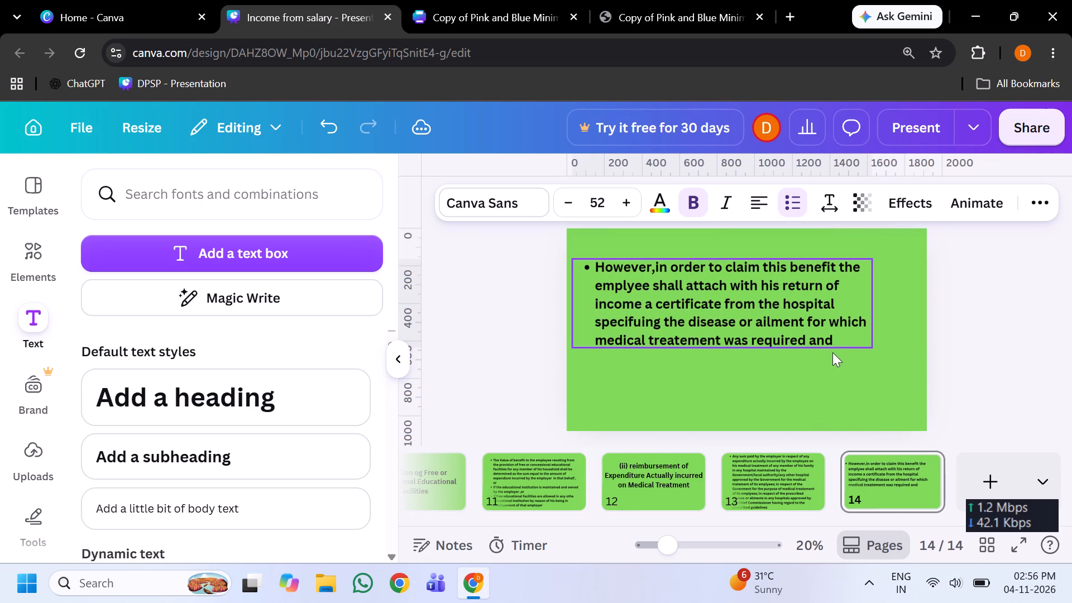
pyautogui.moveTo(832, 352); pyautogui.dragTo(848, 347)
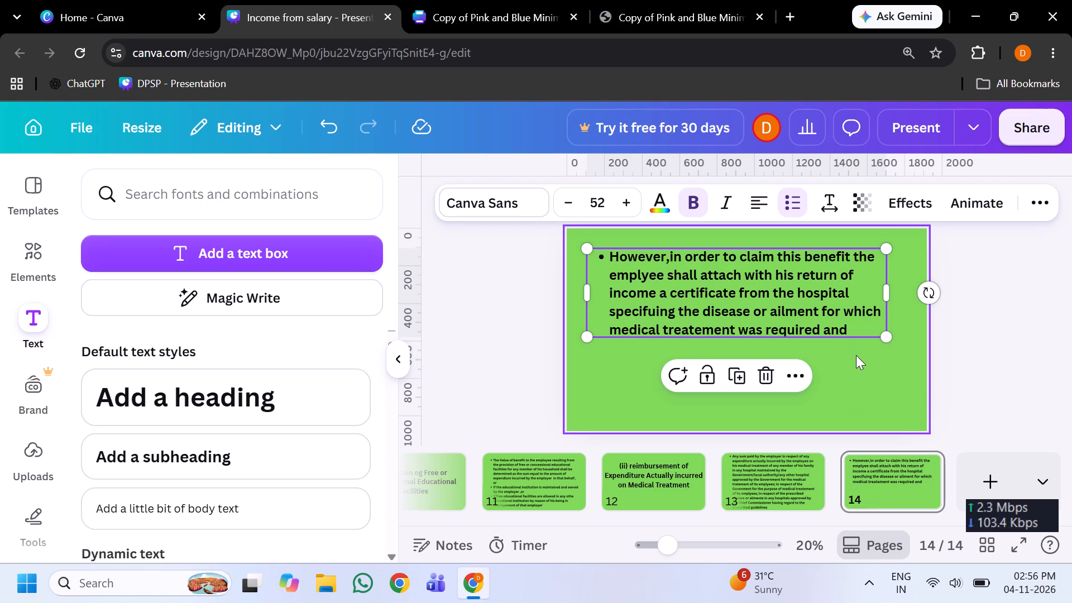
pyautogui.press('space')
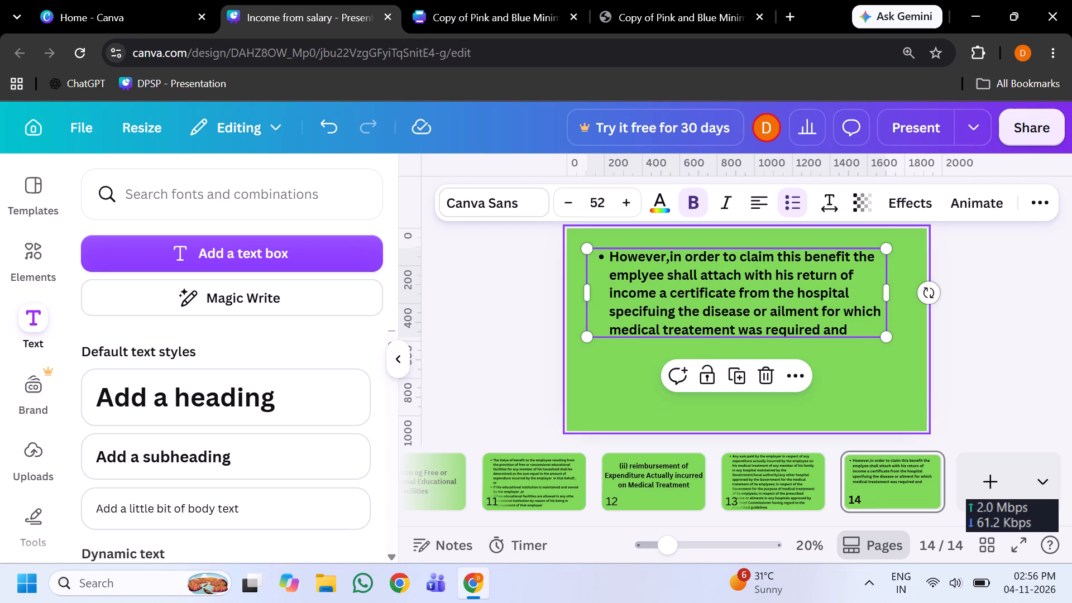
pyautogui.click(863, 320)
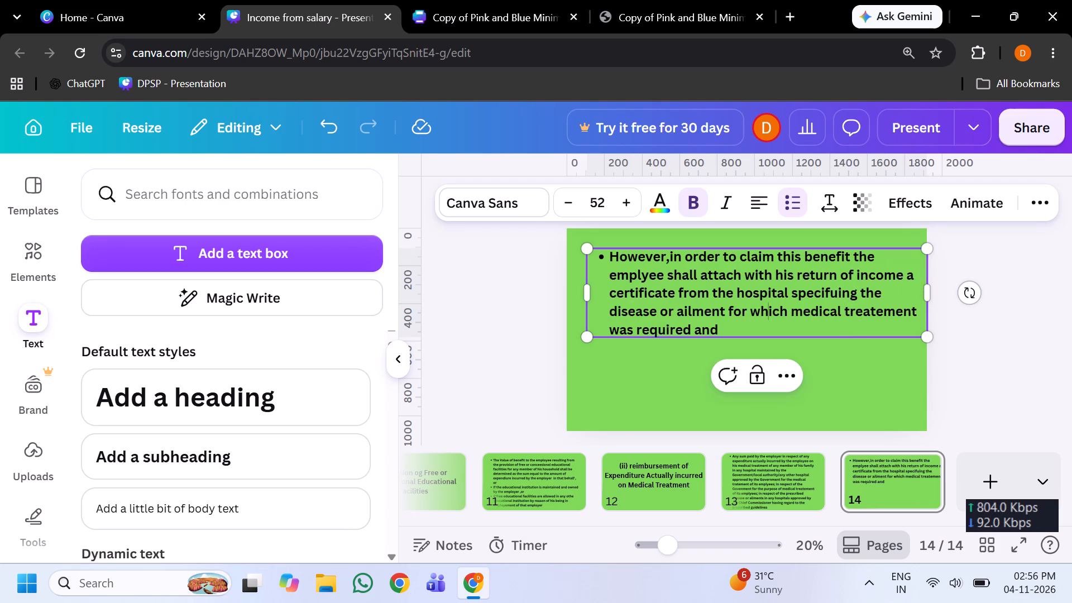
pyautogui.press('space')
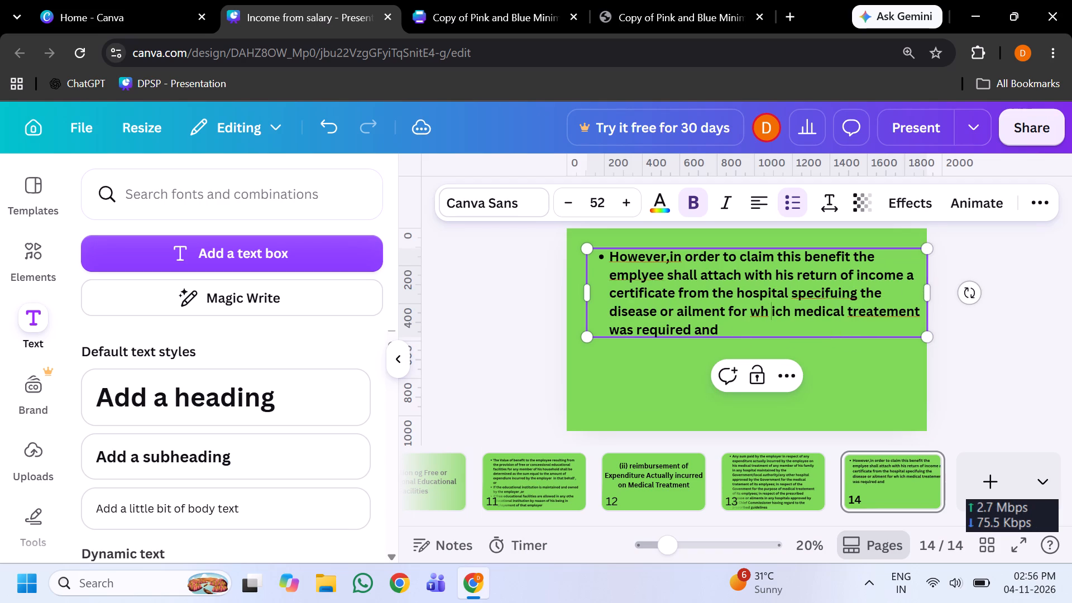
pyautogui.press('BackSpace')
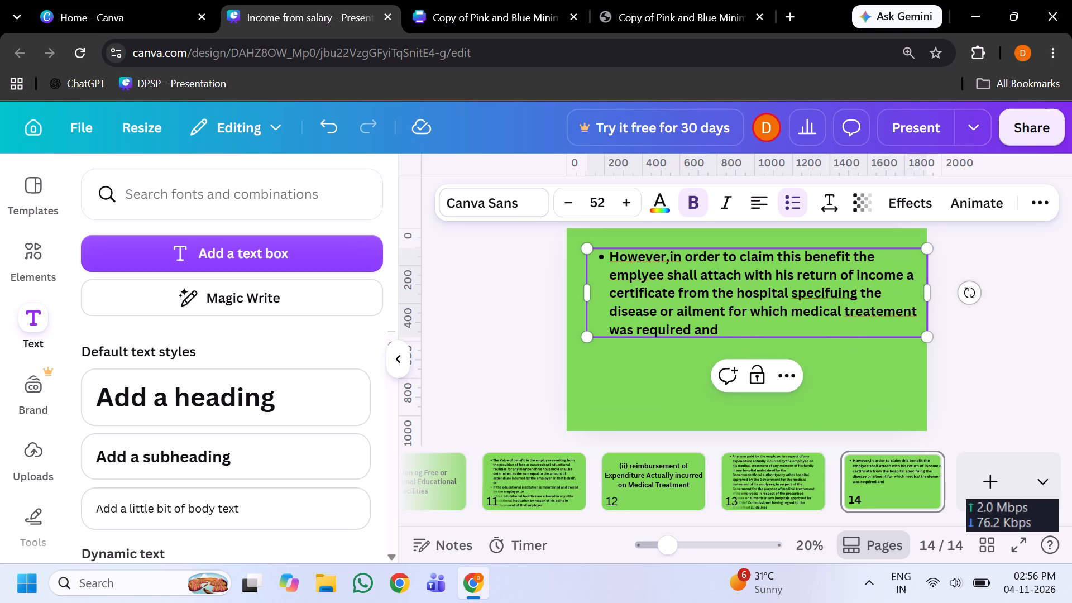
# Complete the bullet on slide 14 by adding "the receipt for the amount paid to the hospital." after "required and".
pyautogui.click(728, 327)
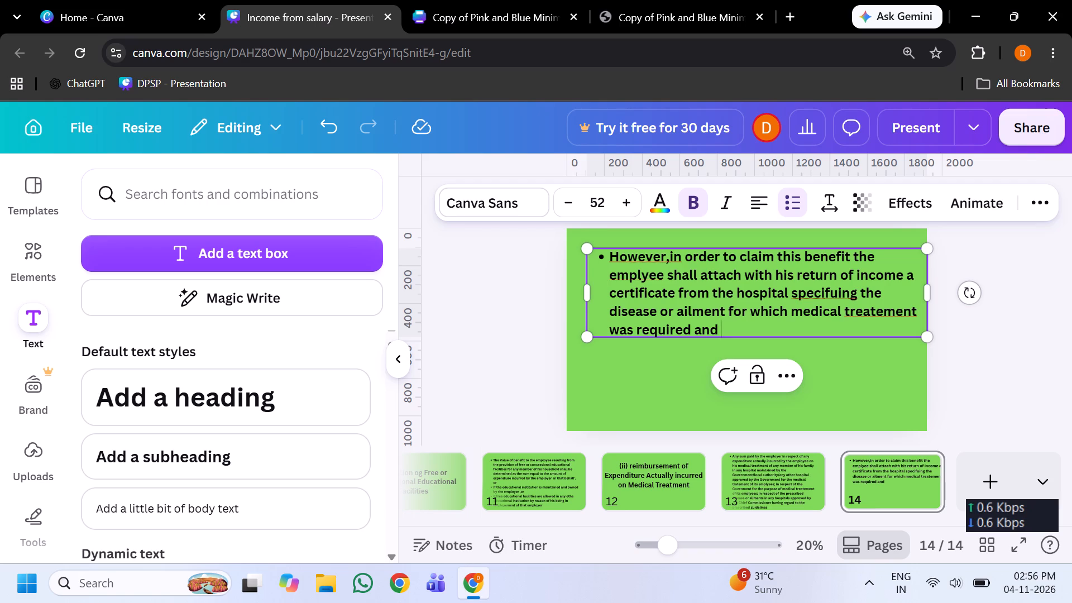
pyautogui.write('the')
pyautogui.press('space')
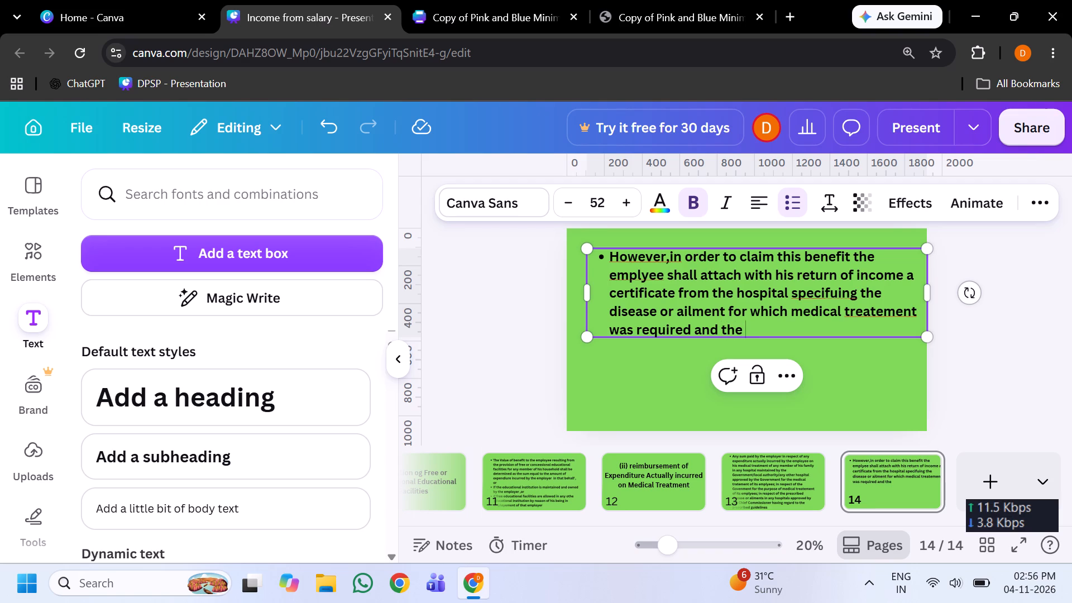
pyautogui.write('re')
pyautogui.press('c')
pyautogui.write('eipt')
pyautogui.press('space')
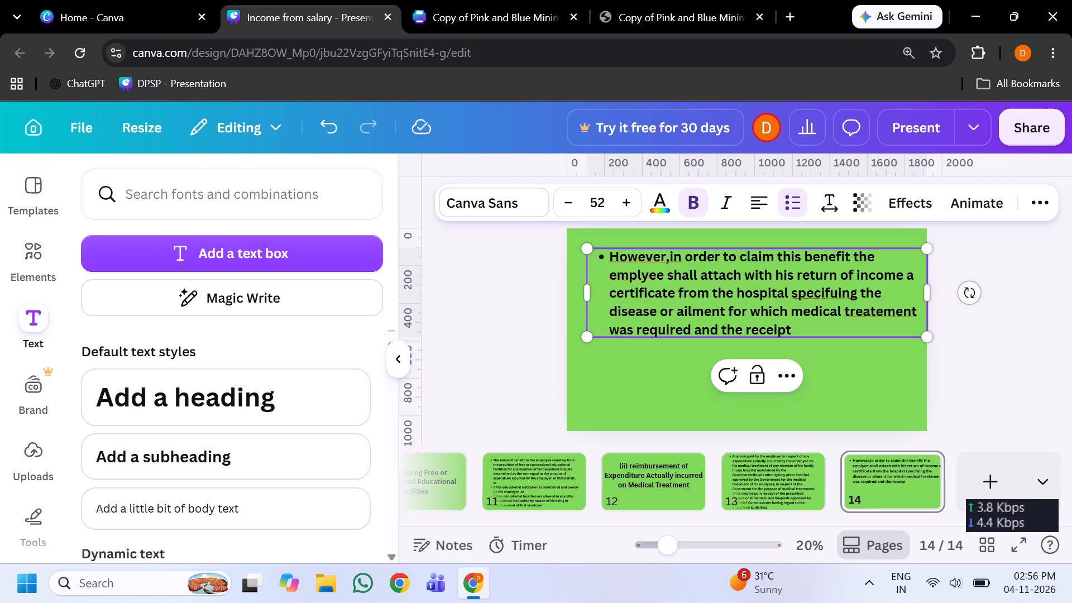
pyautogui.write('for the')
pyautogui.press('space')
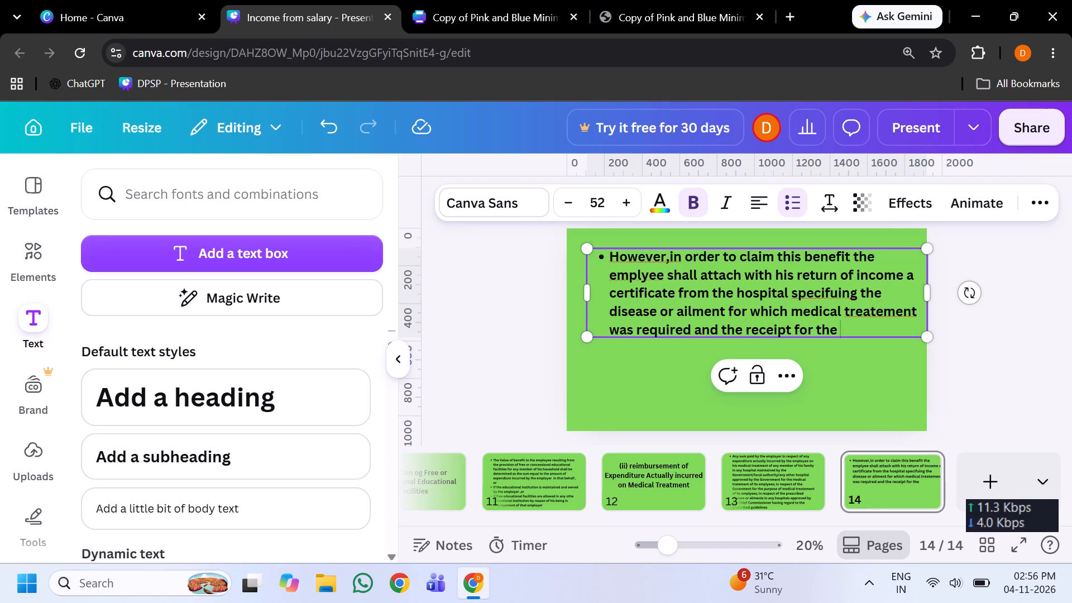
pyautogui.write('amount')
pyautogui.press('space')
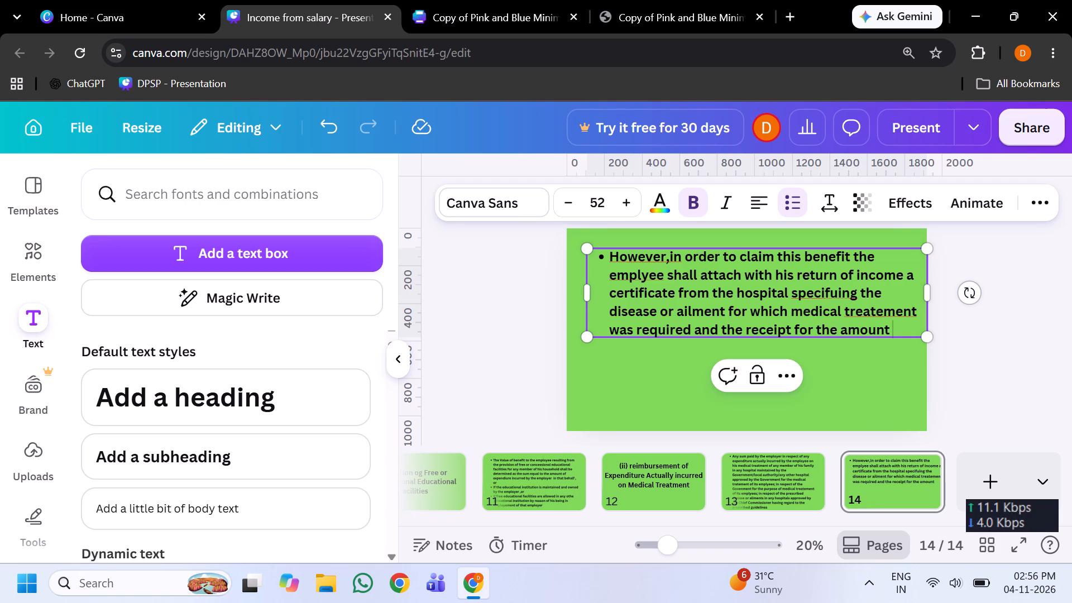
pyautogui.write('paid to')
pyautogui.press('space')
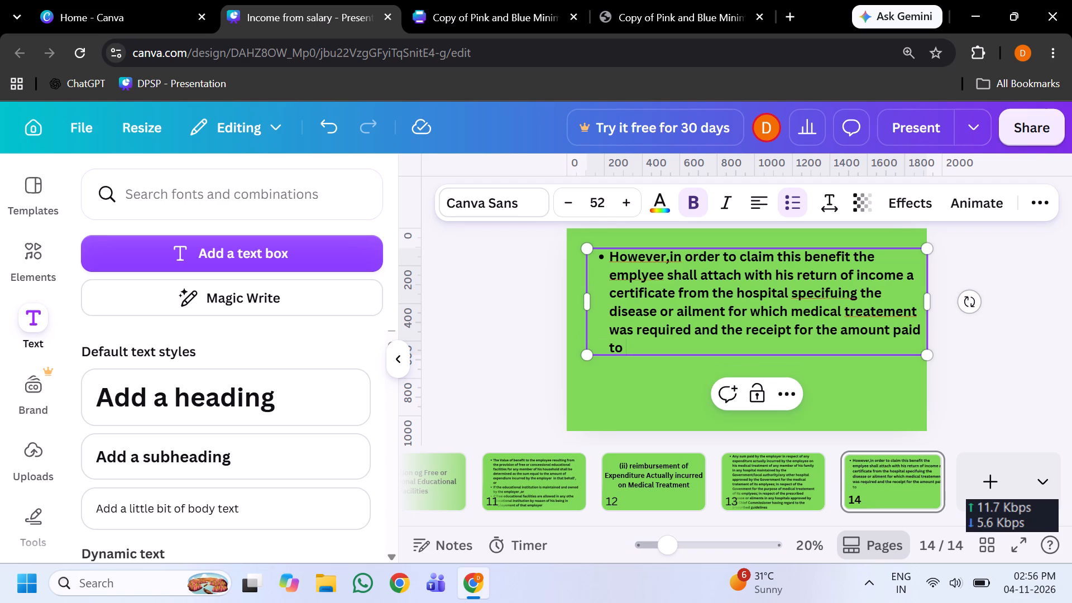
pyautogui.write('the')
pyautogui.press('space')
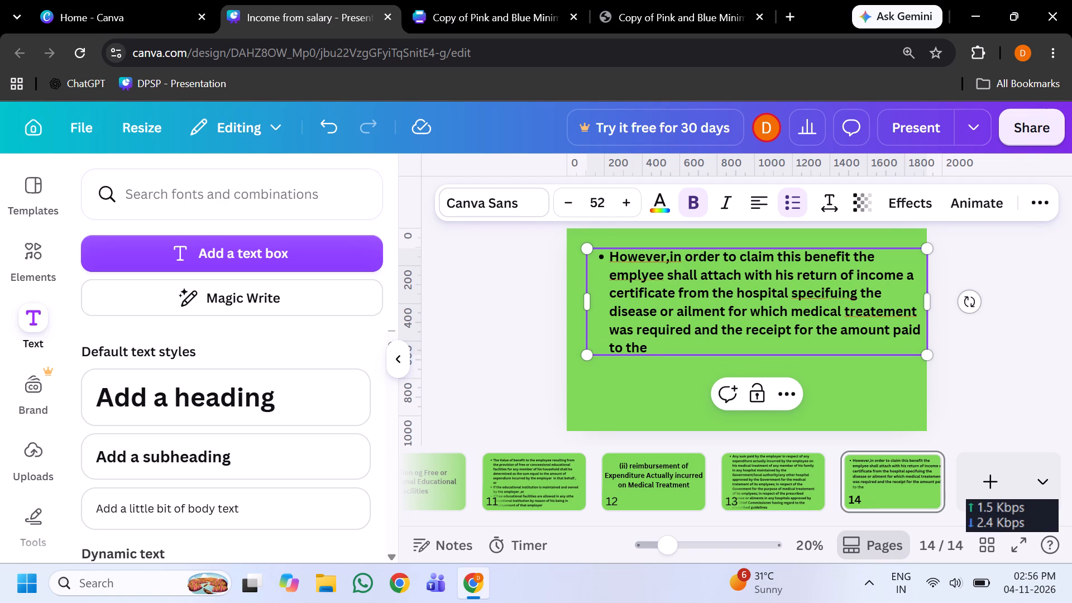
pyautogui.write('hospital')
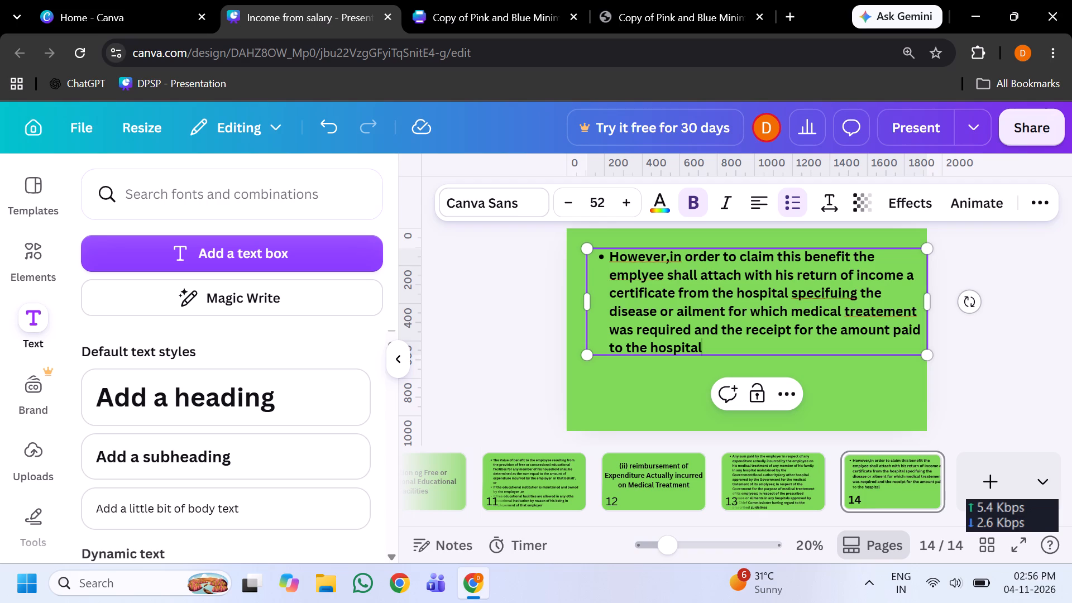
pyautogui.press('.')
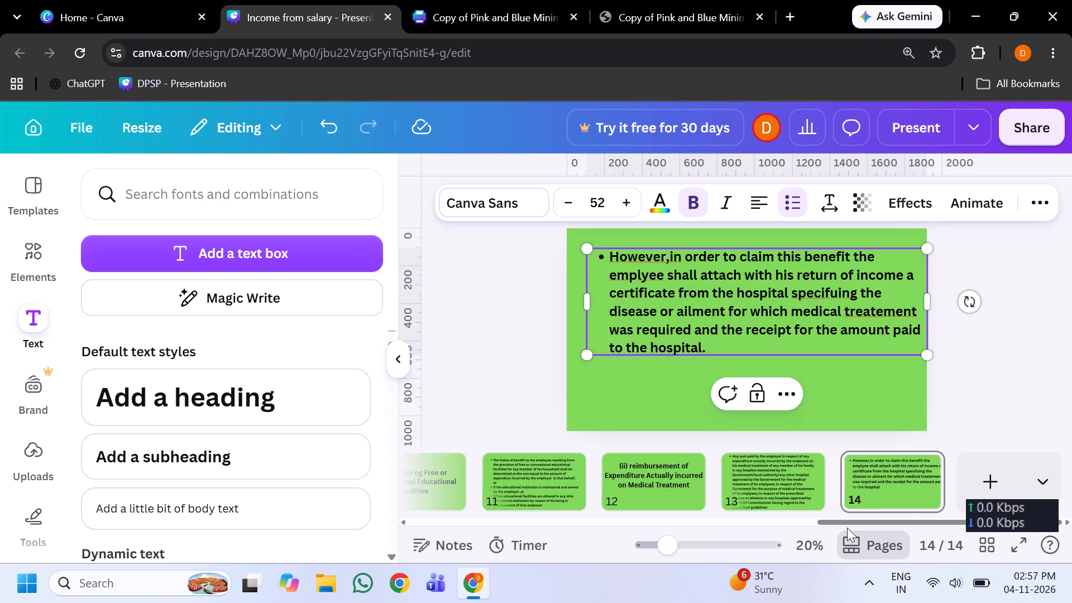
# Add a new blank slide after slide 14.
pyautogui.click(988, 482)
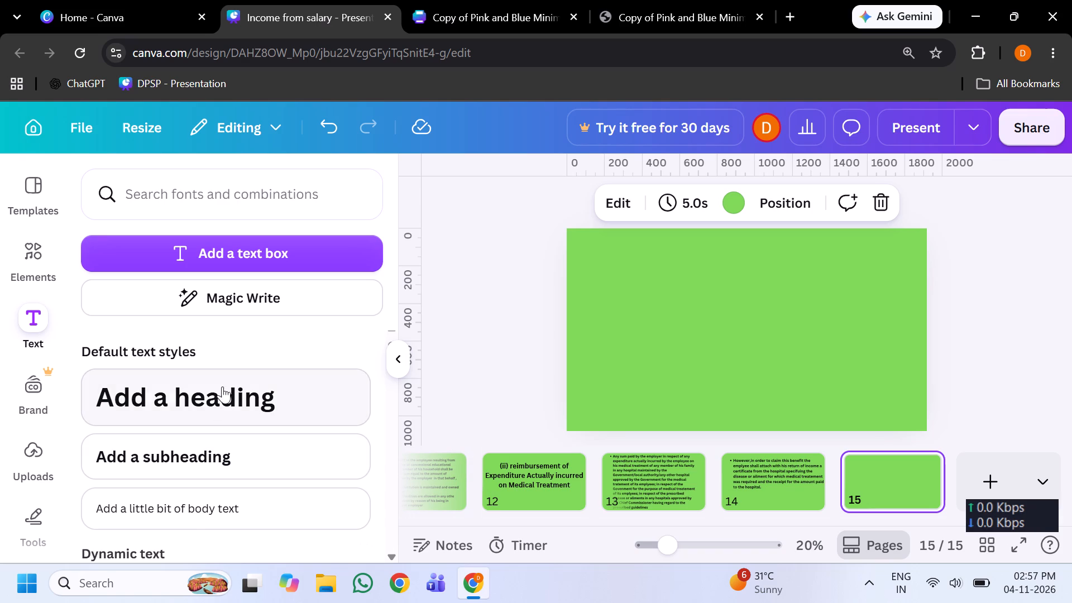
# Insert the plain grey-outlined table with three columns and four rows, without a header, on slide 15.
pyautogui.click(33, 260)
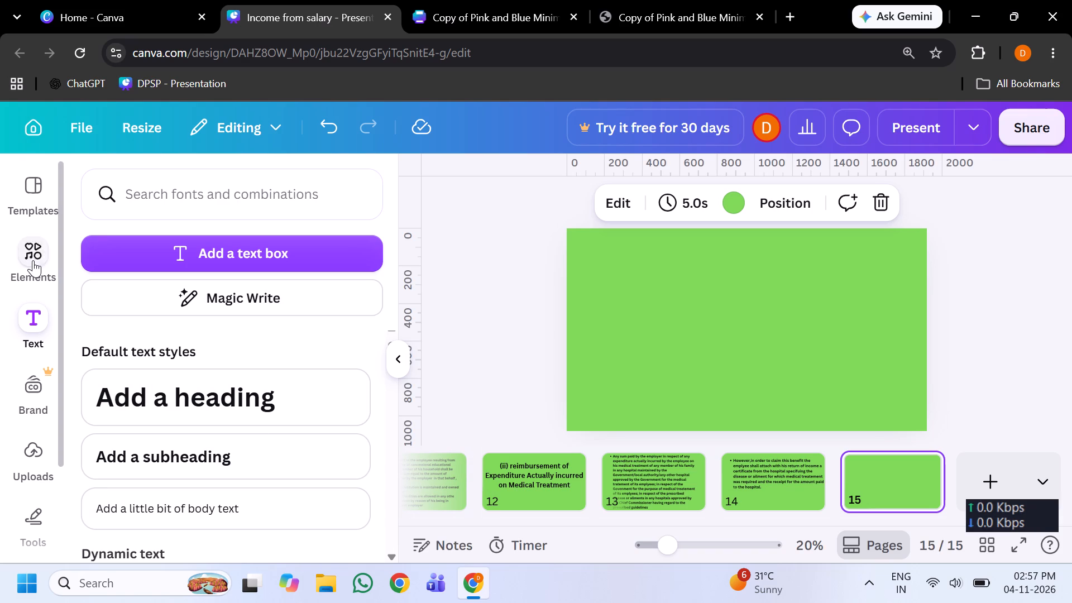
pyautogui.scroll(-2, 247, 391)
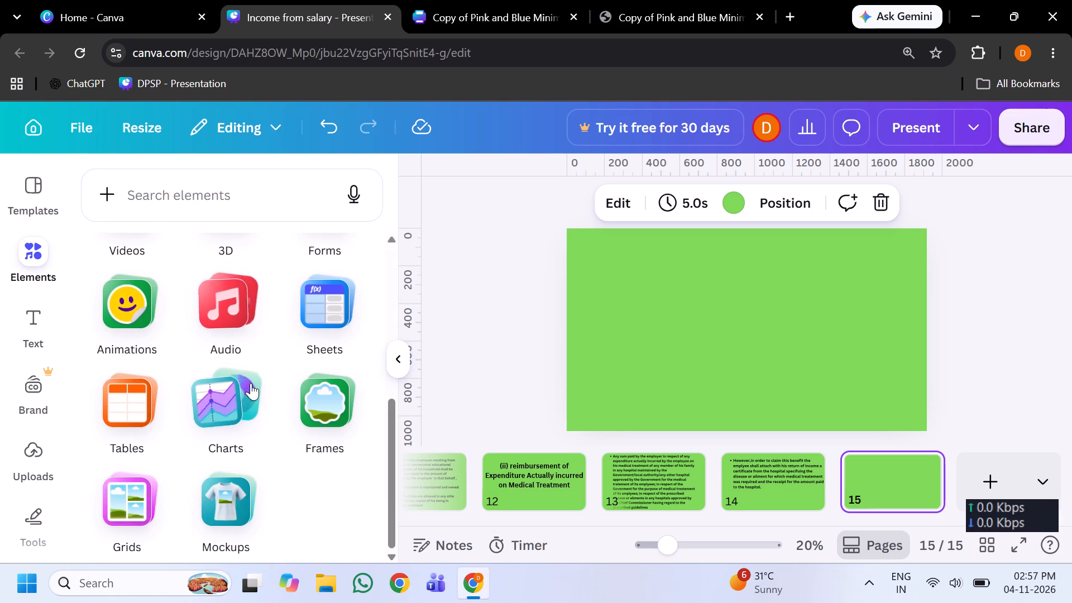
pyautogui.moveTo(118, 399); pyautogui.dragTo(216, 372)
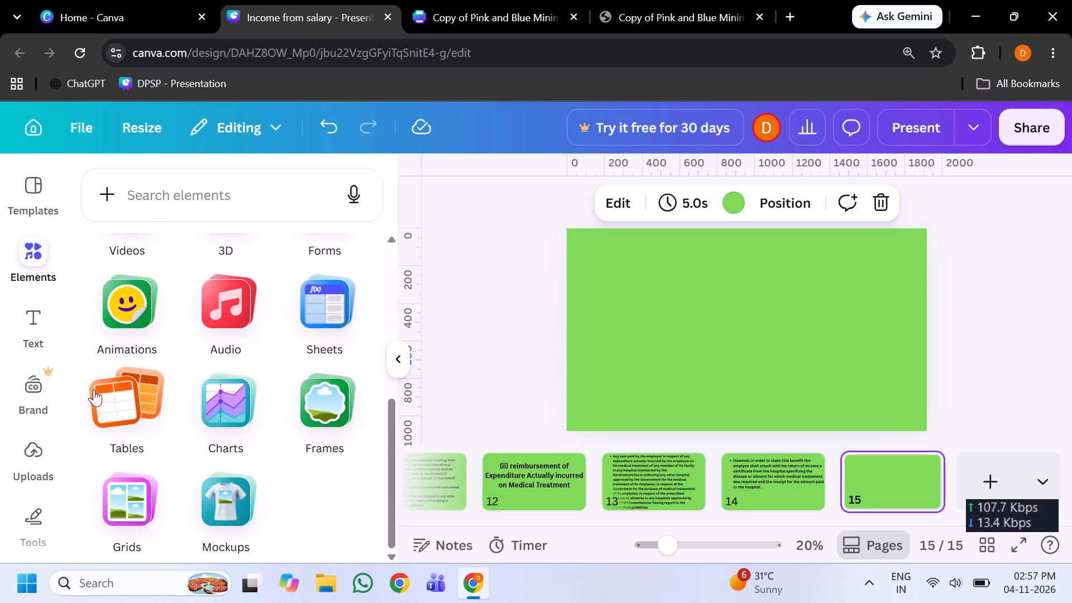
pyautogui.click(112, 399)
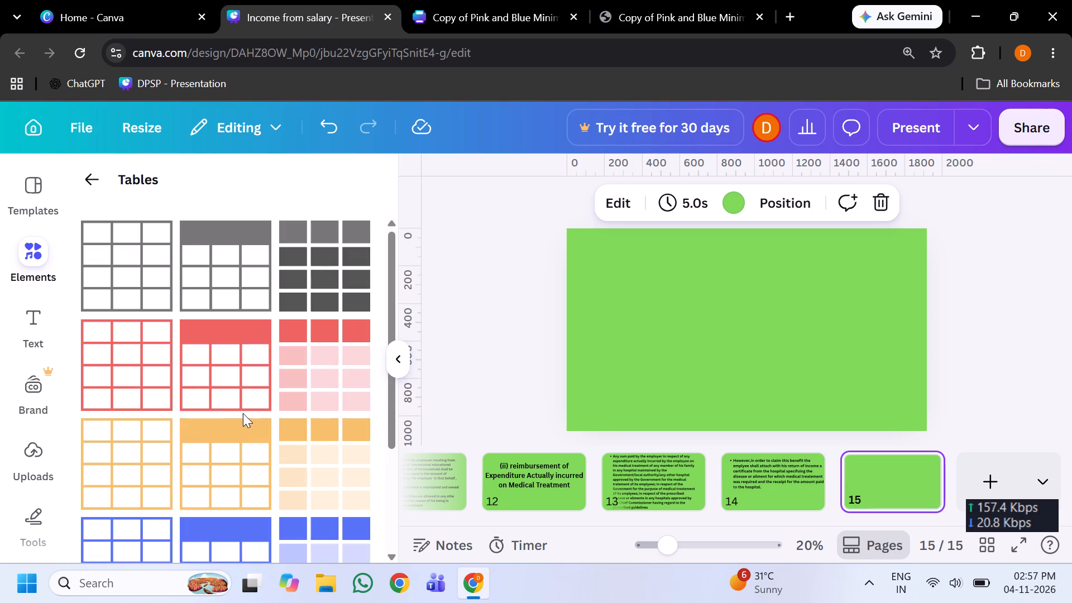
pyautogui.click(135, 267)
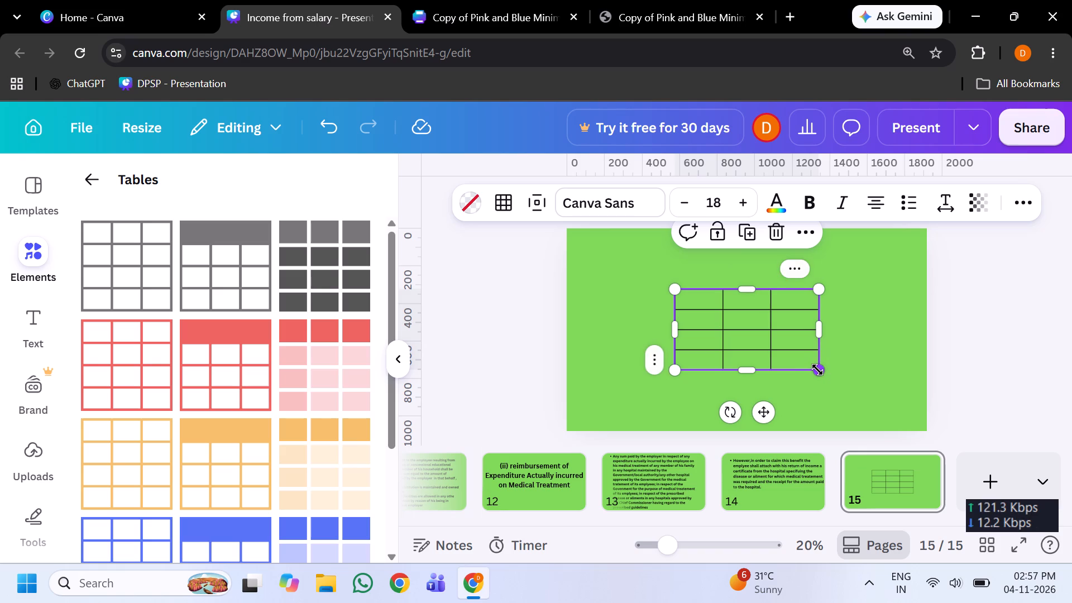
# Enlarge the table toward the slide's lower-right corner and set its font size to 20.
pyautogui.moveTo(817, 370); pyautogui.dragTo(878, 407)
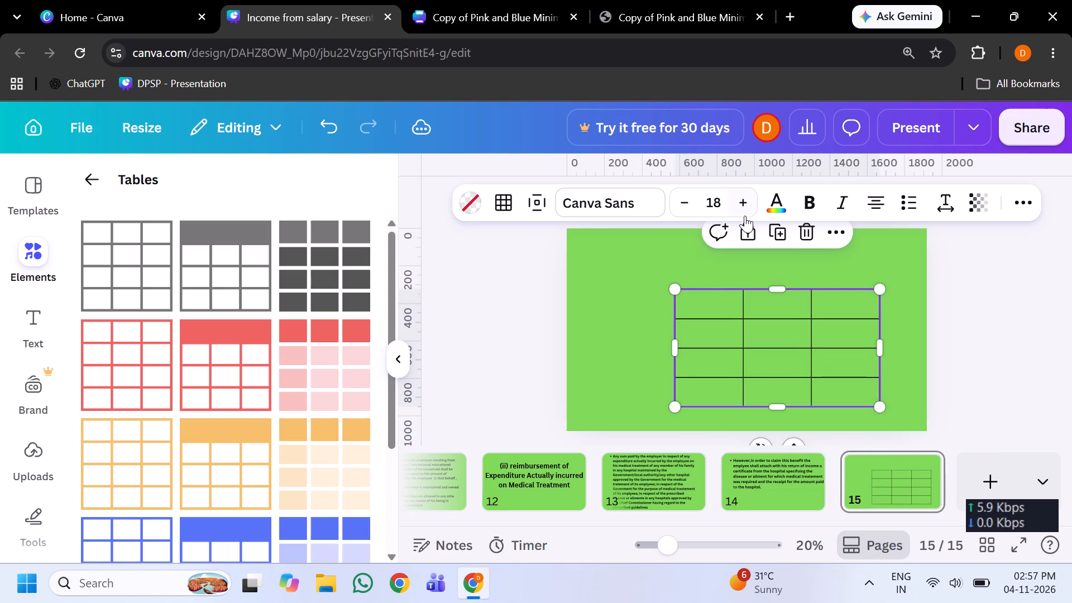
pyautogui.click(741, 207)
pyautogui.click(741, 207)
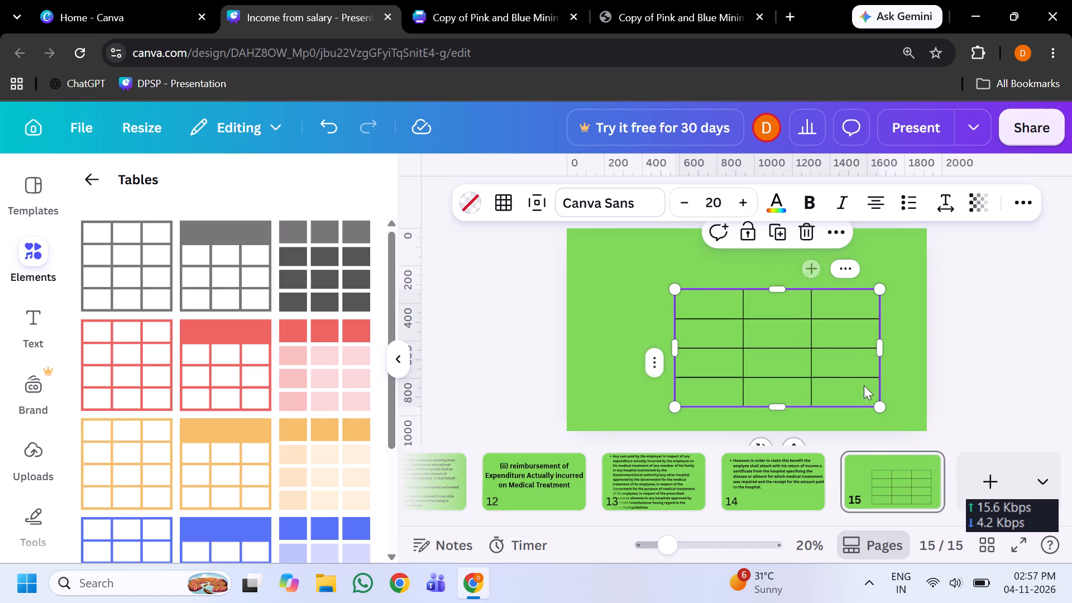
pyautogui.moveTo(879, 408); pyautogui.dragTo(907, 415)
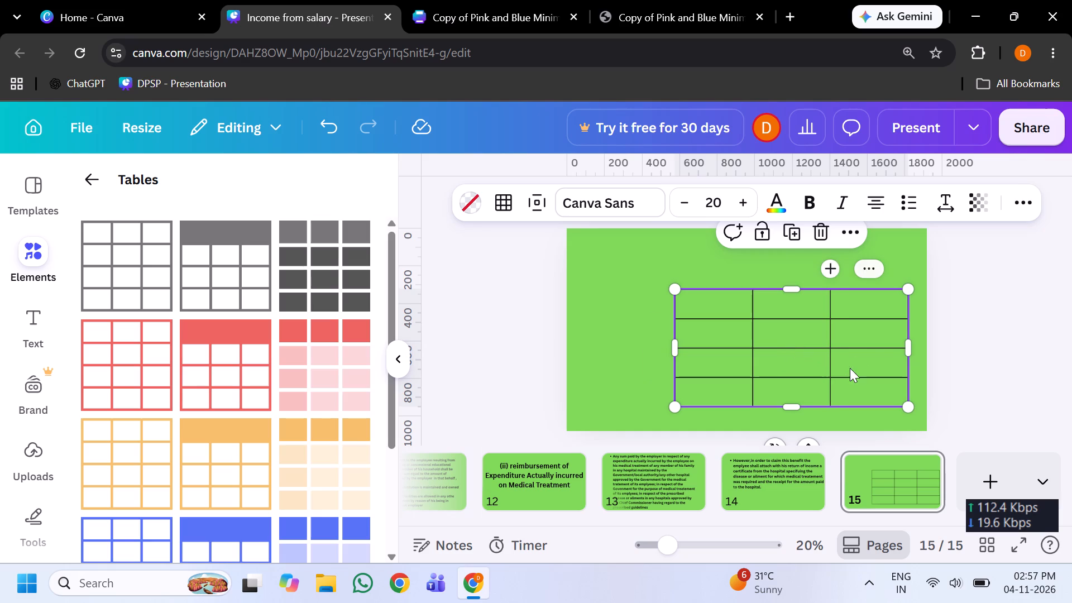
# Delete the last column of the table, leaving two columns.
pyautogui.rightClick(848, 332)
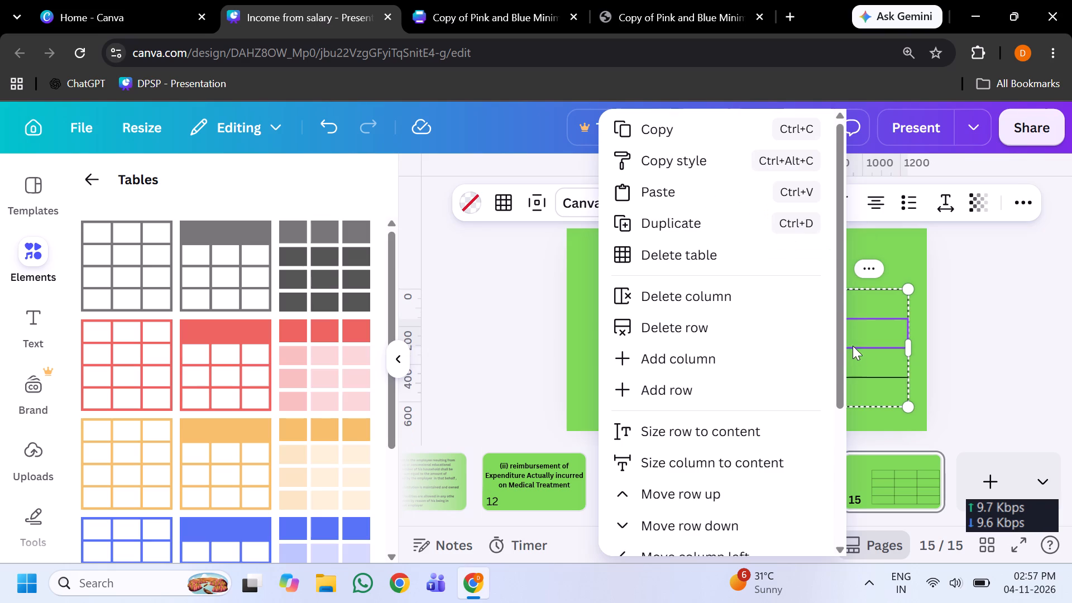
pyautogui.click(716, 300)
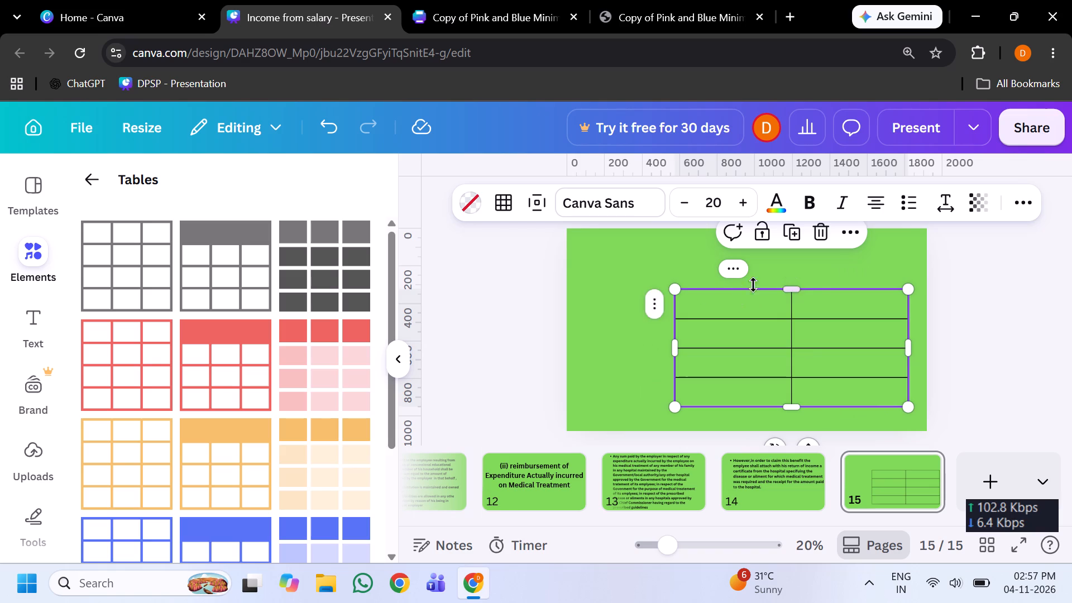
pyautogui.click(993, 365)
# Move the table up and left on slide 15 and enlarge it to fill most of the slide.
pyautogui.moveTo(817, 350); pyautogui.dragTo(758, 318)
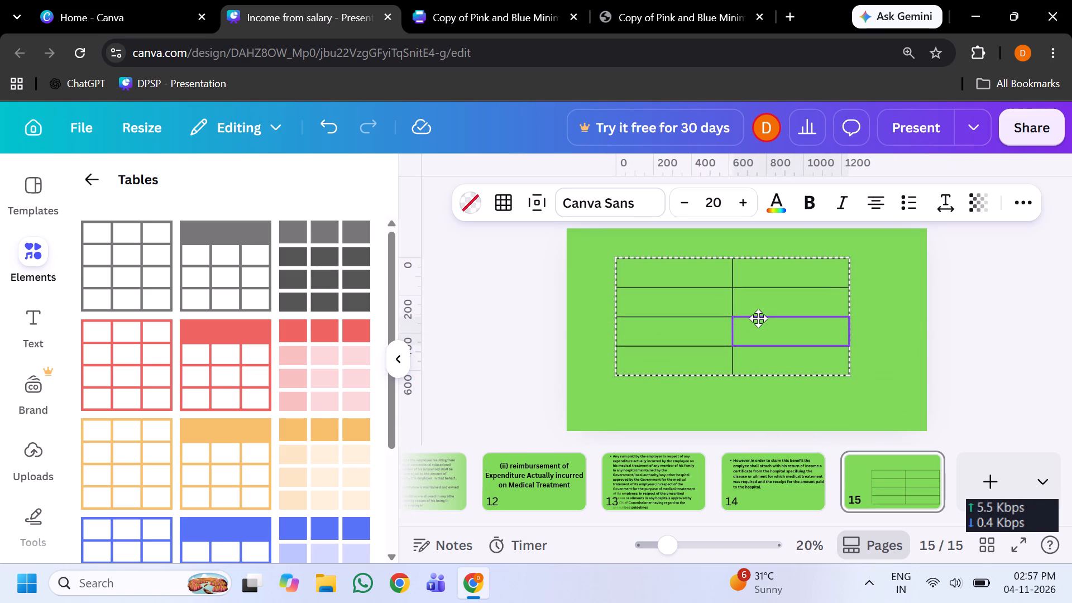
pyautogui.moveTo(758, 318); pyautogui.dragTo(758, 319)
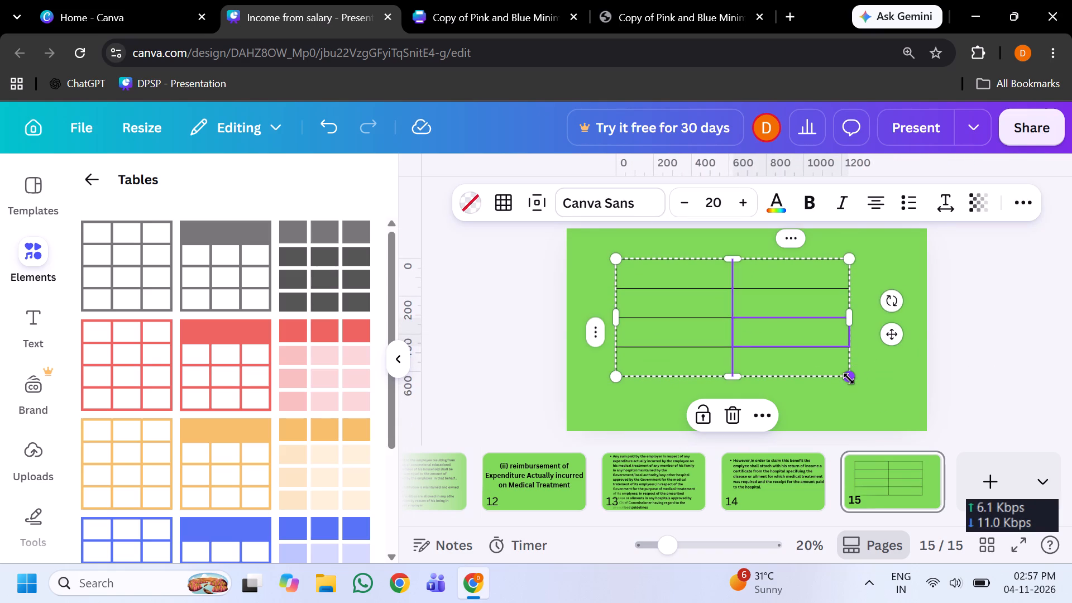
pyautogui.moveTo(849, 379); pyautogui.dragTo(896, 410)
pyautogui.click(962, 384)
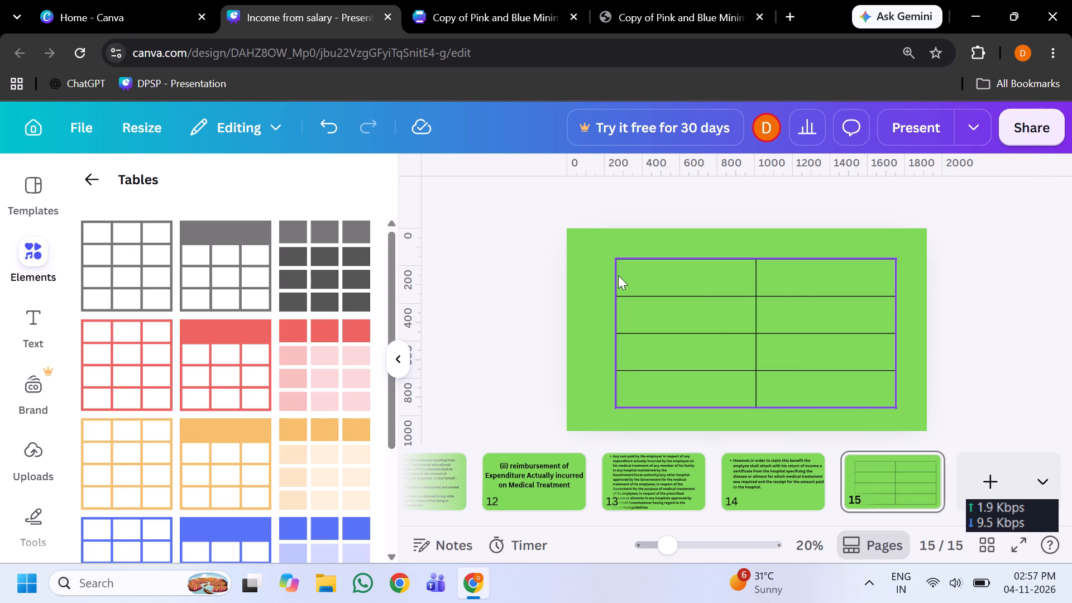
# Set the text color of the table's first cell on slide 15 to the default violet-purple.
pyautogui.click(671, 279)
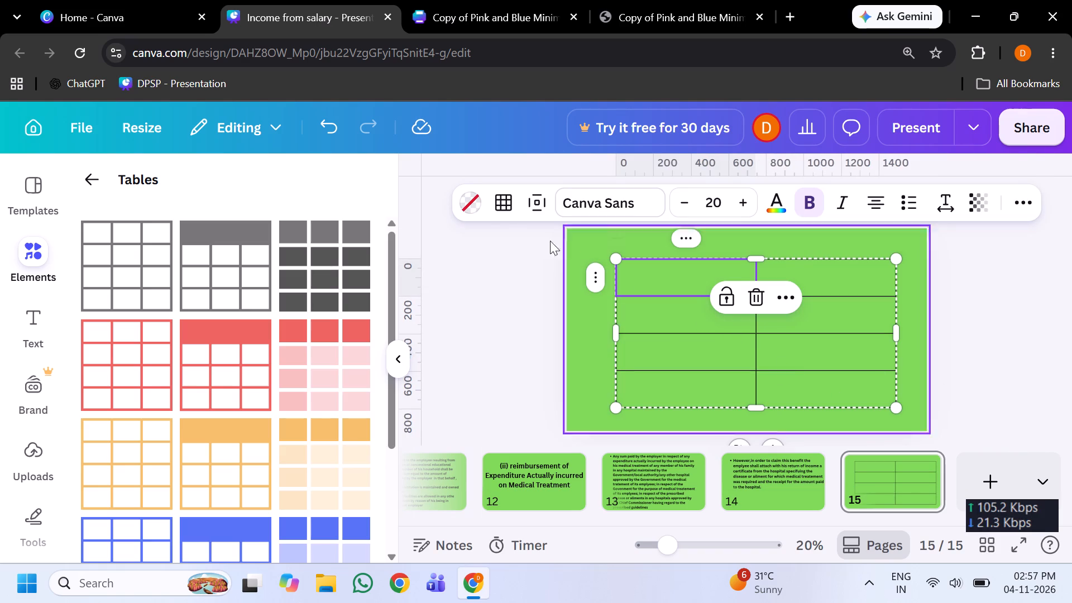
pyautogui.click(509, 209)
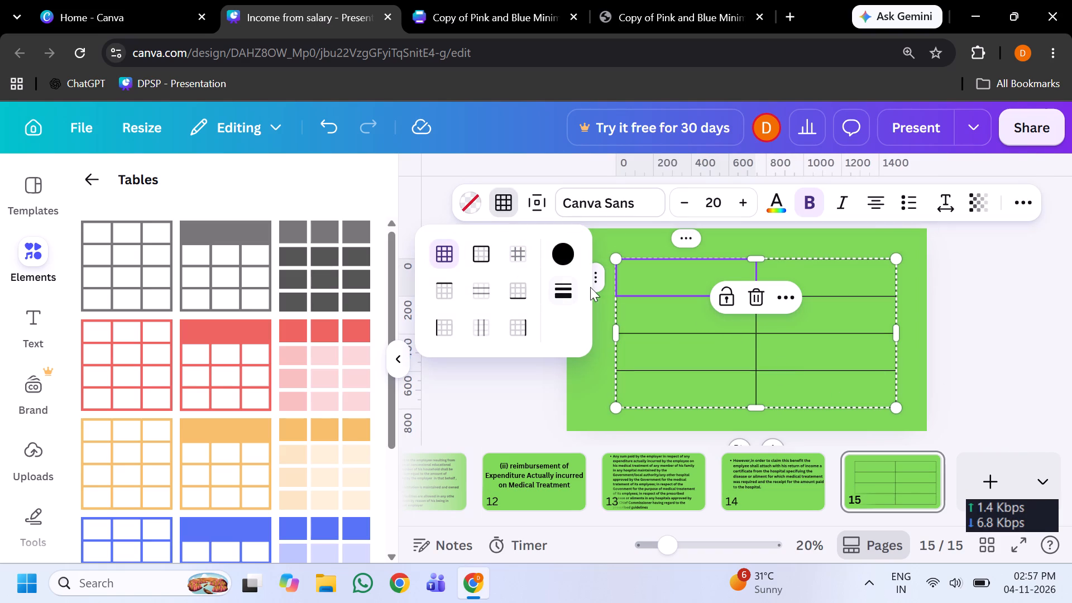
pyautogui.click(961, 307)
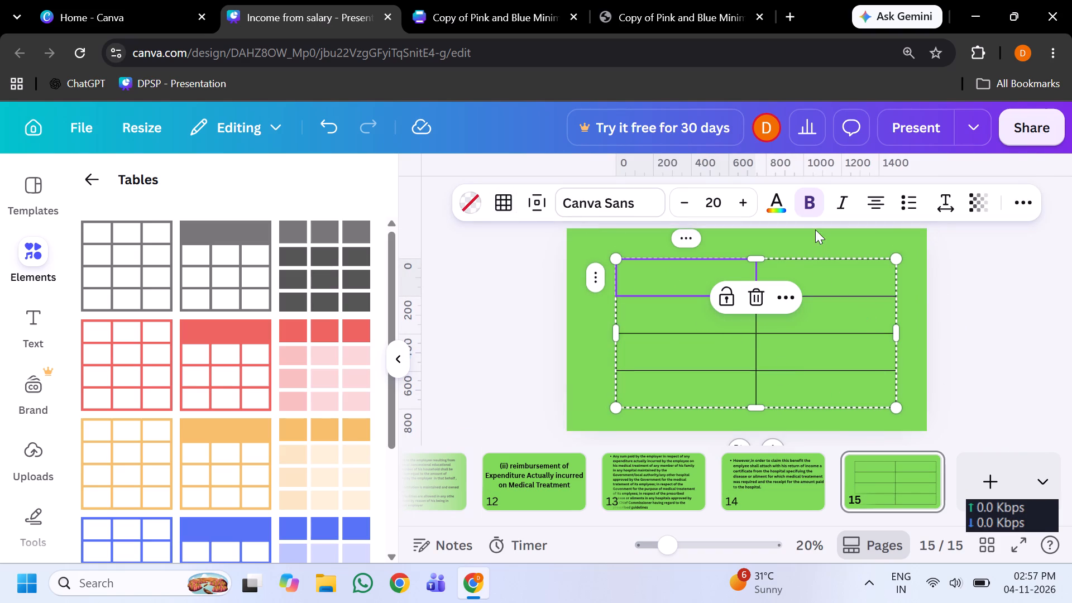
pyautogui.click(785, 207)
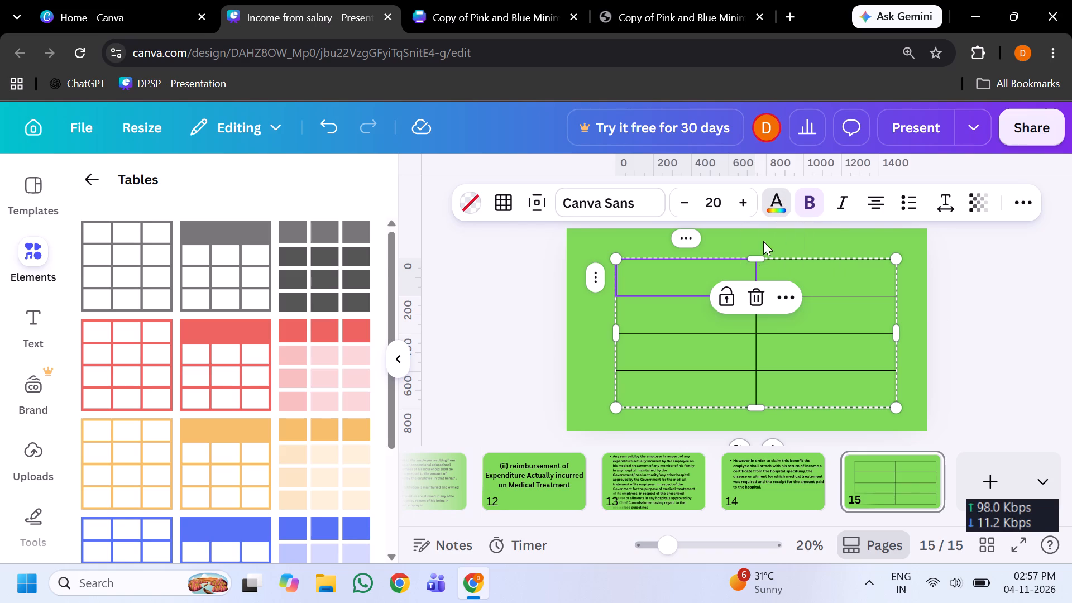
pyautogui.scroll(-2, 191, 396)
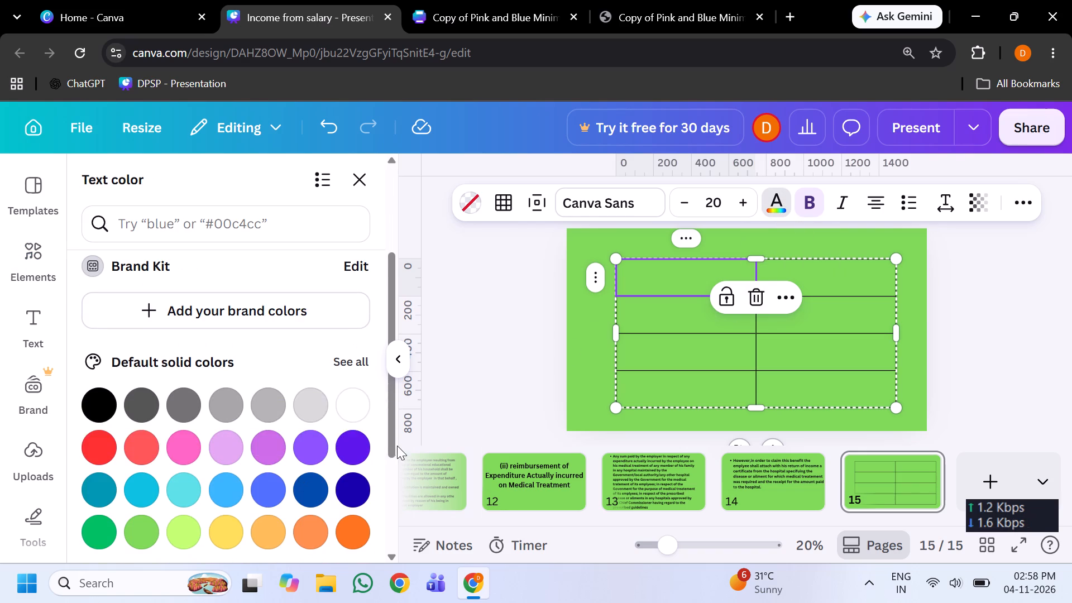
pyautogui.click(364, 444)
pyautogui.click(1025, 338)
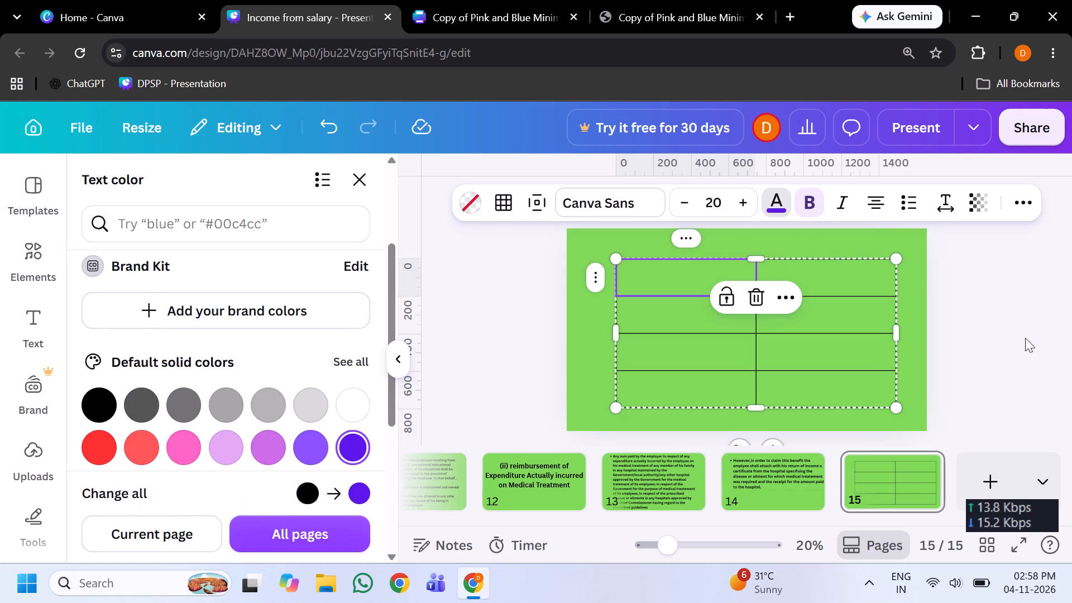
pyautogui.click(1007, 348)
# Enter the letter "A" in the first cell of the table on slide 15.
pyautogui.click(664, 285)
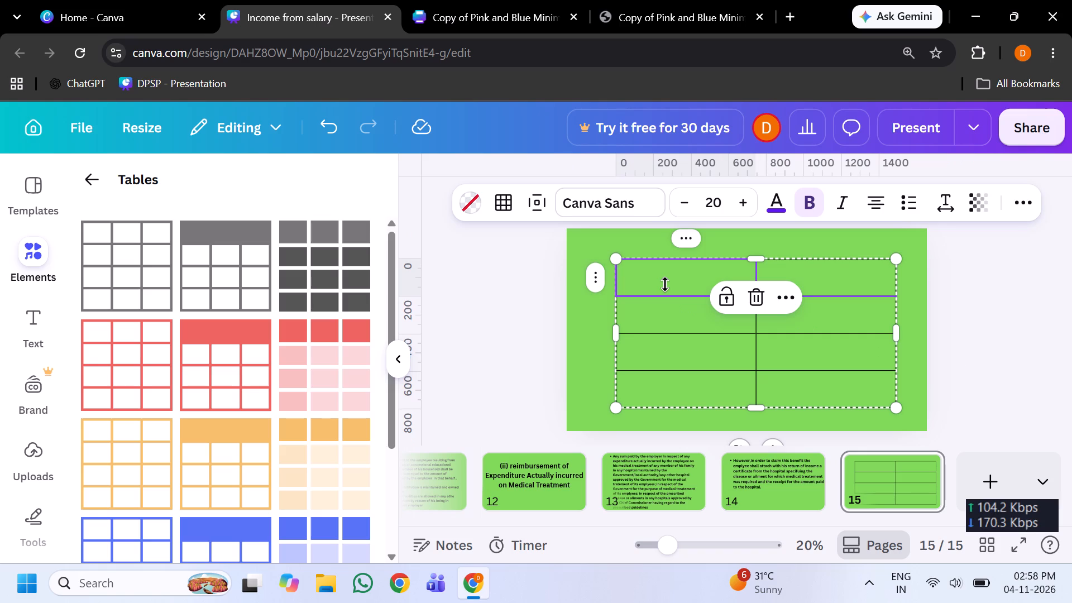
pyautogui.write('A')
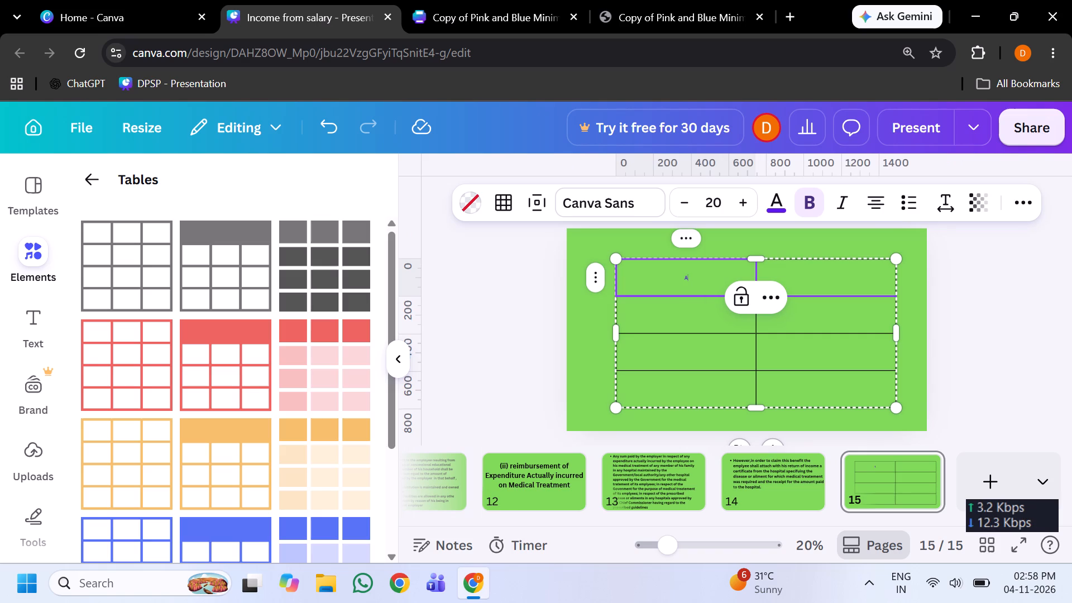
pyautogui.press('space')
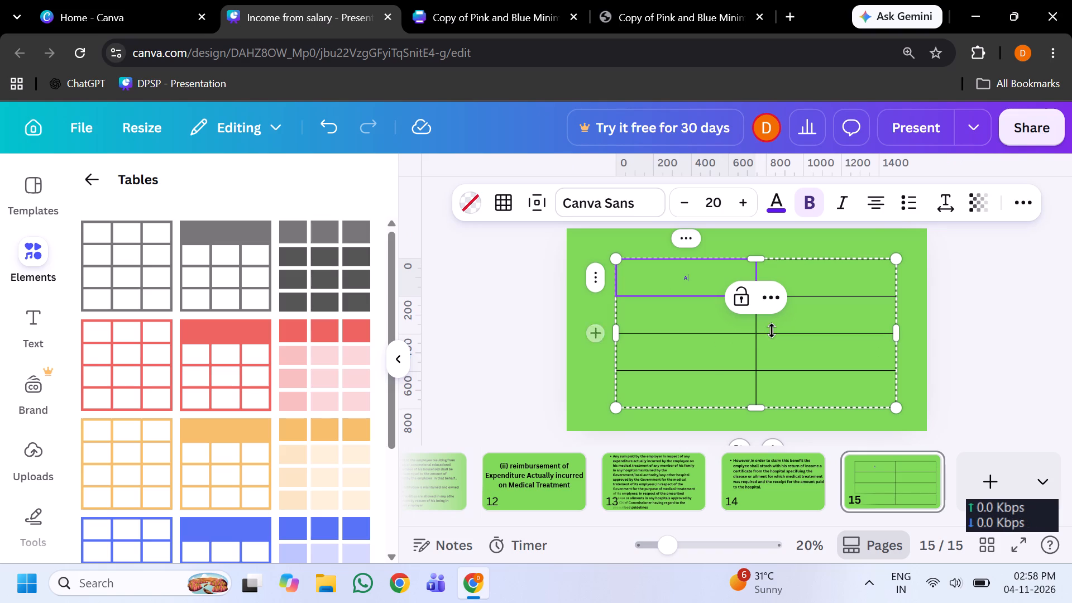
# Delete slide 15 with its table and add a new blank slide in its place.
pyautogui.rightClick(912, 491)
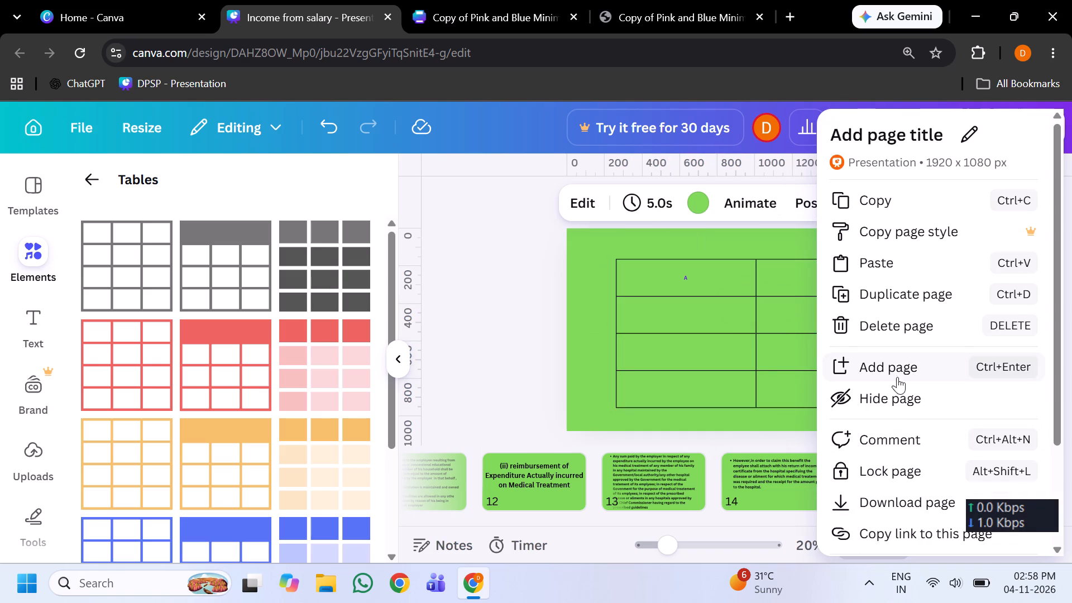
pyautogui.click(904, 329)
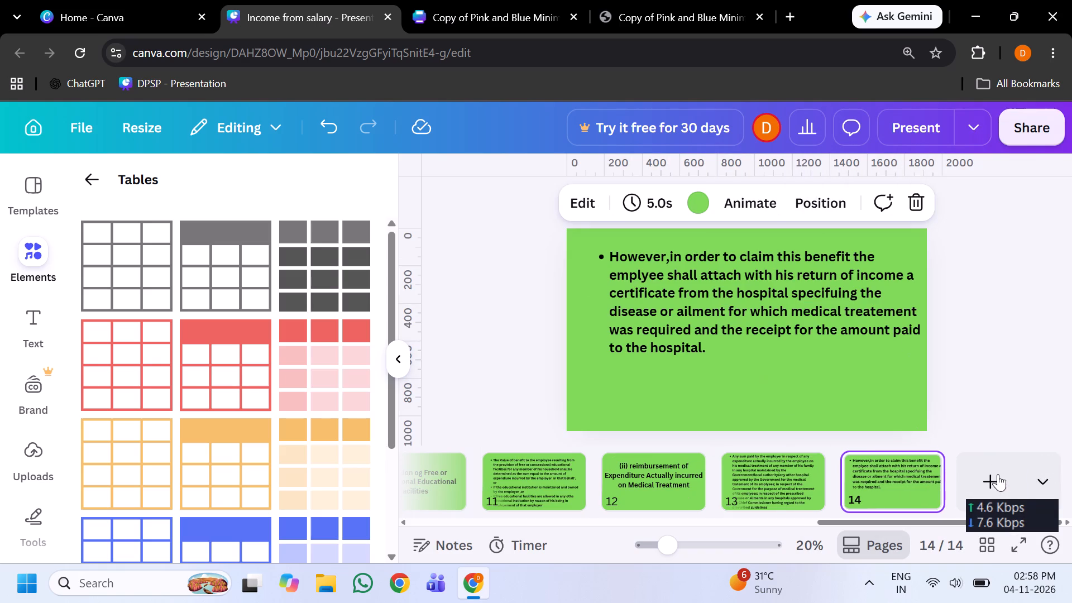
pyautogui.click(997, 474)
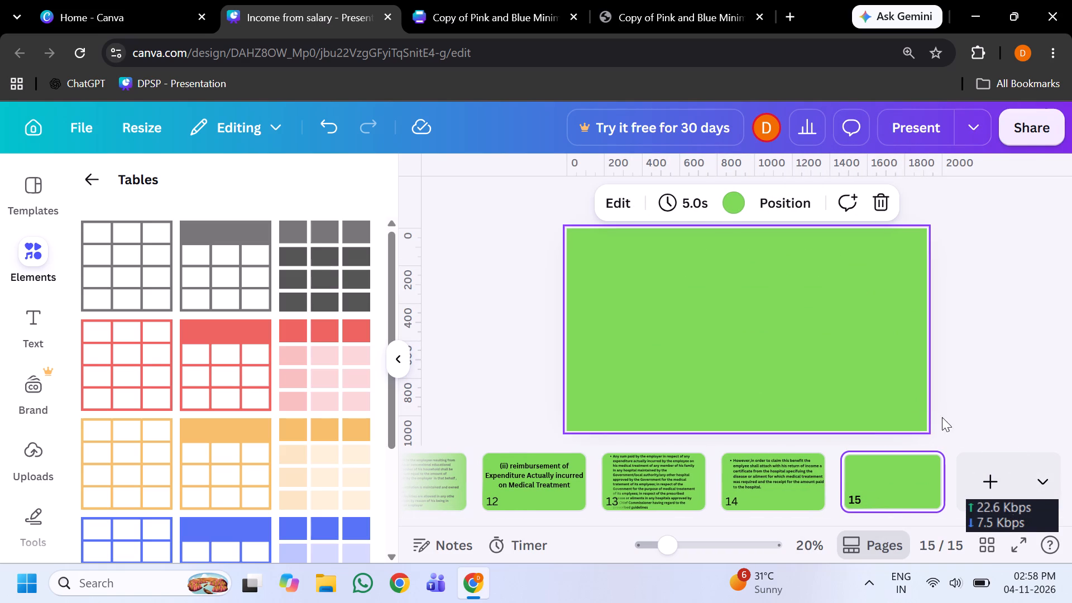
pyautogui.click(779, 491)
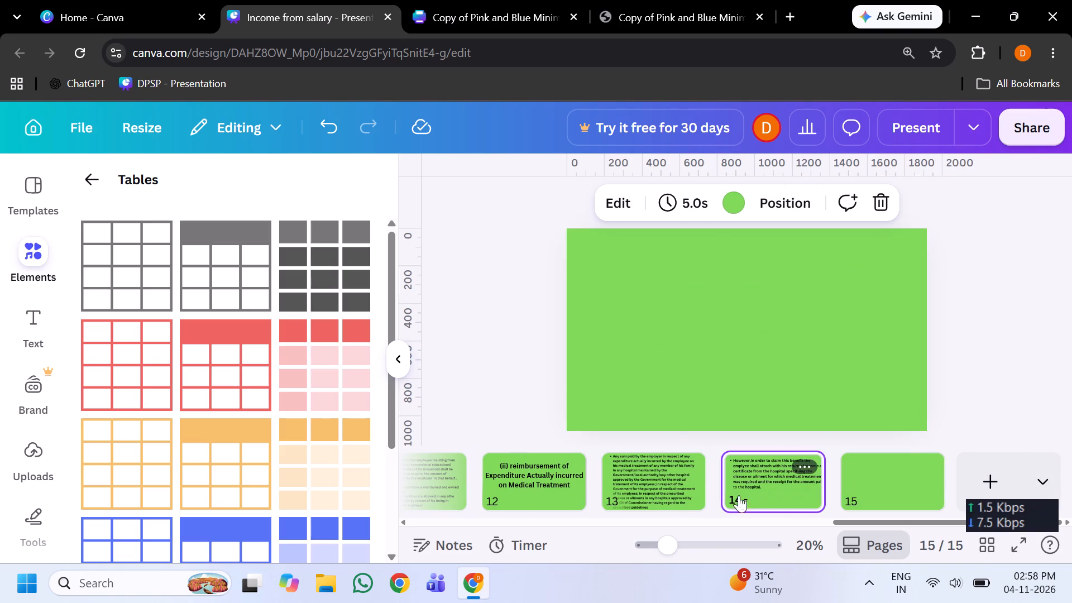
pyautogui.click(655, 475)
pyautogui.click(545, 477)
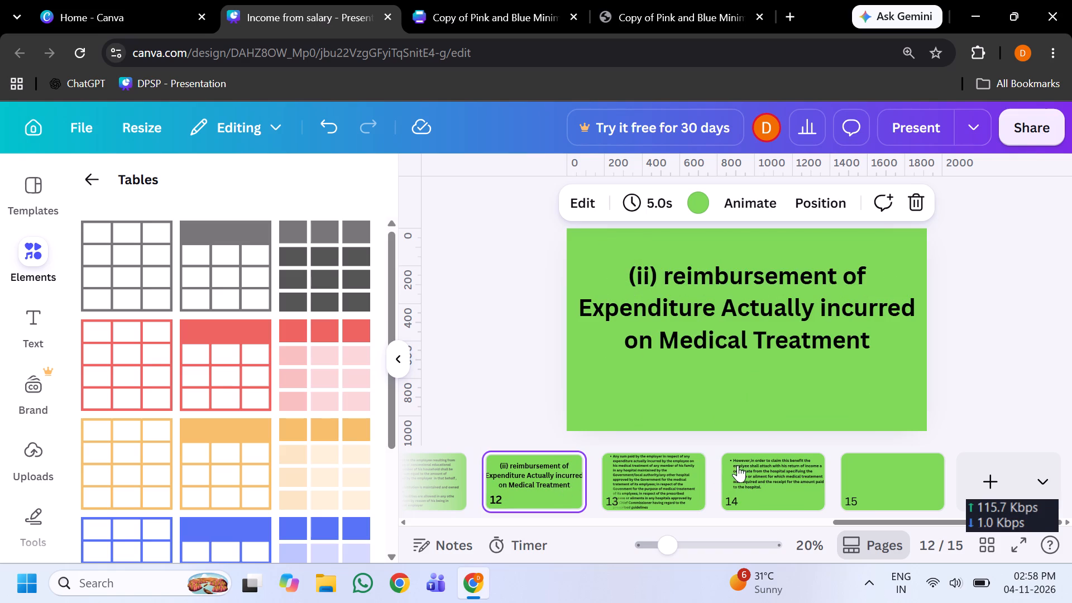
# Close the browser window with the presentation.
pyautogui.click(1065, 11)
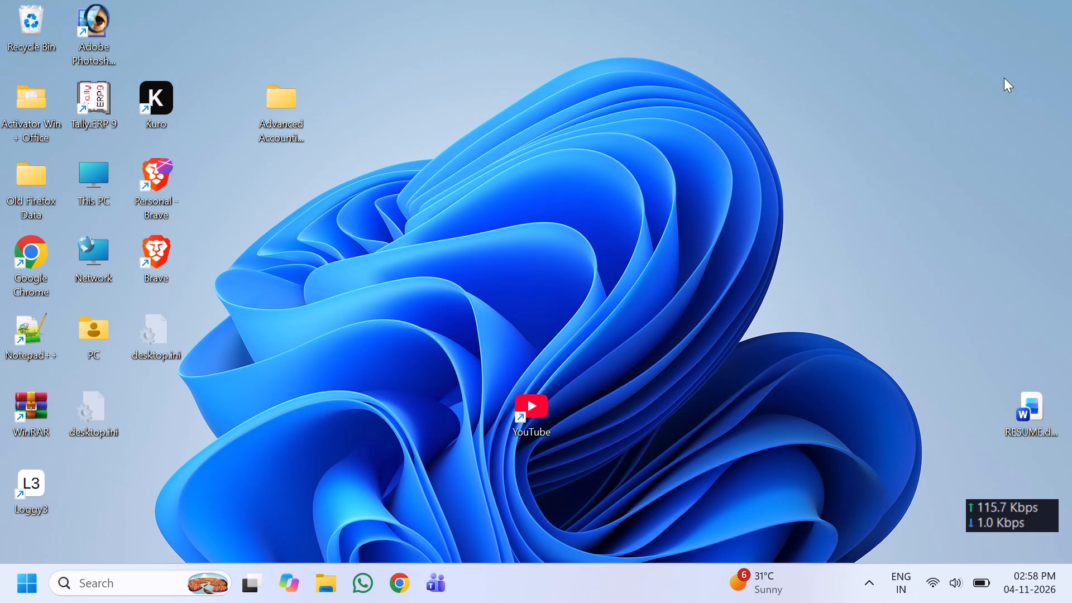
# Shut down the computer.
pyautogui.click(27, 579)
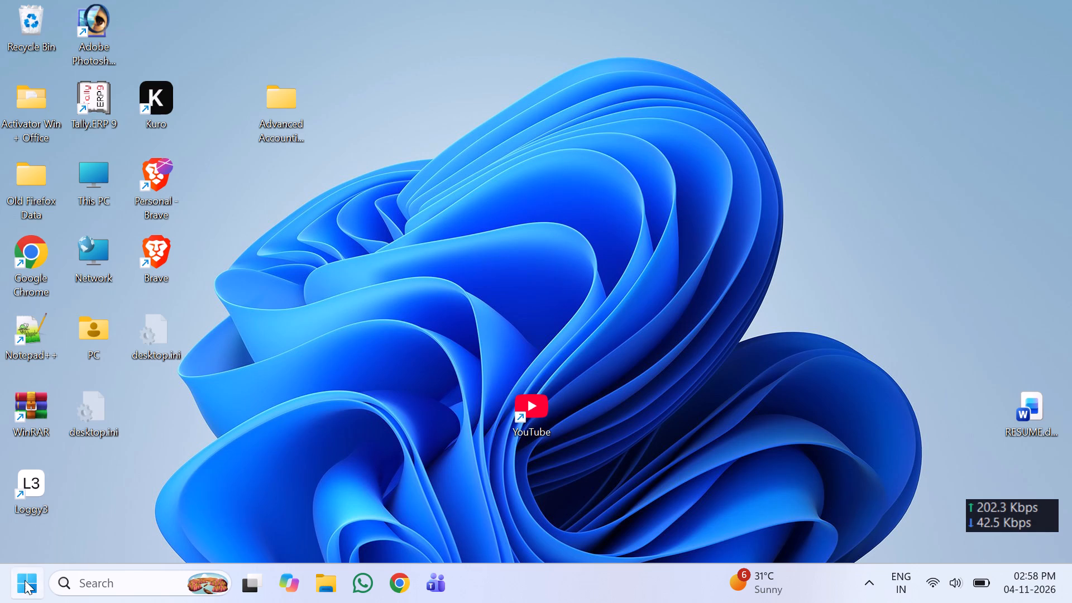
pyautogui.click(491, 519)
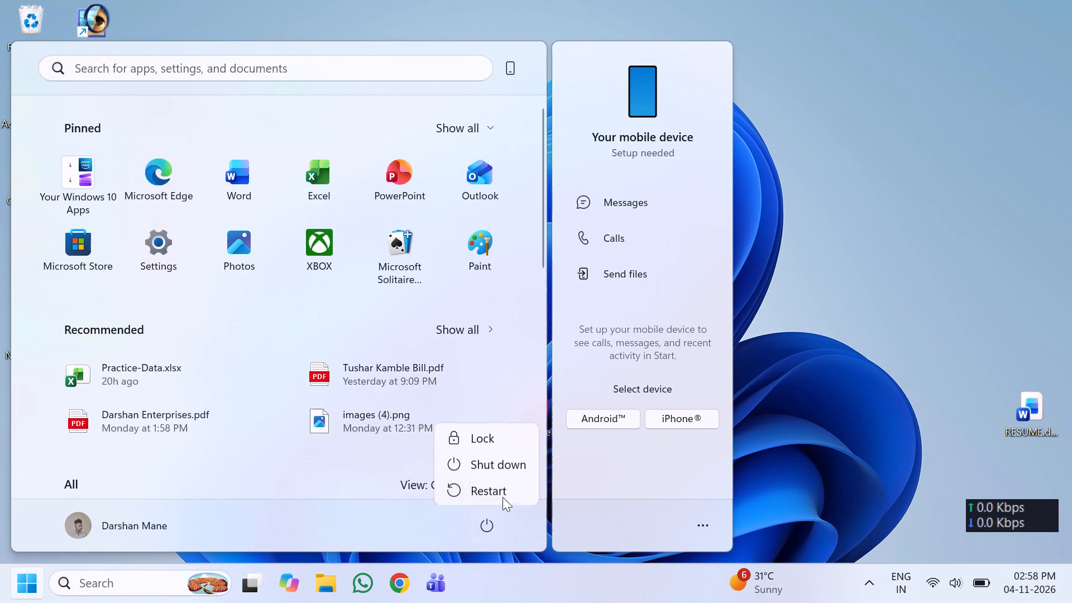
pyautogui.click(506, 465)
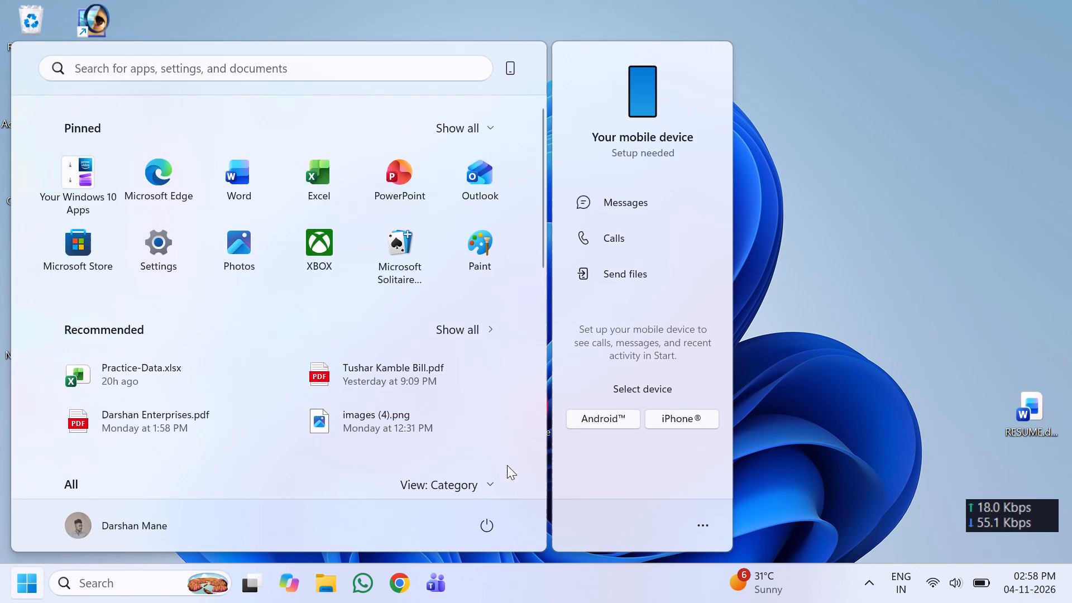